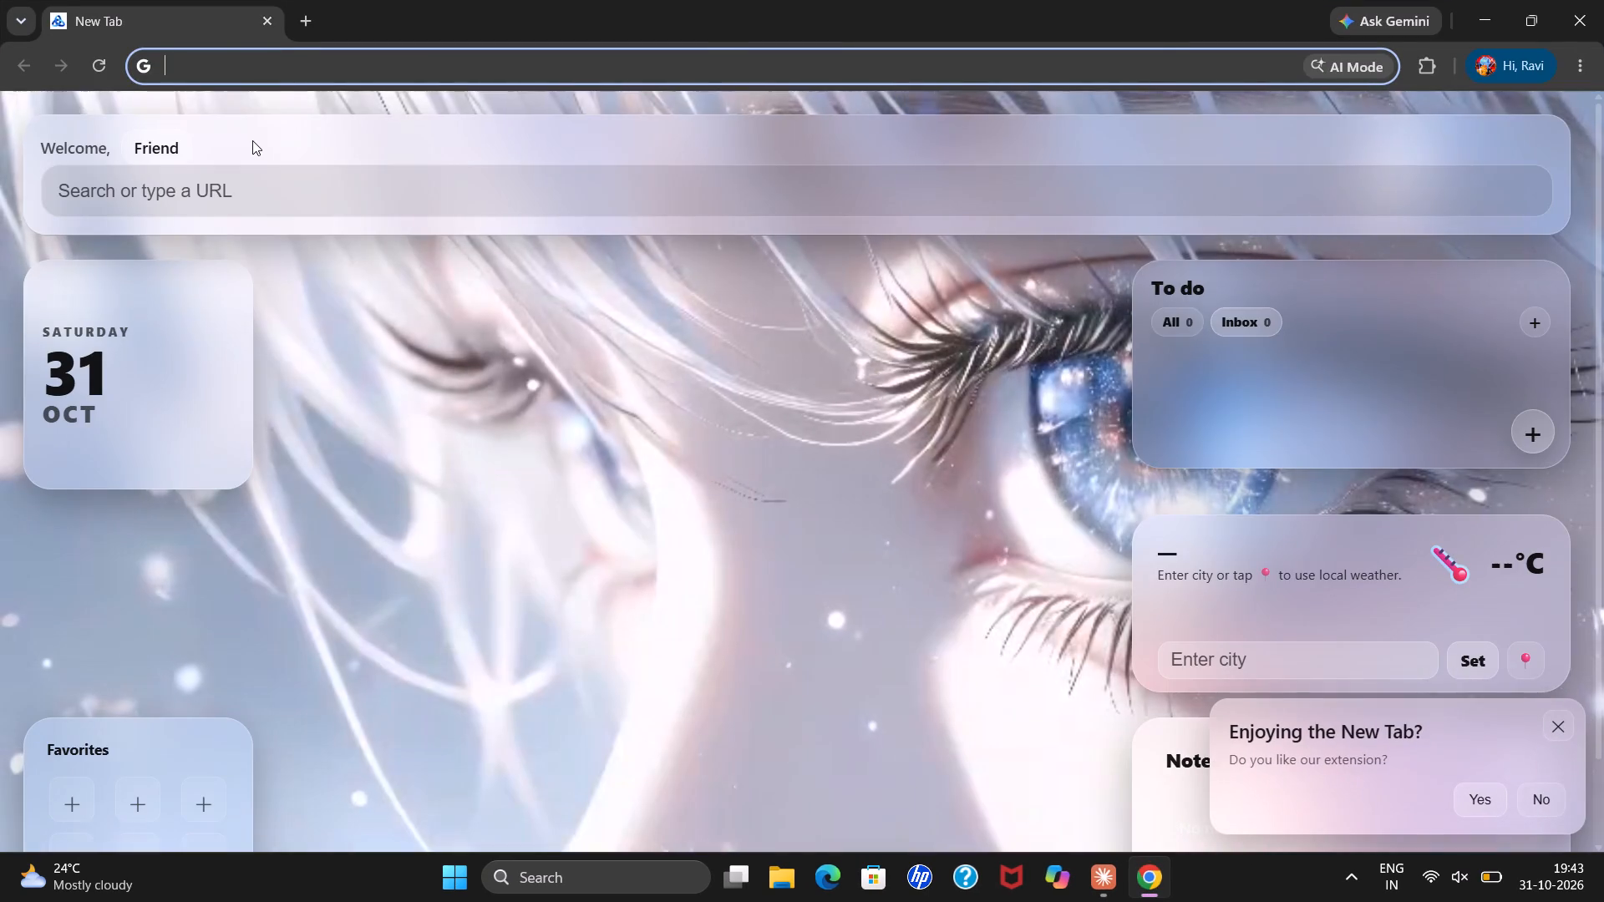
text(over)
key(Return)
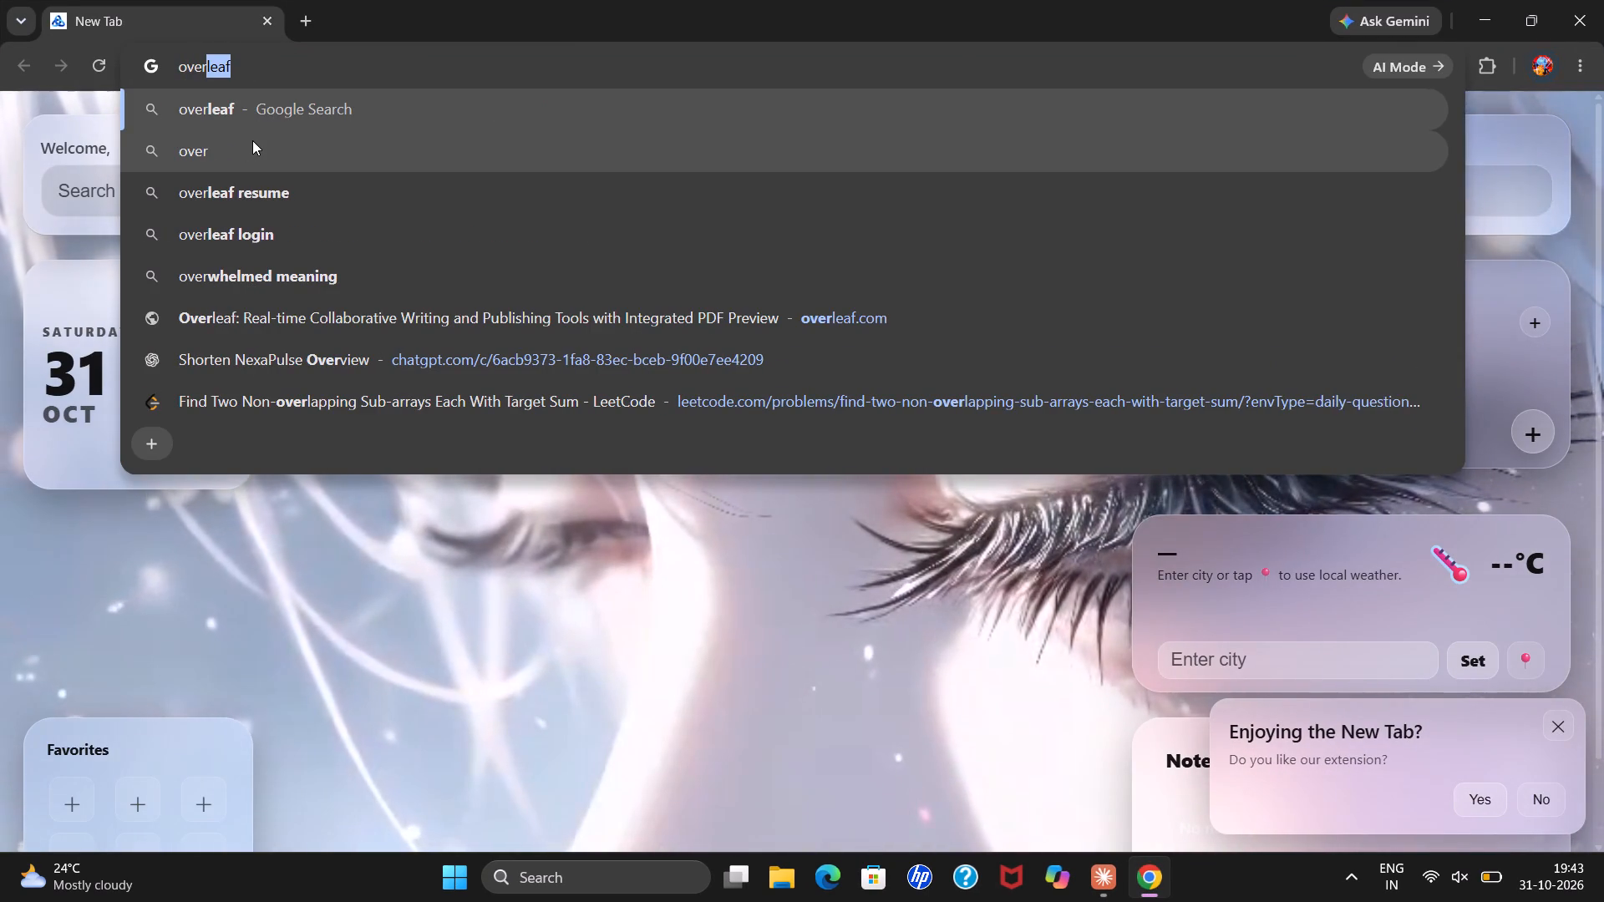
click(324, 329)
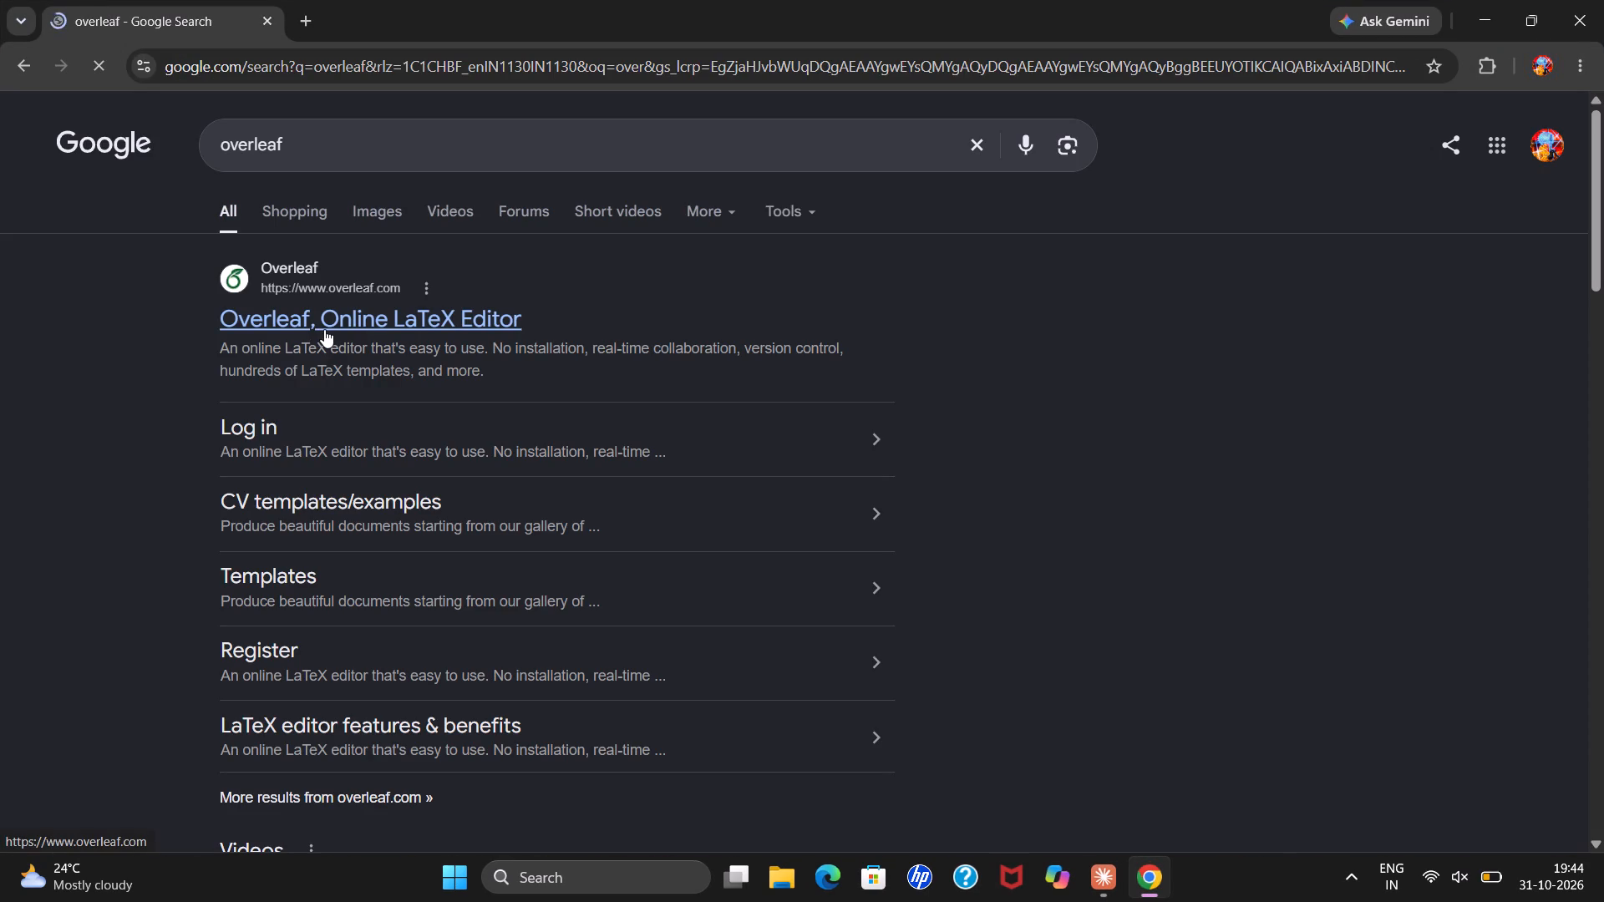
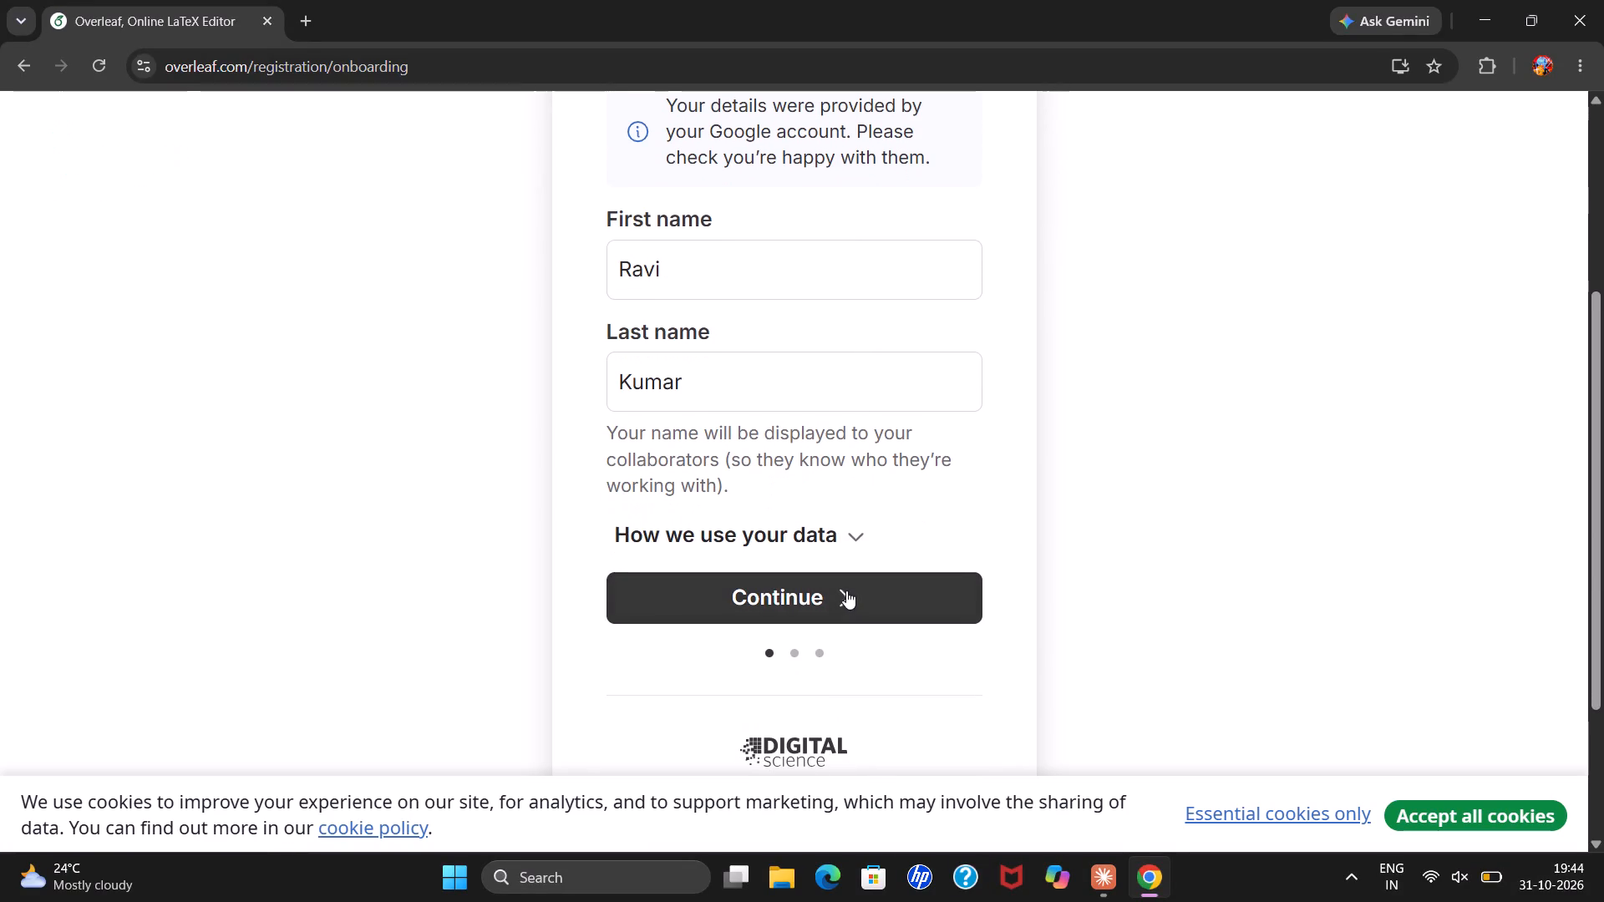
Accept the prefilled first and last name details and continue the Overleaf onboarding.
click(846, 591)
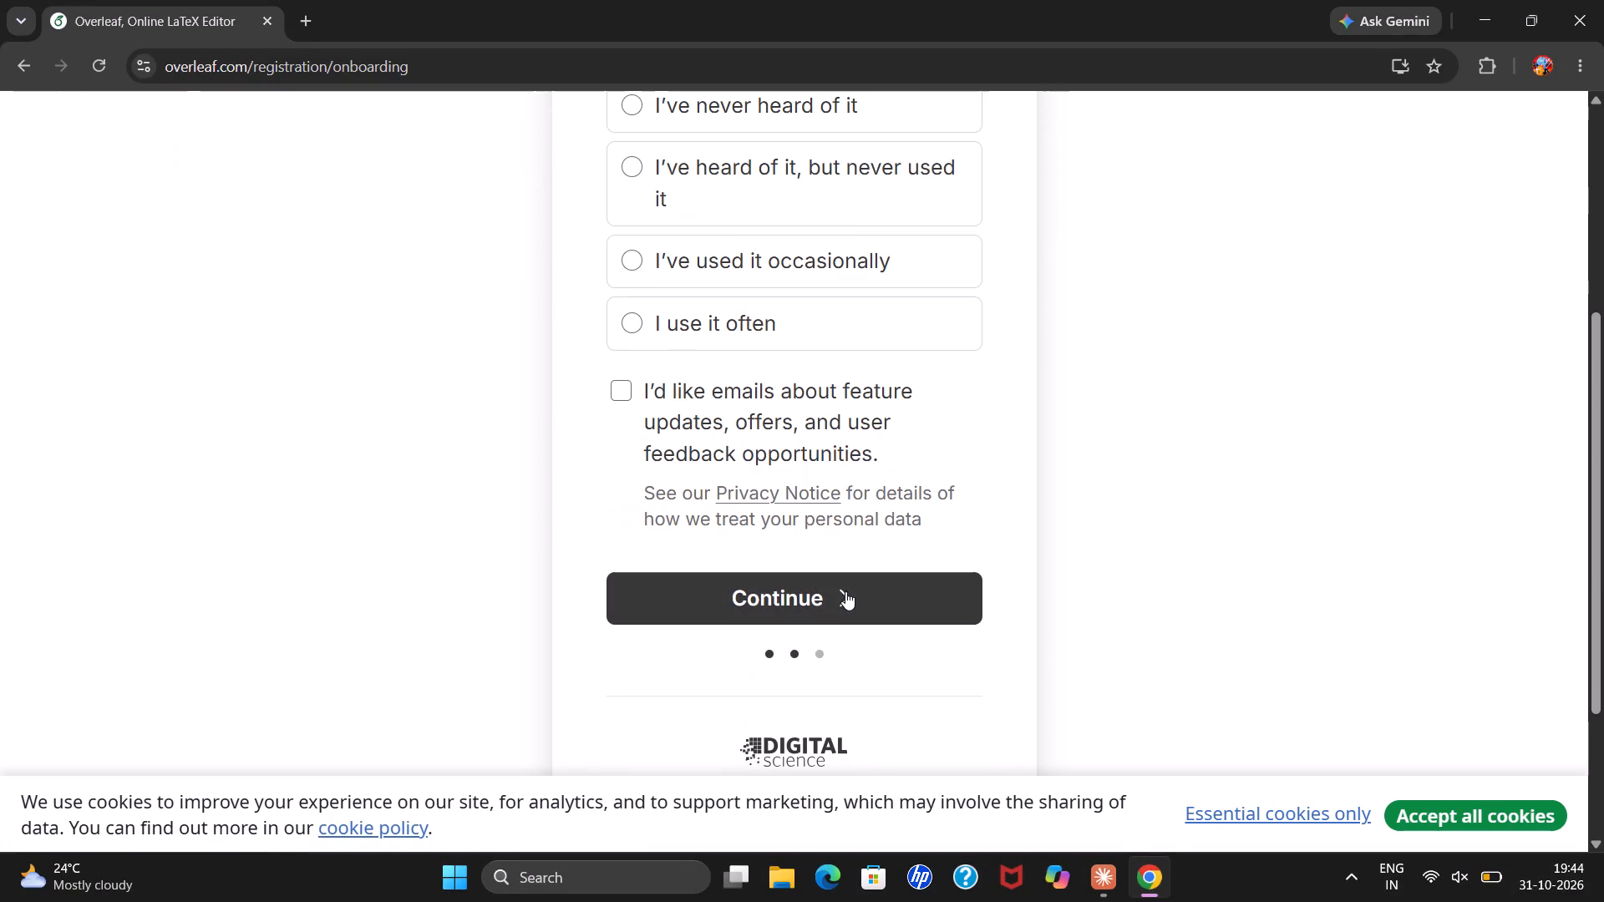
Answer the LaTeX familiarity question with "I've heard of it, but never used it" and continue.
scroll(687, 304, up, 1)
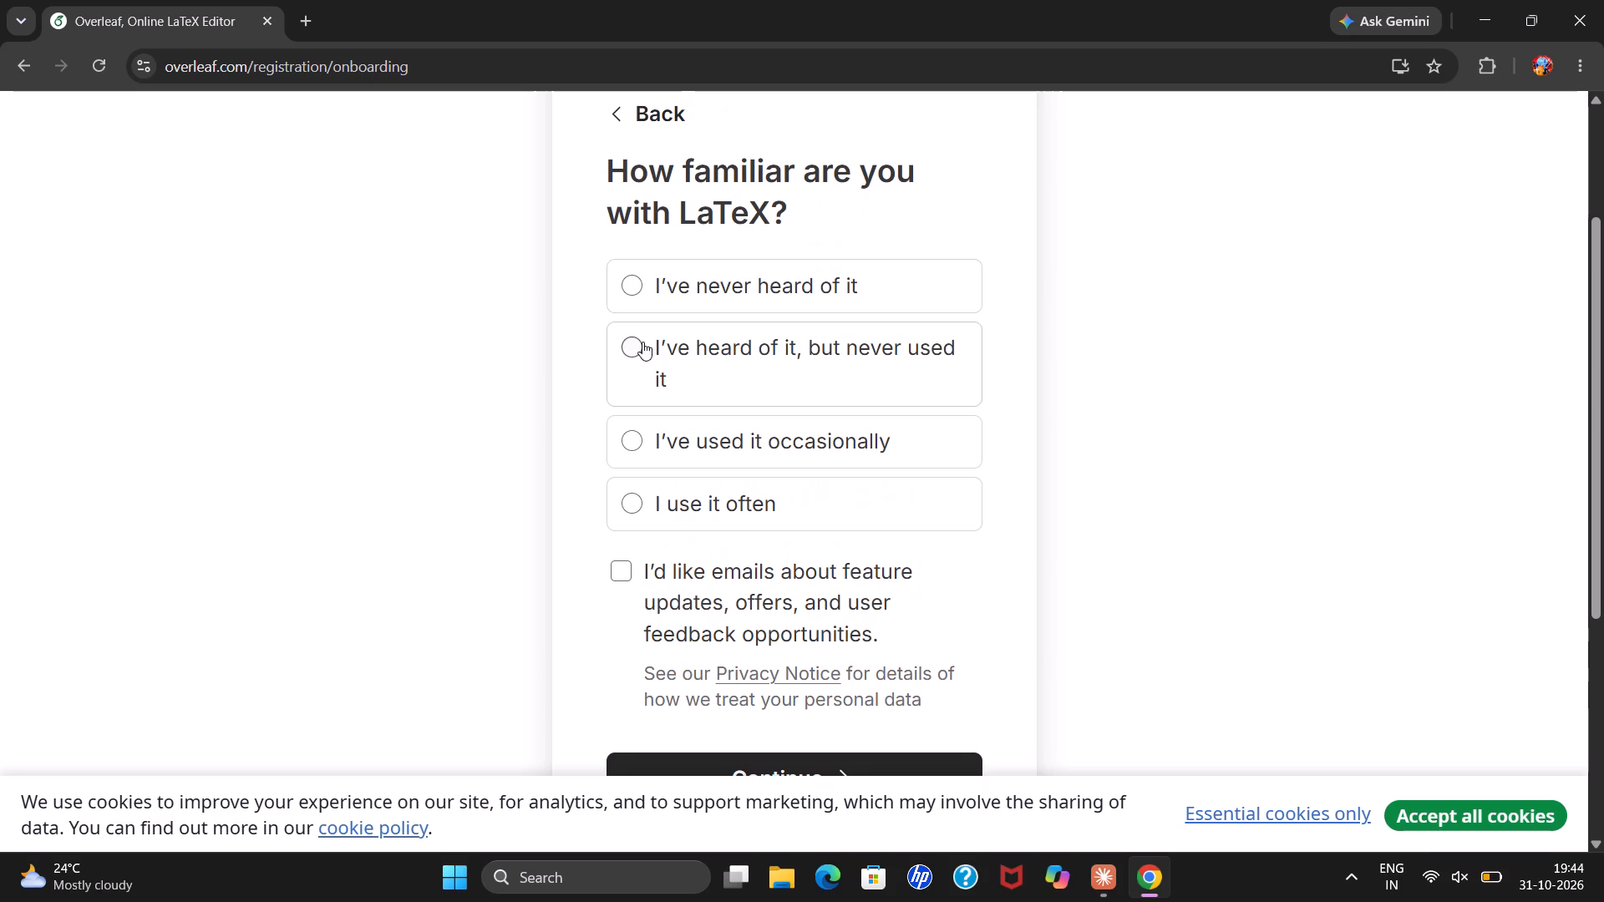
click(642, 347)
scroll(642, 347, down, 1)
scroll(642, 347, up, 1)
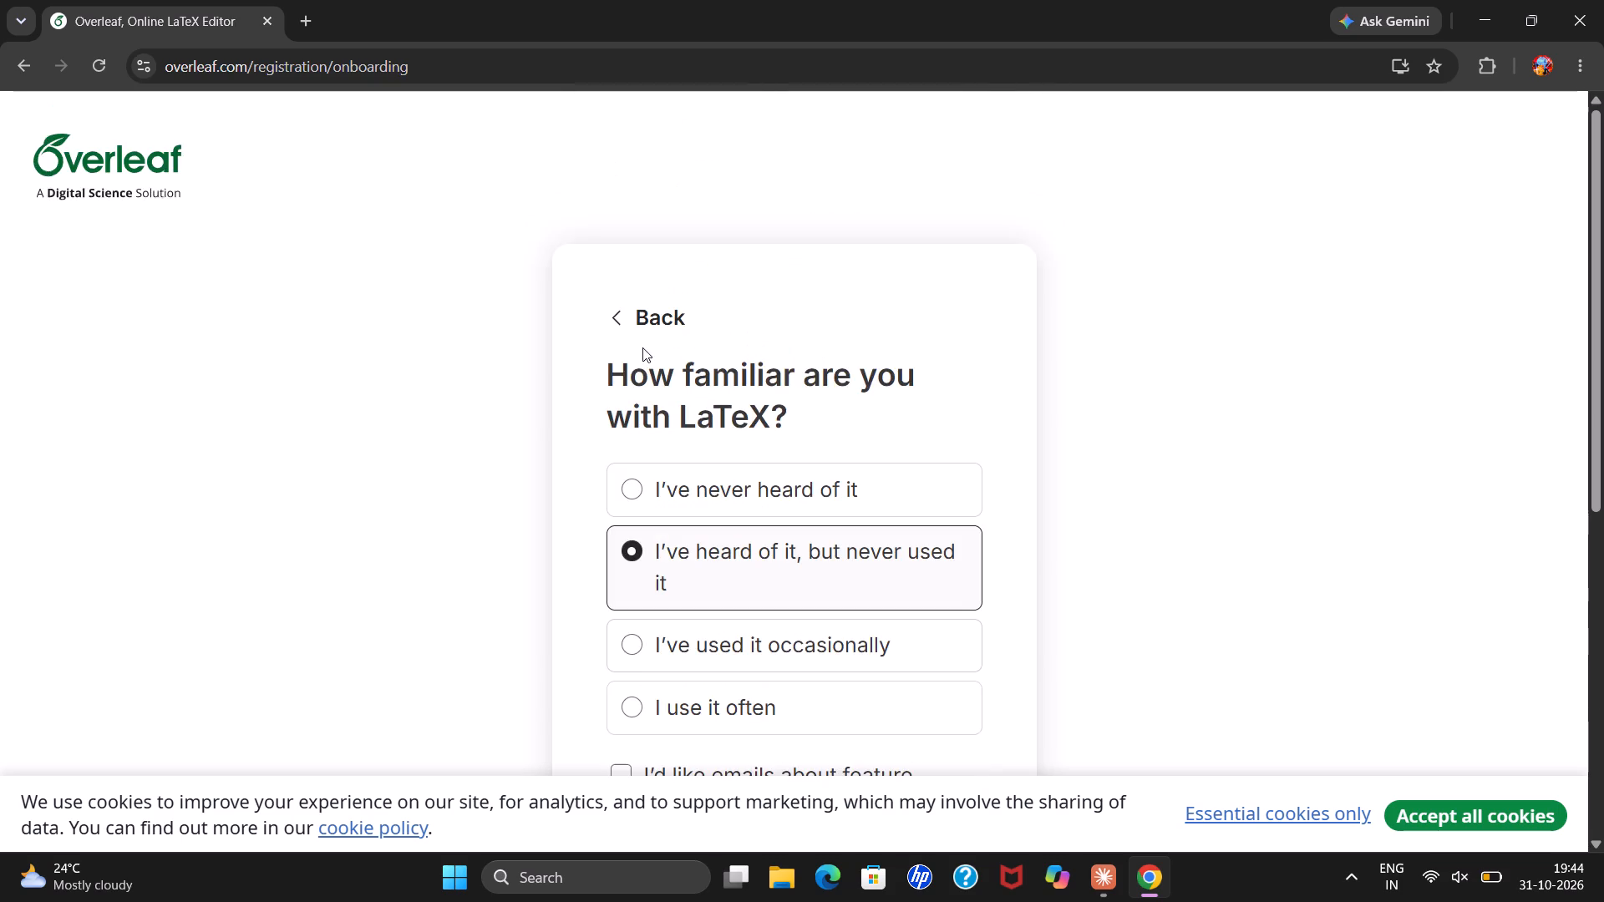
scroll(642, 347, down, 4)
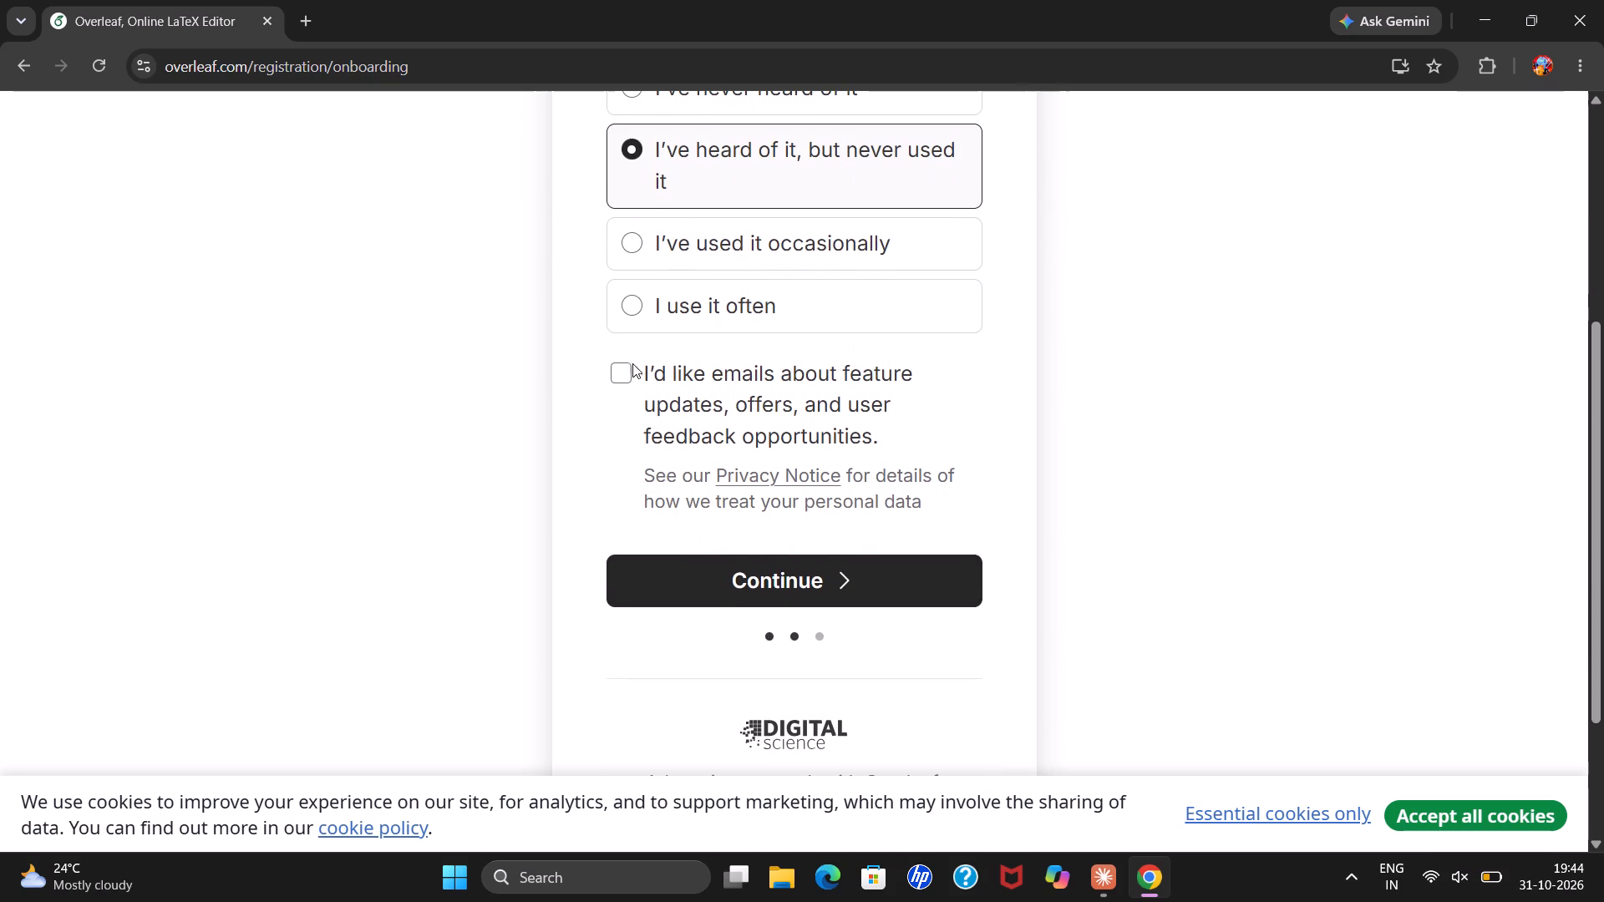
click(631, 367)
click(631, 367)
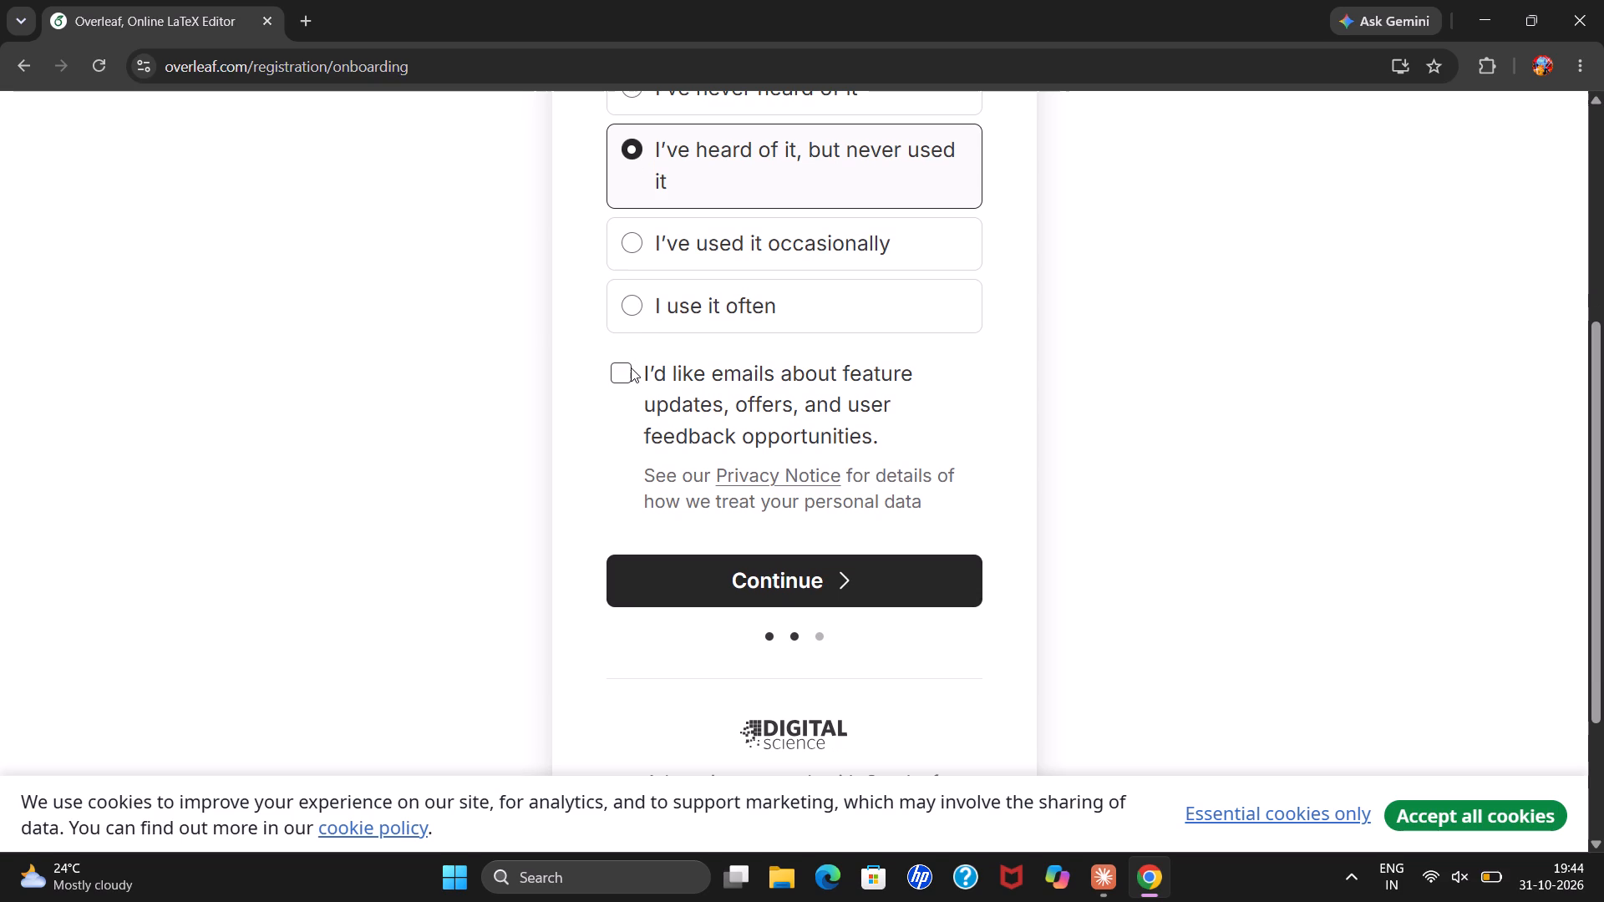
click(631, 367)
click(820, 581)
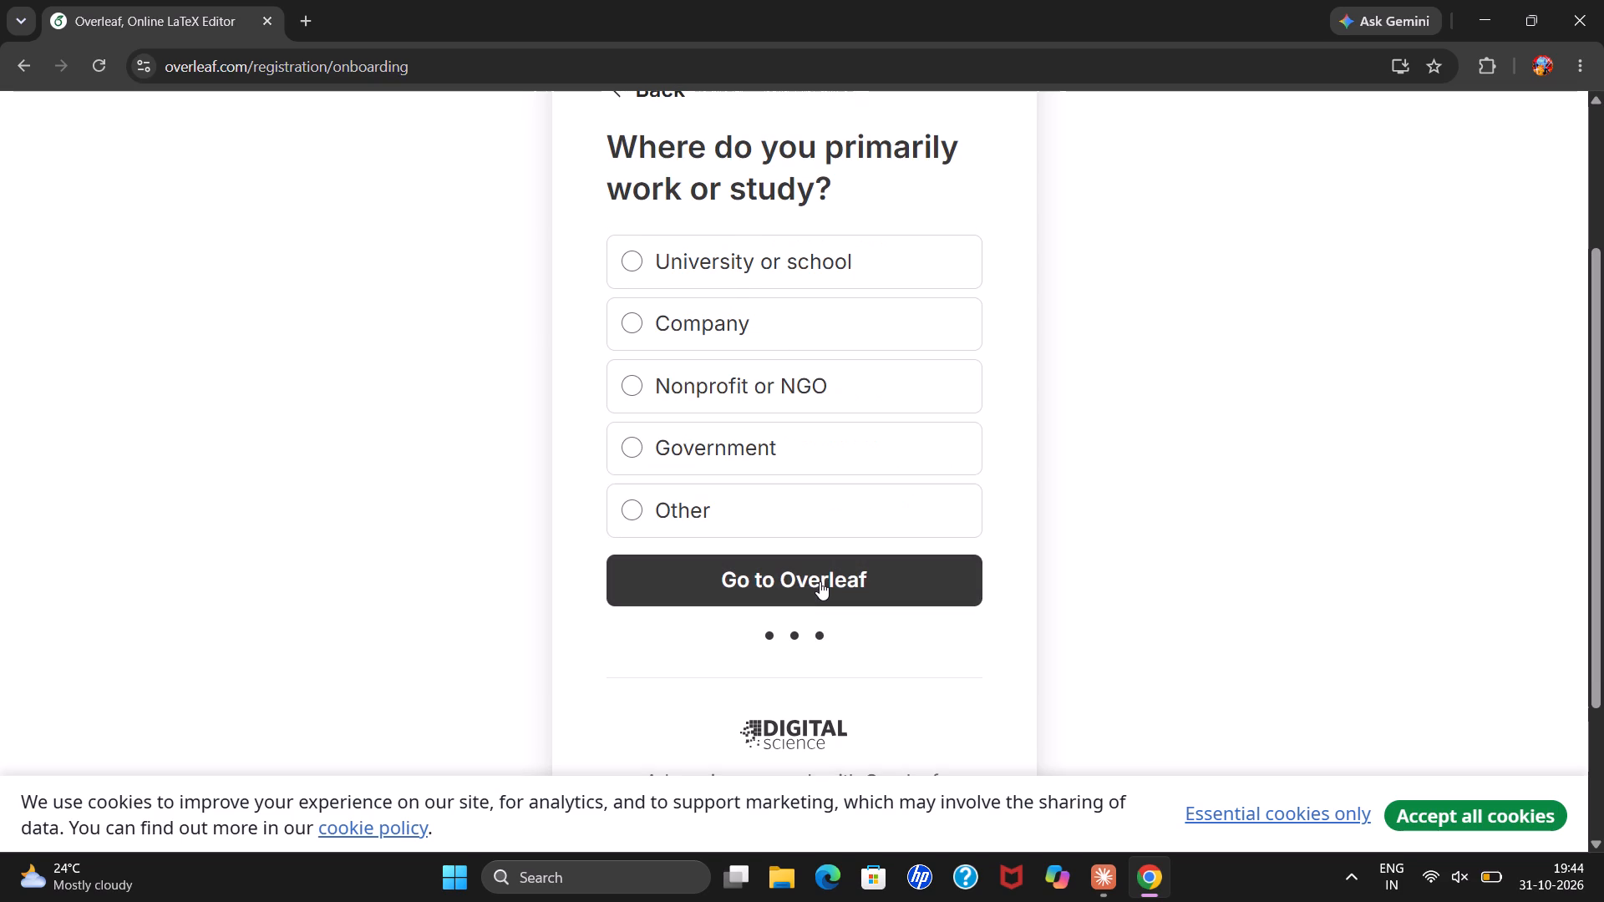
Answer where you primarily work or study with "University or school".
scroll(820, 581, up, 1)
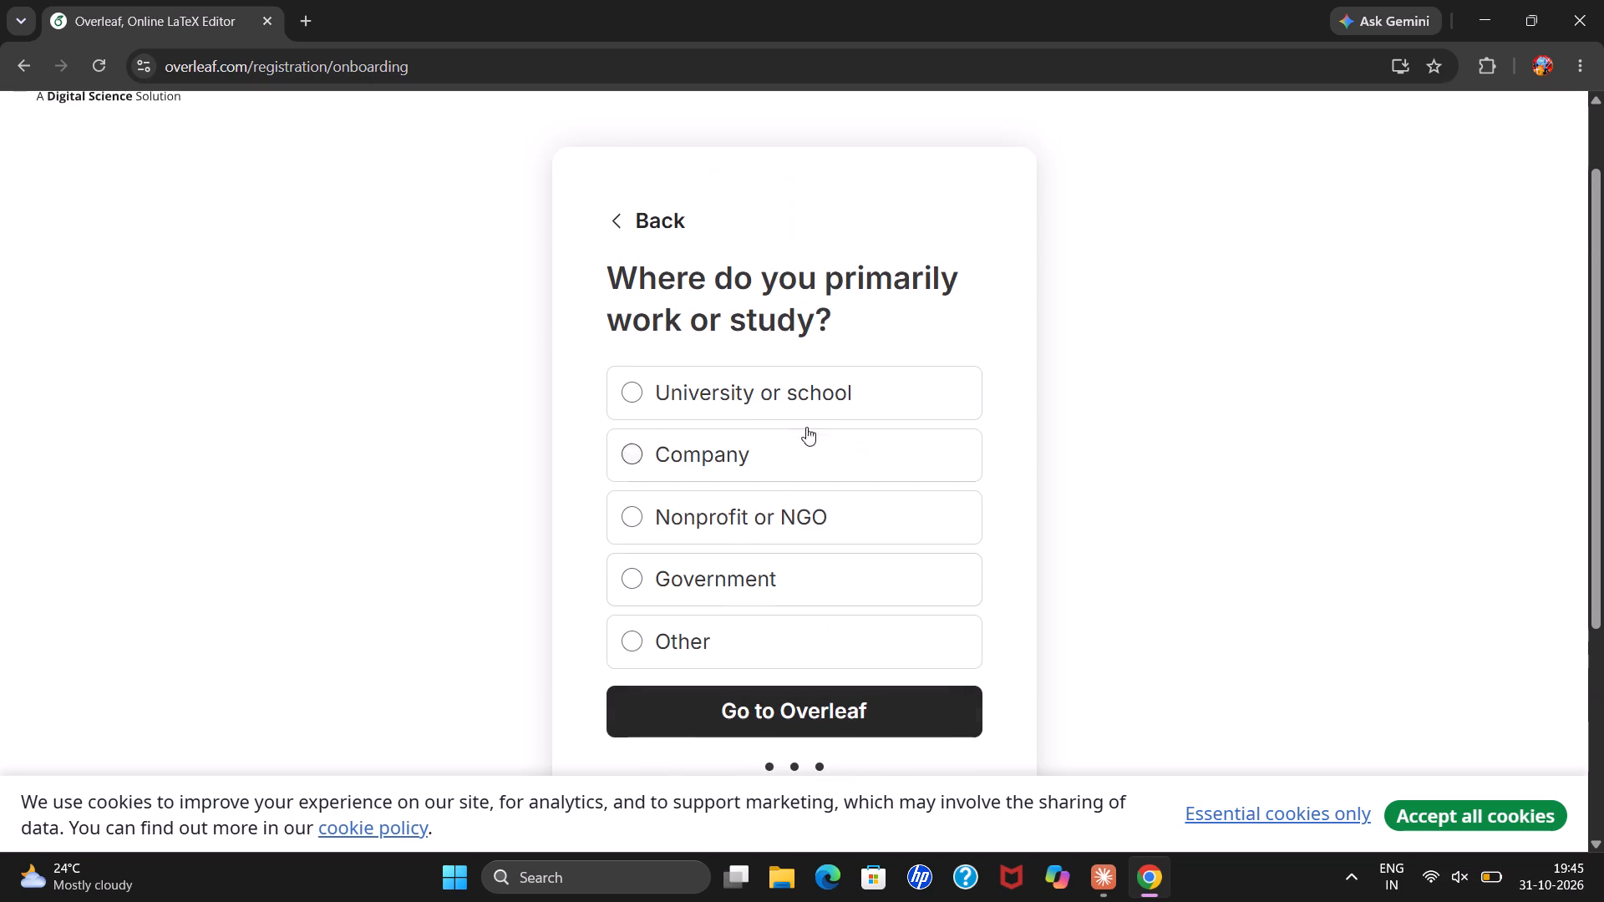
click(805, 399)
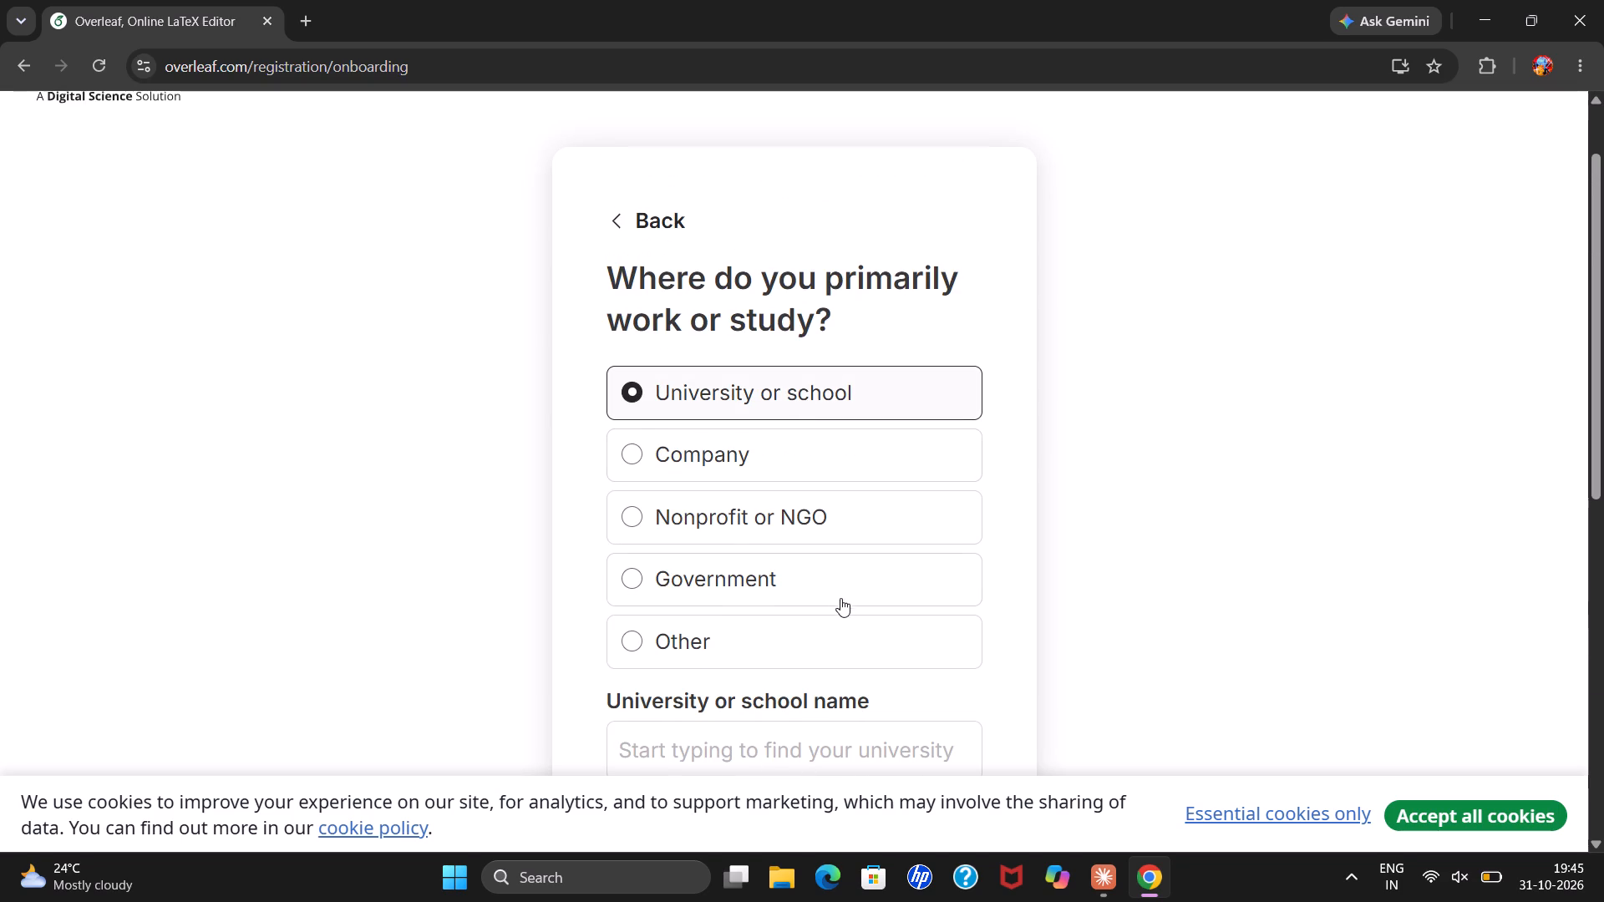
scroll(840, 605, down, 1)
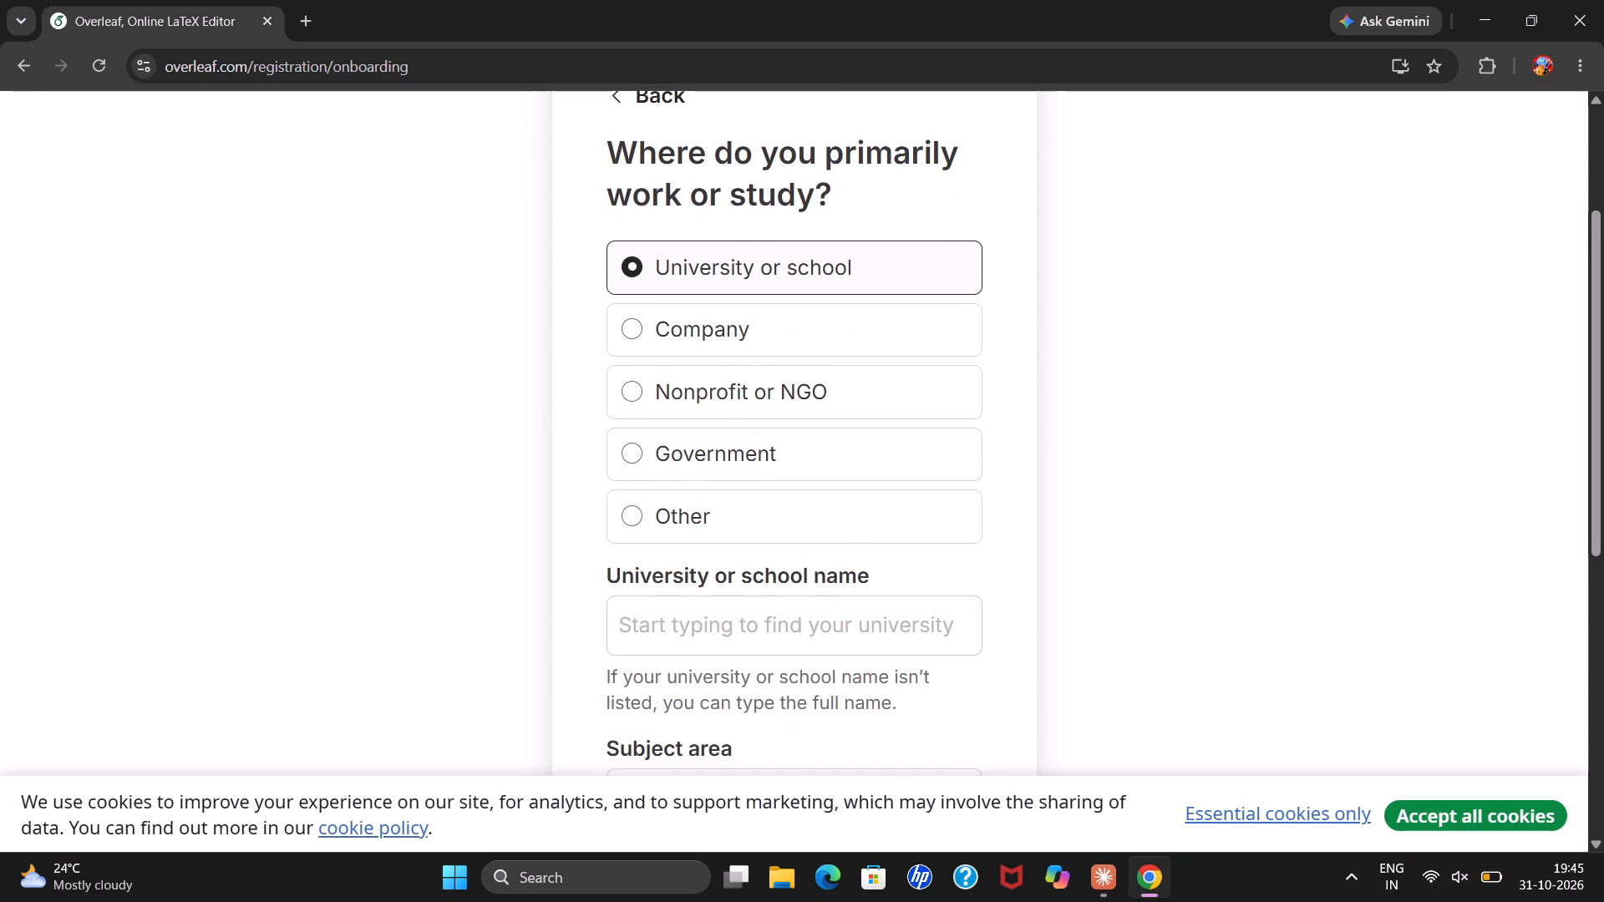
scroll(793, 630, down, 2)
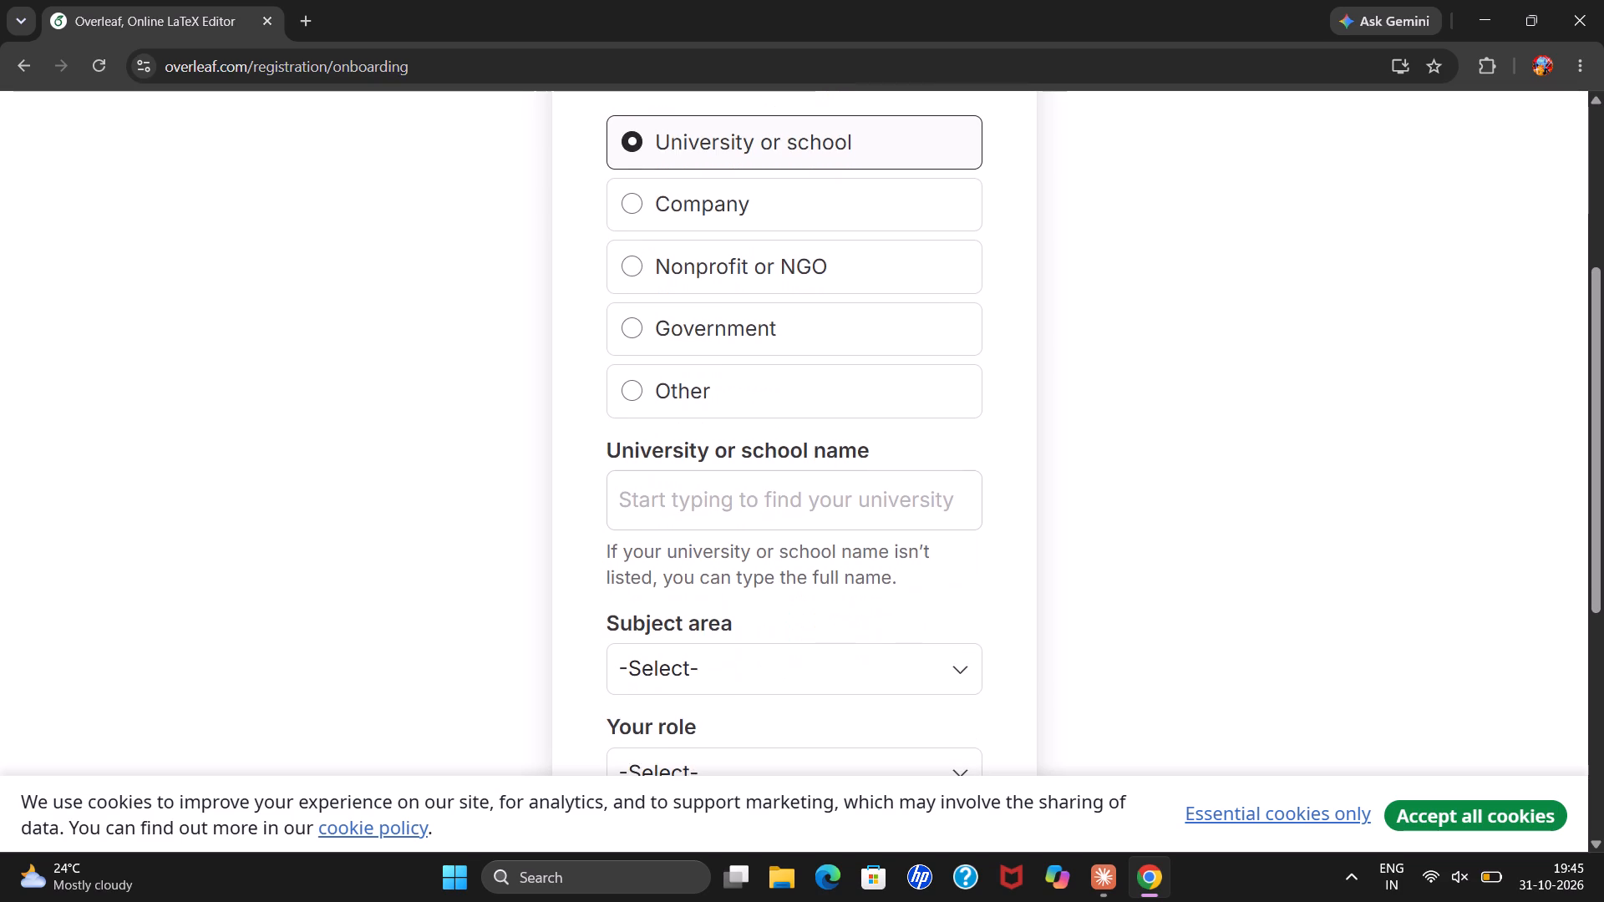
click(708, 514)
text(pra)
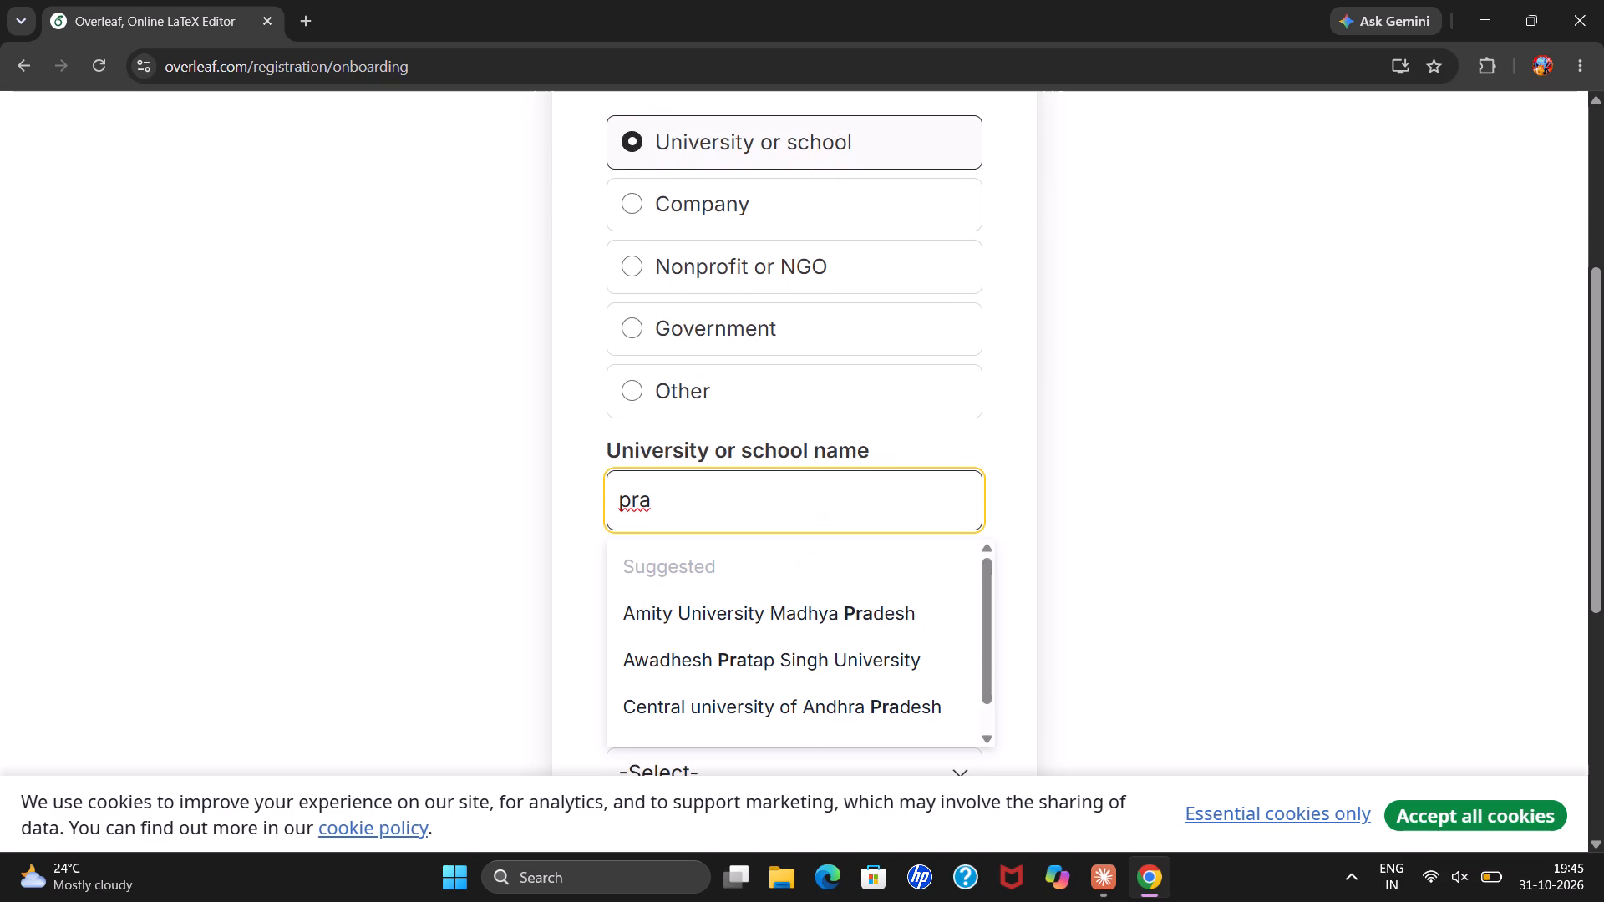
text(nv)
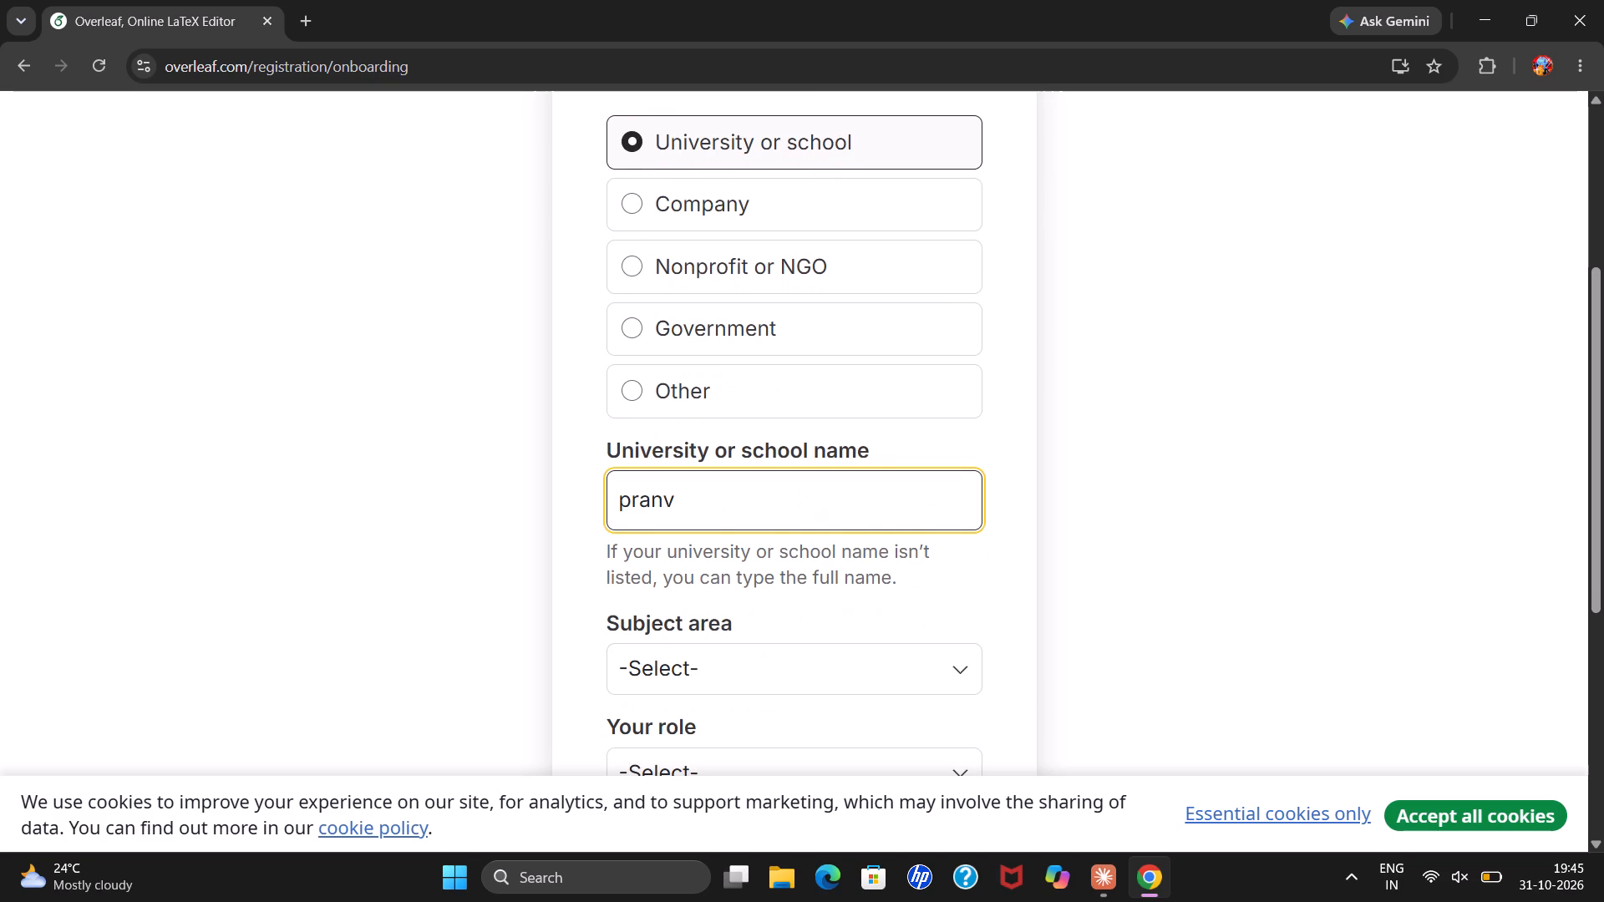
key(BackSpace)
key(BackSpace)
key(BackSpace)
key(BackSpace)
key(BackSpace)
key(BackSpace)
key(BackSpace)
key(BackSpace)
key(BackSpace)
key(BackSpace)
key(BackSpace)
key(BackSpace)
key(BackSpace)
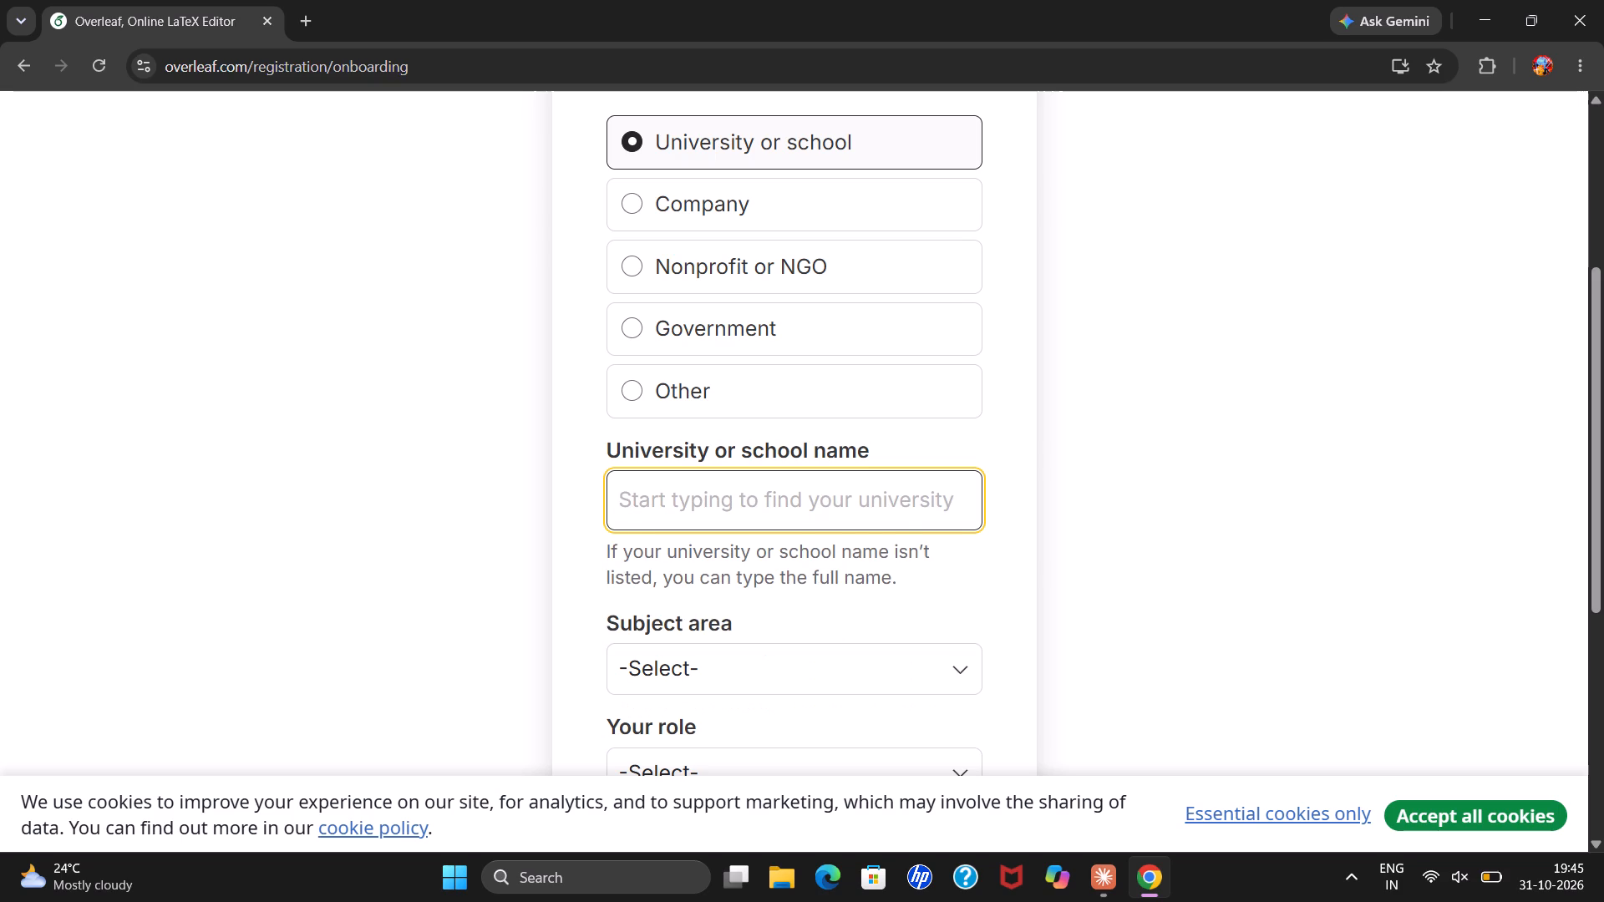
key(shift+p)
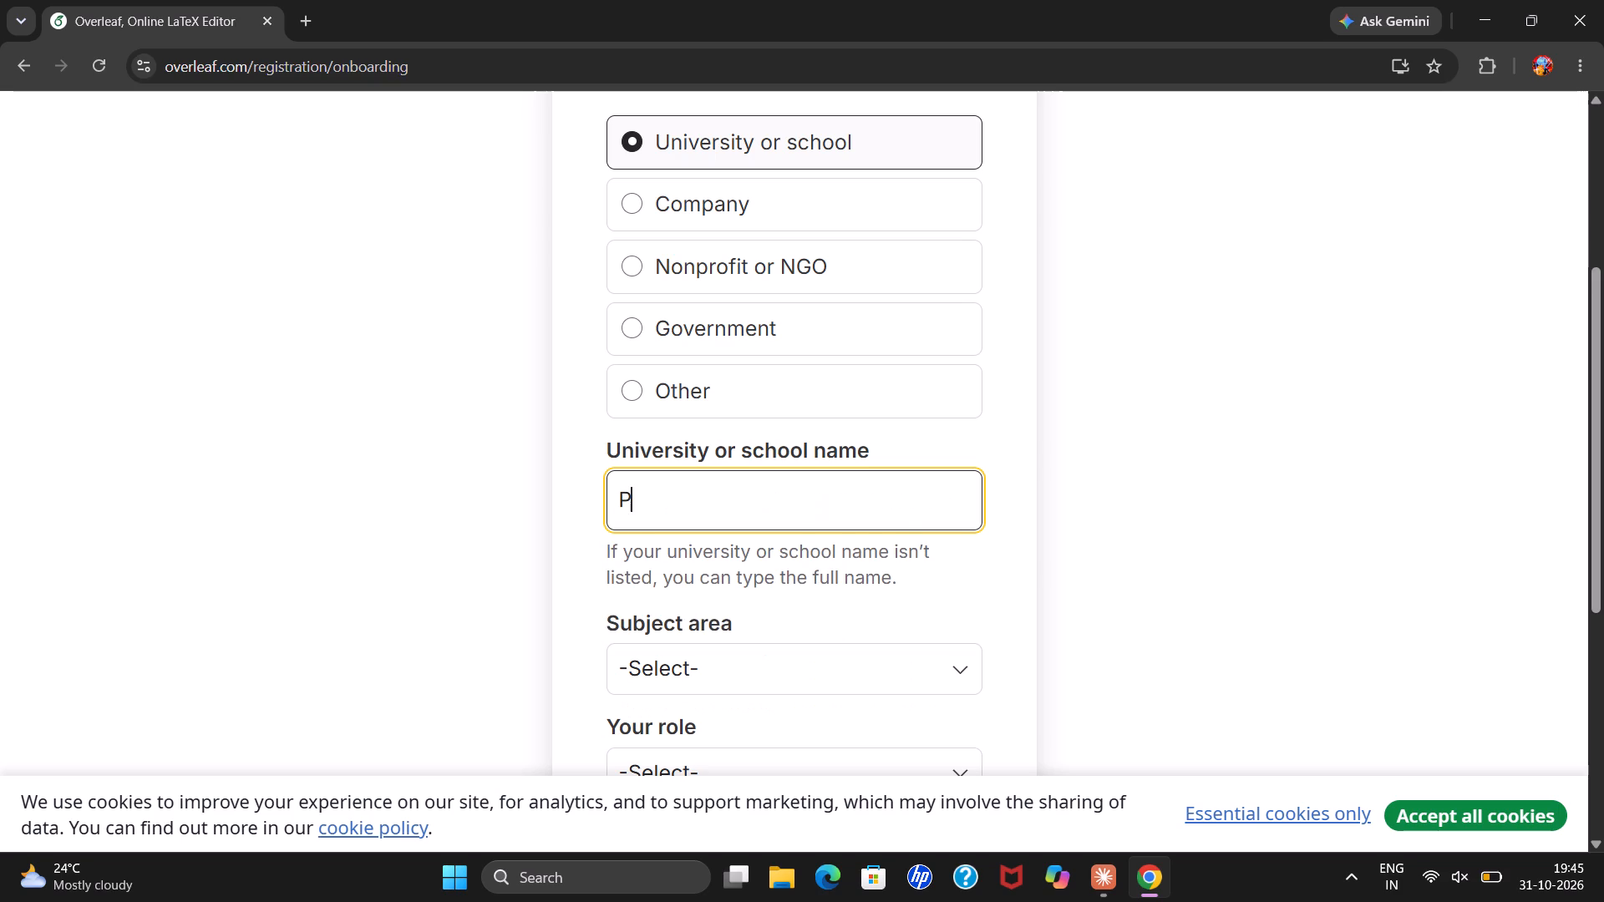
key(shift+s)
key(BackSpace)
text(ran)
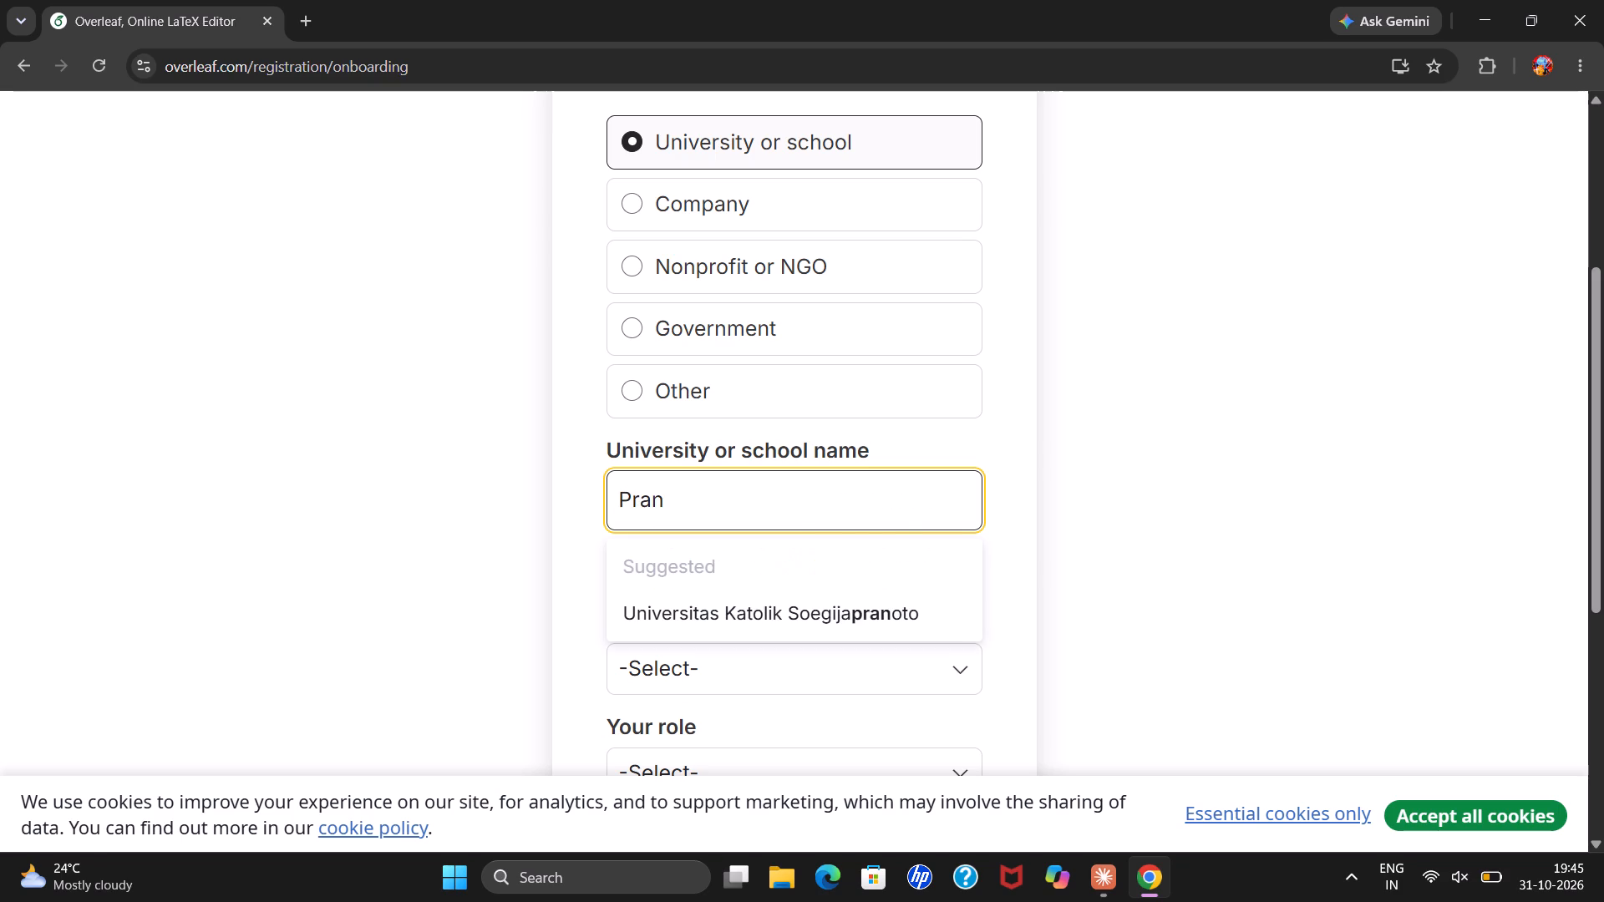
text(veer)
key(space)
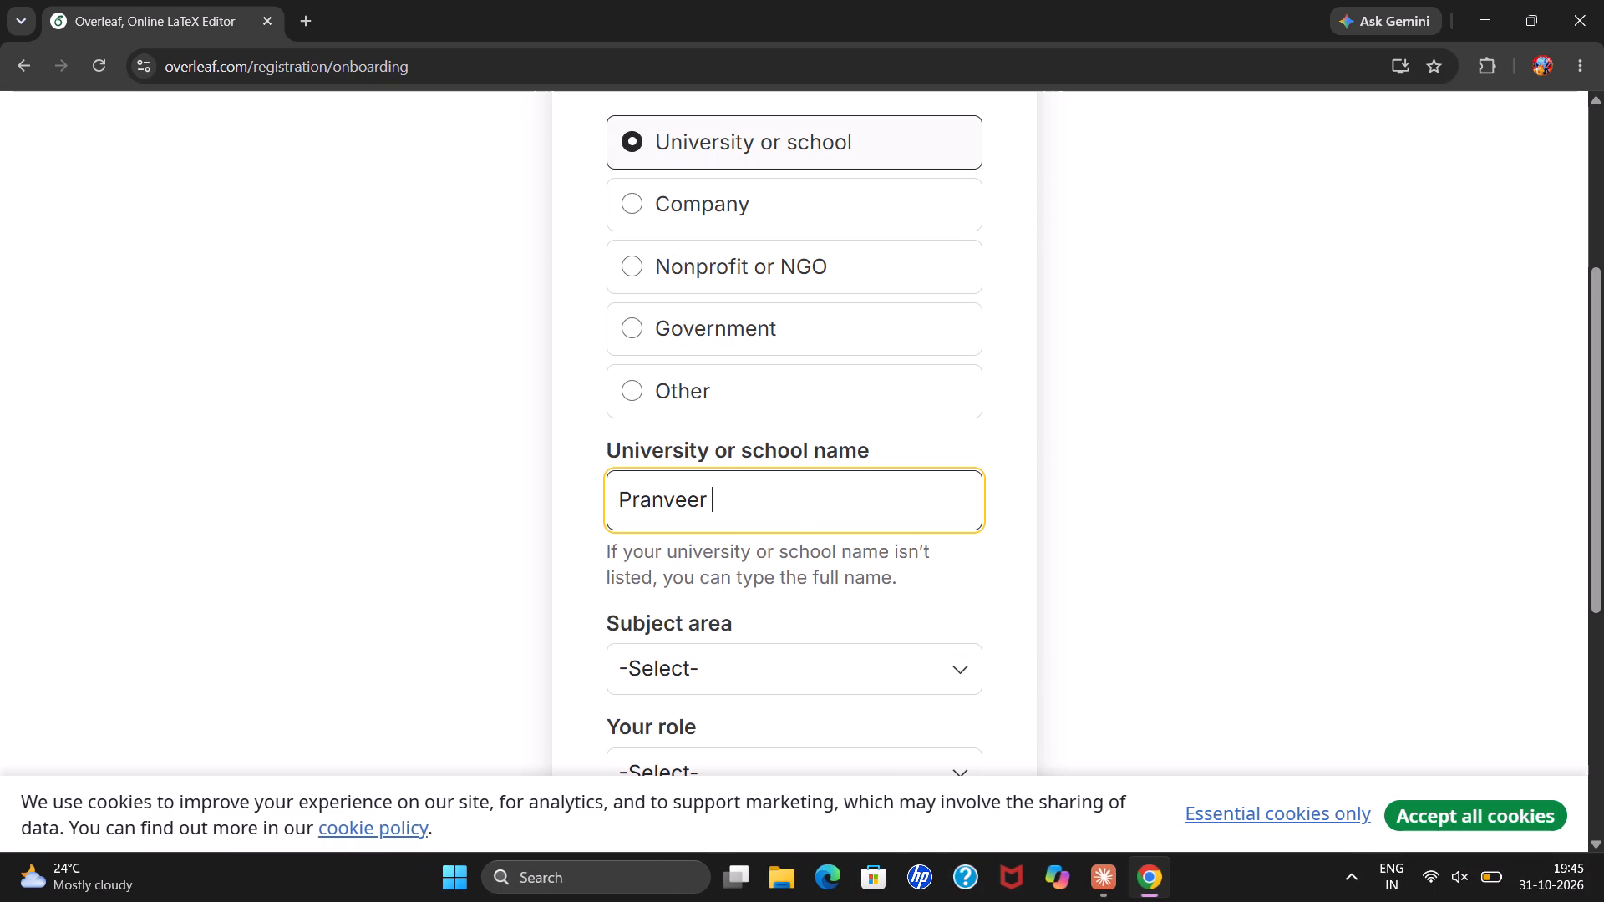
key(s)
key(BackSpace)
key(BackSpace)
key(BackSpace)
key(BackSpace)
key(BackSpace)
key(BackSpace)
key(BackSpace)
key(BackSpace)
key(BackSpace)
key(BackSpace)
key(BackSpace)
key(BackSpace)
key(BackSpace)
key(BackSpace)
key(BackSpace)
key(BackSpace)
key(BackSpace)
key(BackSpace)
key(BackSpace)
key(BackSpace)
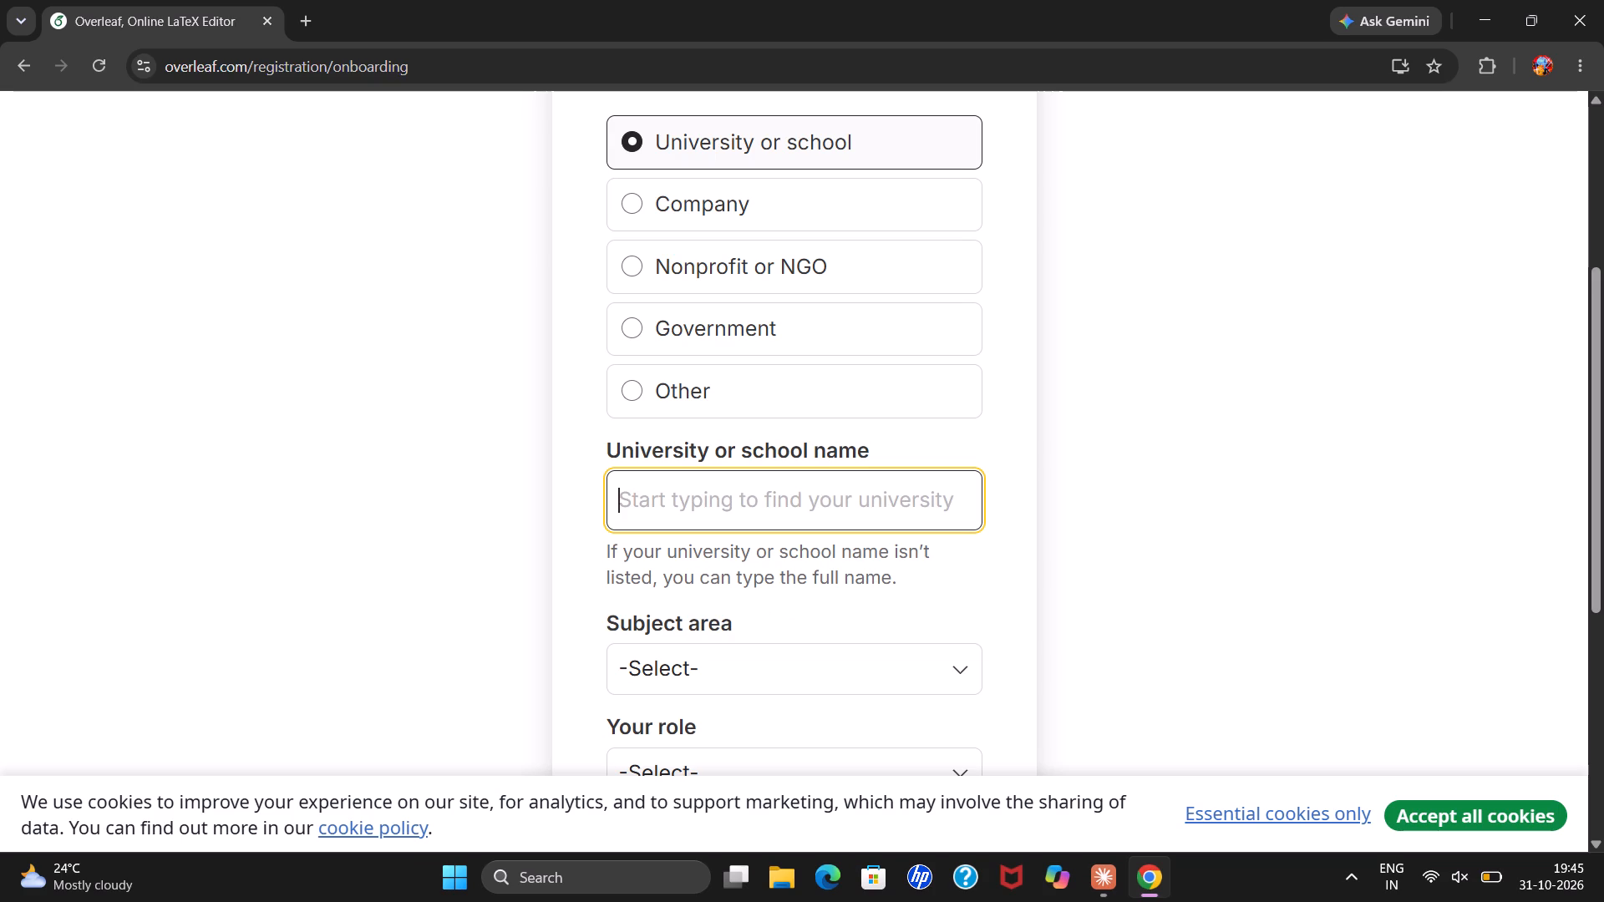
Enter "Pranveer Singh Institute of Technology, Kanpur" as the university name, keeping "University or school" as the place of study.
text(Pran)
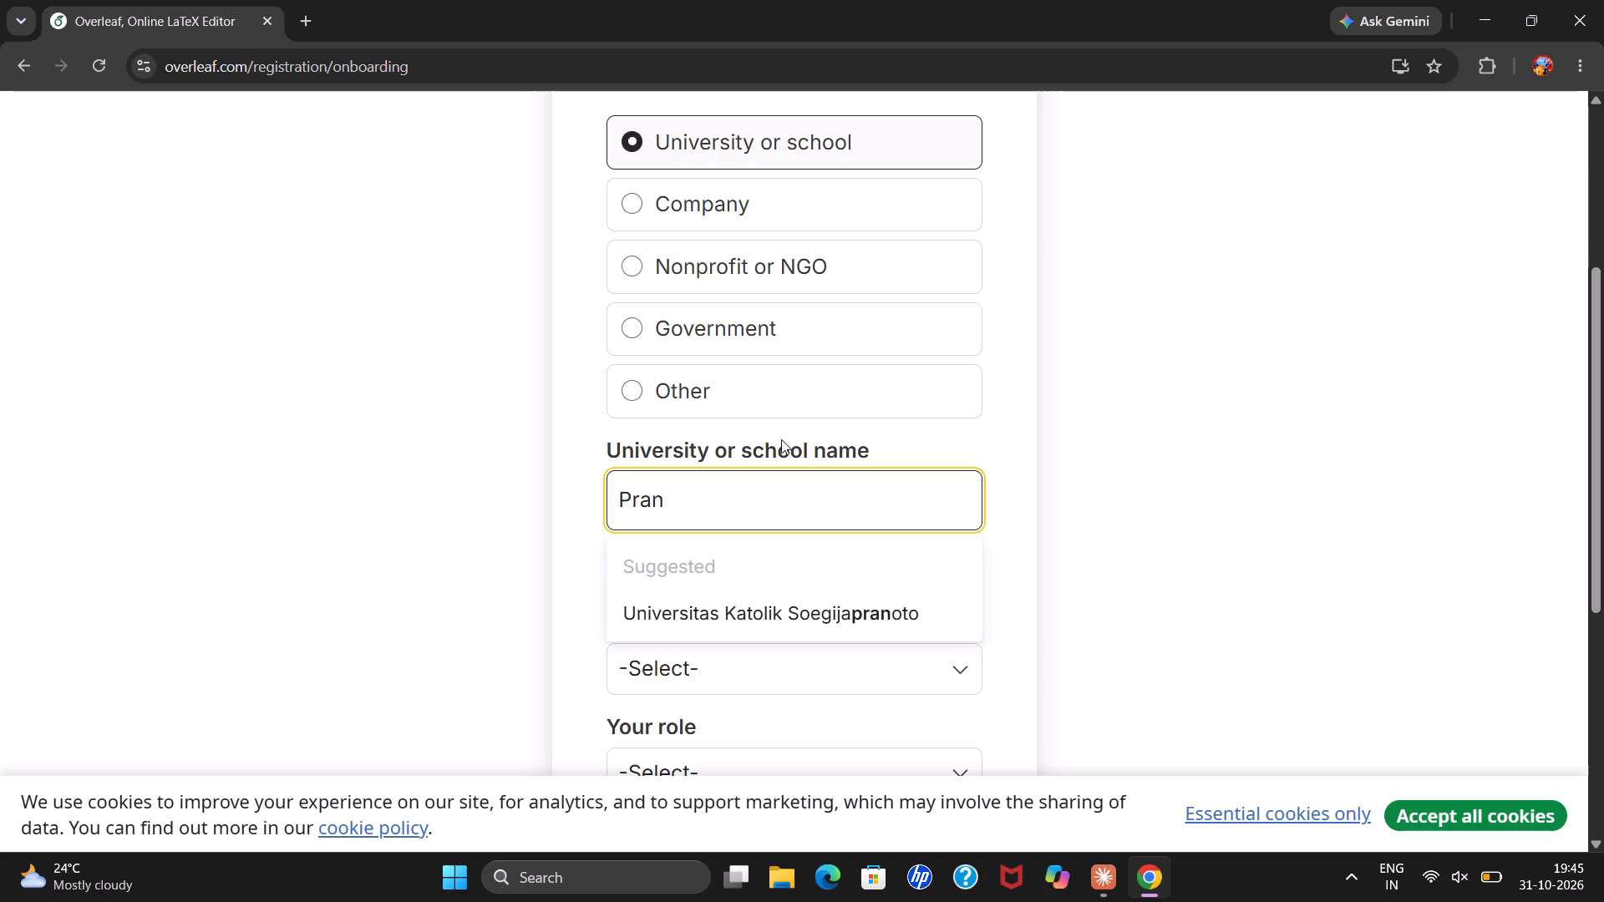
scroll(726, 433, right, 2)
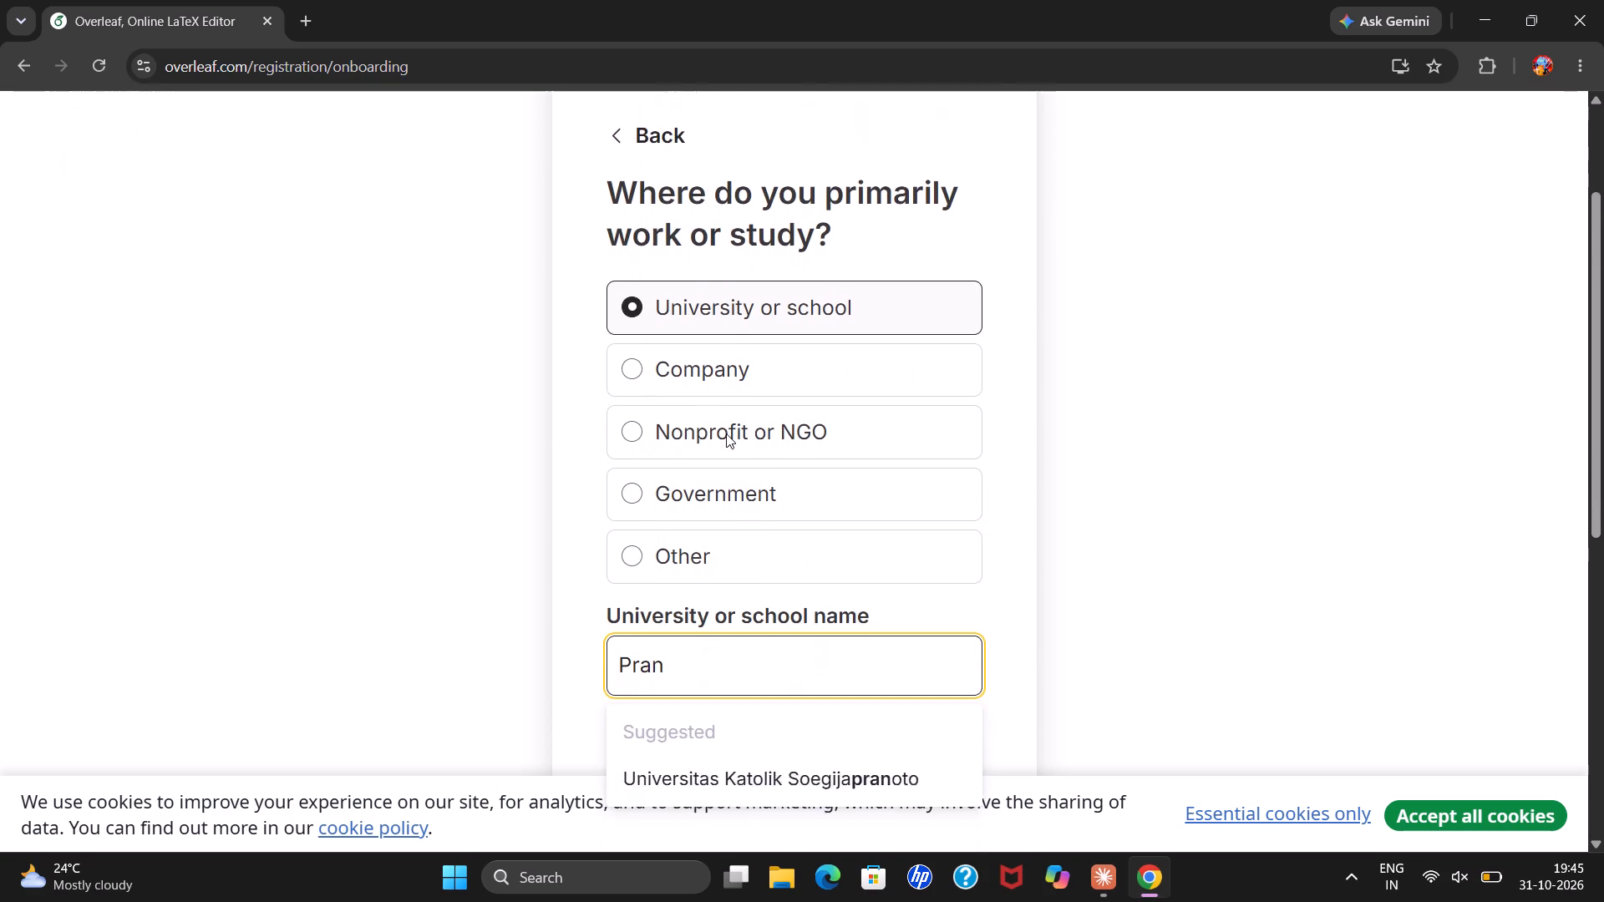
scroll(726, 433, right, 1)
click(698, 499)
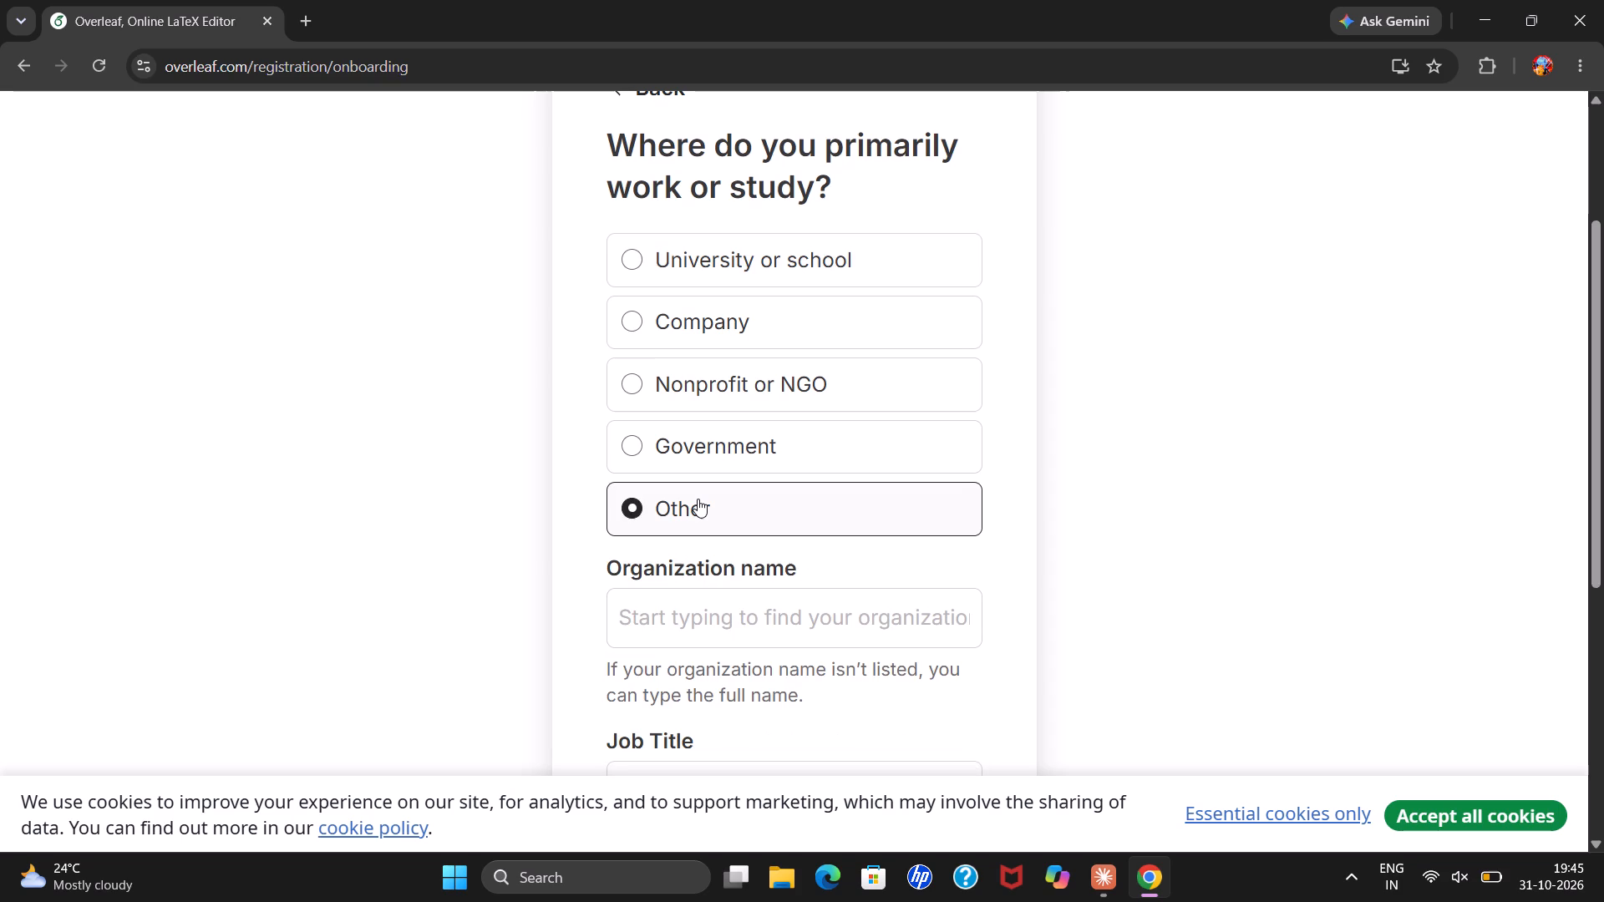
click(661, 257)
click(690, 626)
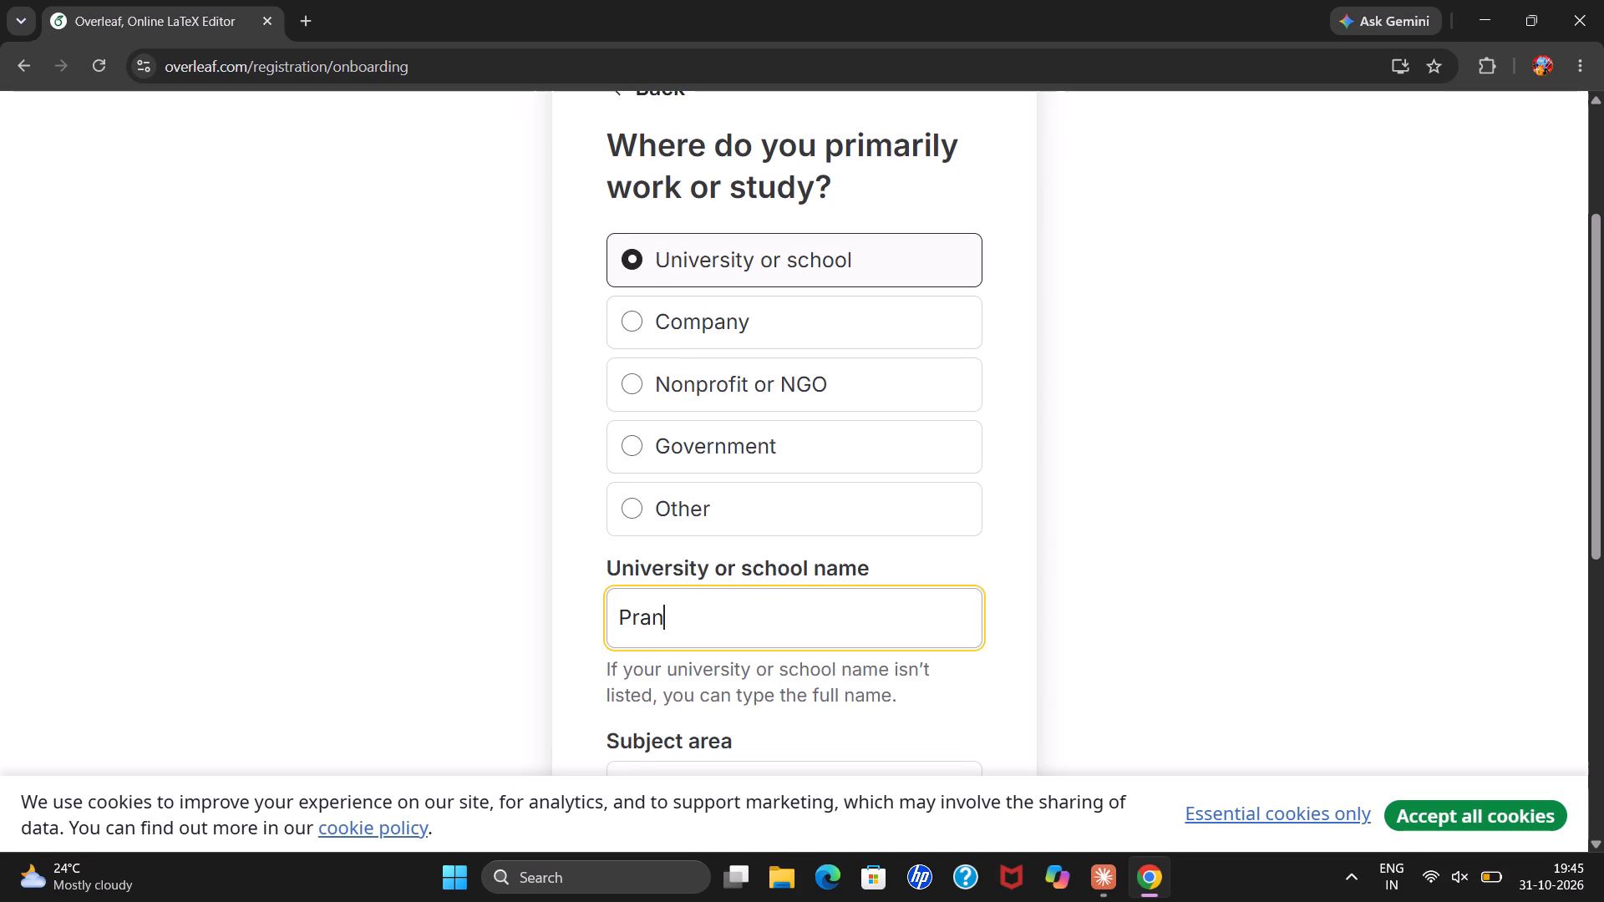
text(veer)
key(space)
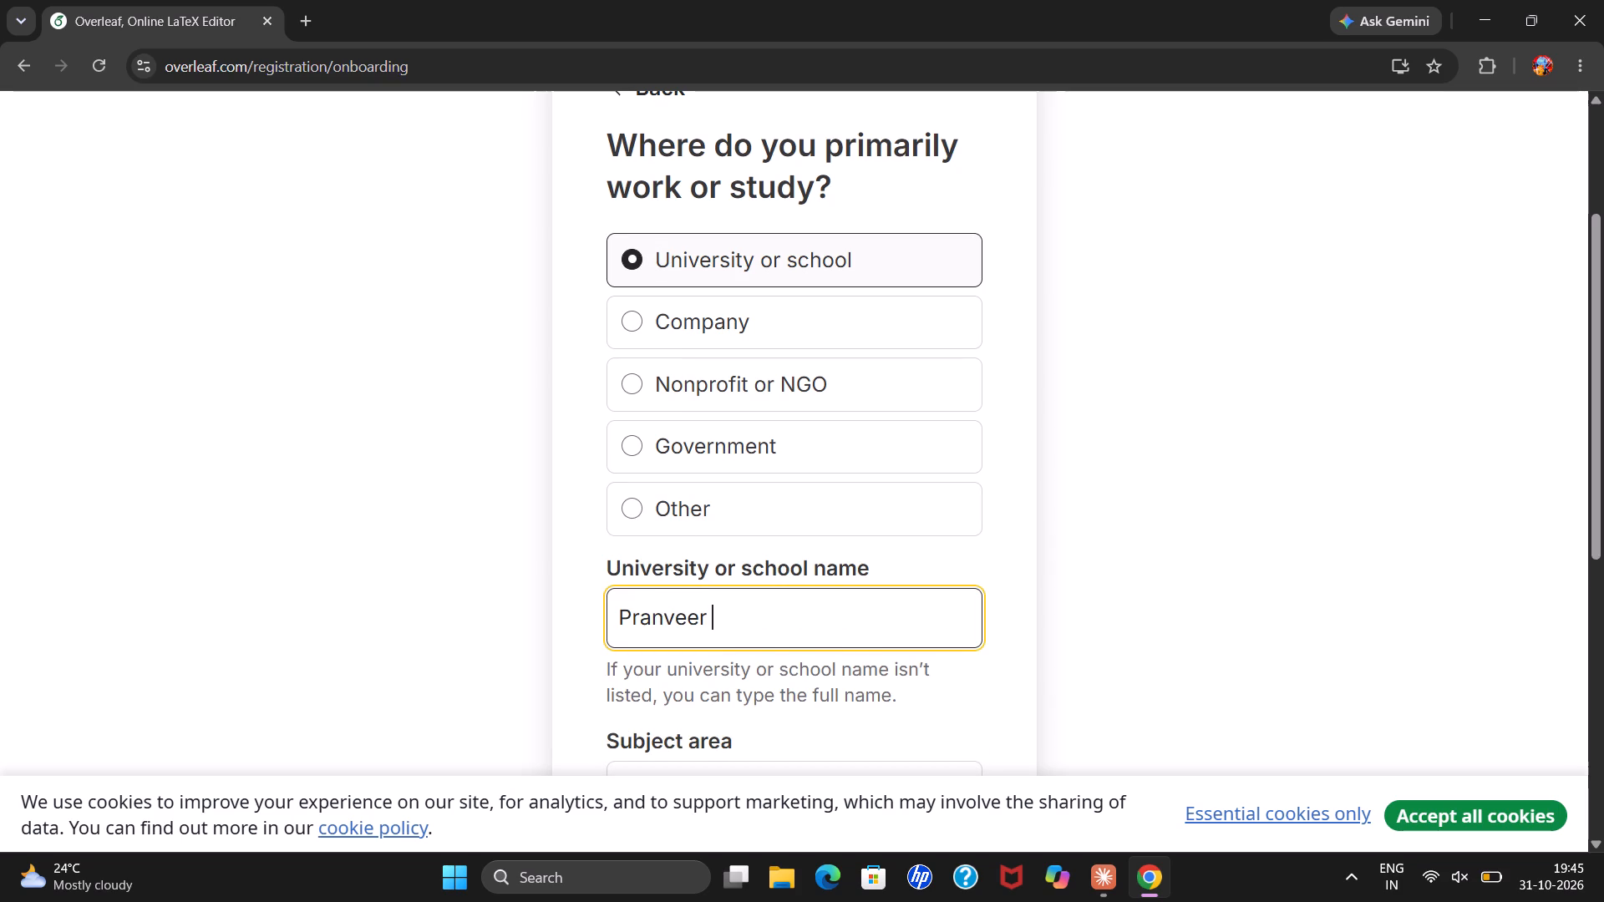
text(Singh Institute og)
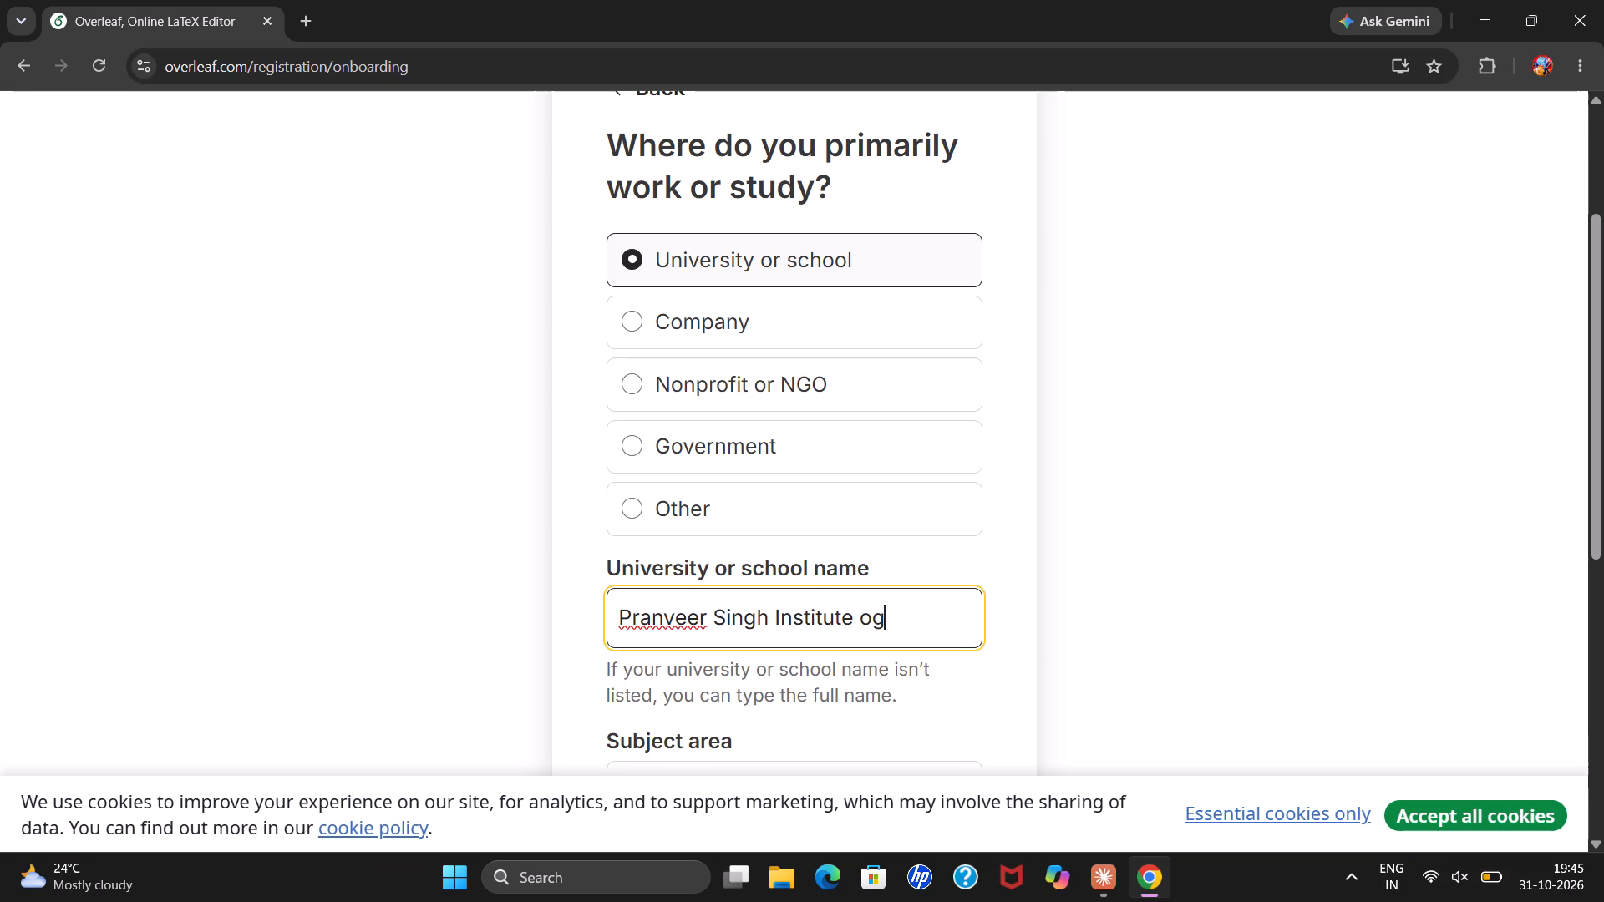
key(BackSpace)
text(f Technolo)
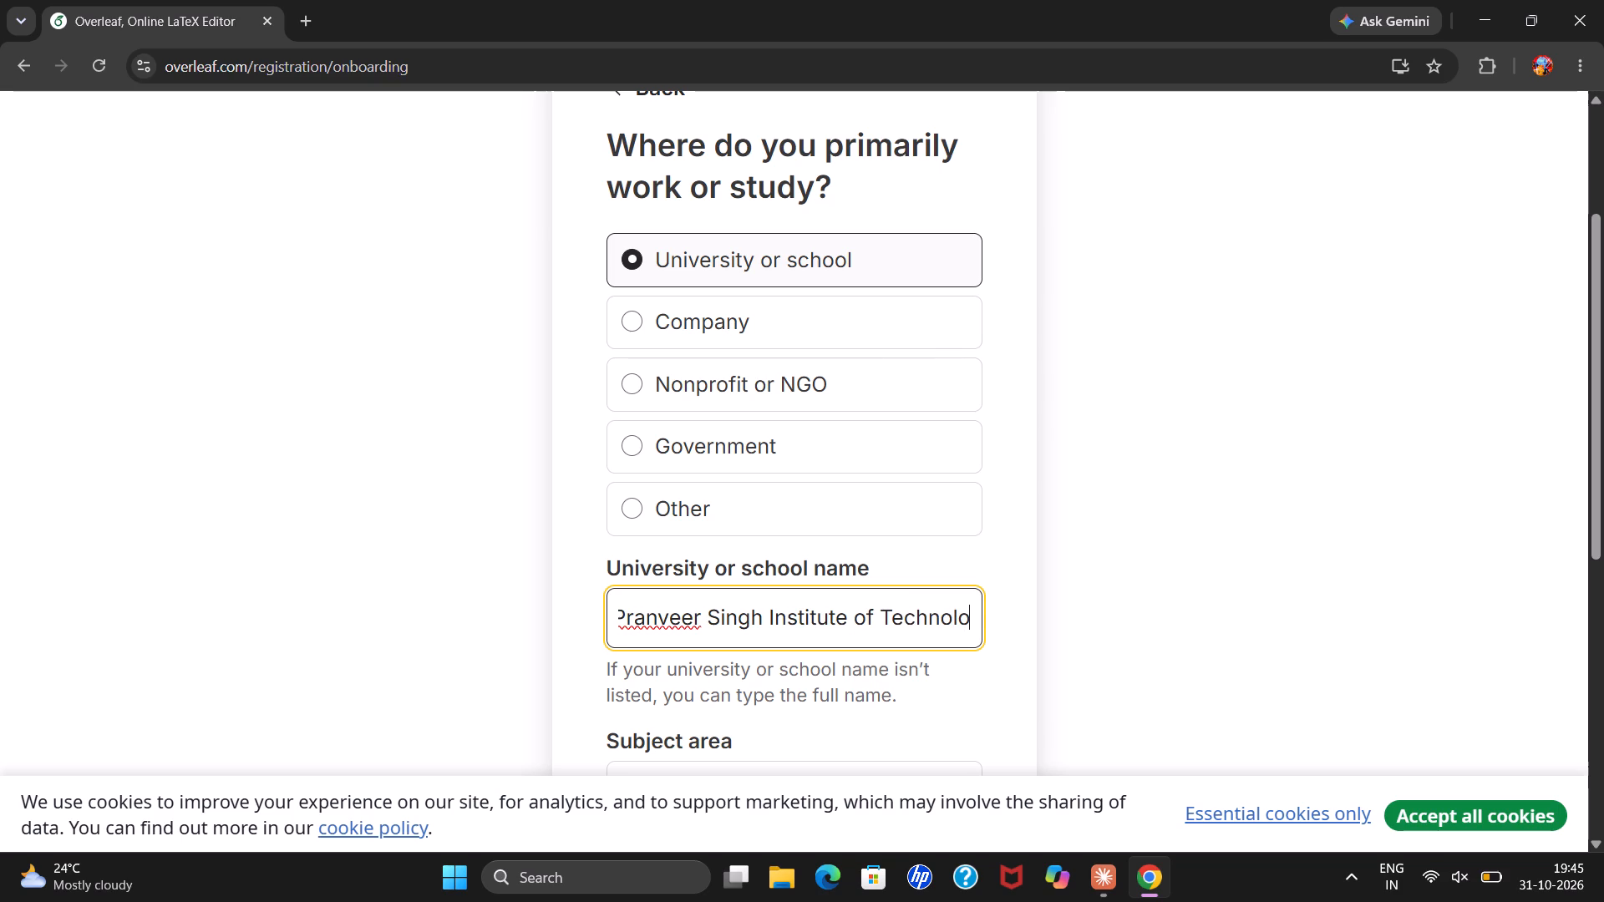
text(gy)
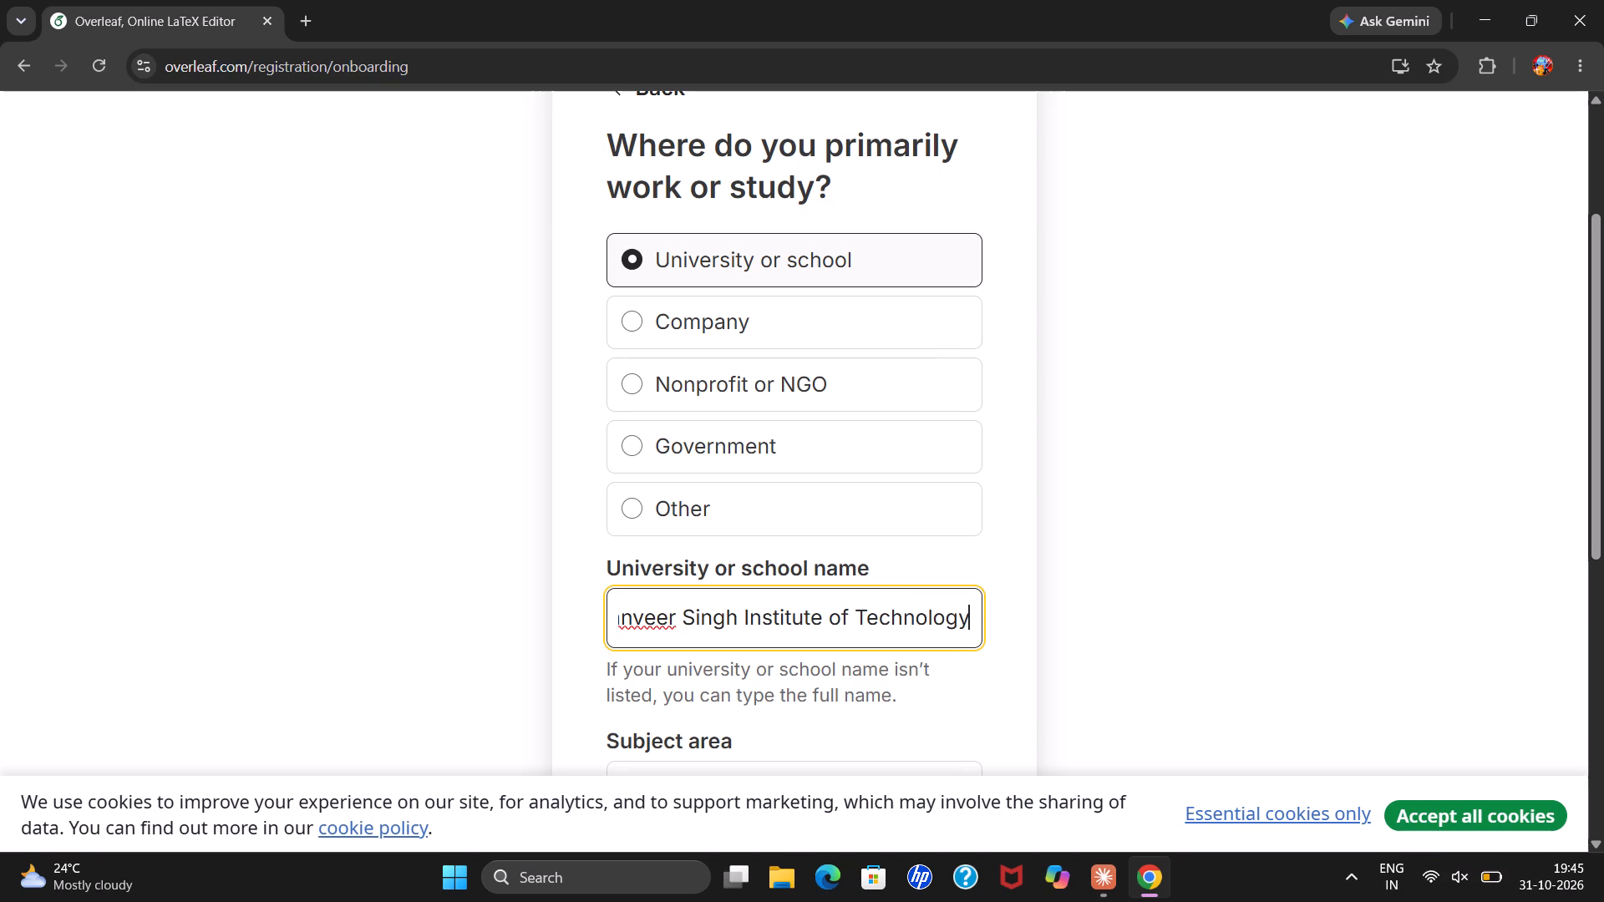
text(,)
key(space)
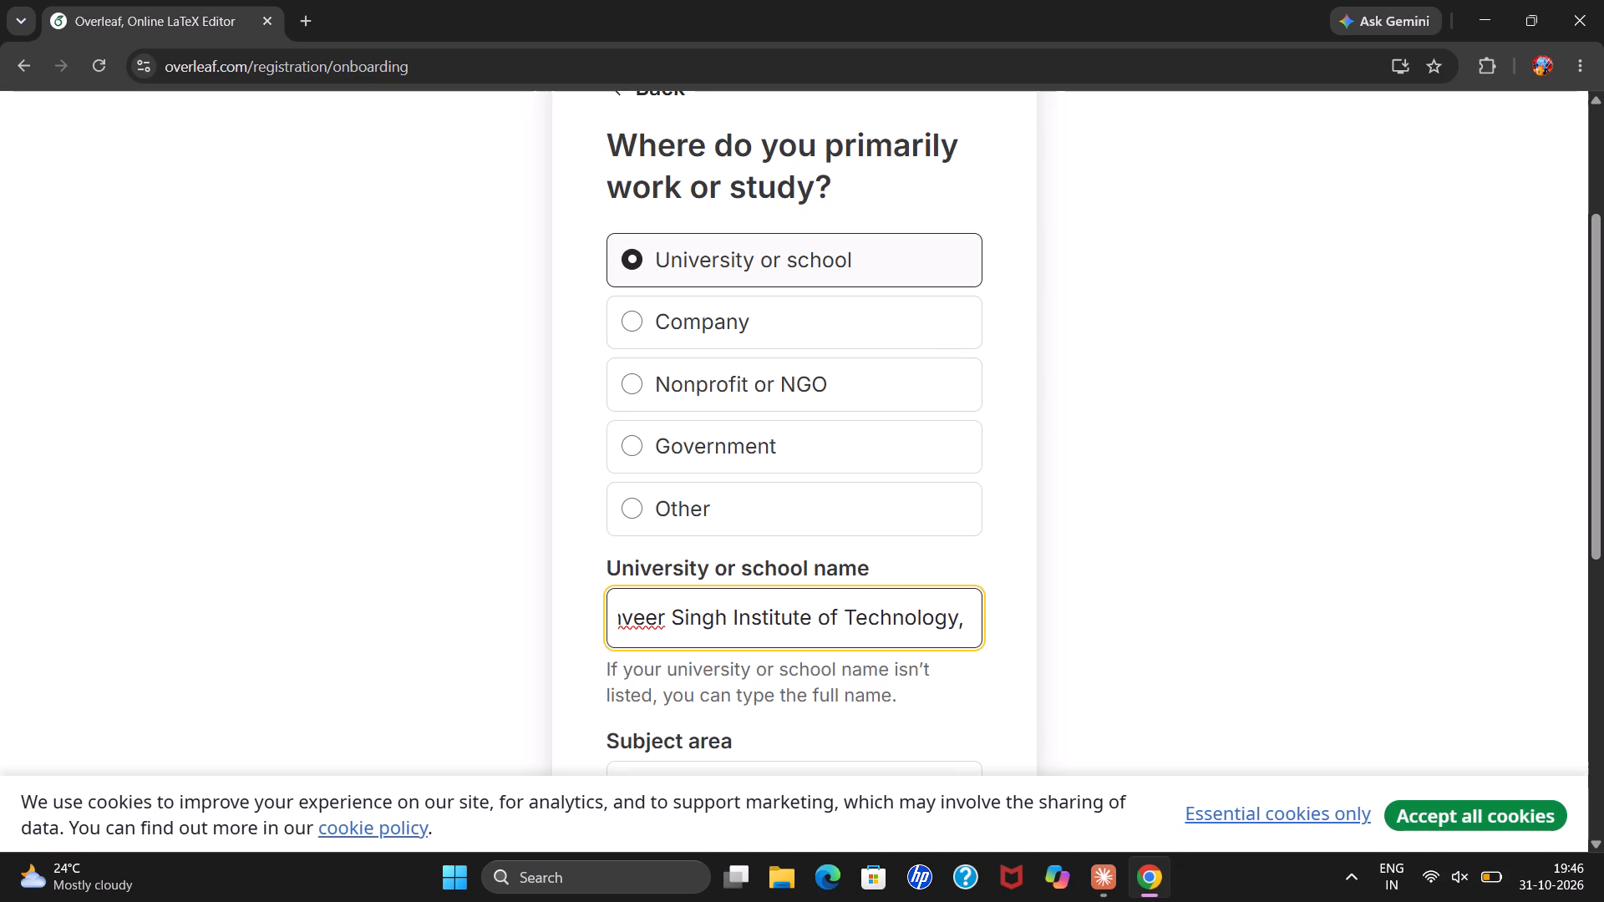
text(Ka)
text(npur)
Set the subject area to "Engineering and Technology".
scroll(690, 626, down, 1)
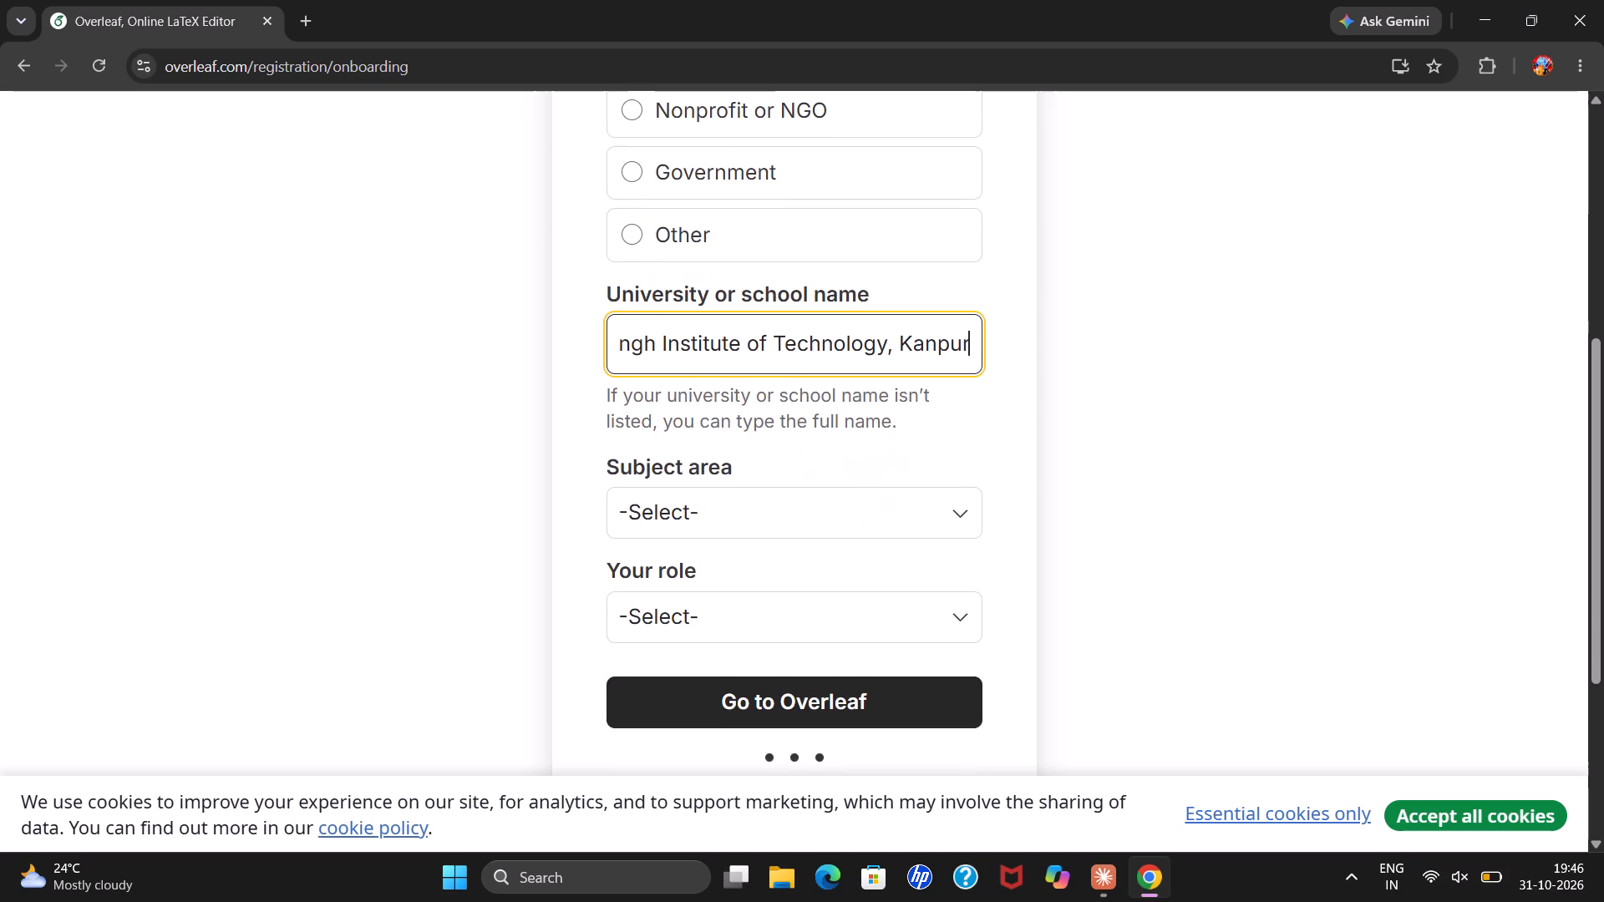
scroll(690, 626, down, 1)
click(652, 499)
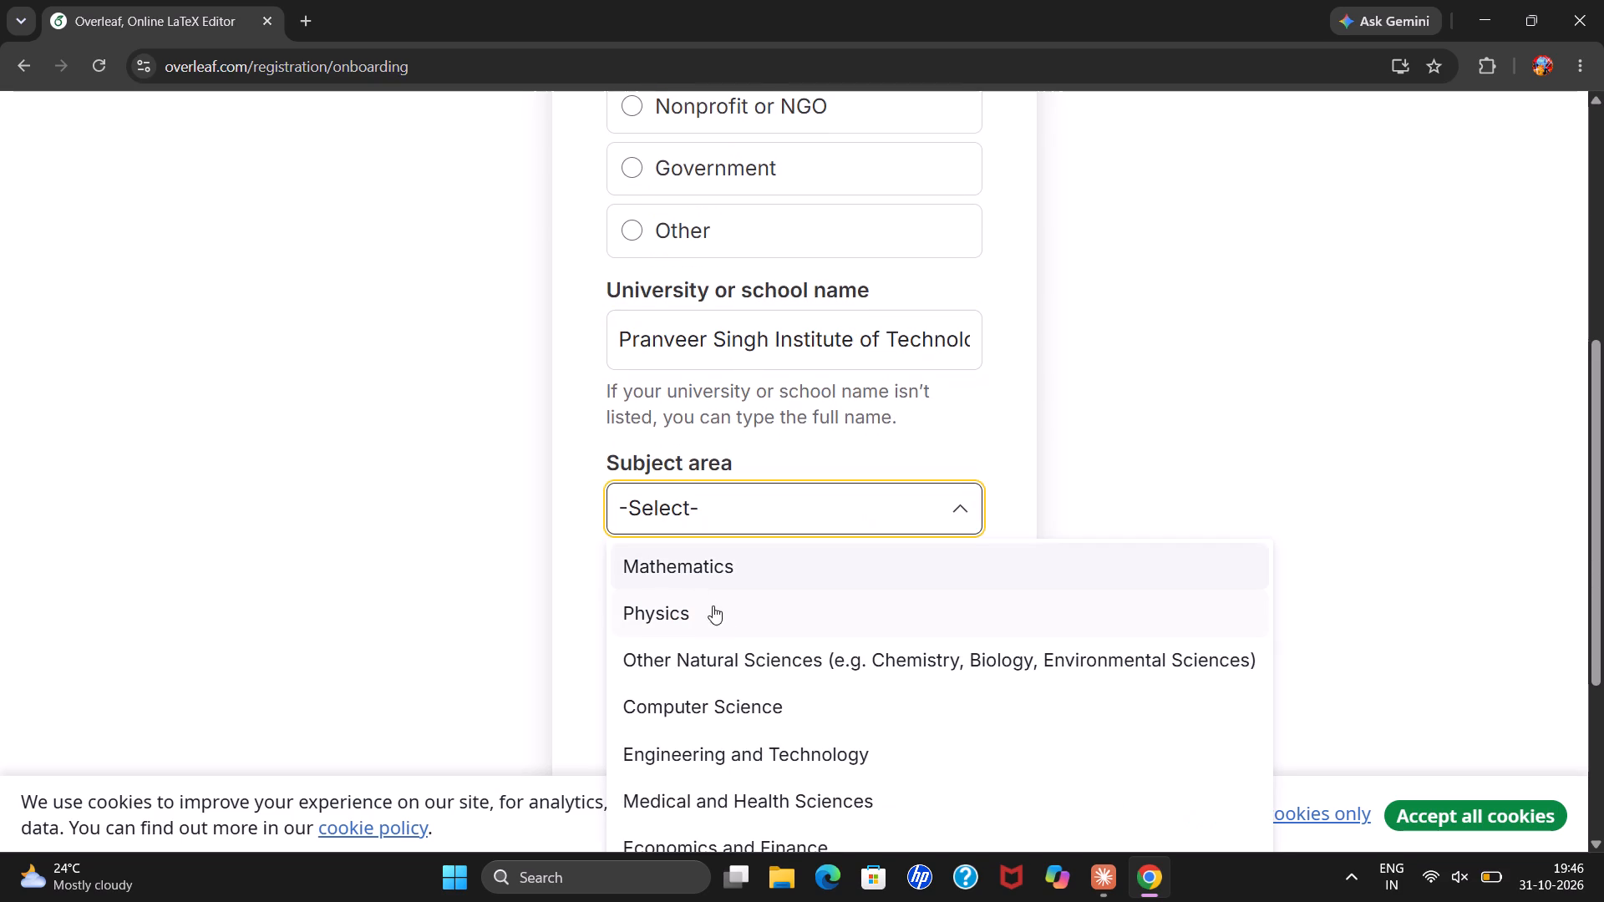
scroll(725, 625, down, 1)
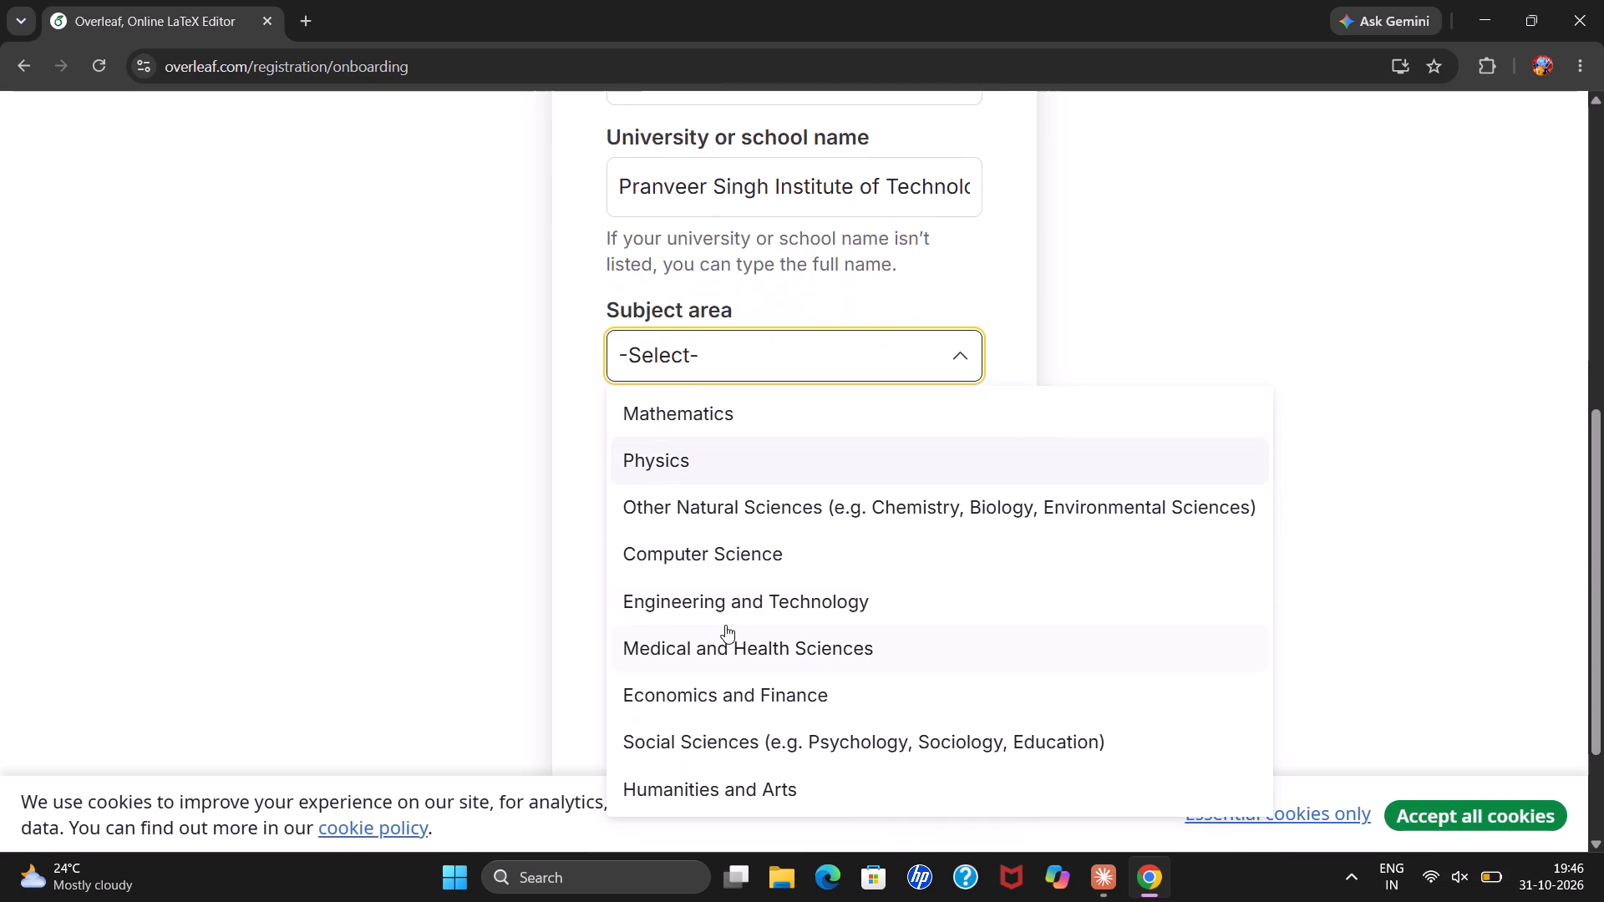
click(733, 614)
Set the role to "Undergraduate student" and submit the onboarding form to enter Overleaf.
scroll(733, 614, down, 1)
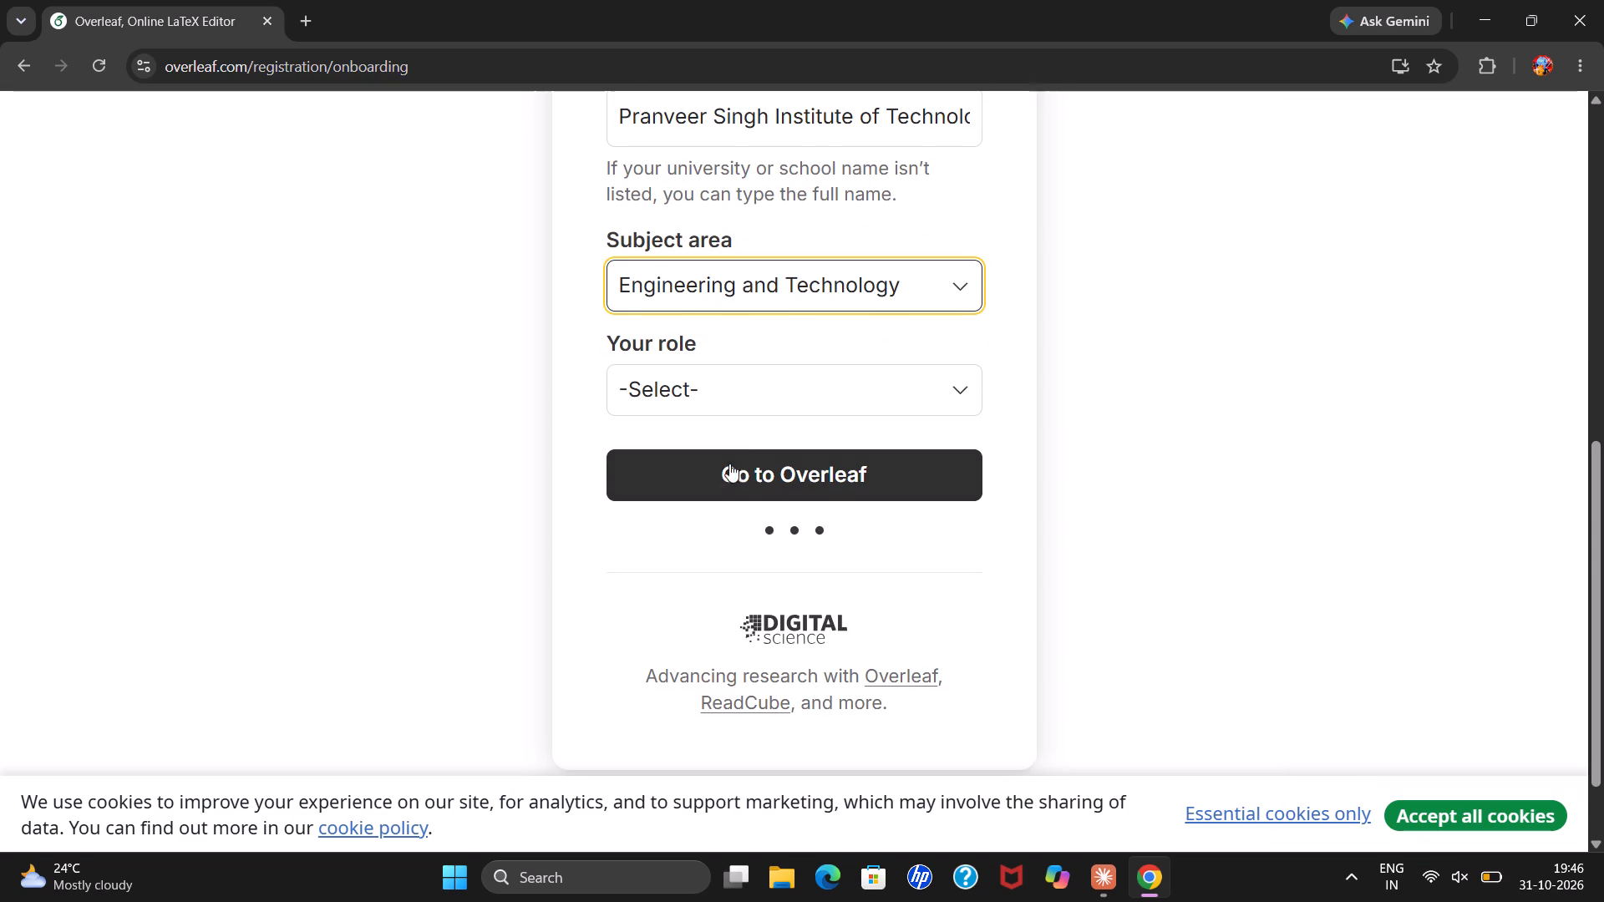
click(724, 410)
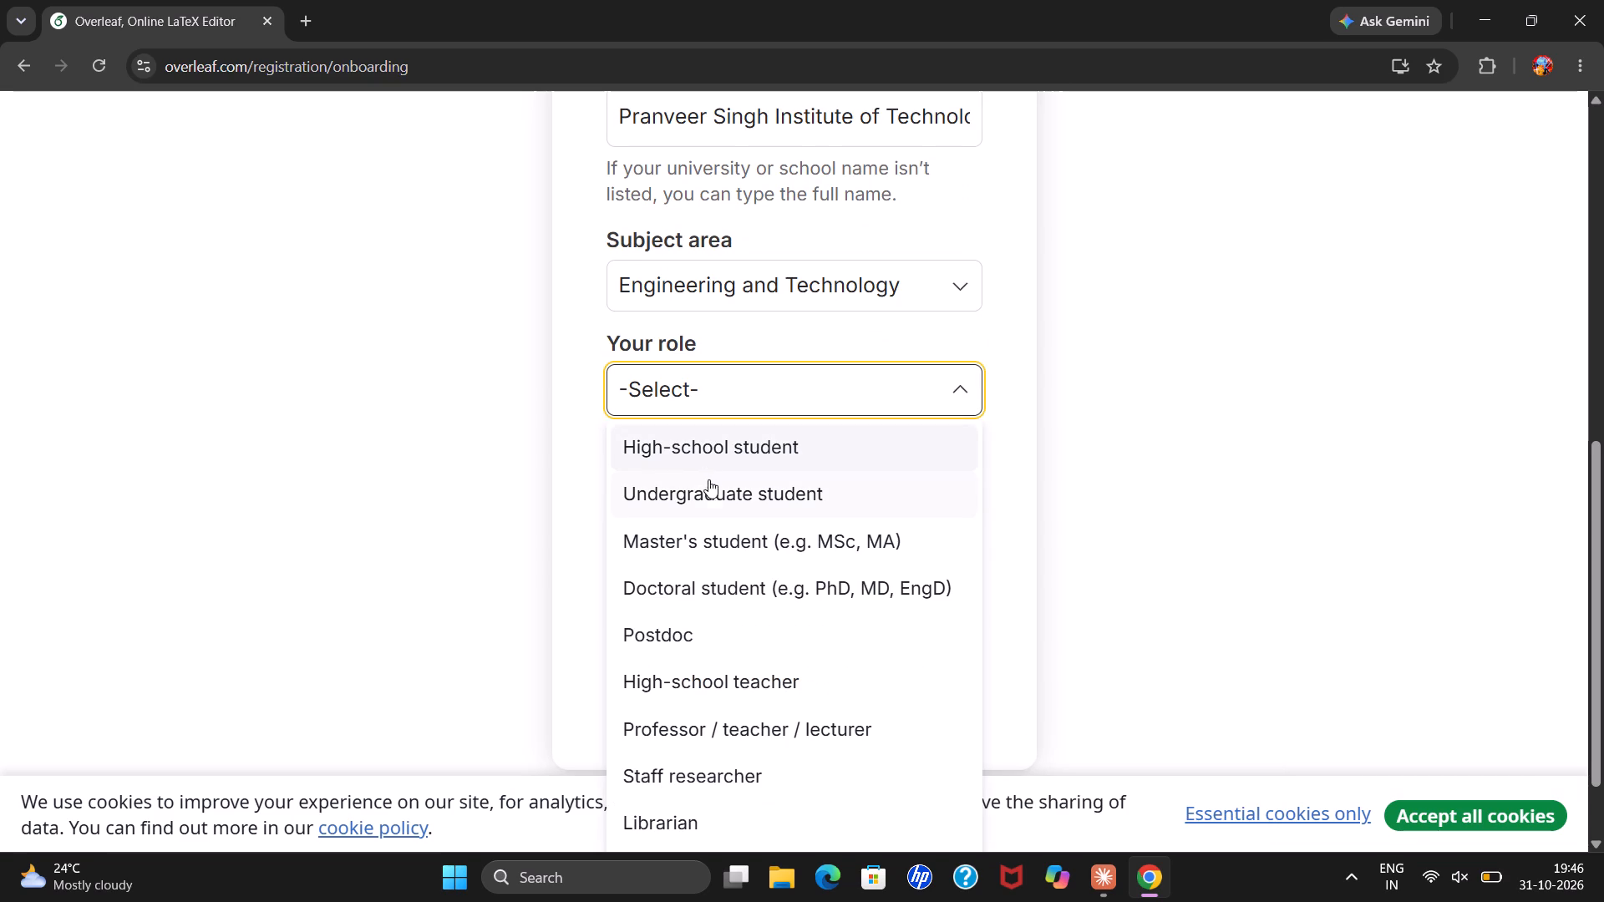
scroll(708, 501, down, 1)
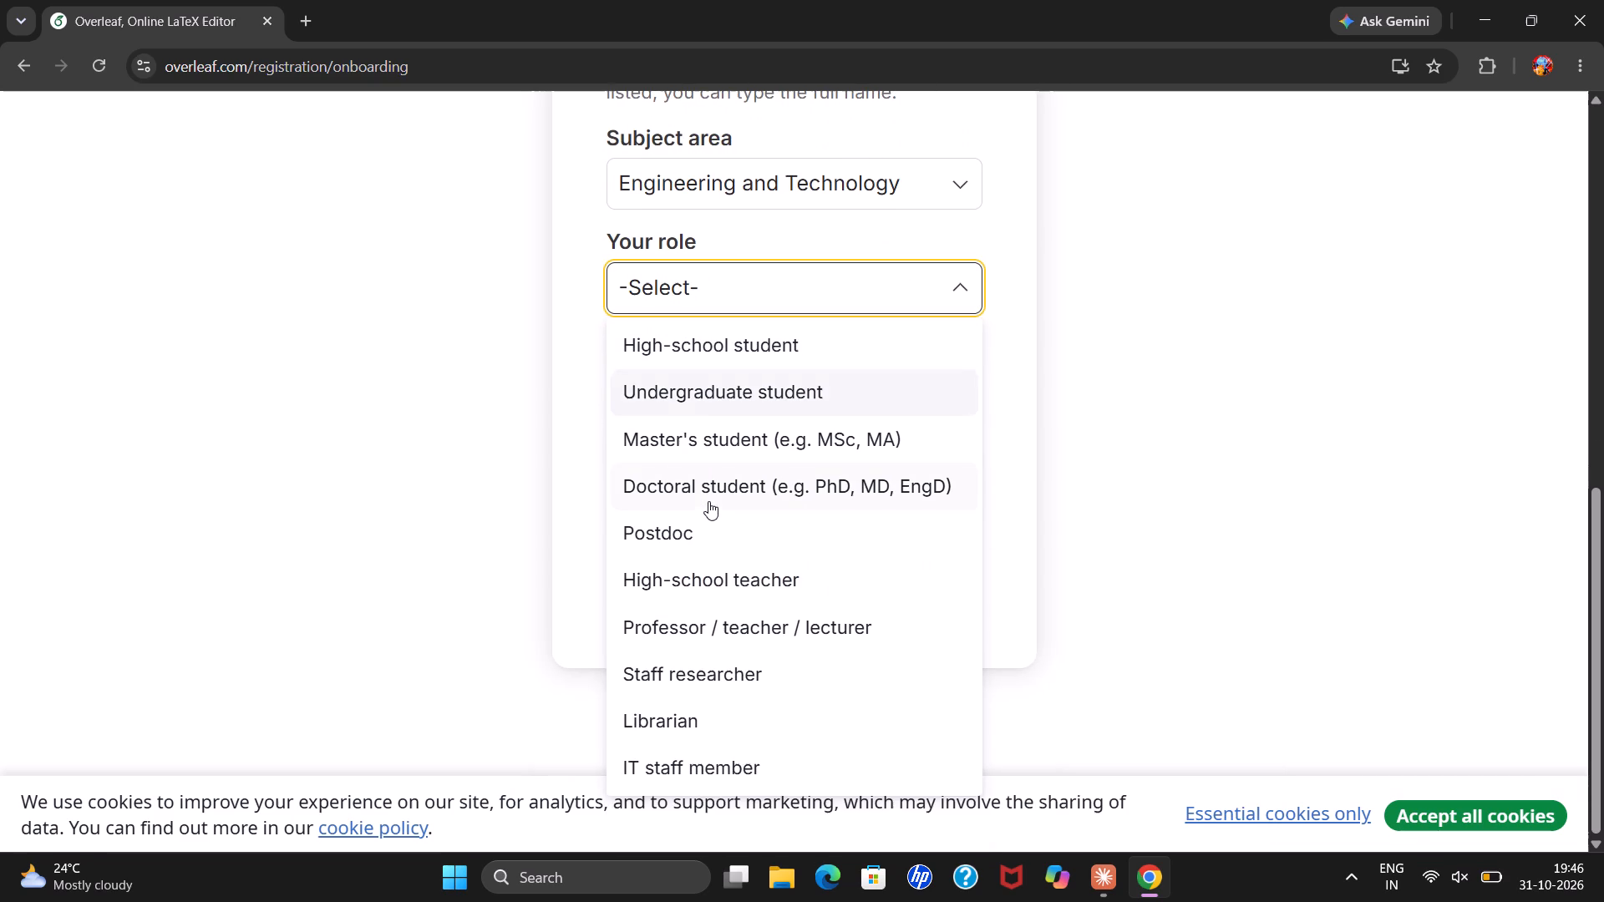
click(733, 398)
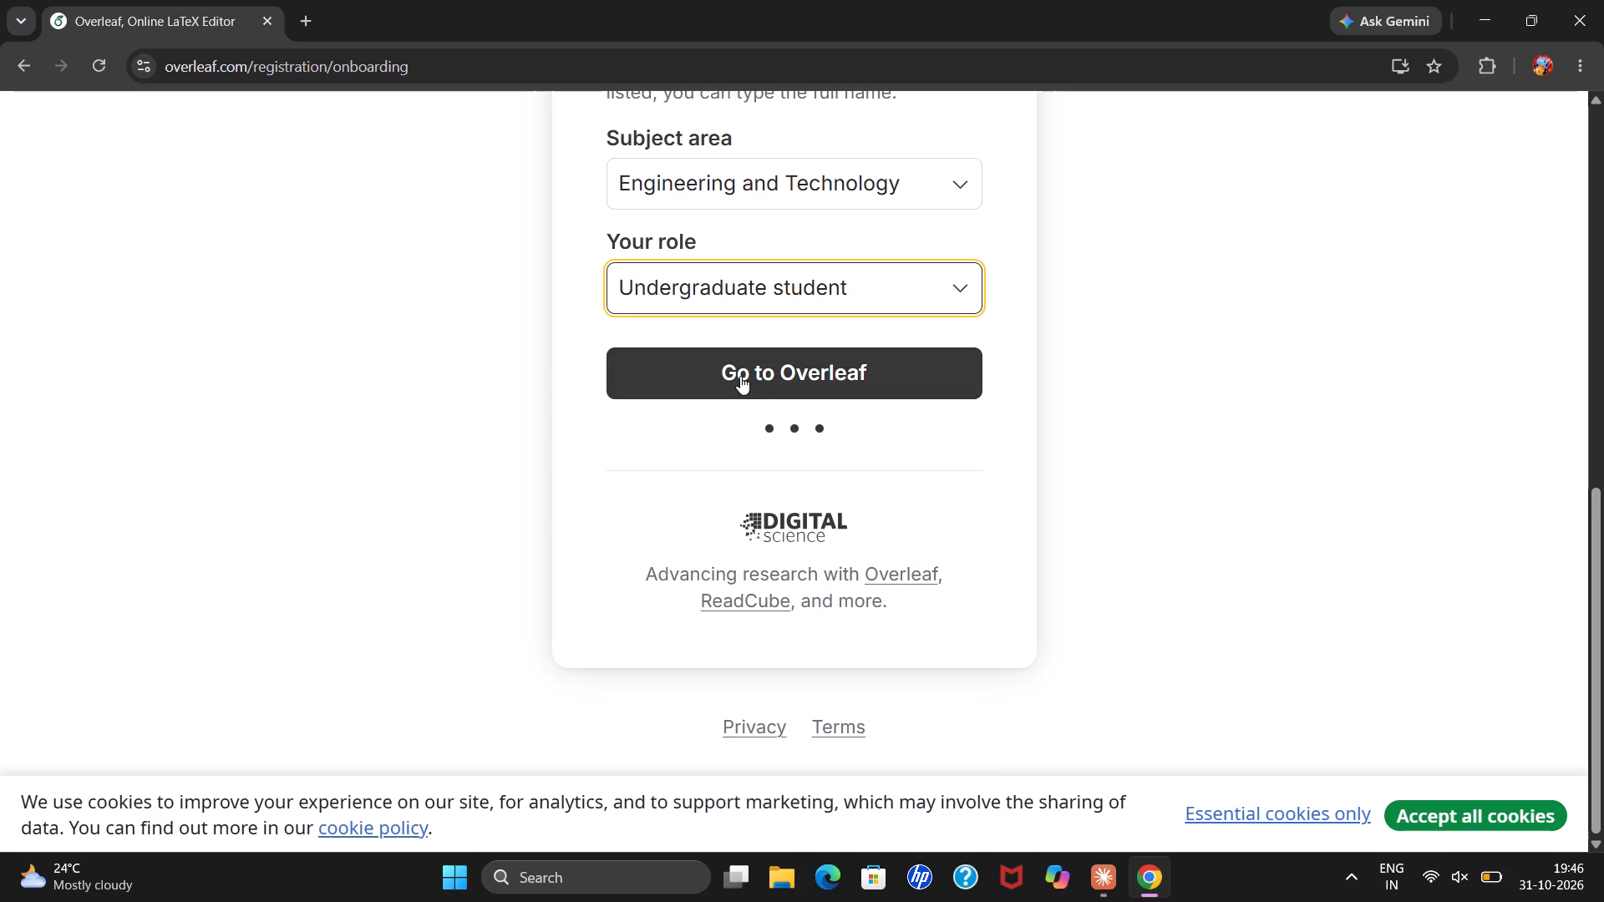
click(740, 376)
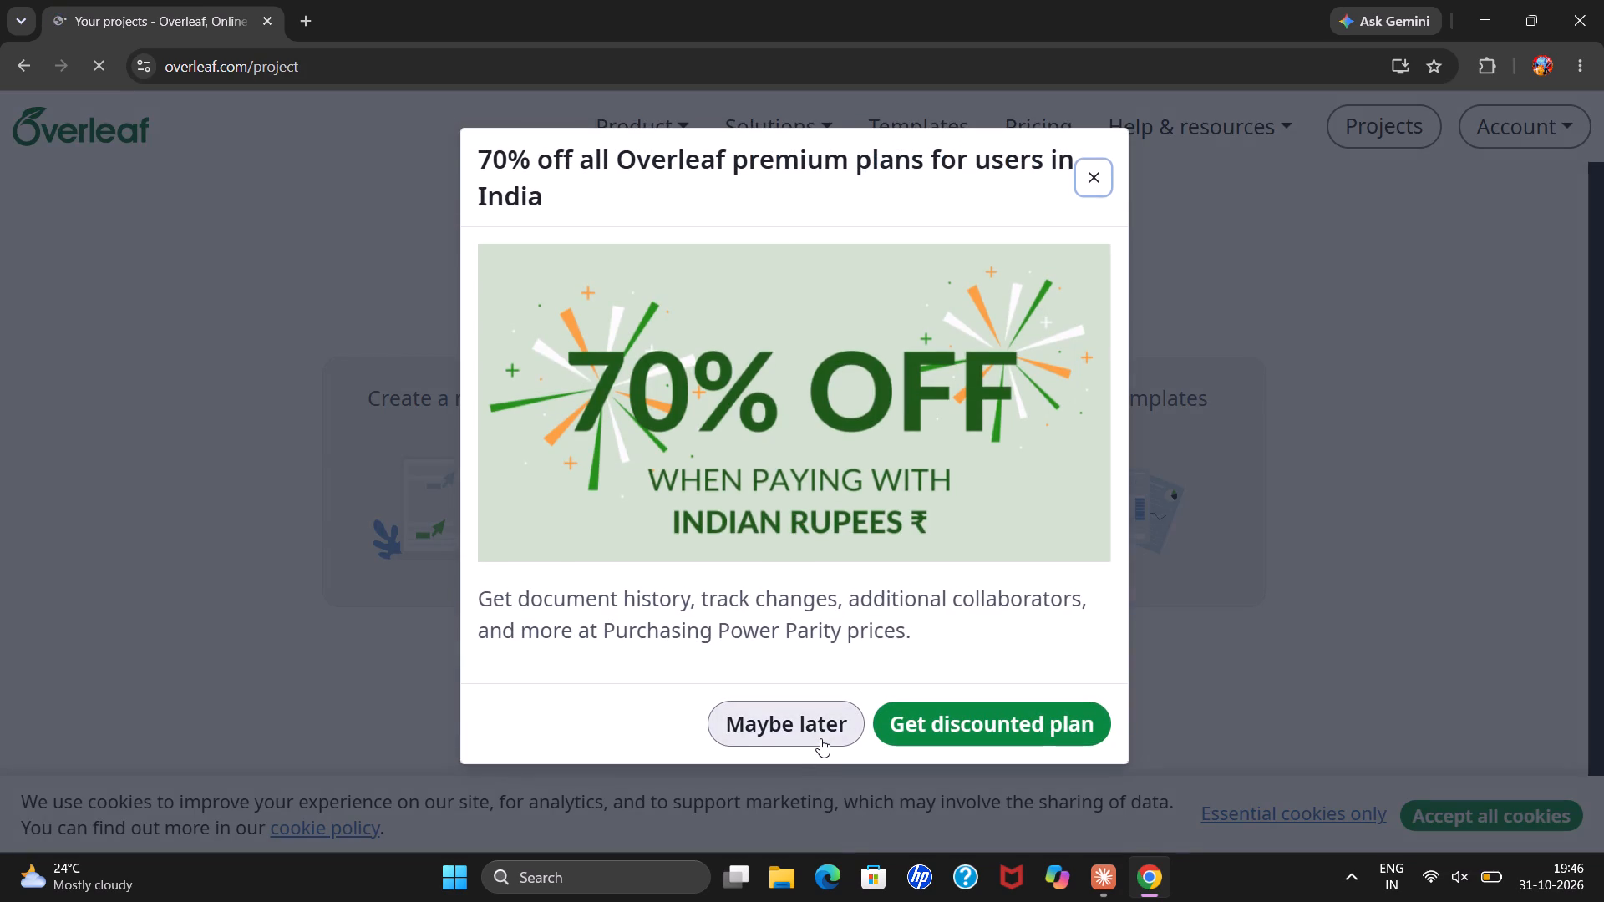
Decline the 70% off premium plan offer for now.
click(820, 738)
Open the LaTeX template gallery from the welcome page.
scroll(820, 738, down, 1)
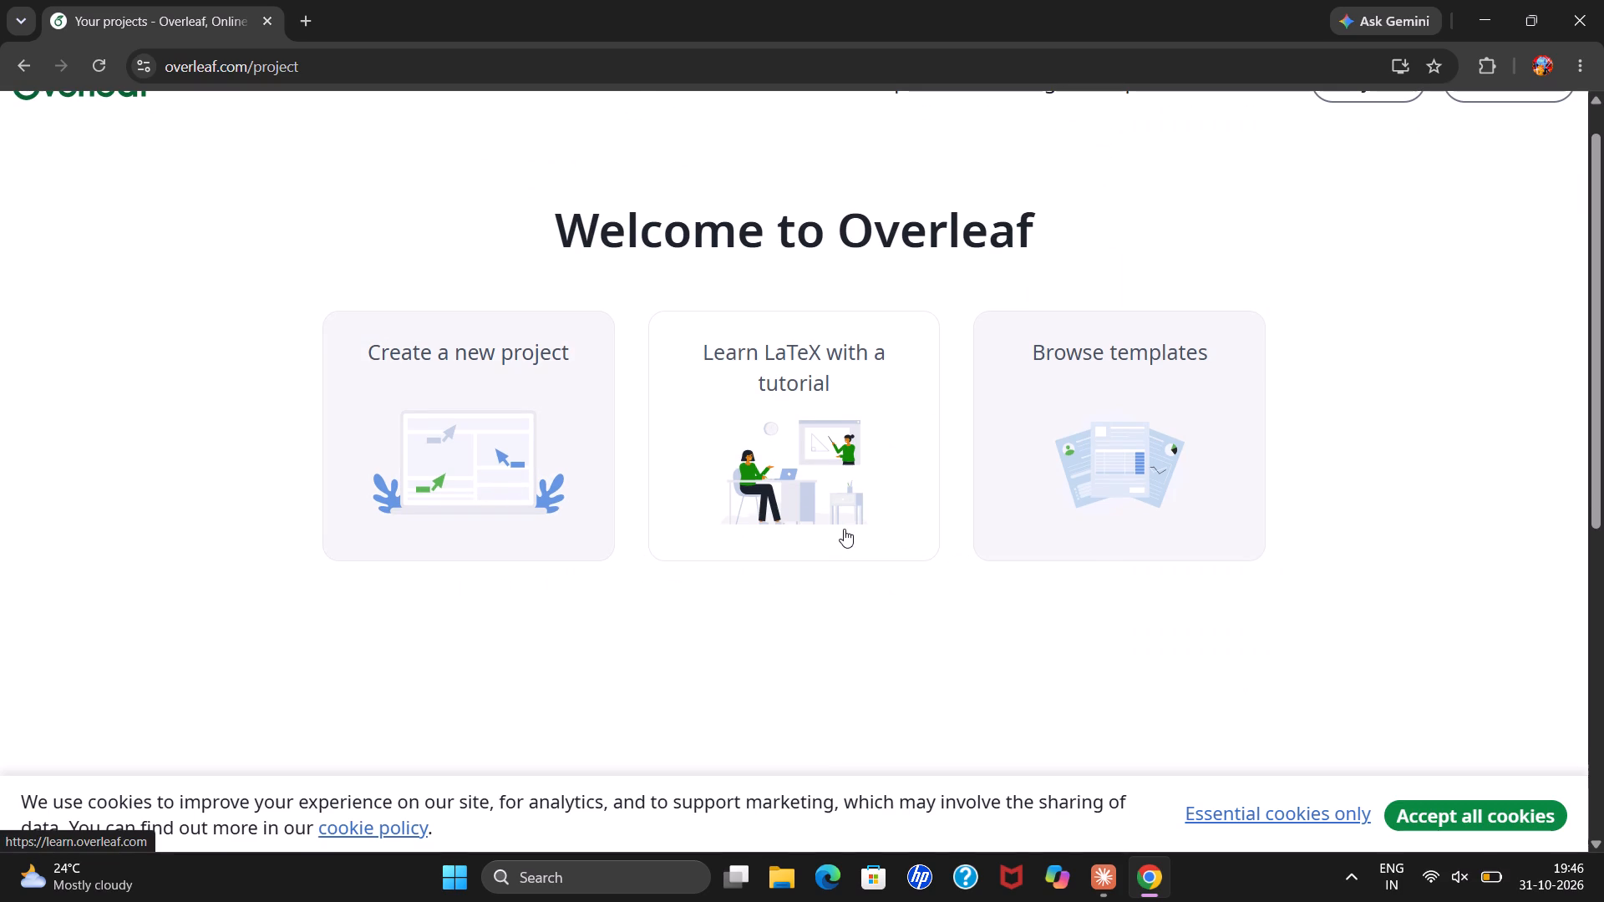
scroll(937, 491, up, 1)
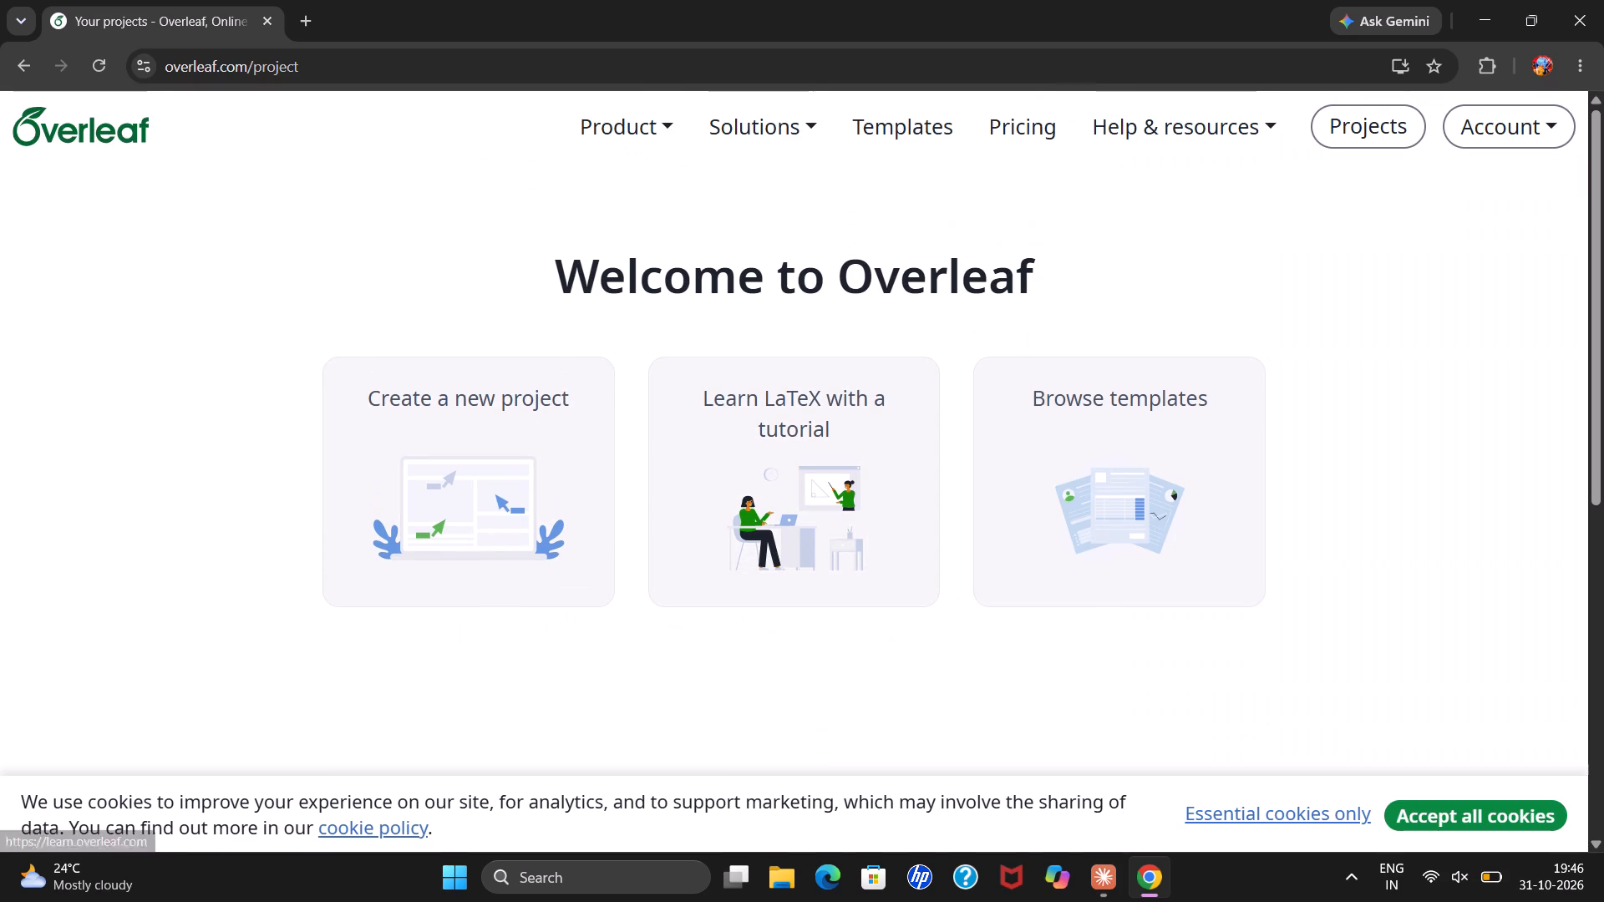
click(684, 136)
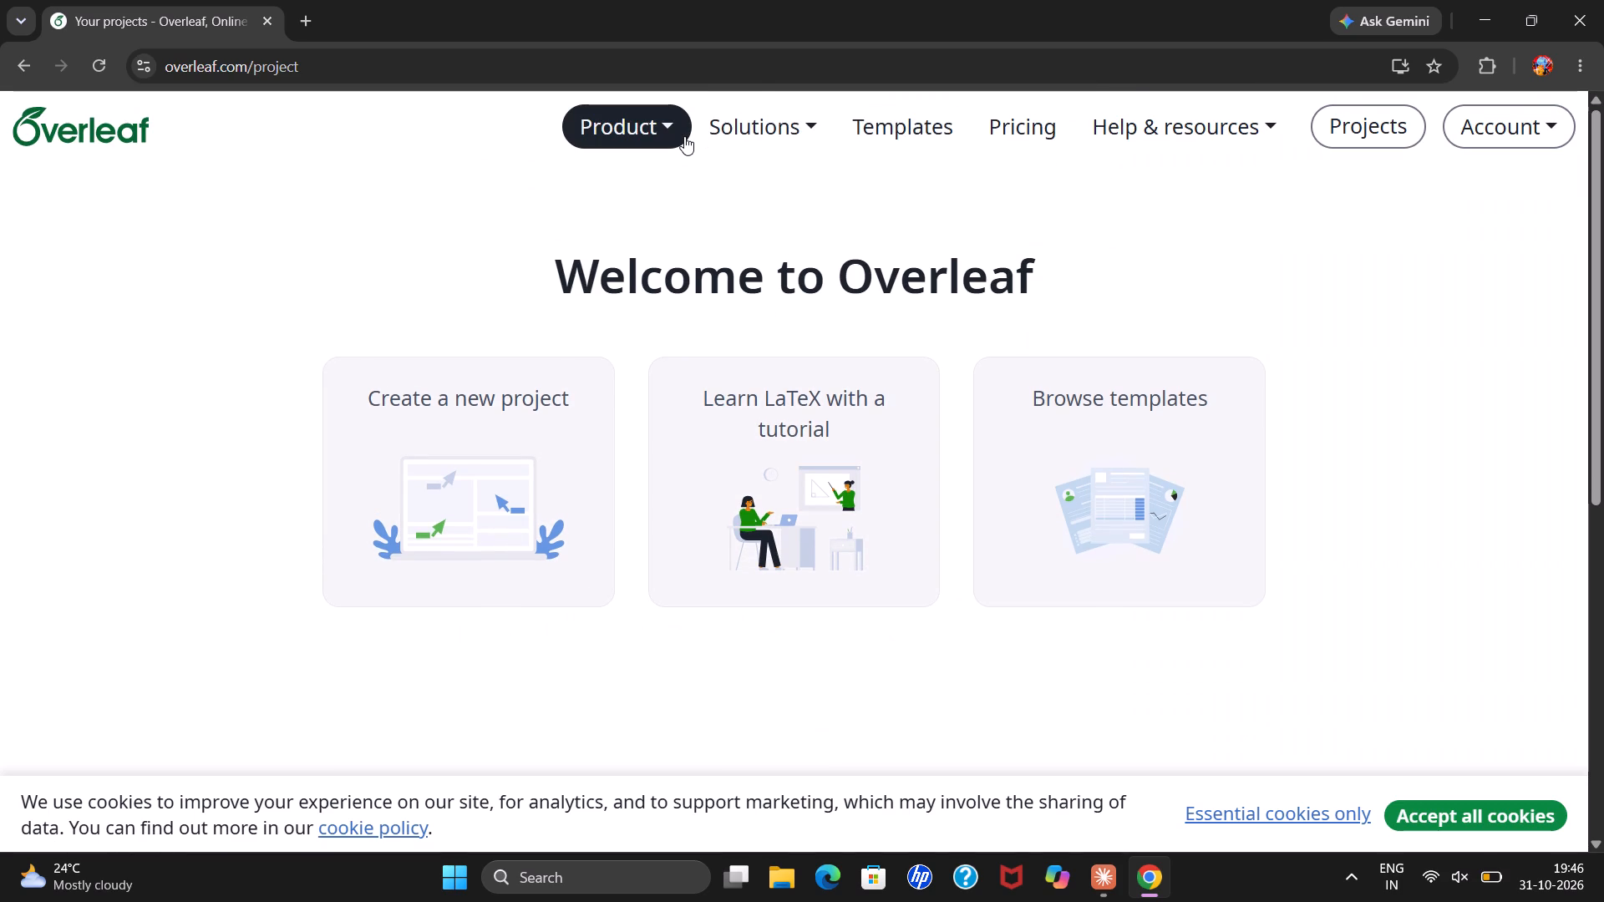
click(1140, 468)
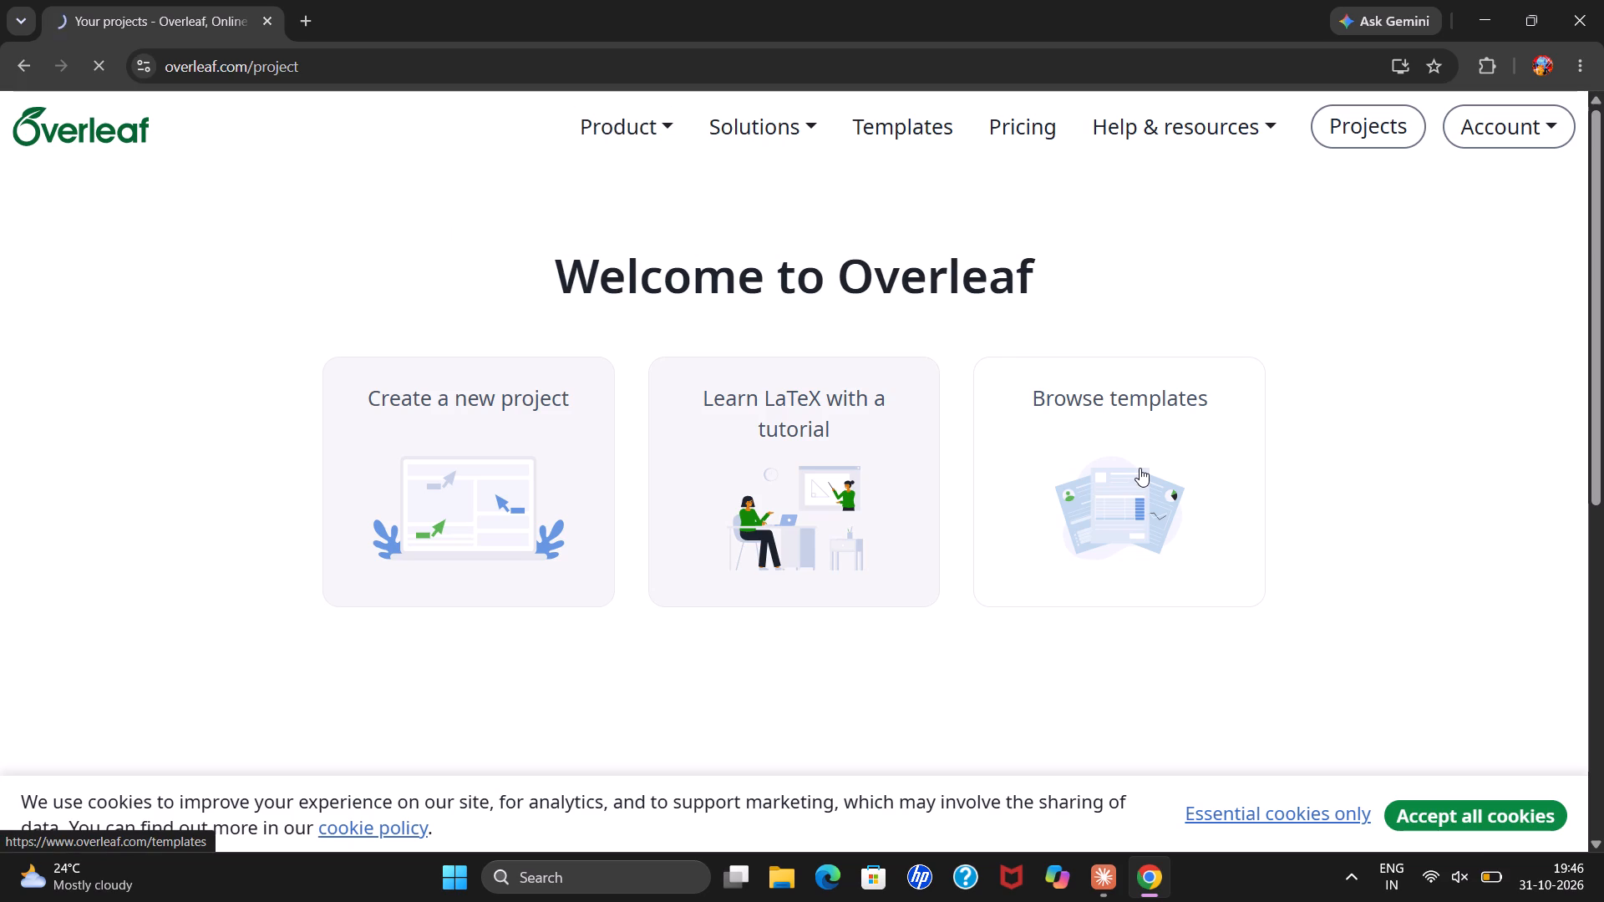
click(862, 450)
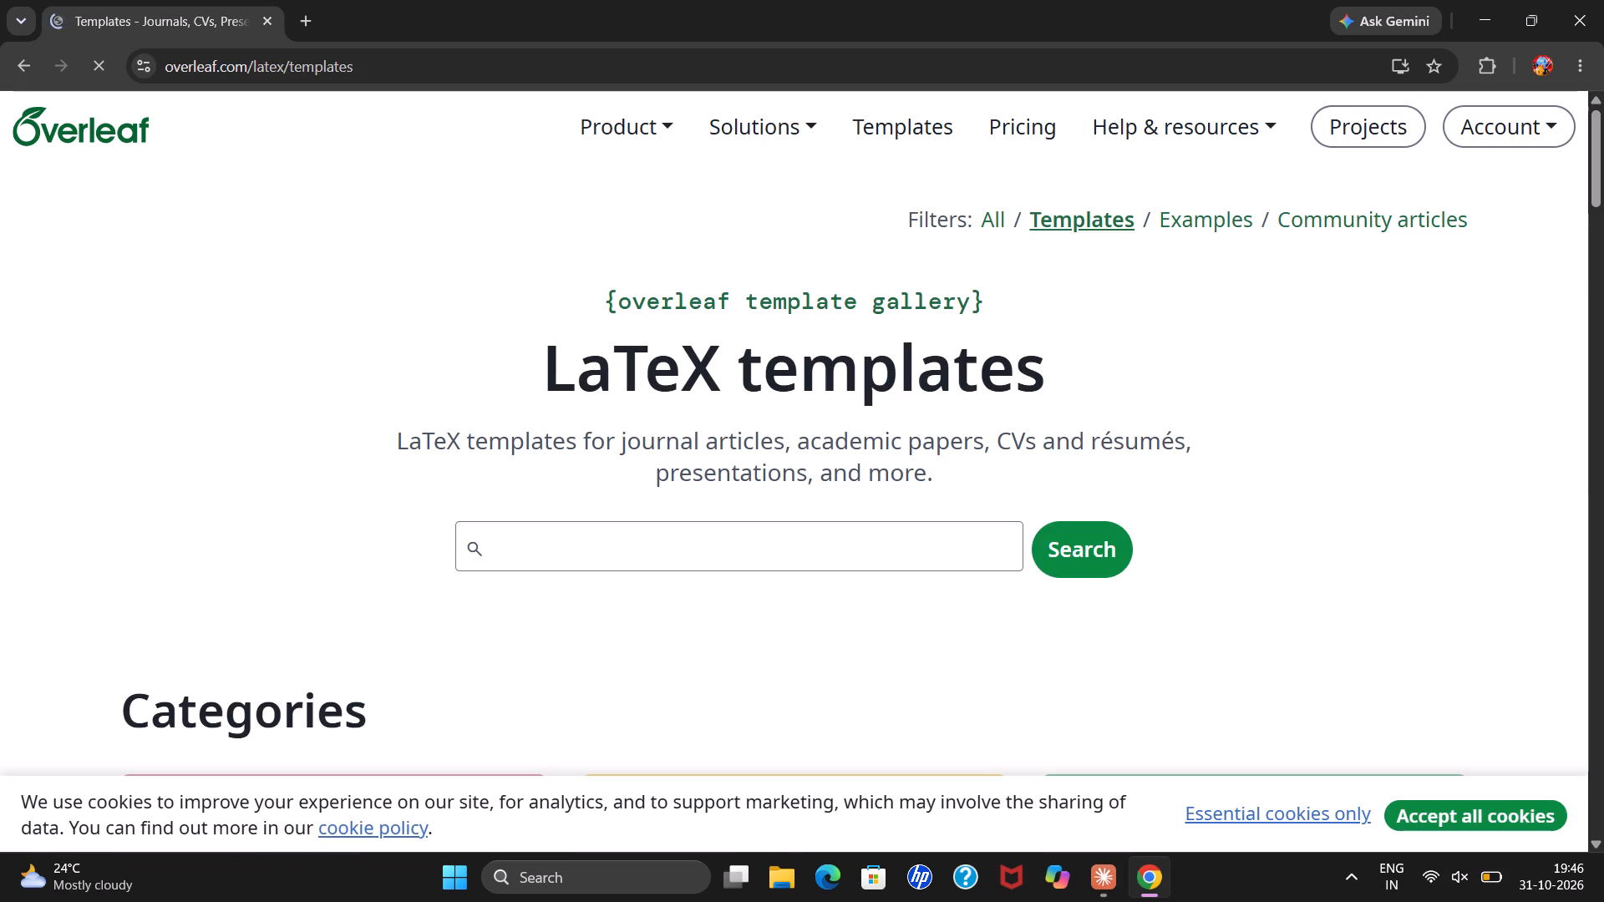
Open the "CVs and résumés" category of the template gallery.
scroll(674, 536, down, 2)
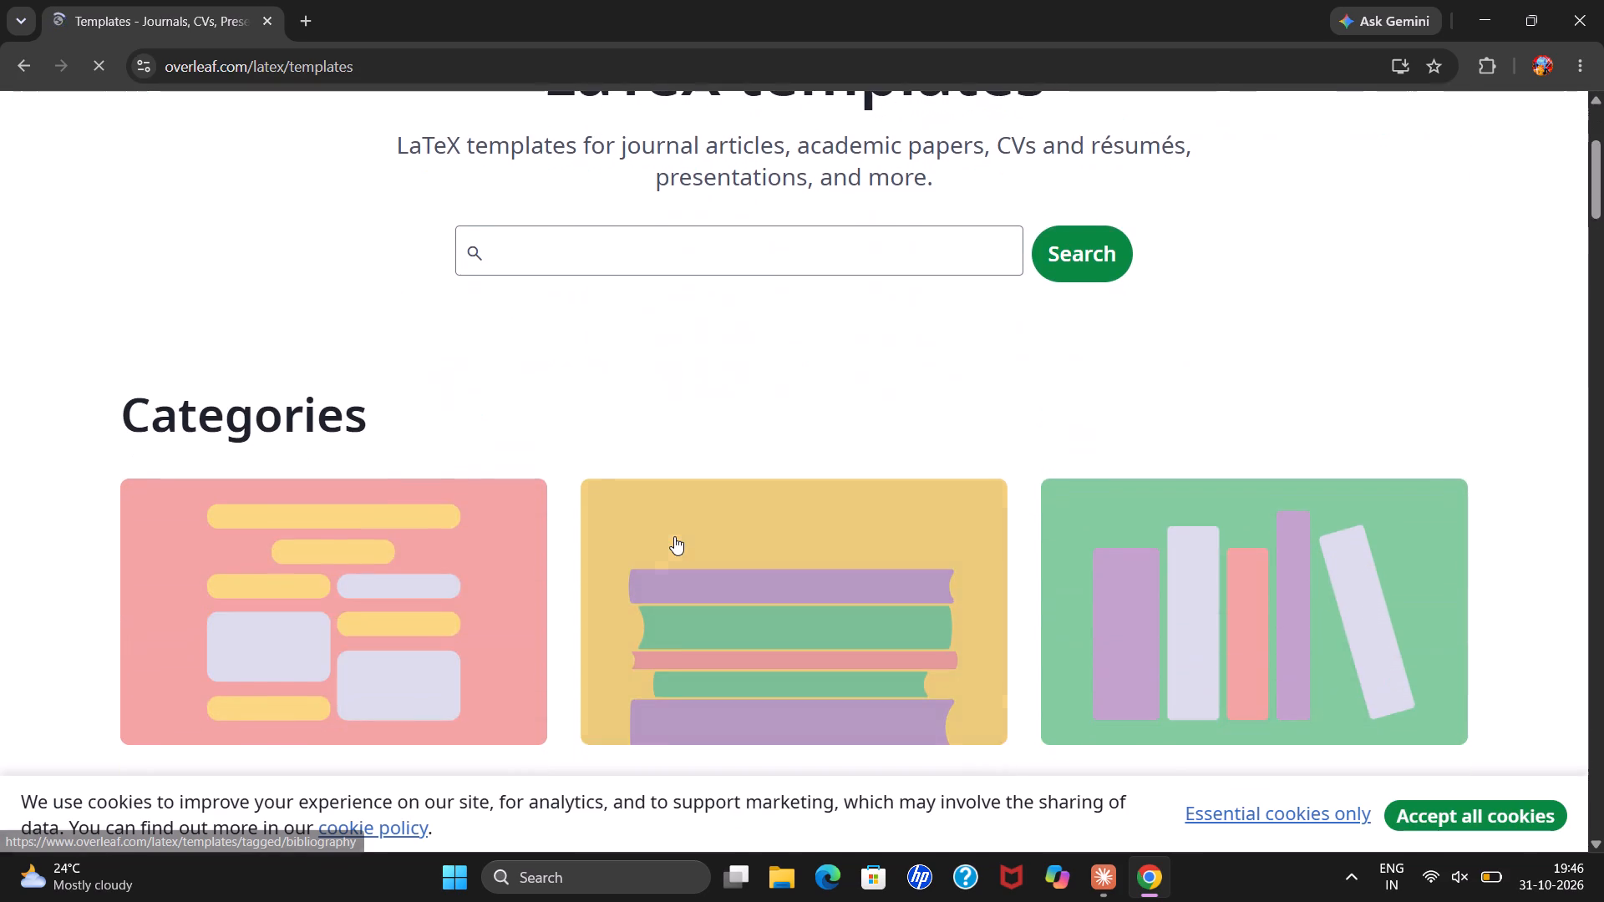
scroll(674, 536, down, 2)
scroll(332, 595, down, 3)
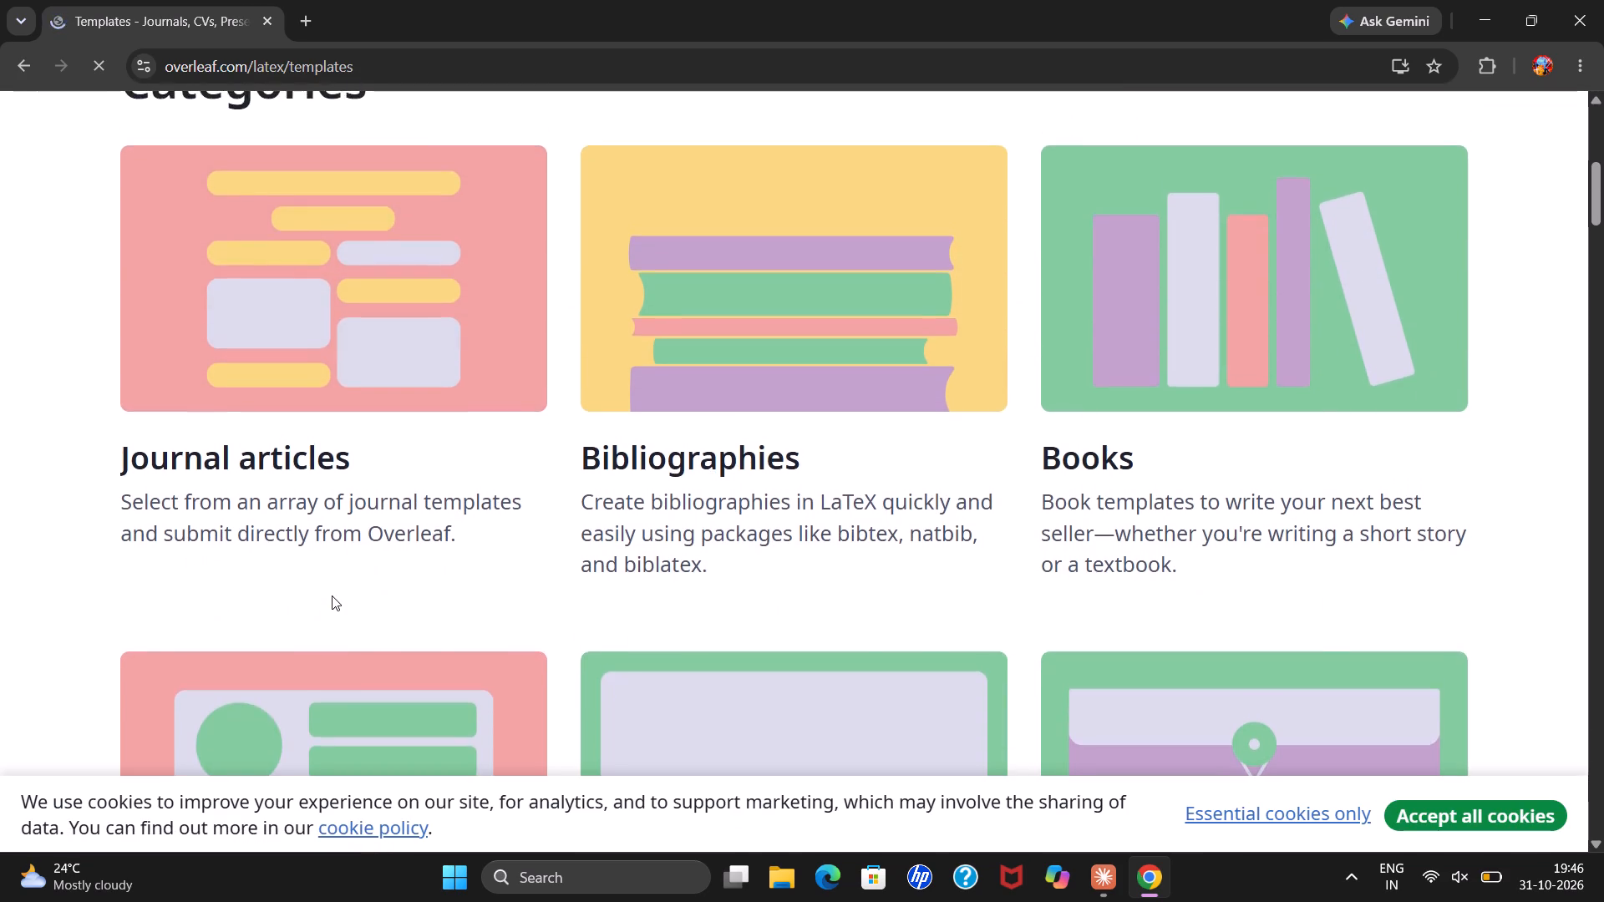
scroll(332, 595, down, 1)
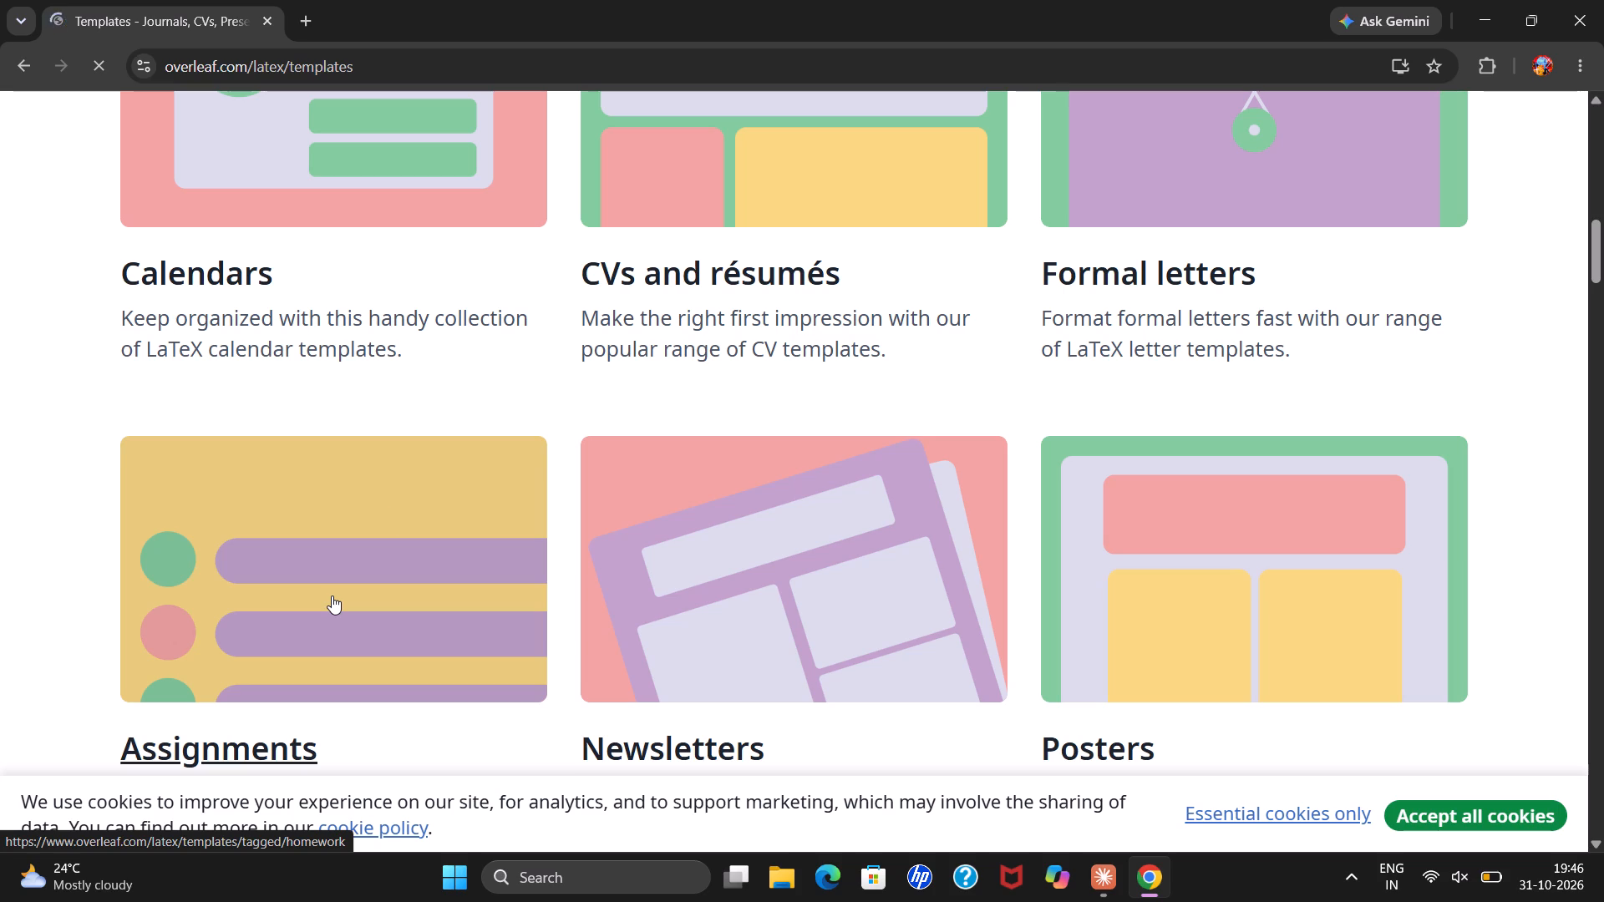
click(736, 246)
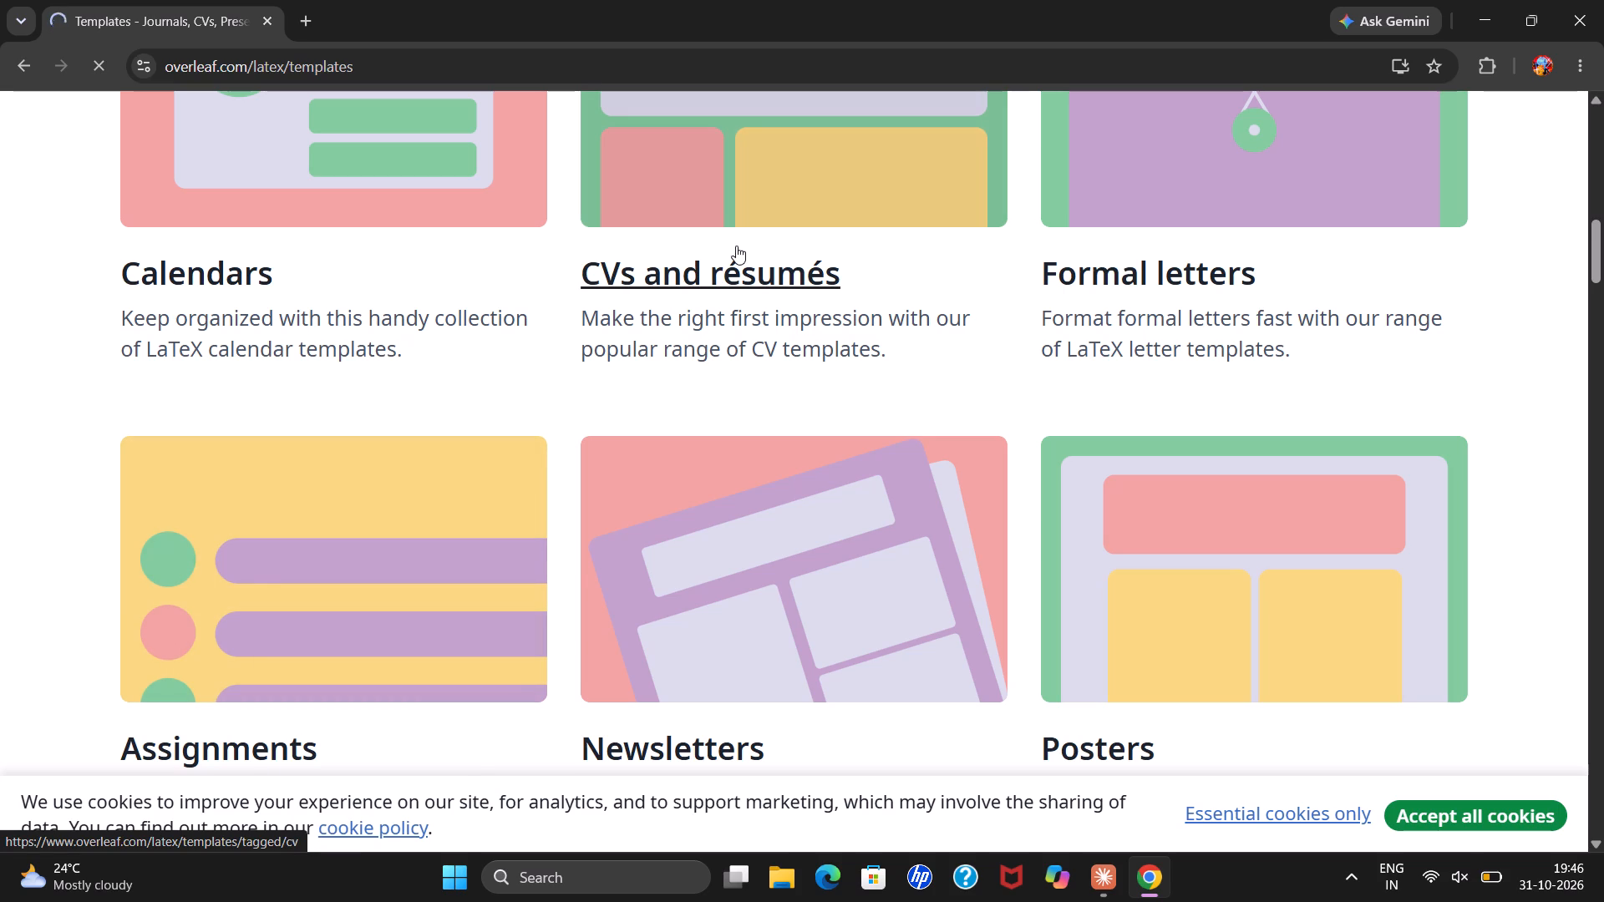
Look through the staff-selected and recent CV templates for a simple resume layout.
scroll(673, 448, down, 2)
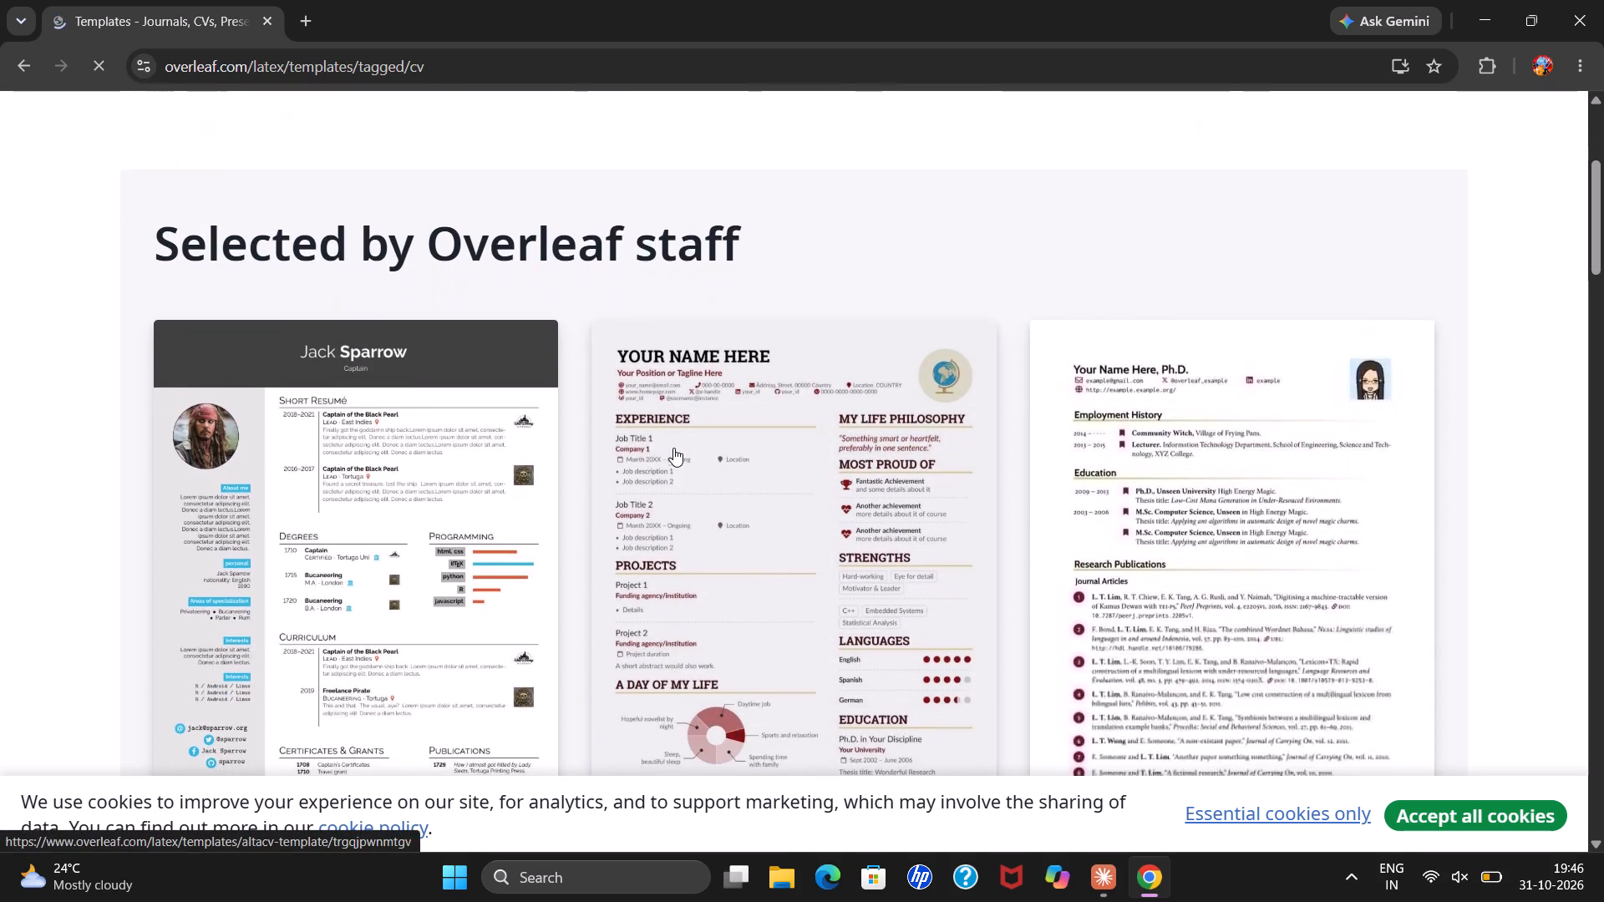
scroll(673, 448, down, 2)
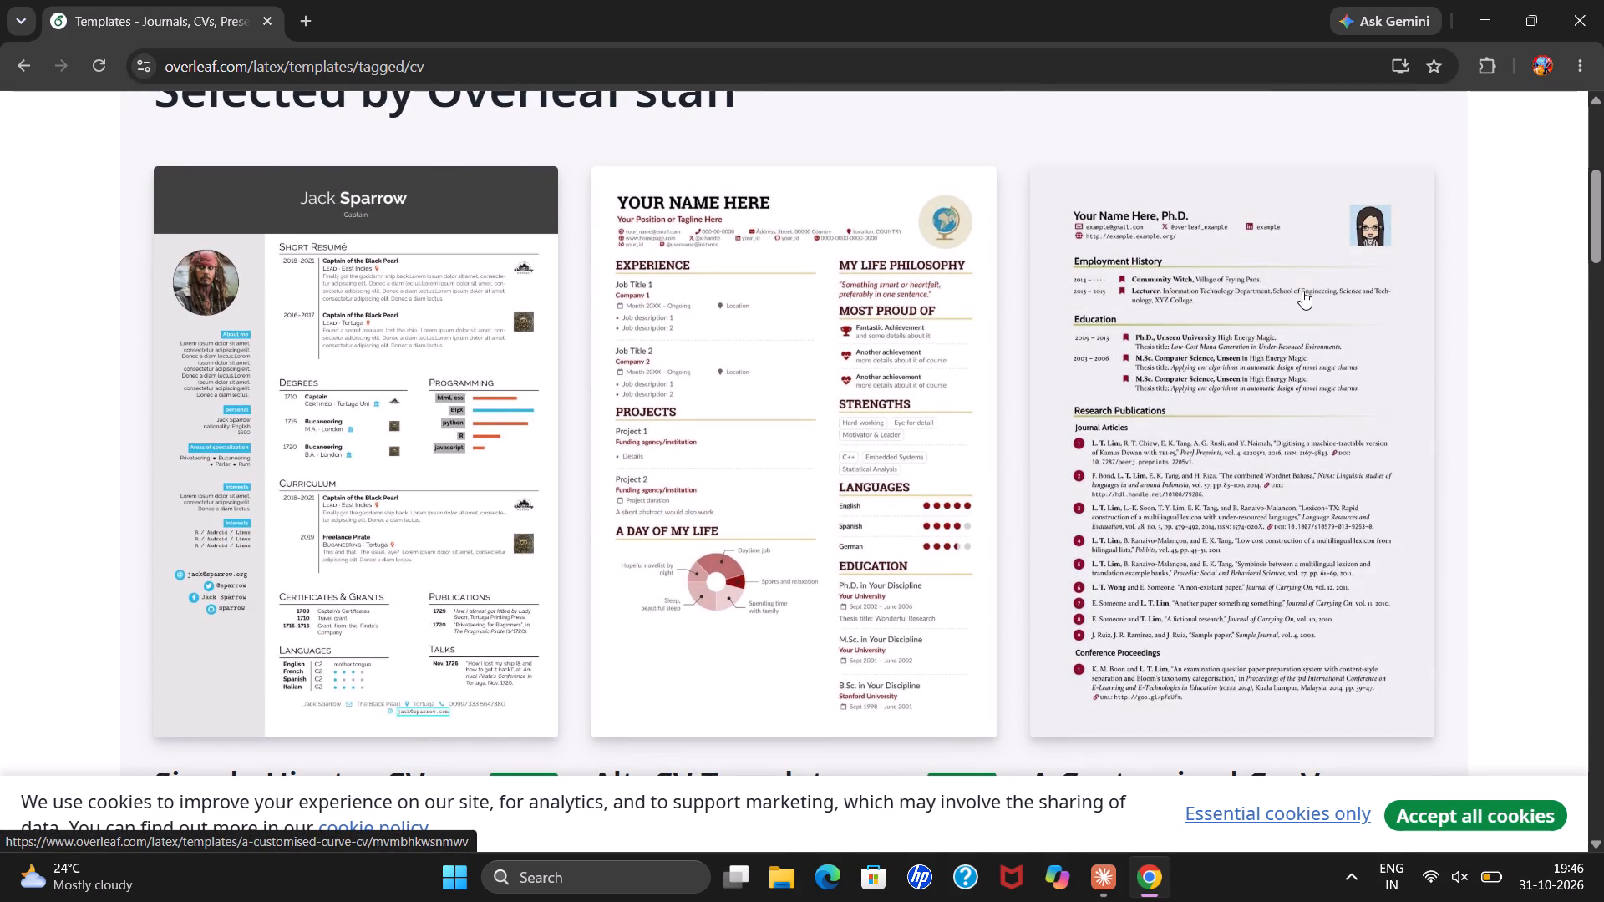
scroll(1297, 291, down, 2)
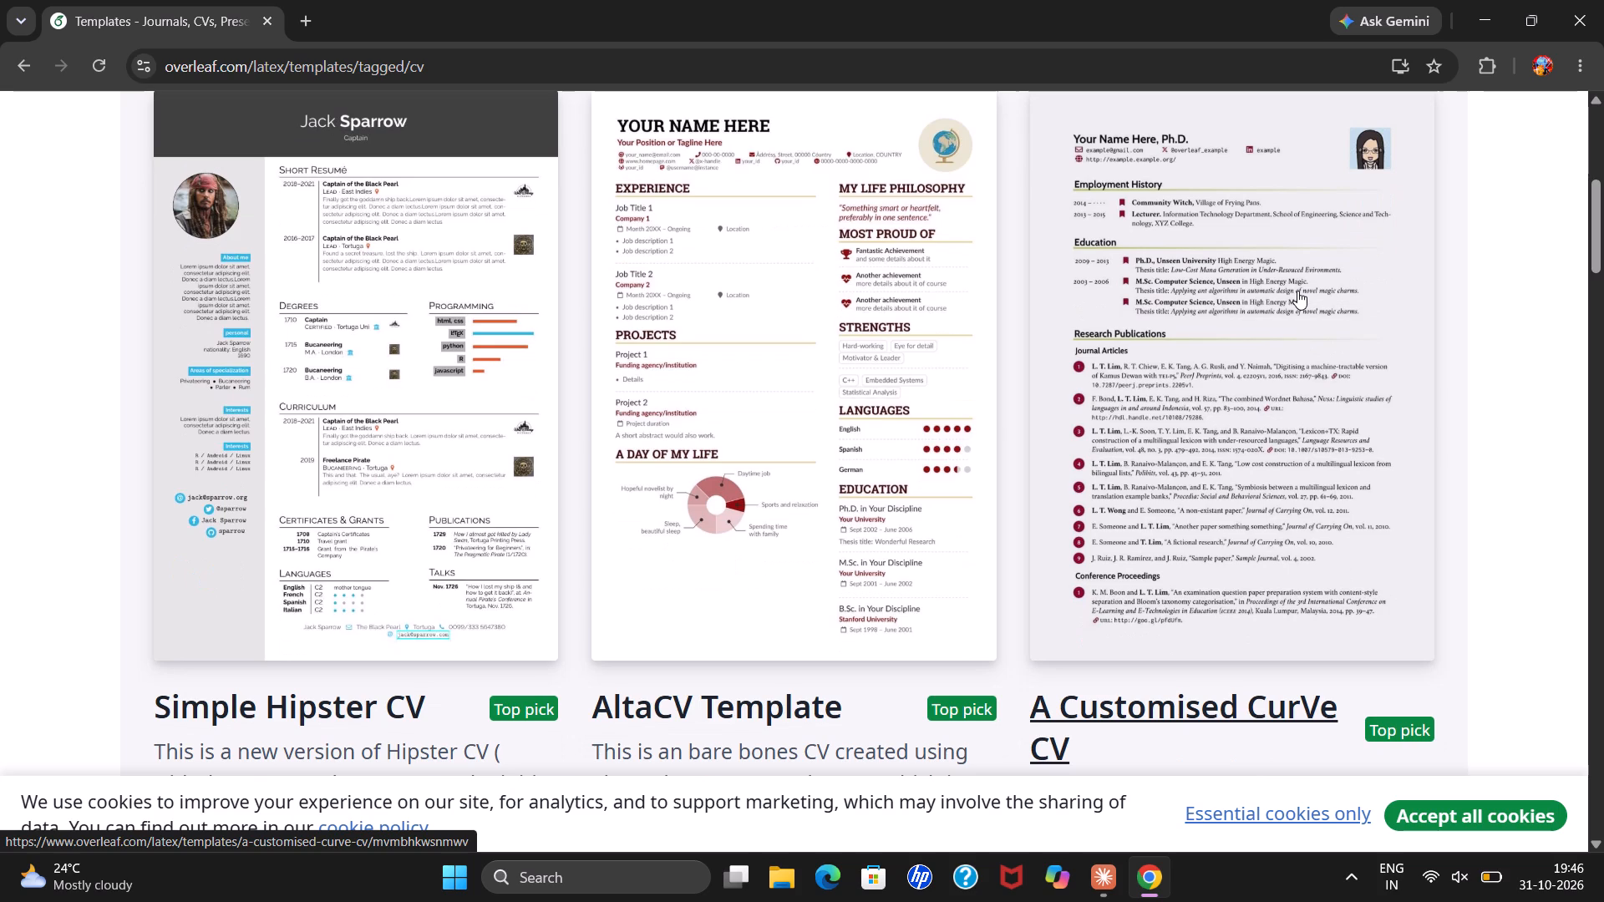
scroll(1297, 291, down, 1)
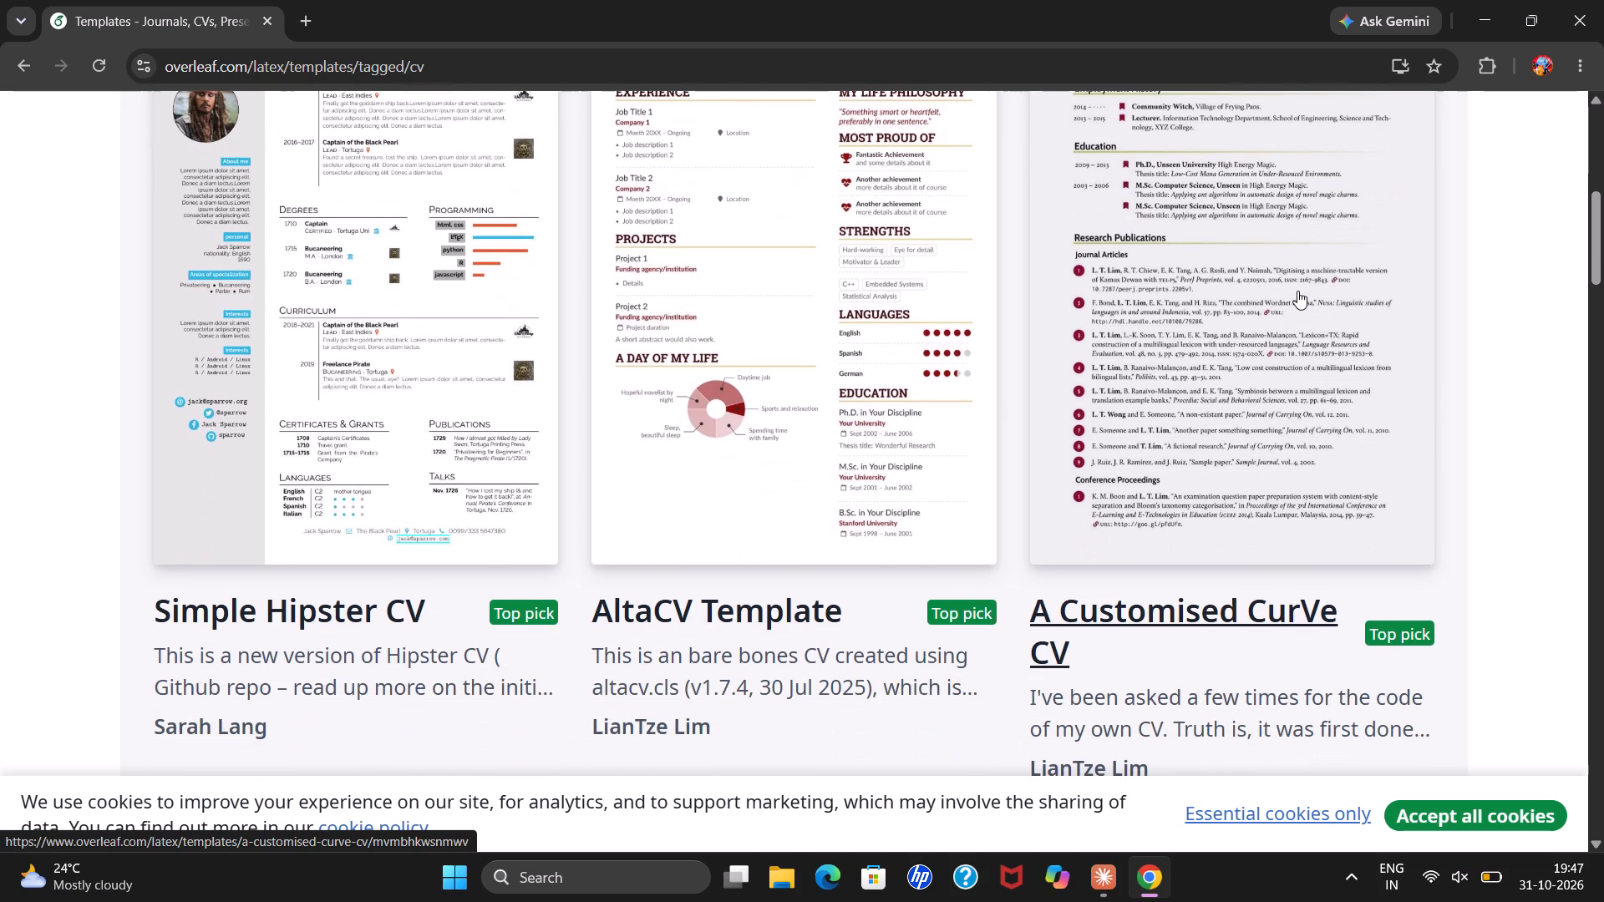
scroll(1297, 291, down, 3)
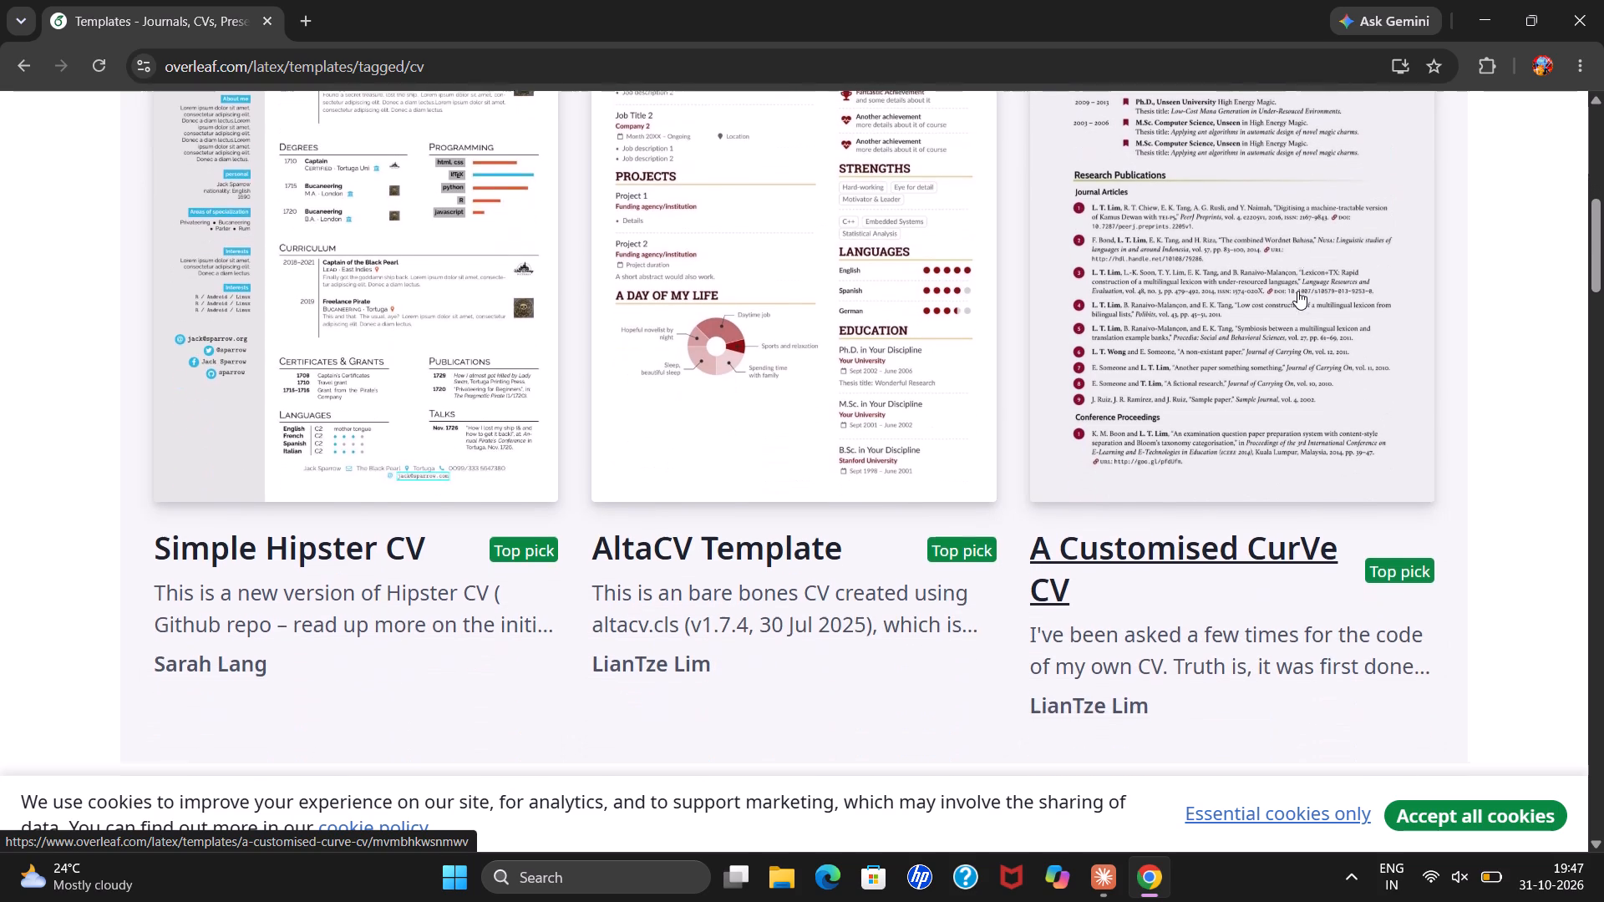
scroll(1297, 291, down, 4)
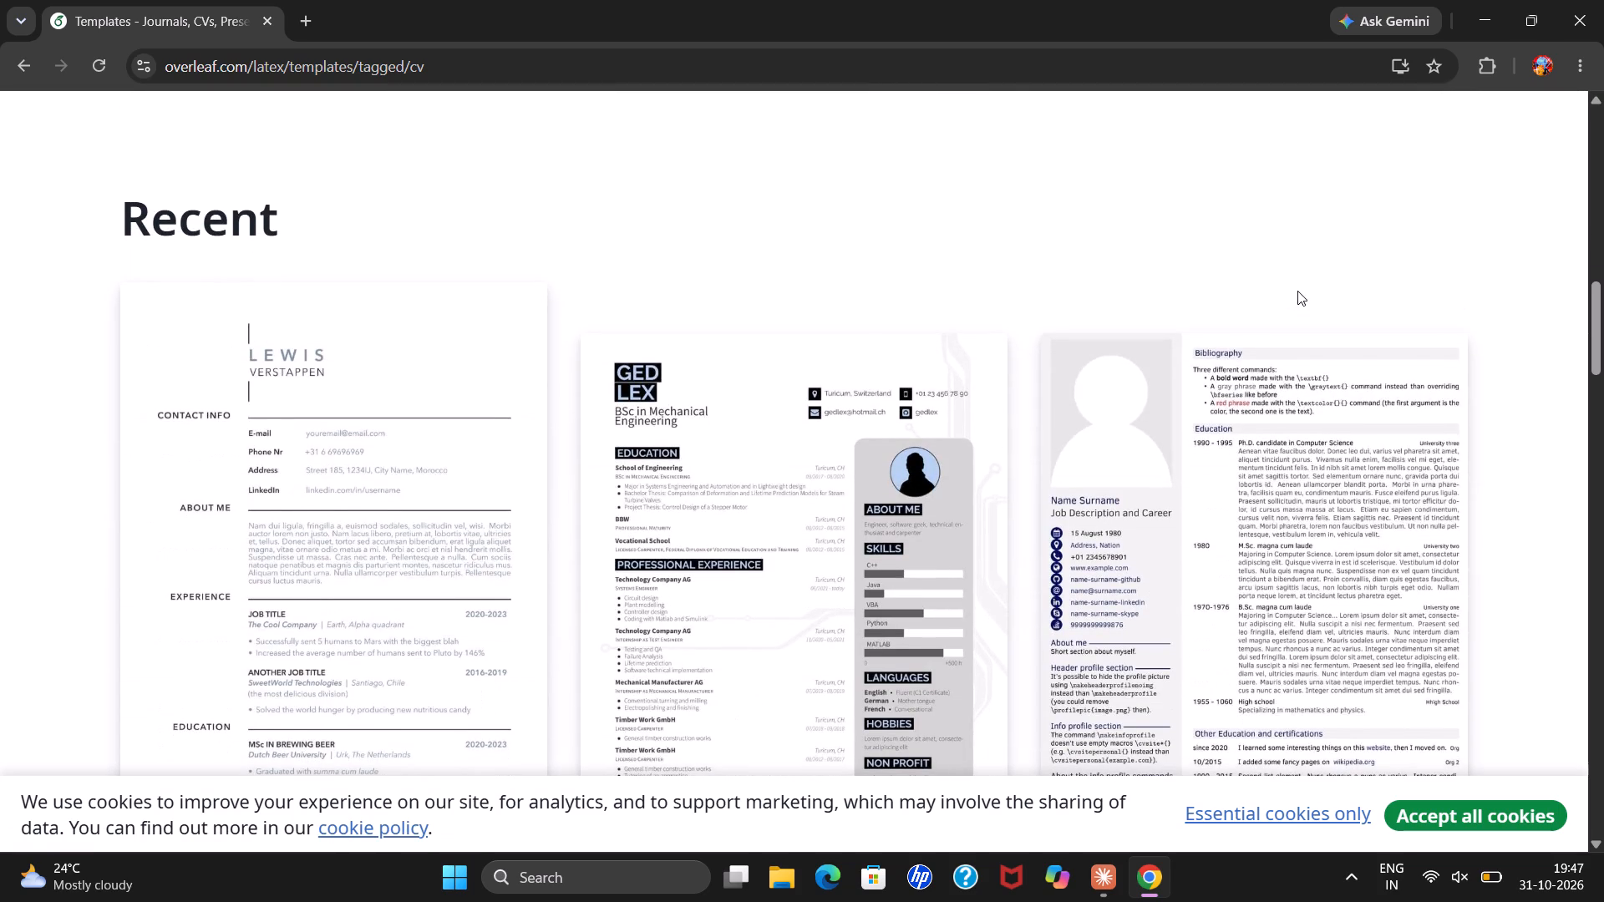
scroll(1297, 291, down, 3)
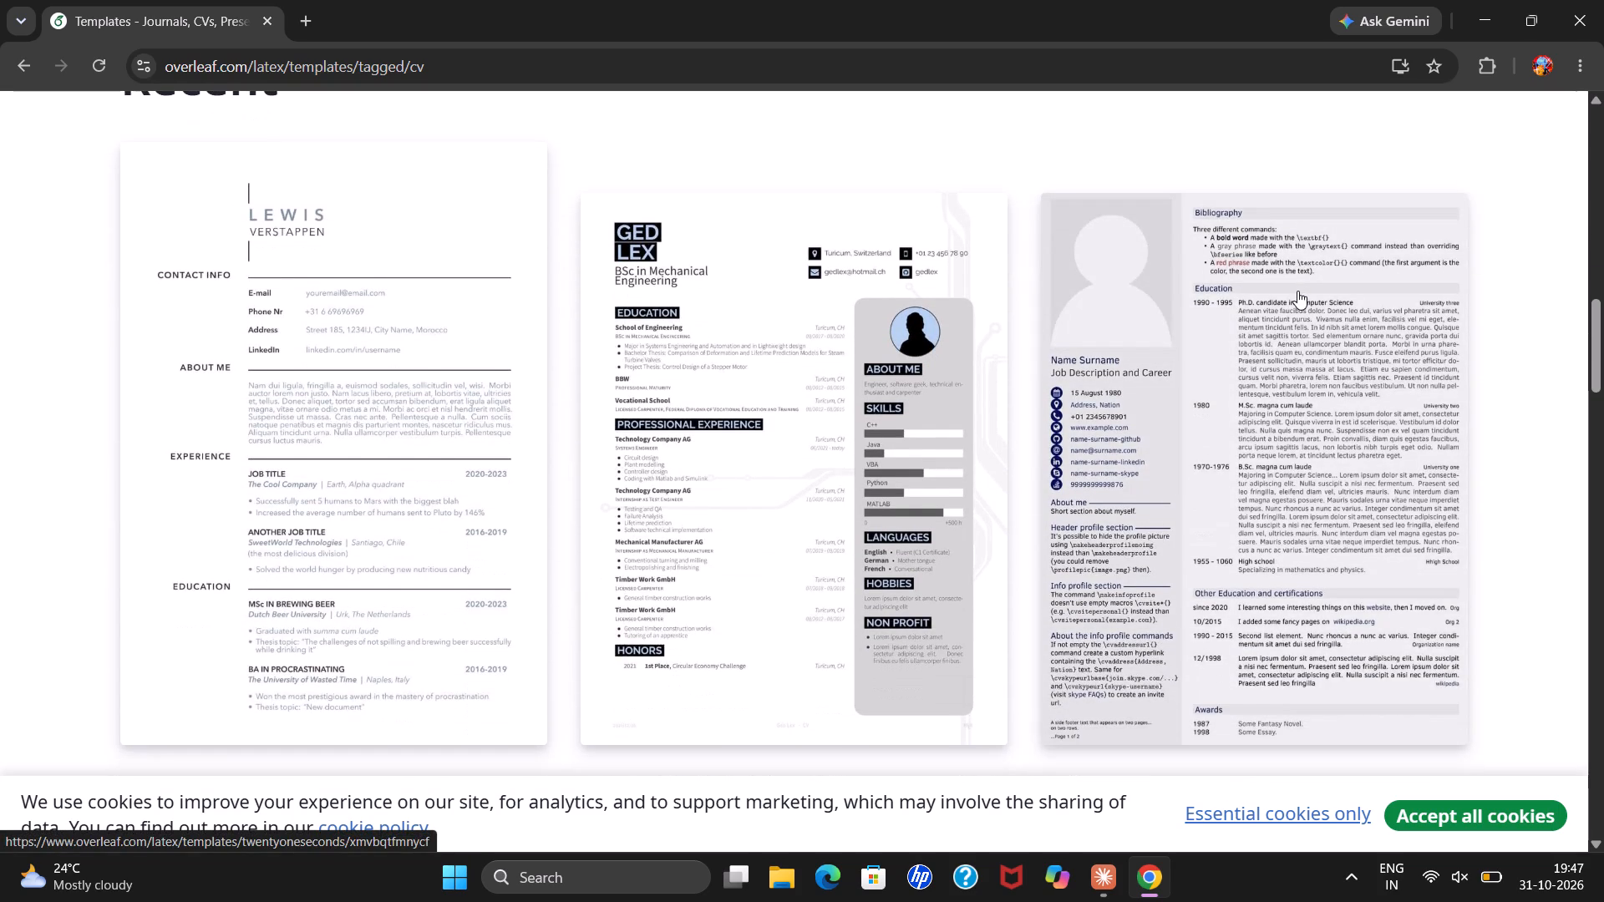
scroll(1297, 291, down, 4)
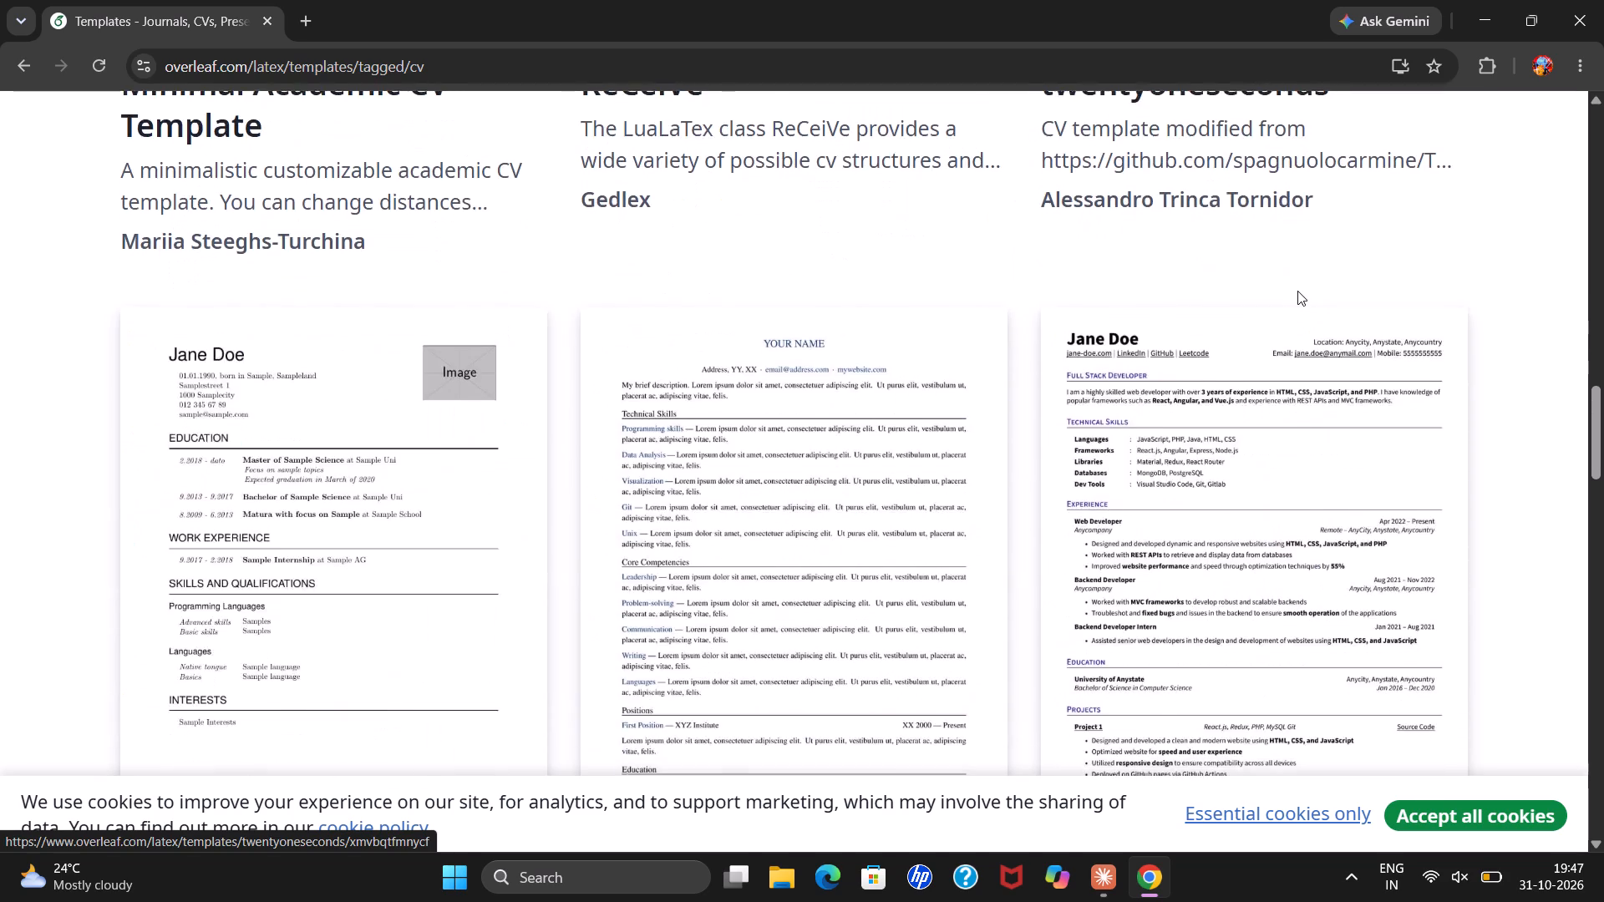
scroll(1297, 291, down, 3)
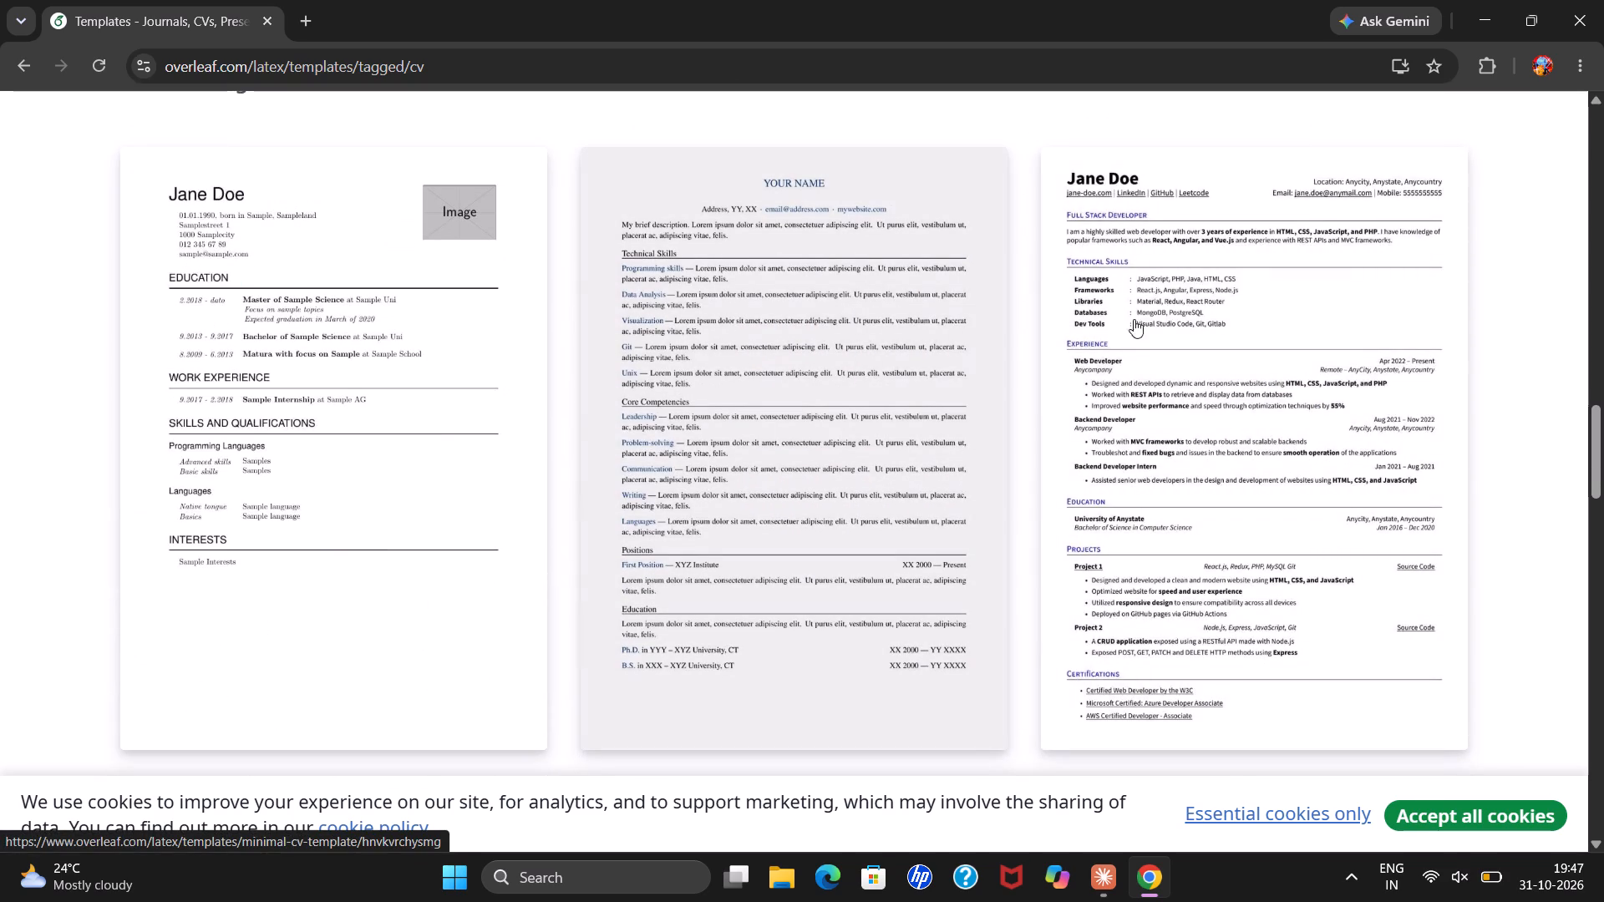
scroll(345, 404, down, 1)
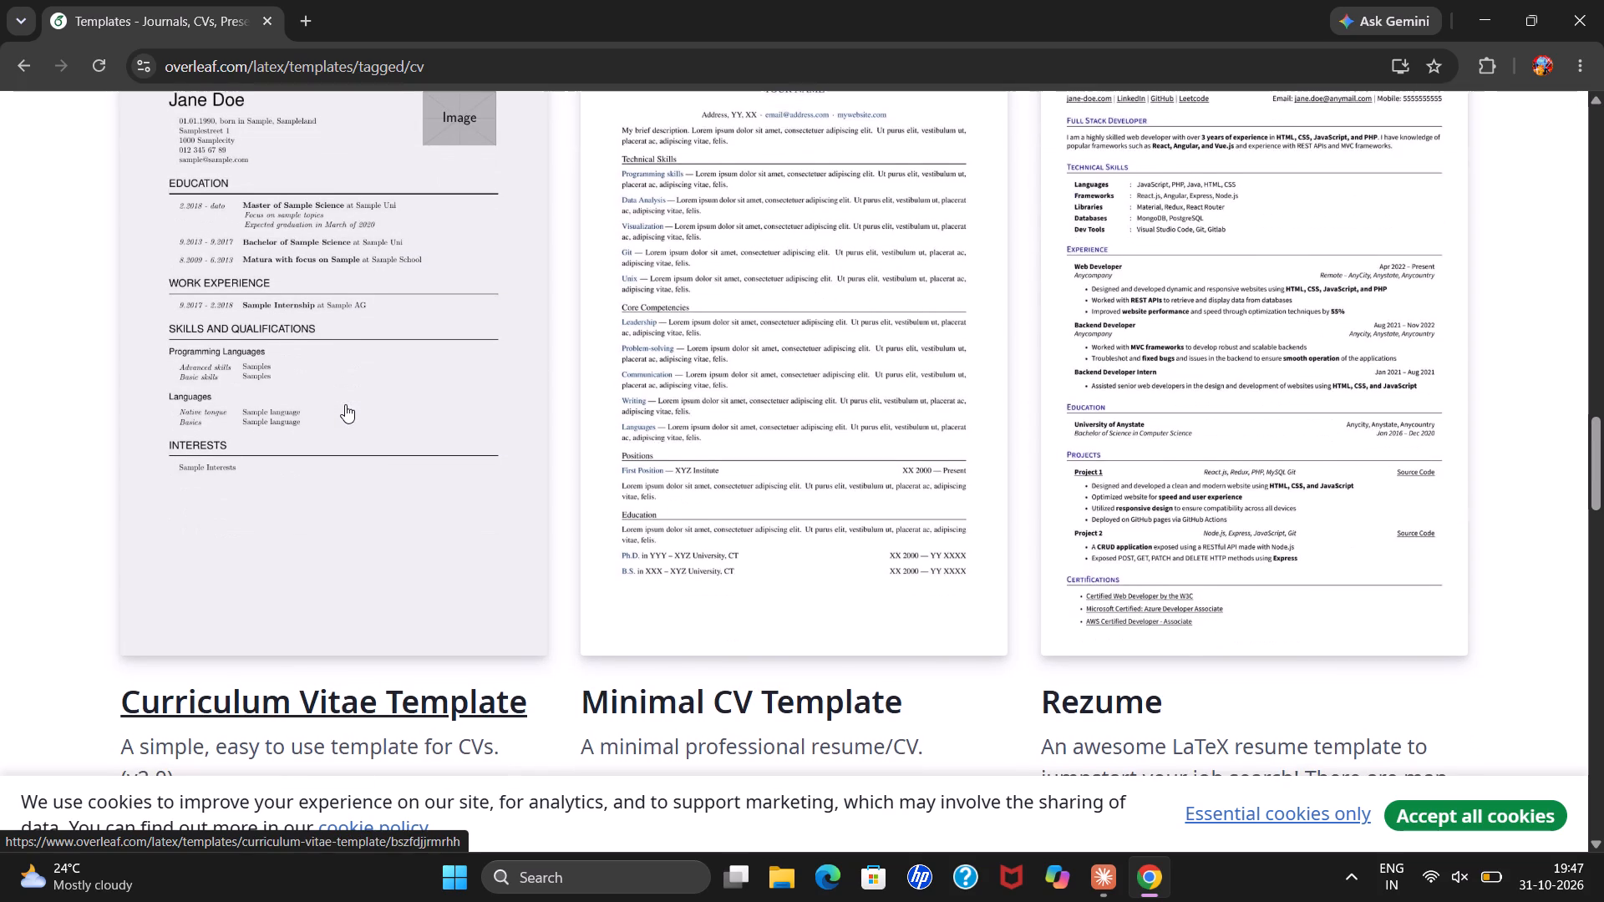
scroll(345, 404, down, 2)
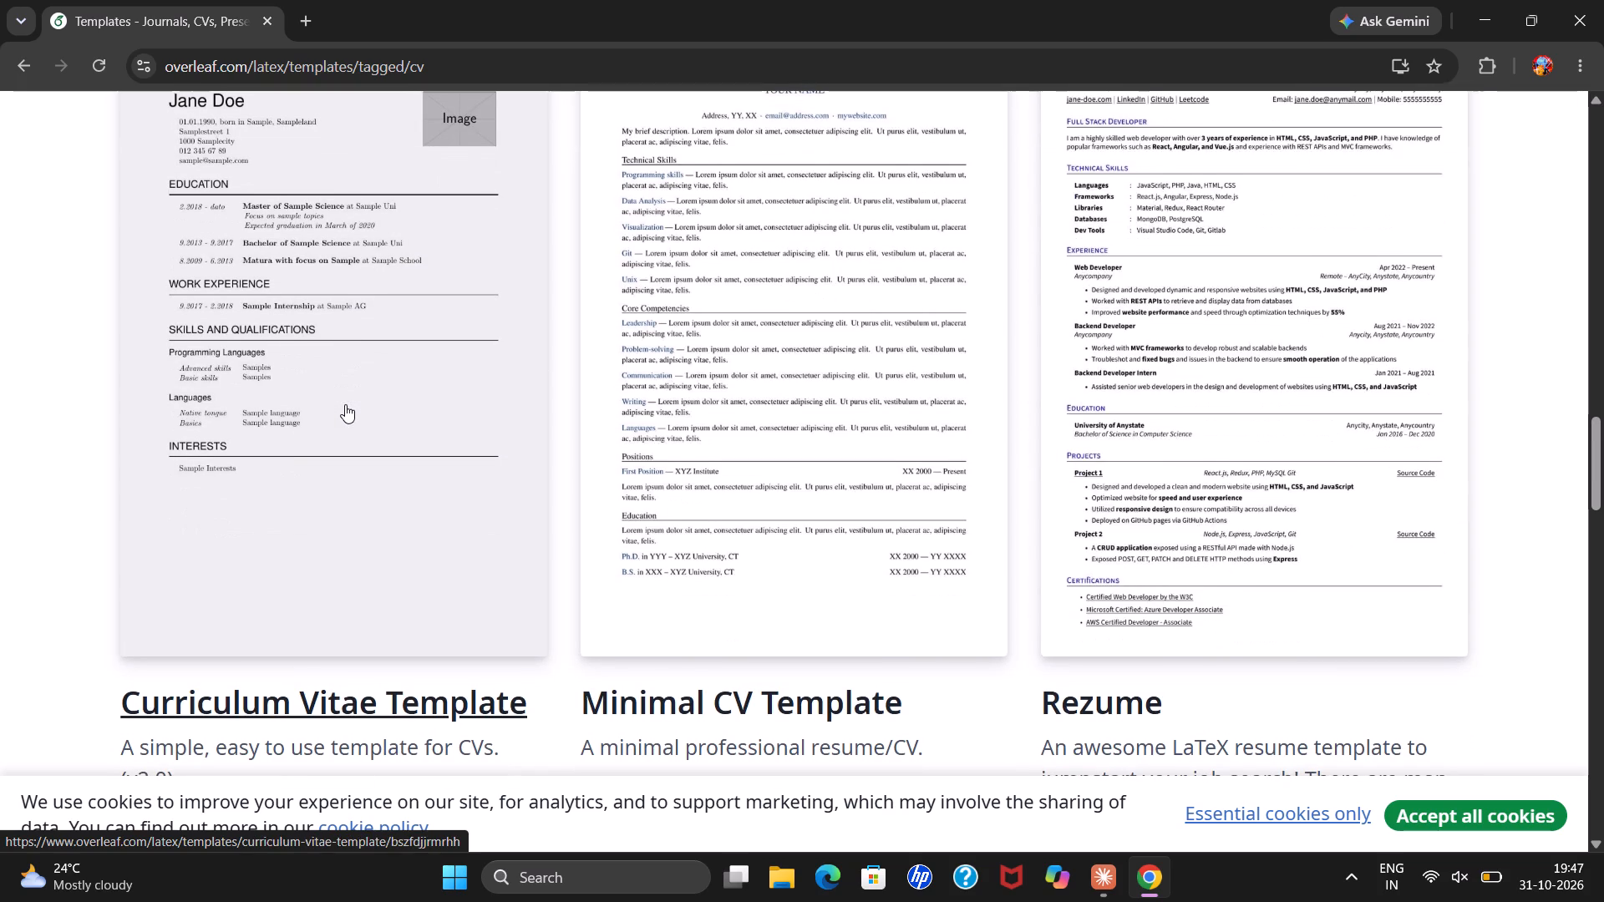
scroll(345, 404, down, 1)
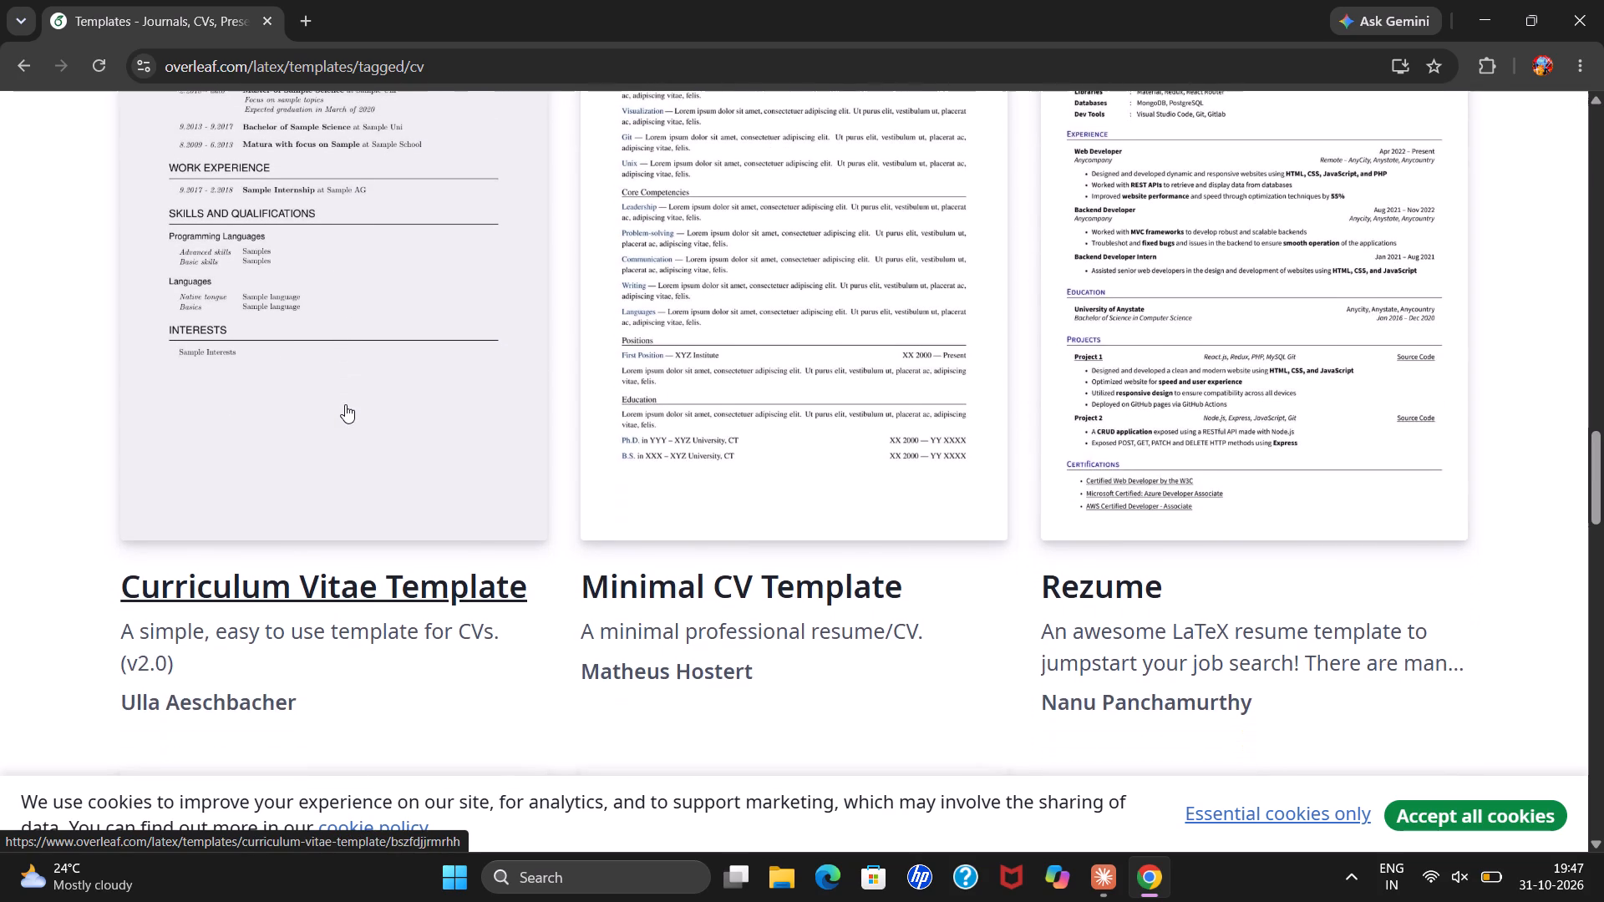
scroll(345, 404, down, 1)
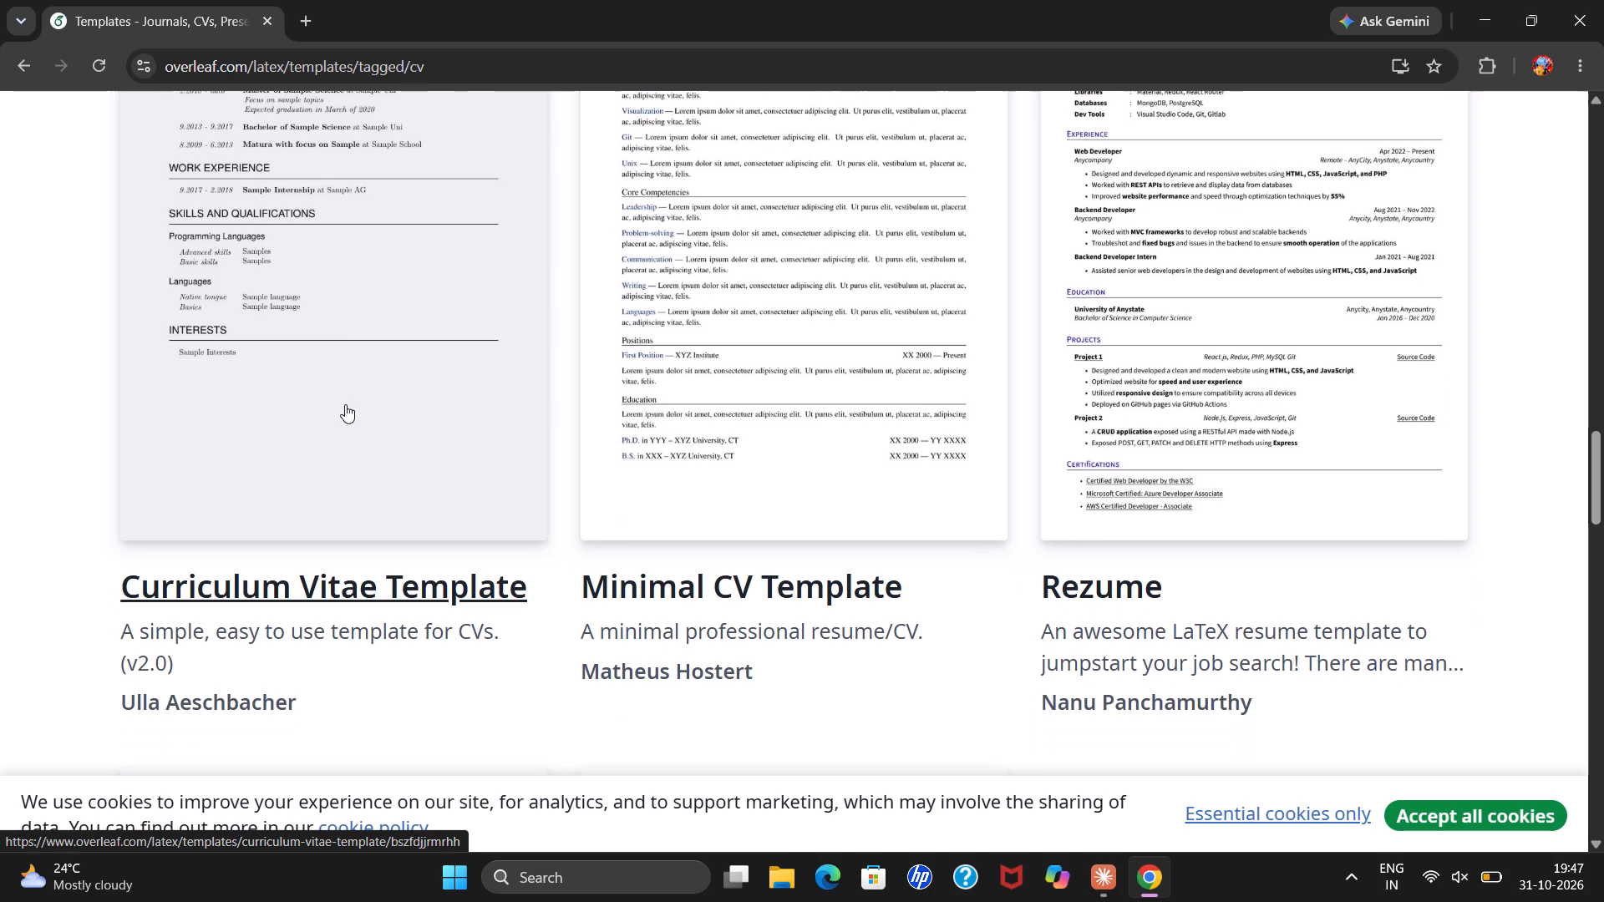
Choose the "Curriculum Vitae Template" and open it as a new editable project.
click(345, 404)
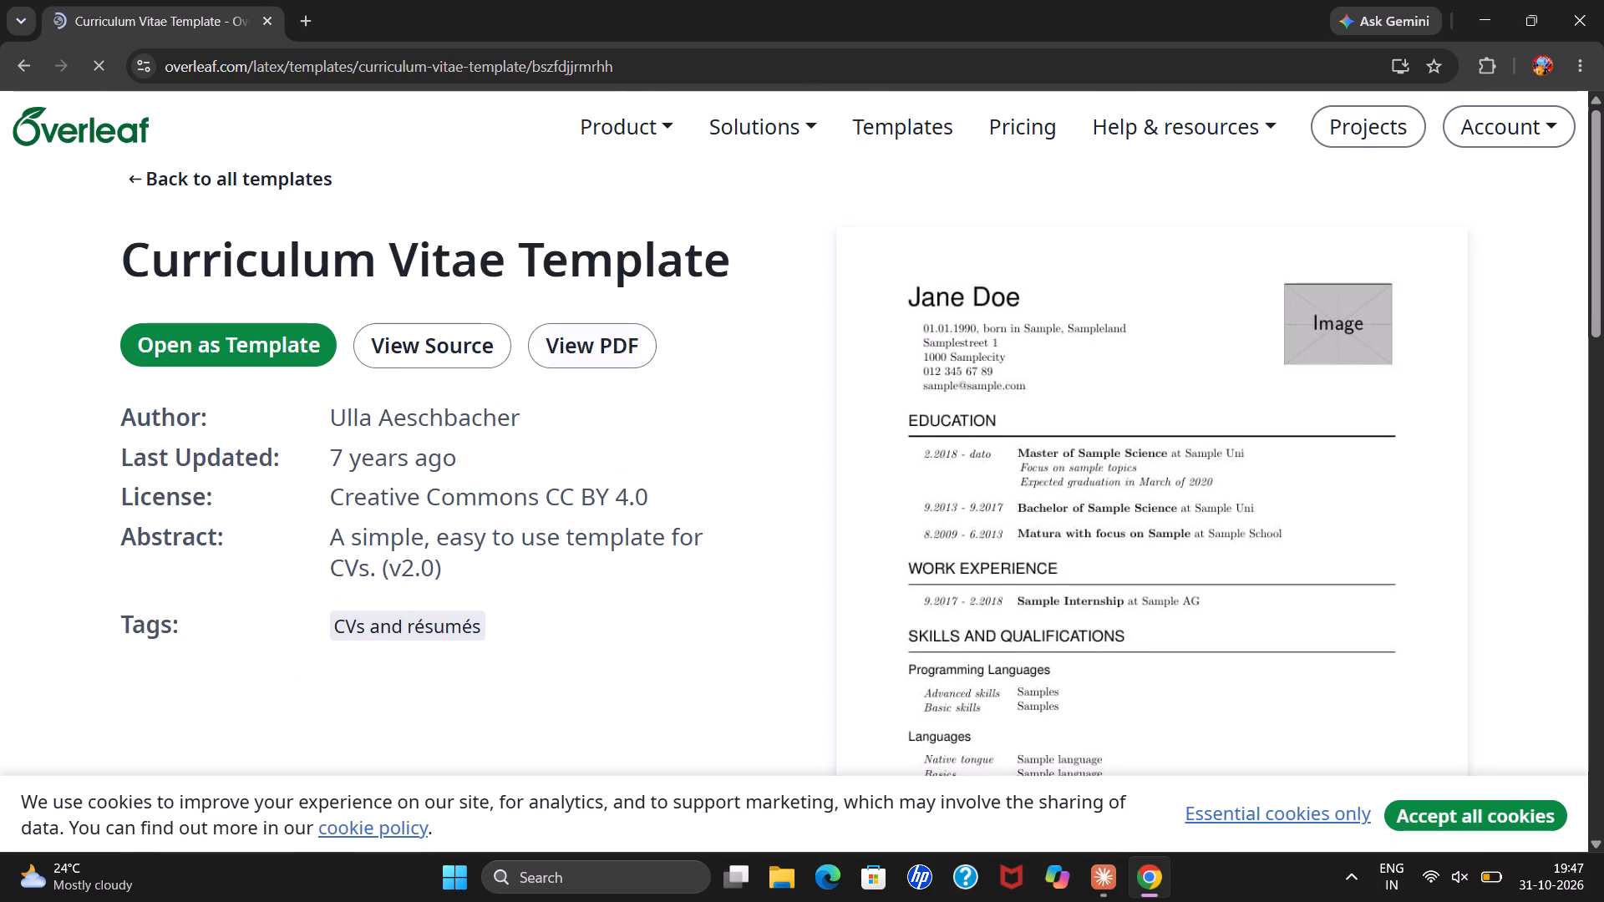
scroll(490, 431, right, 1)
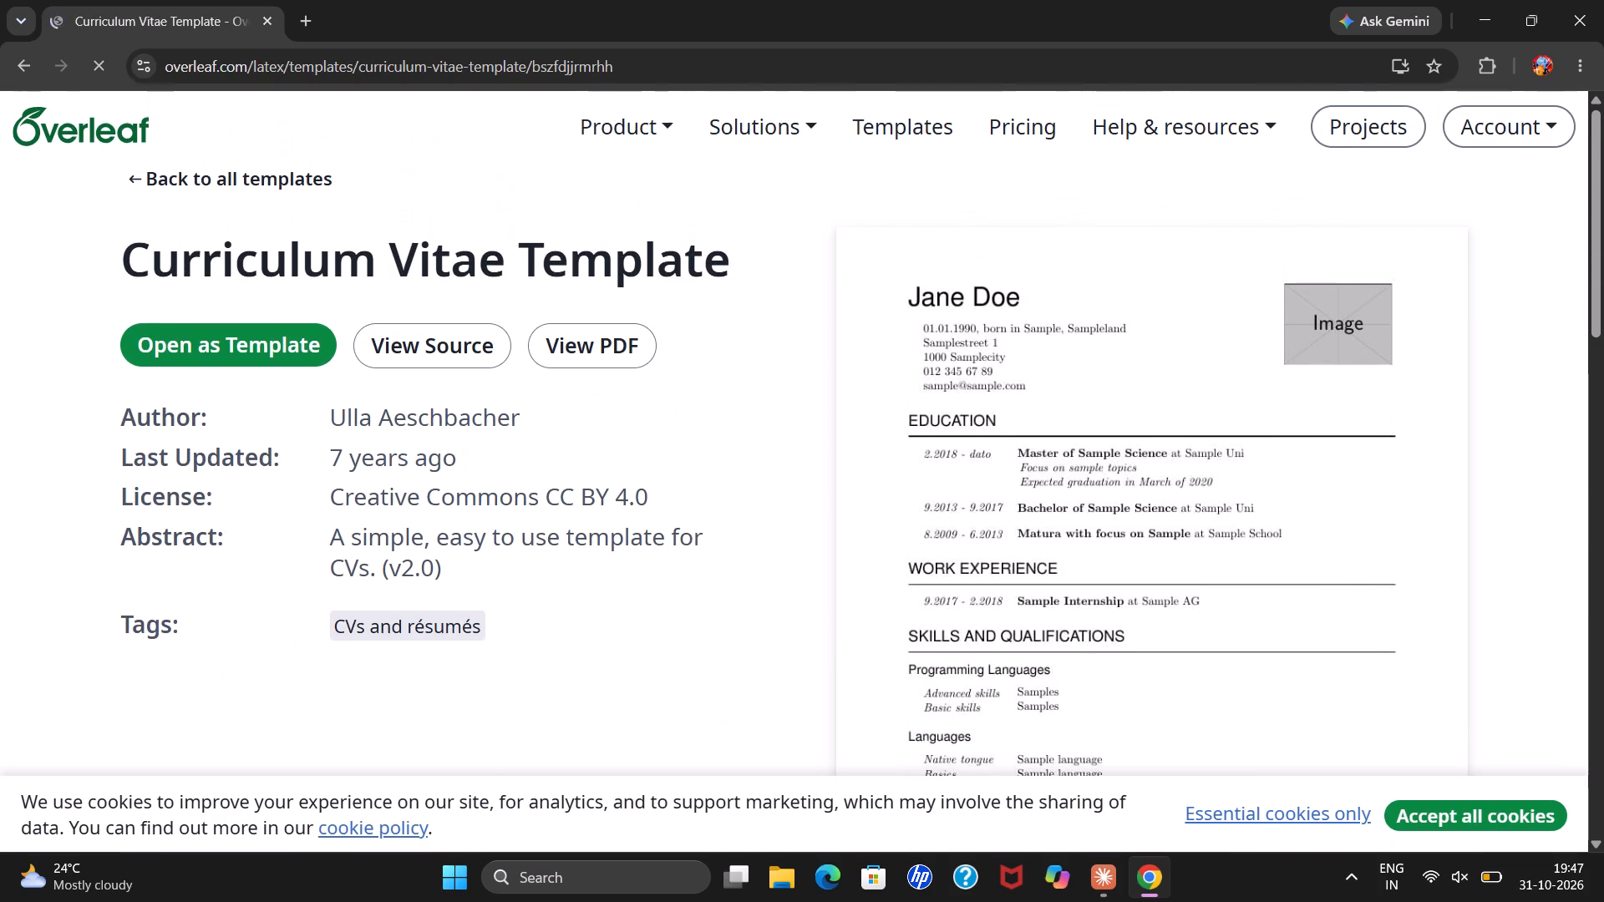
scroll(490, 431, right, 1)
click(261, 358)
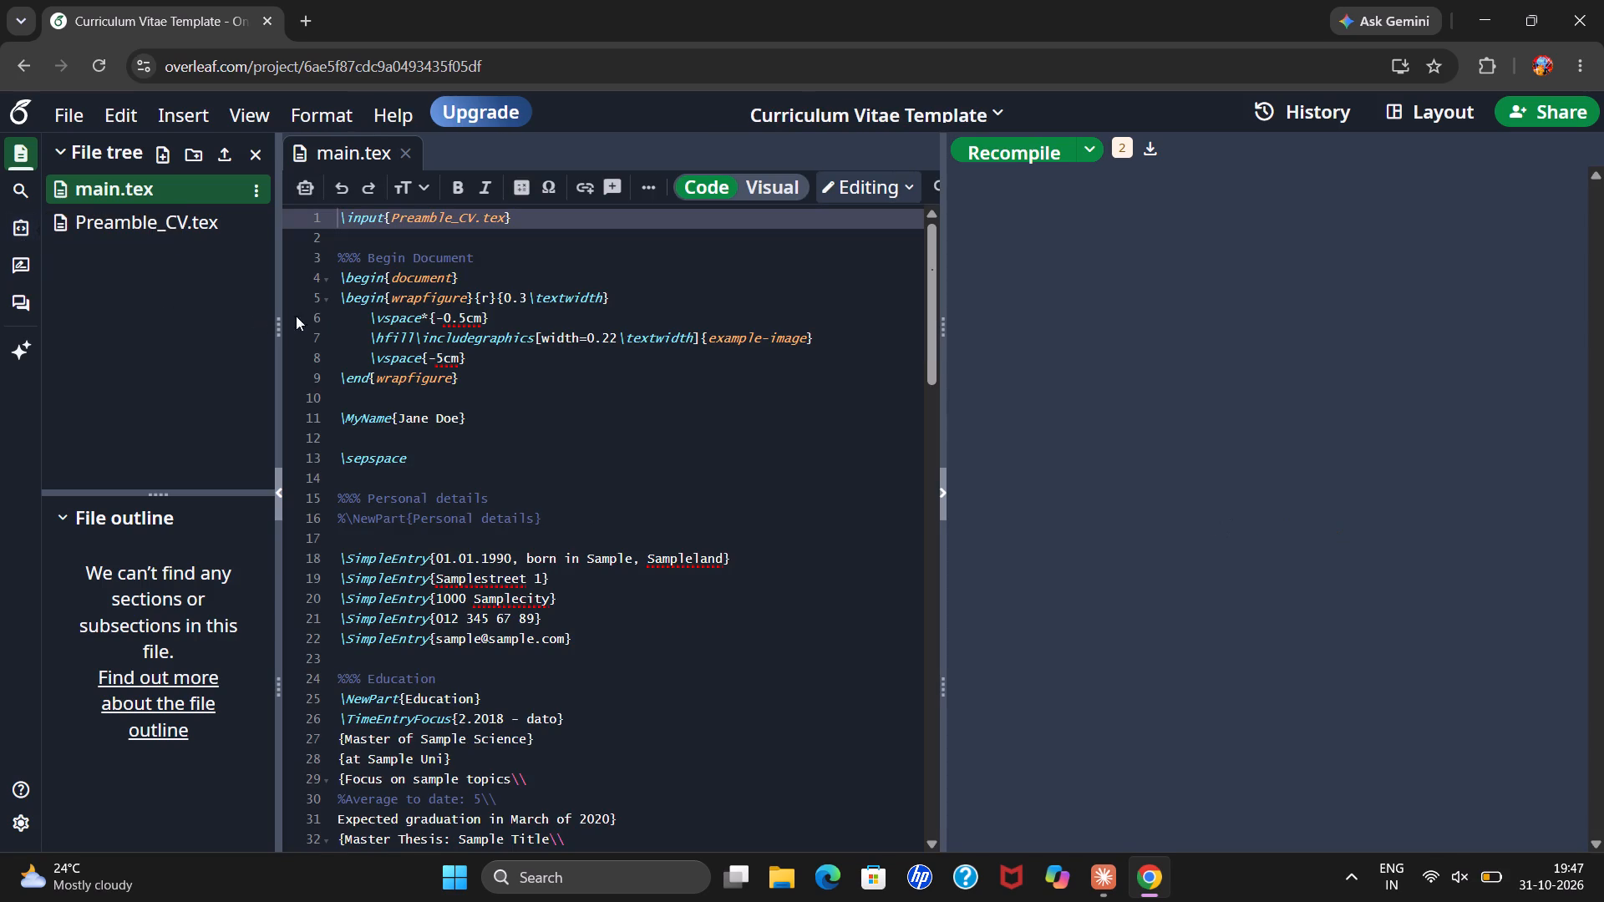
Replace all the sample code in main.tex with the copied LaTeX resume code, adding an empty line after it.
scroll(577, 367, down, 3)
scroll(577, 367, up, 3)
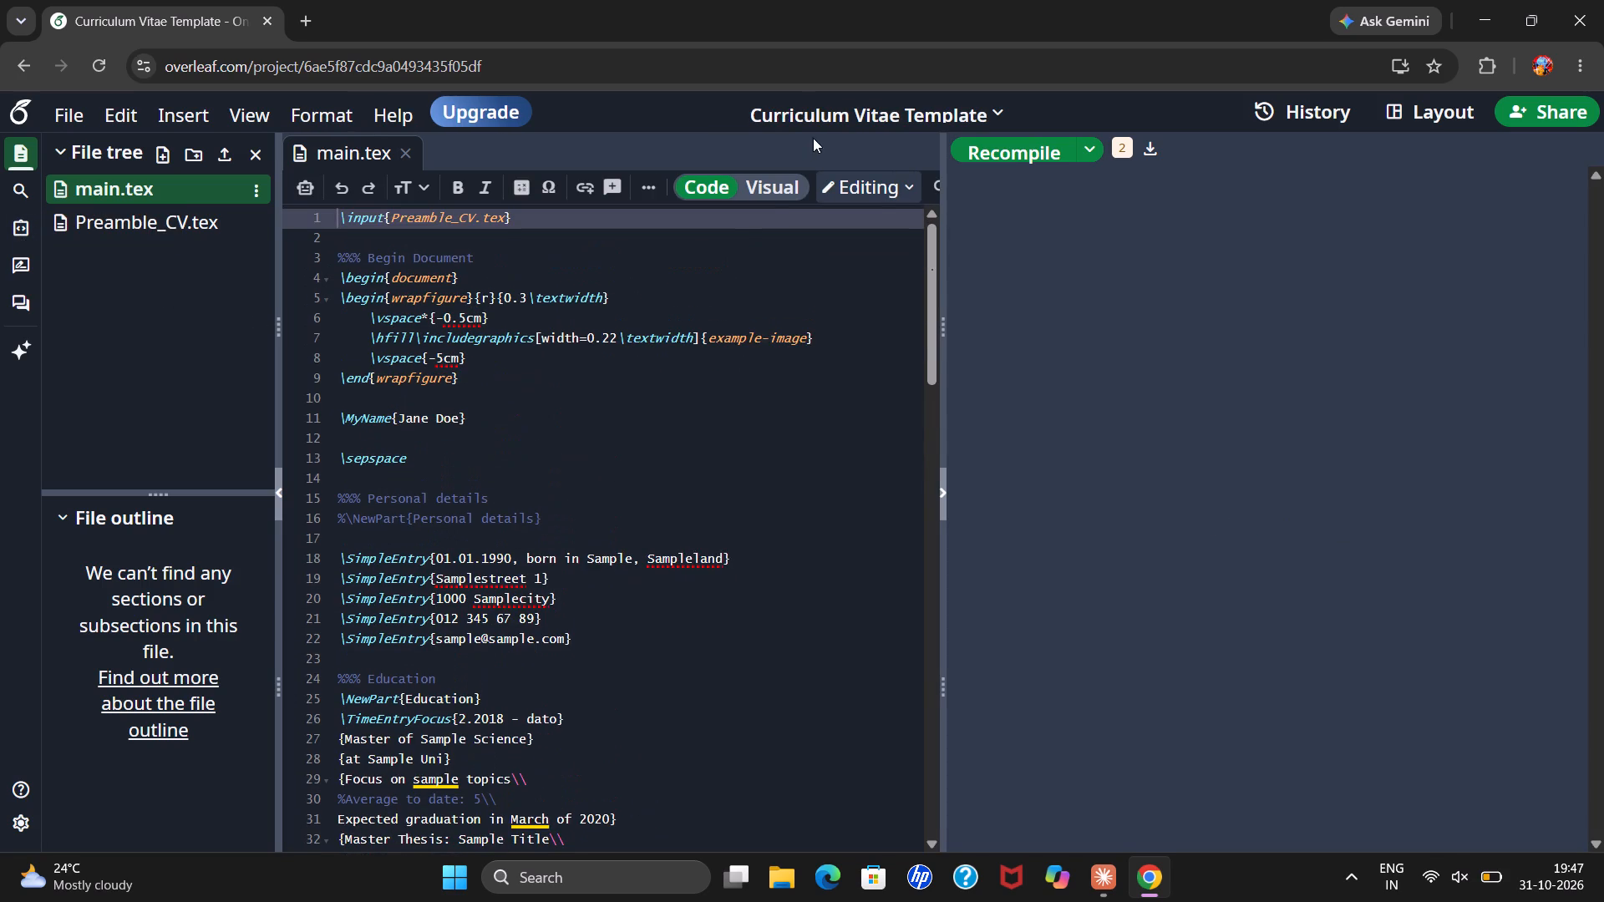
scroll(760, 413, down, 8)
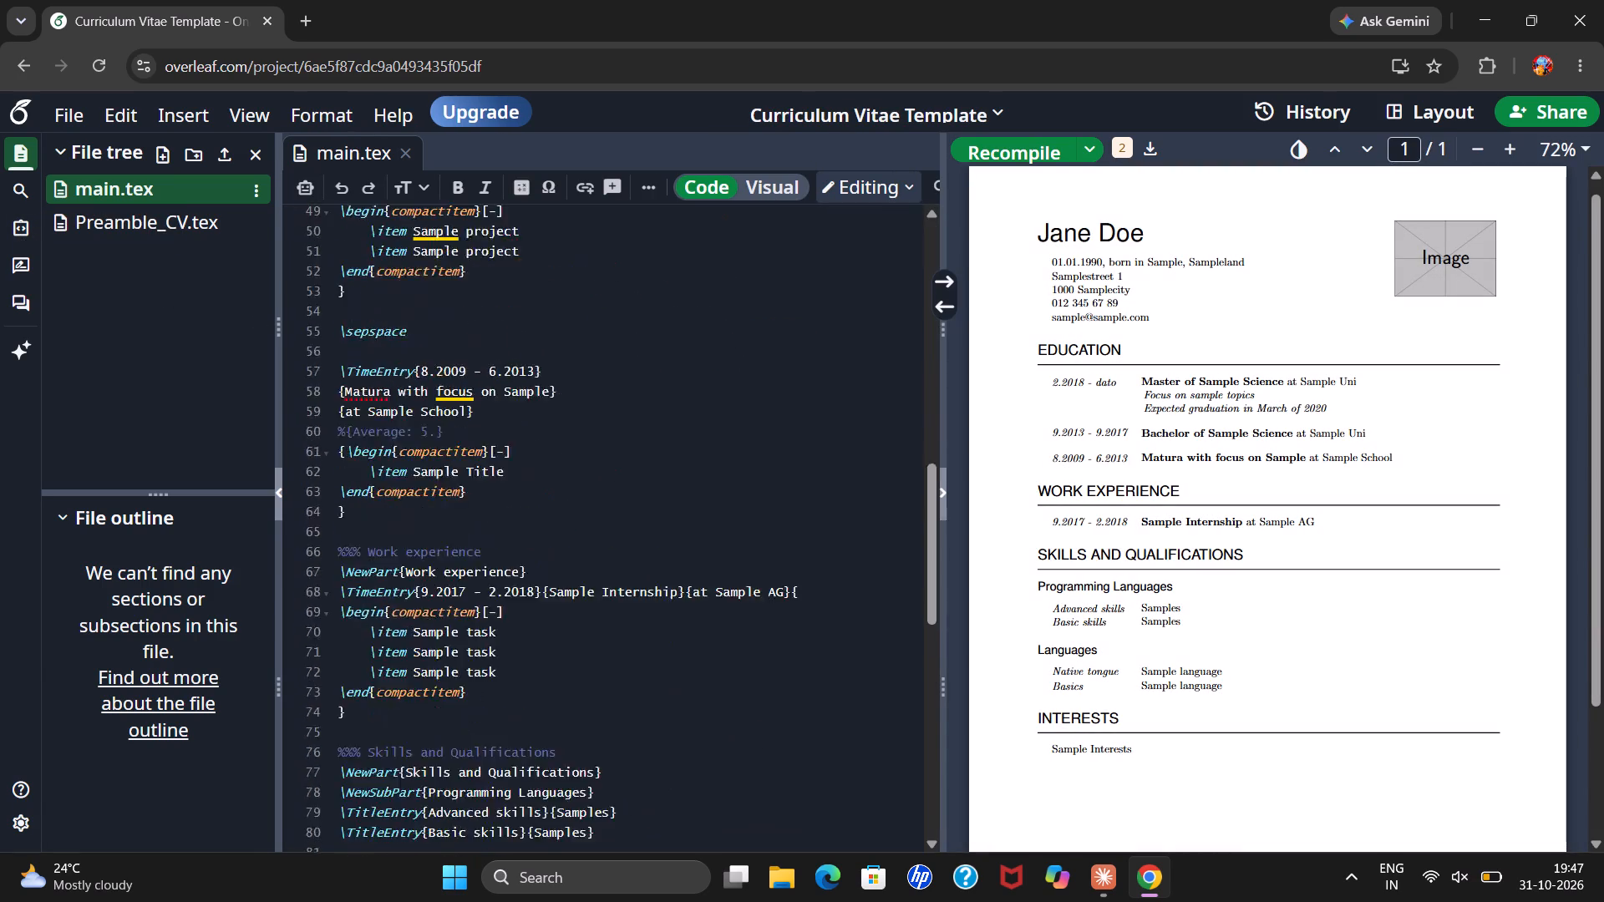
scroll(760, 413, down, 7)
scroll(760, 413, up, 4)
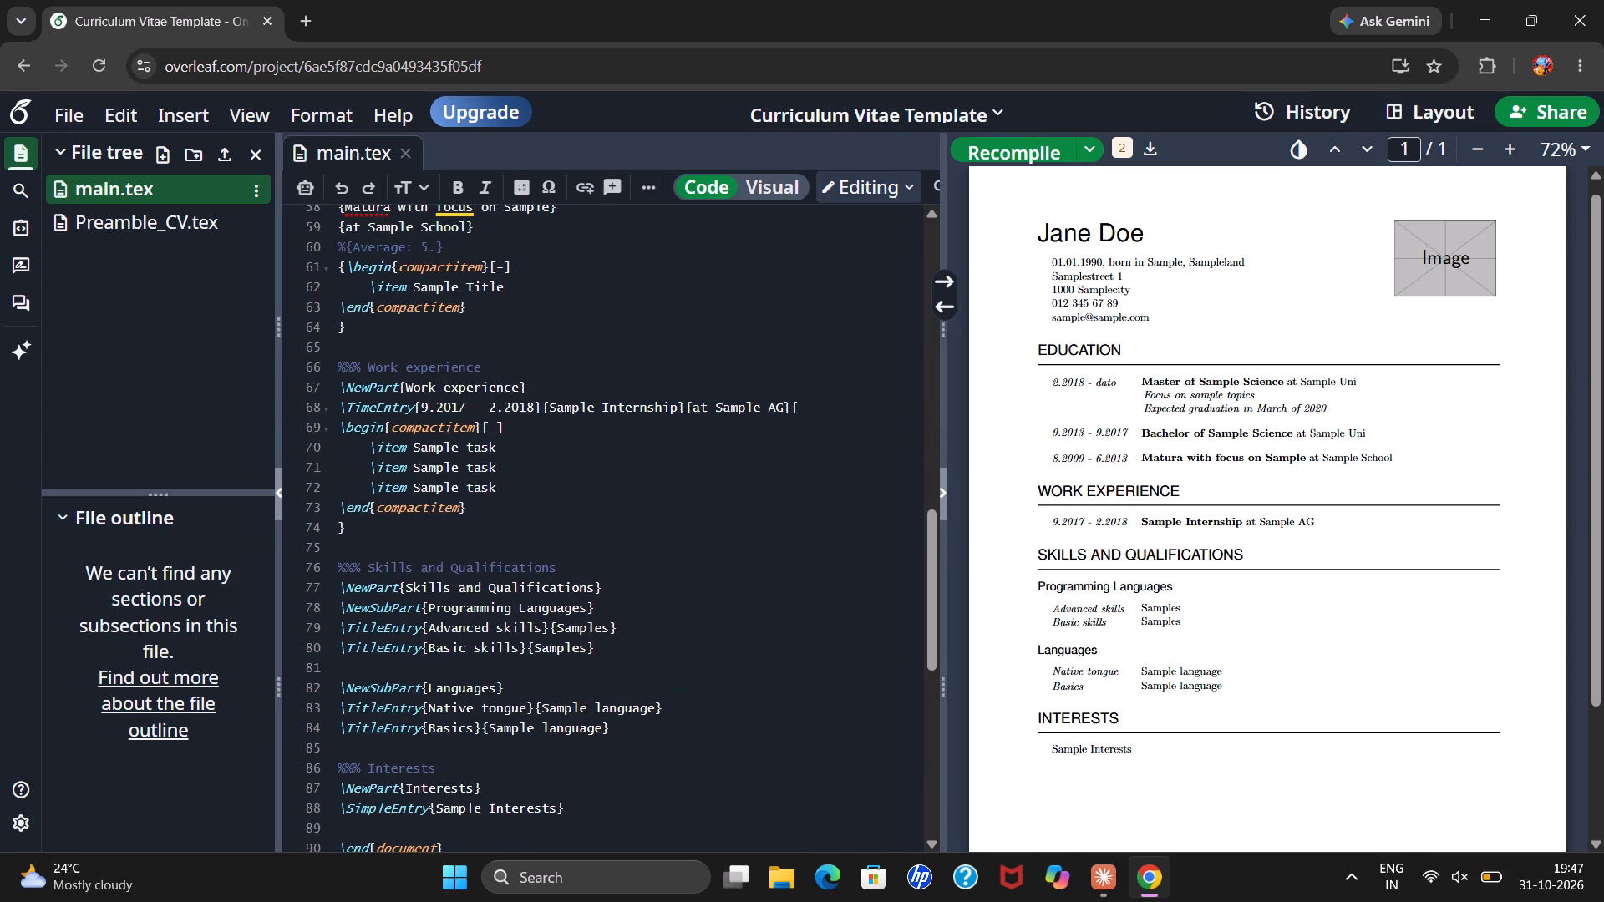
click(610, 440)
key(ctrl+a)
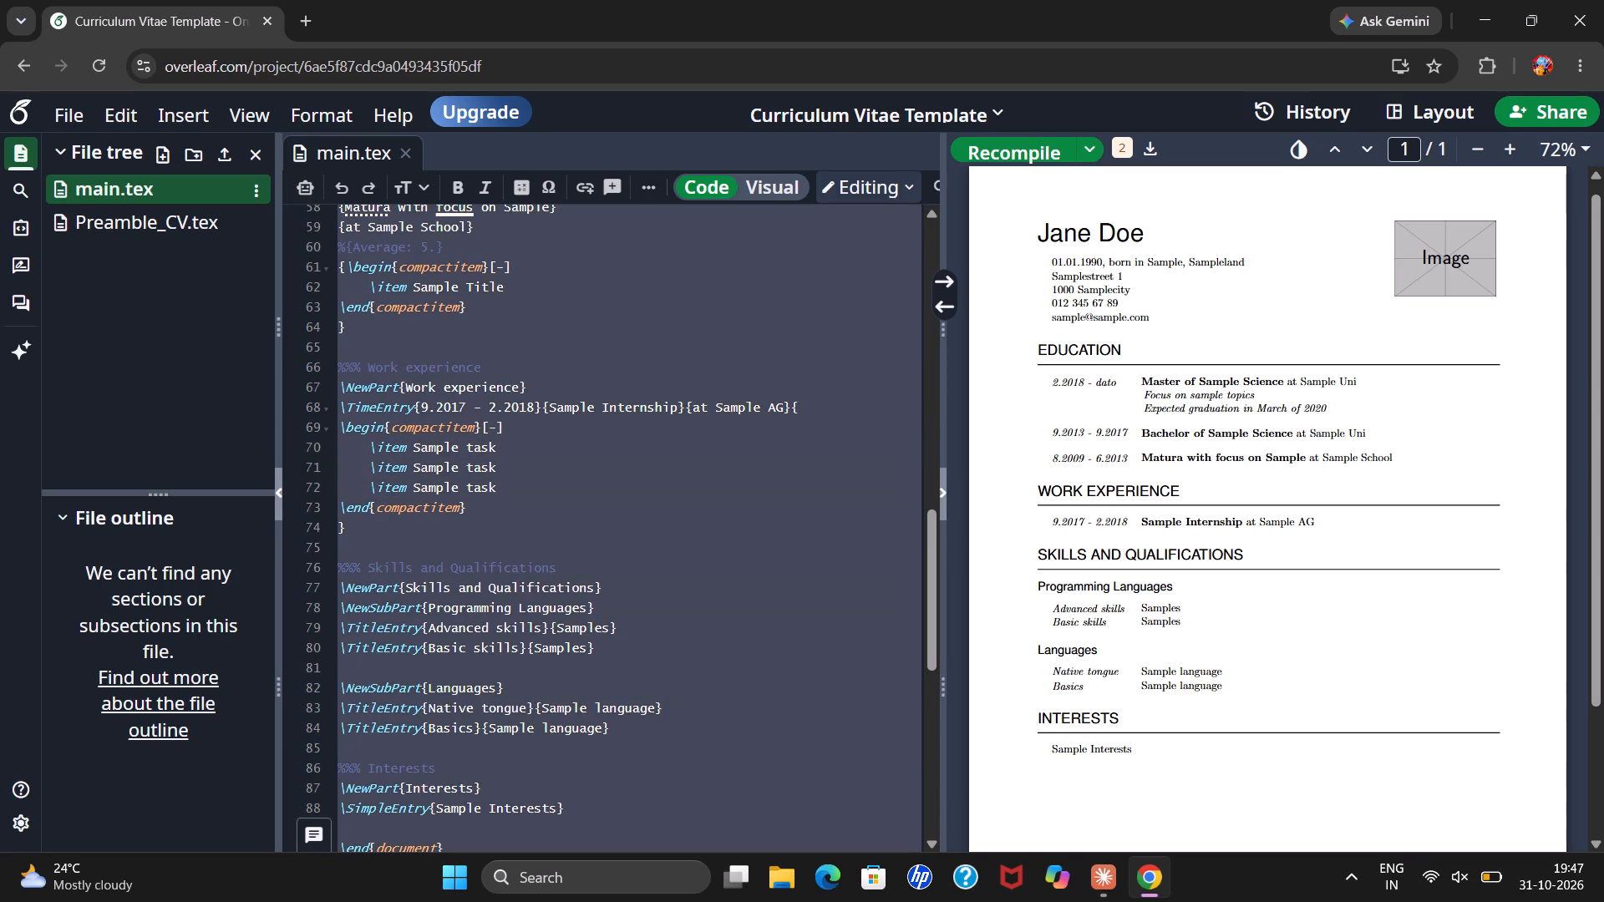
key(BackSpace)
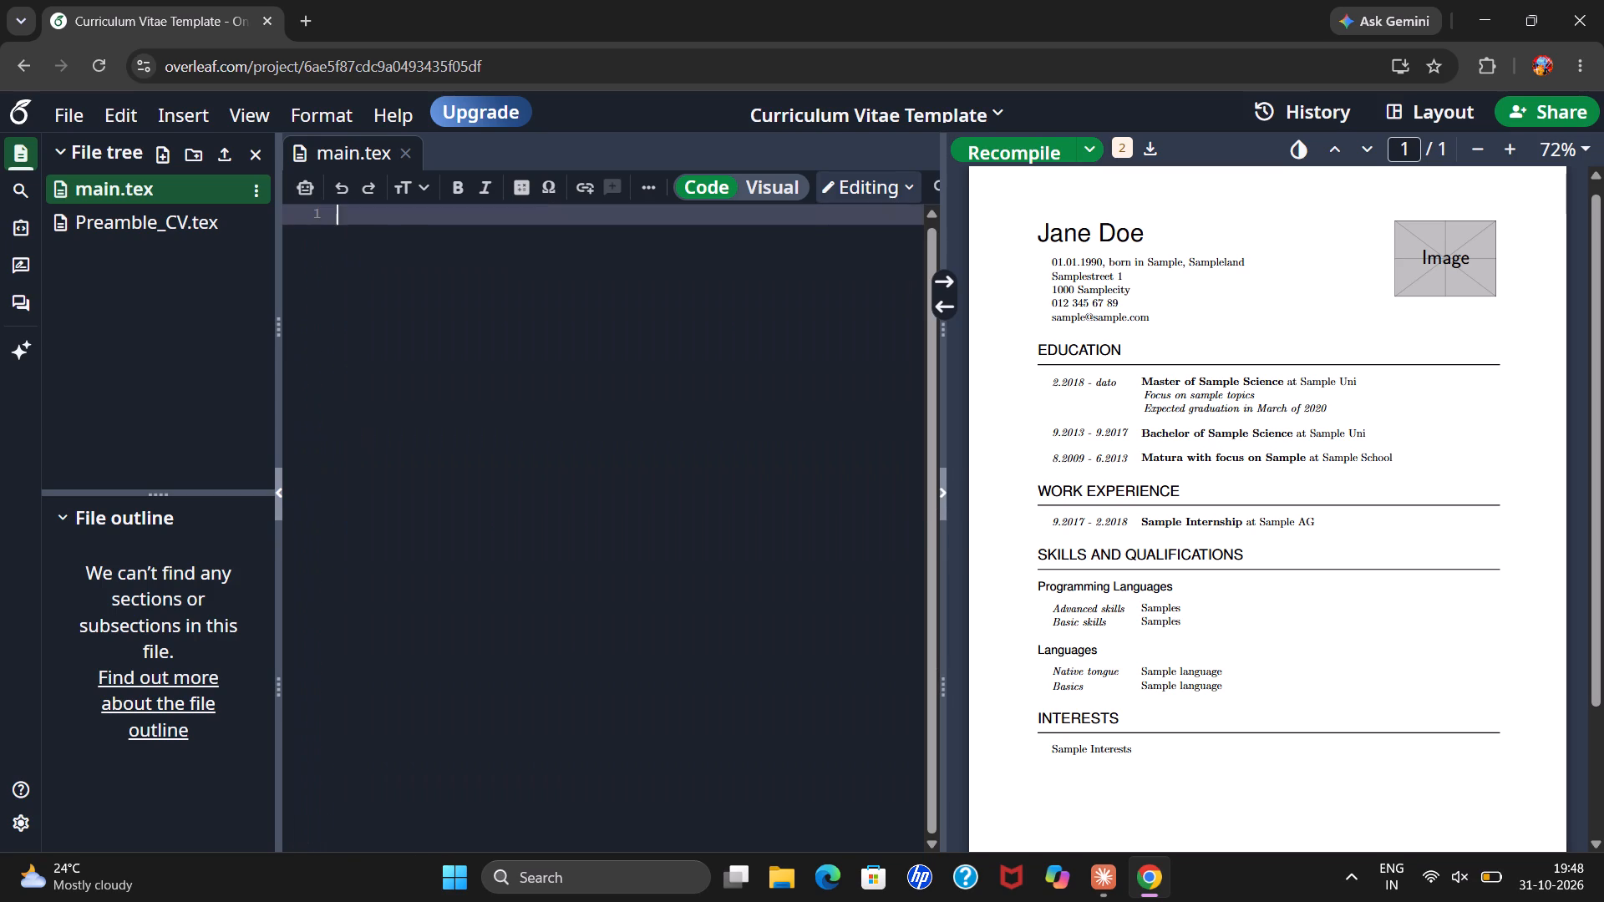
key(ctrl+v)
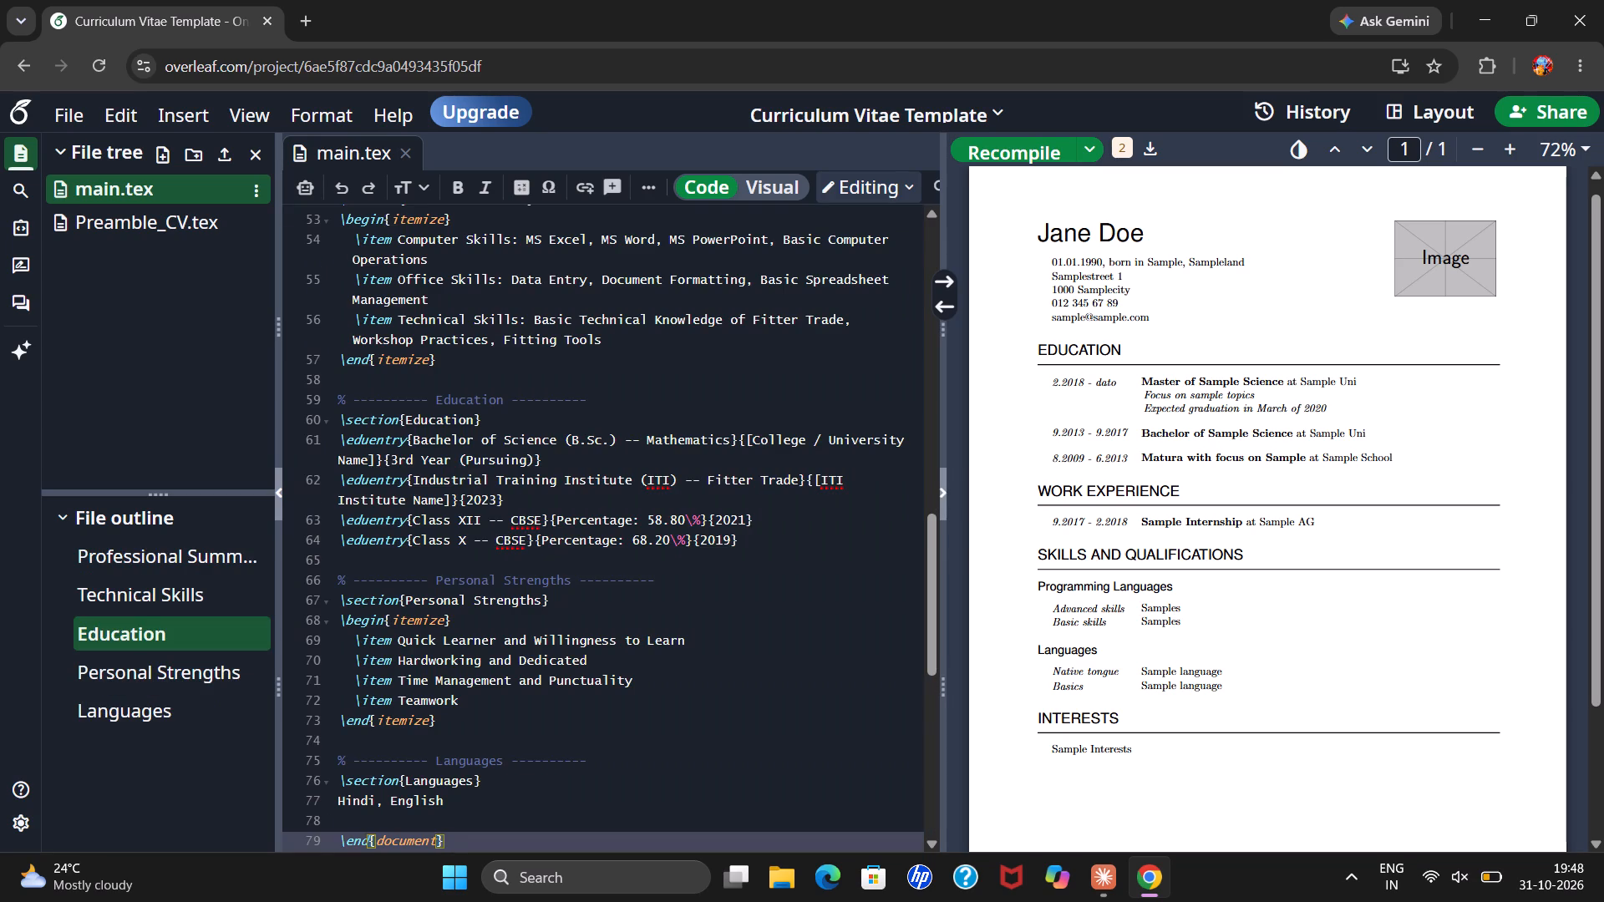
key(Return)
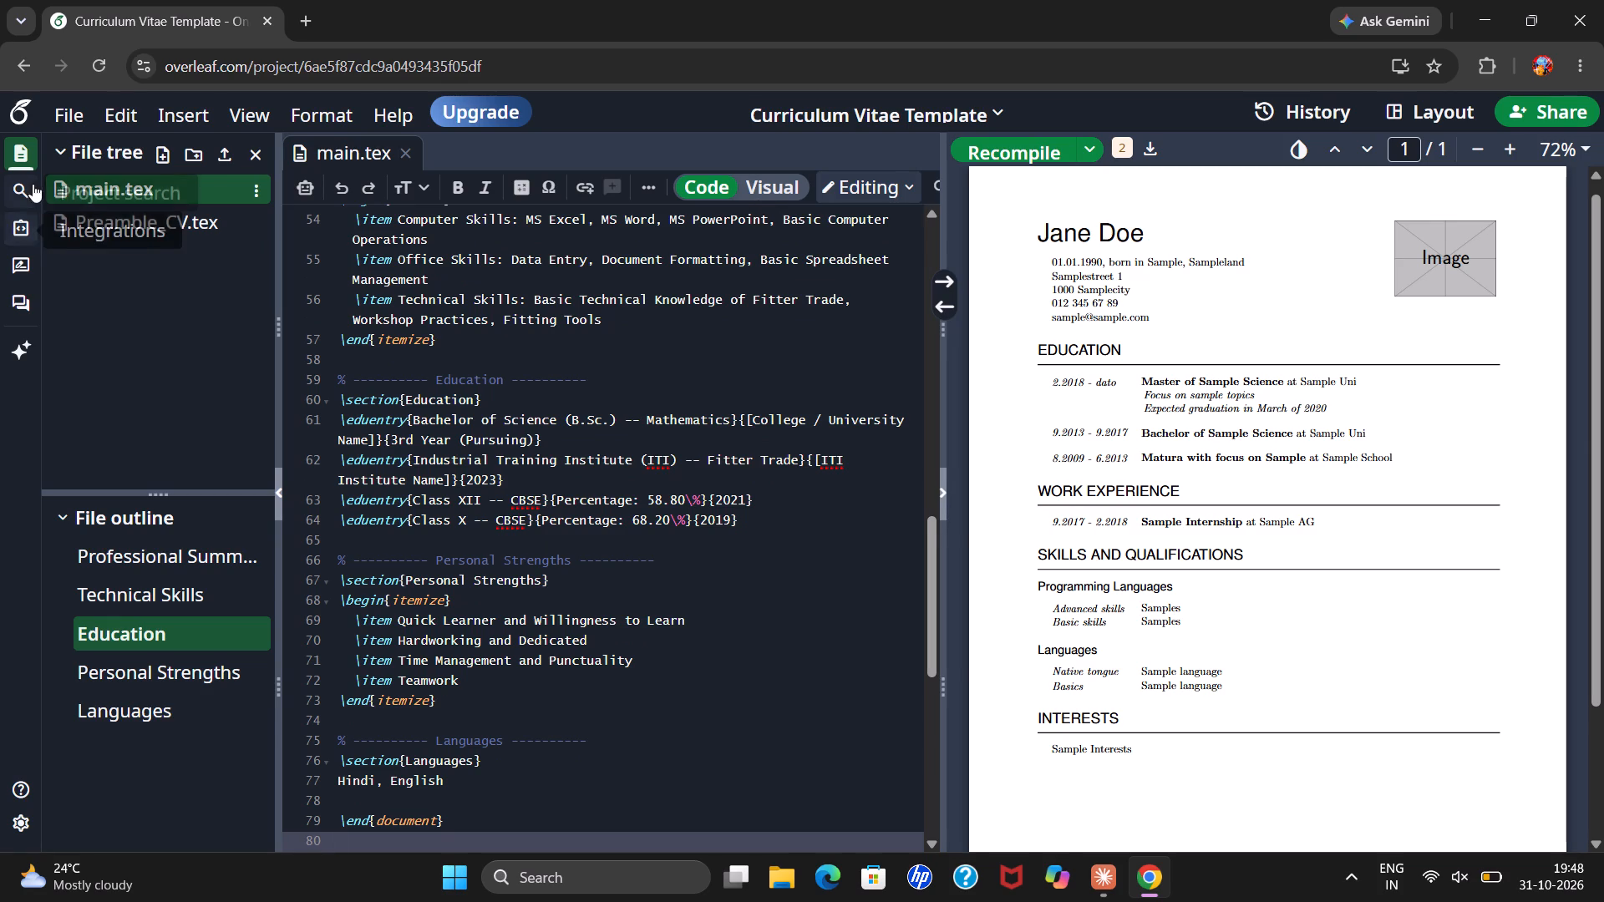
scroll(820, 418, up, 1)
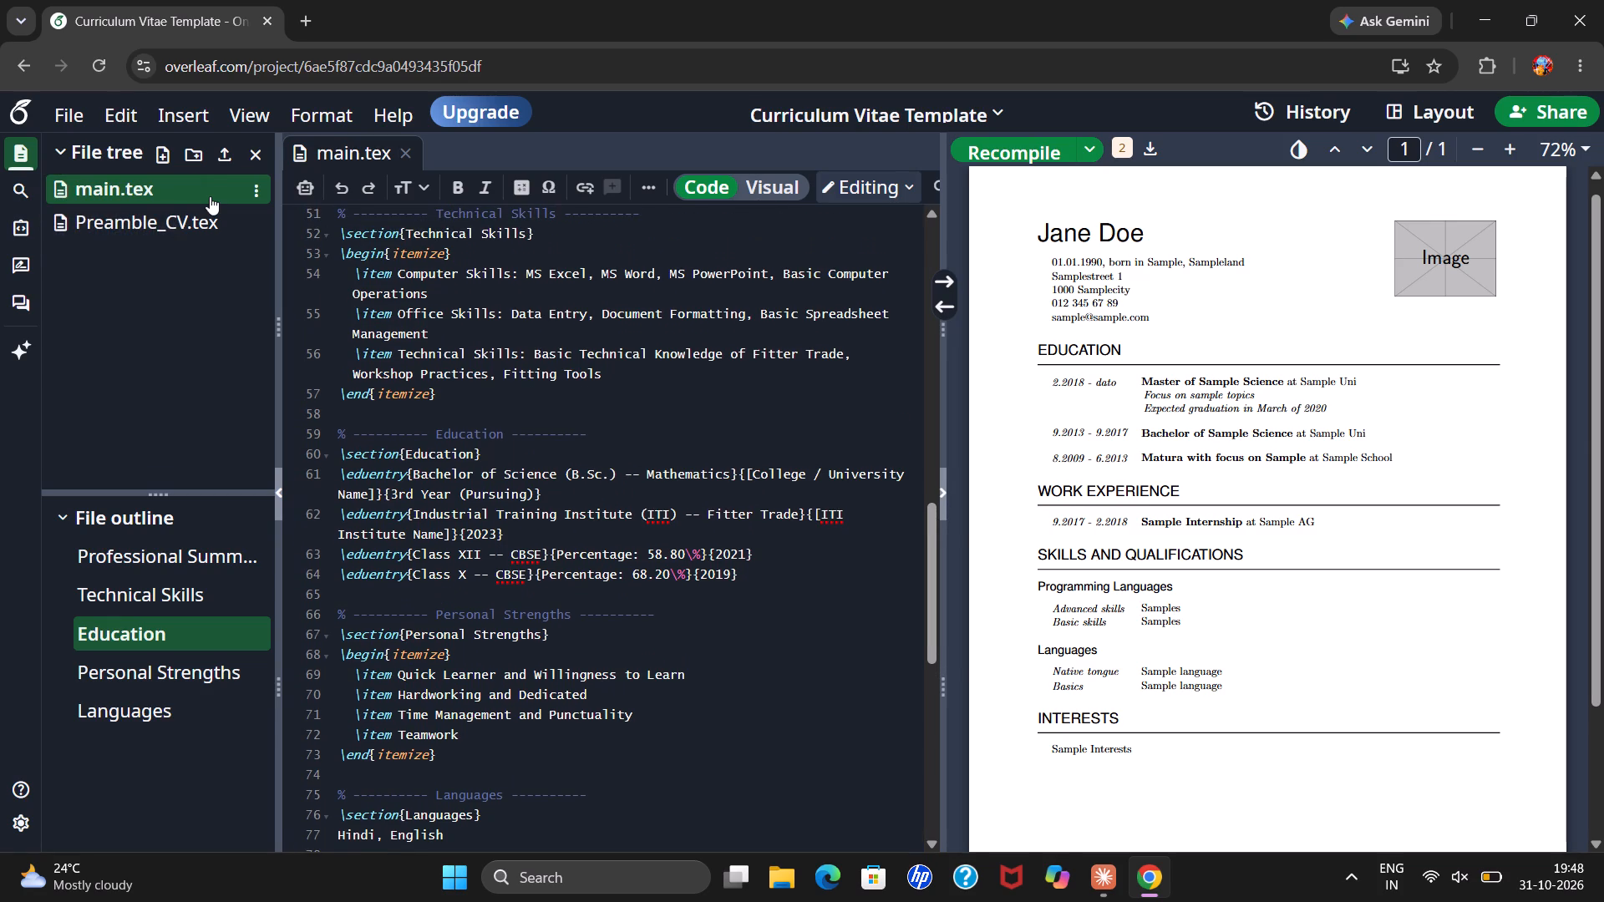
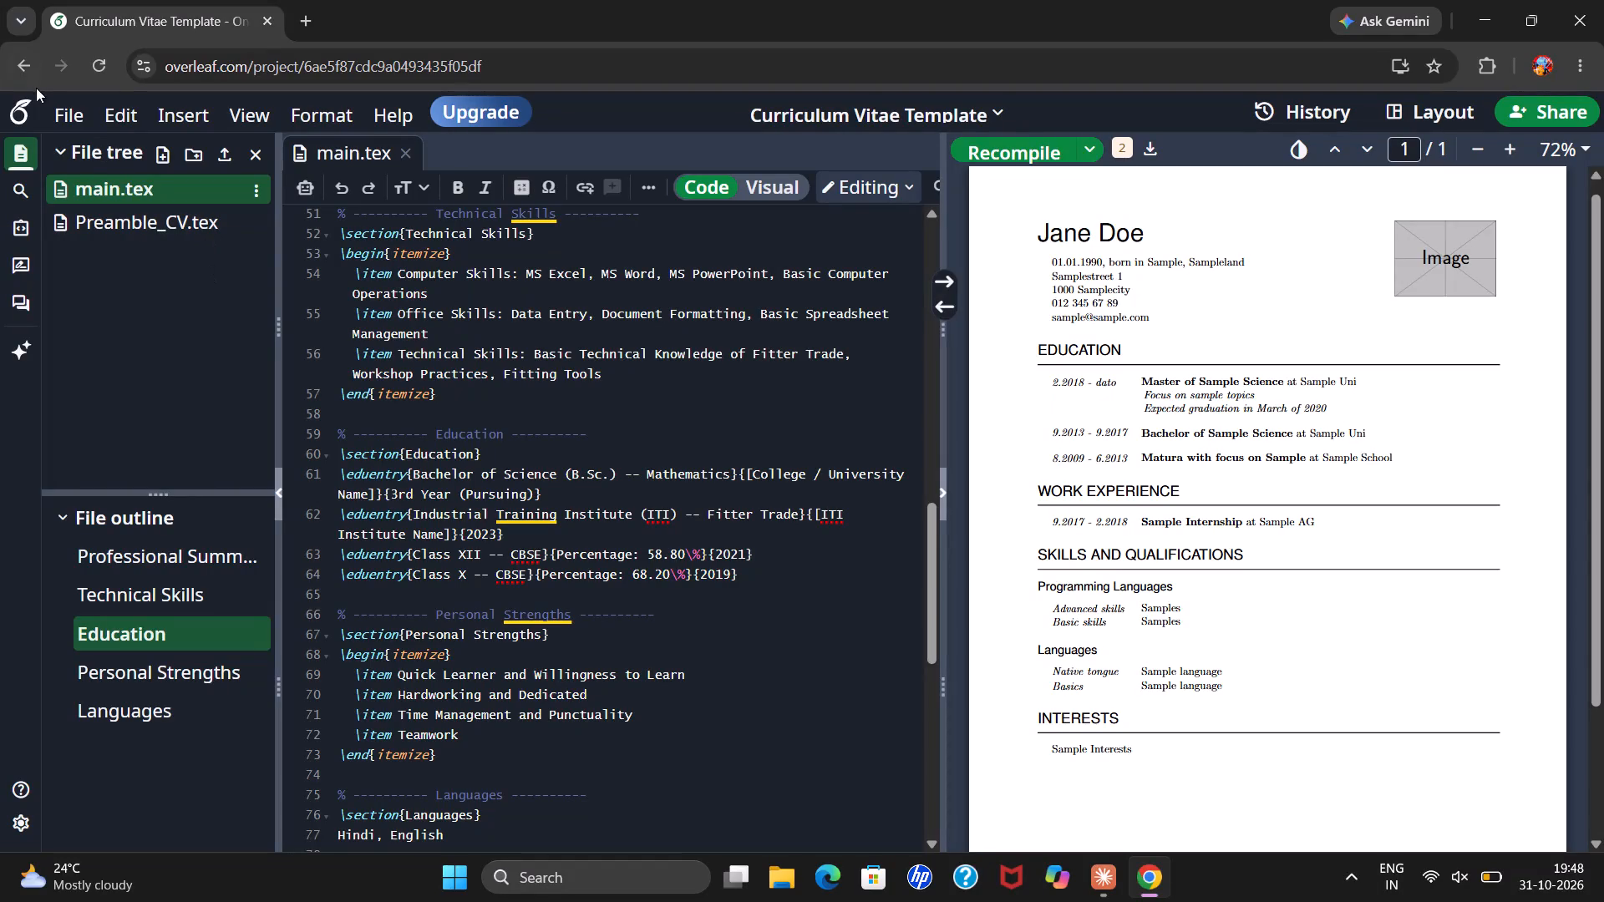
Leave the Curriculum Vitae Template project and open the overview of all projects.
click(9, 63)
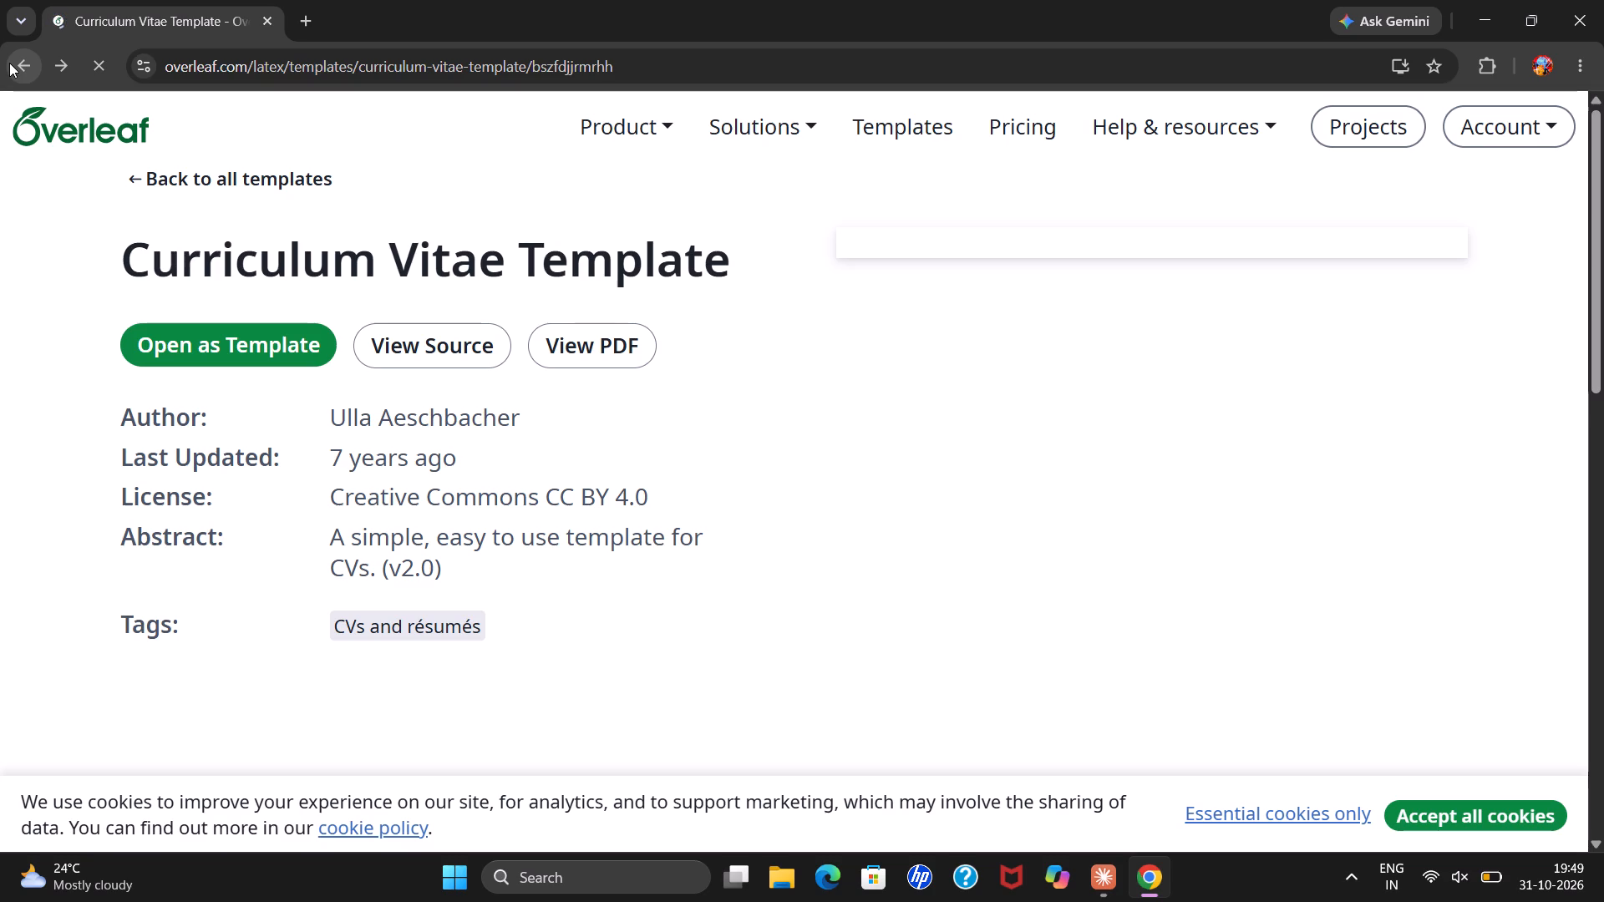
click(9, 63)
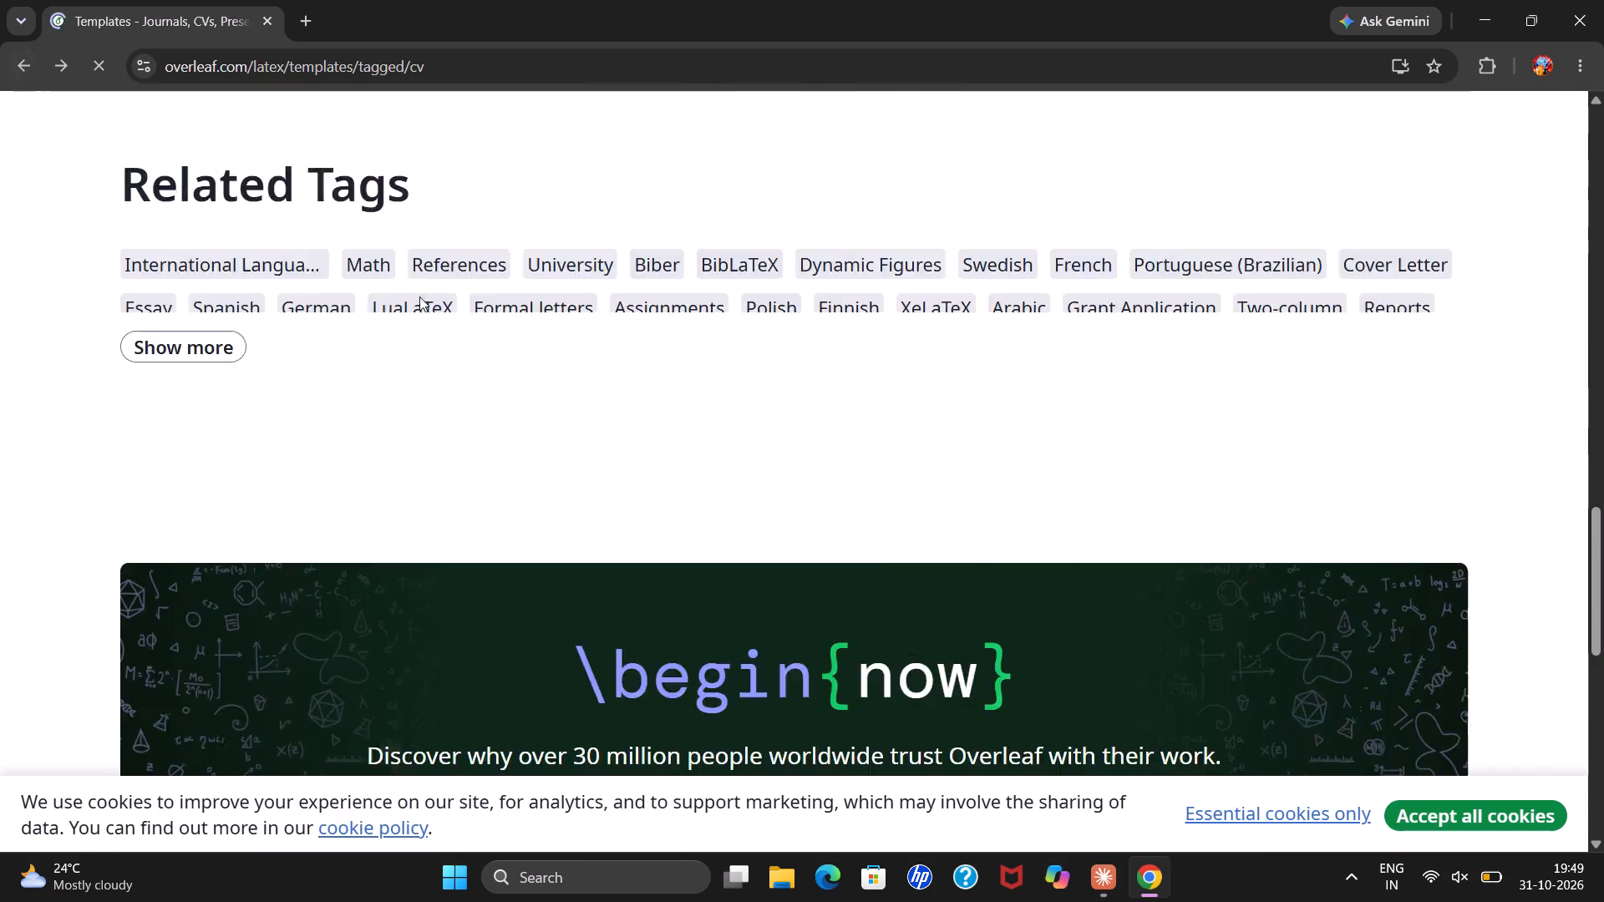
scroll(423, 292, up, 16)
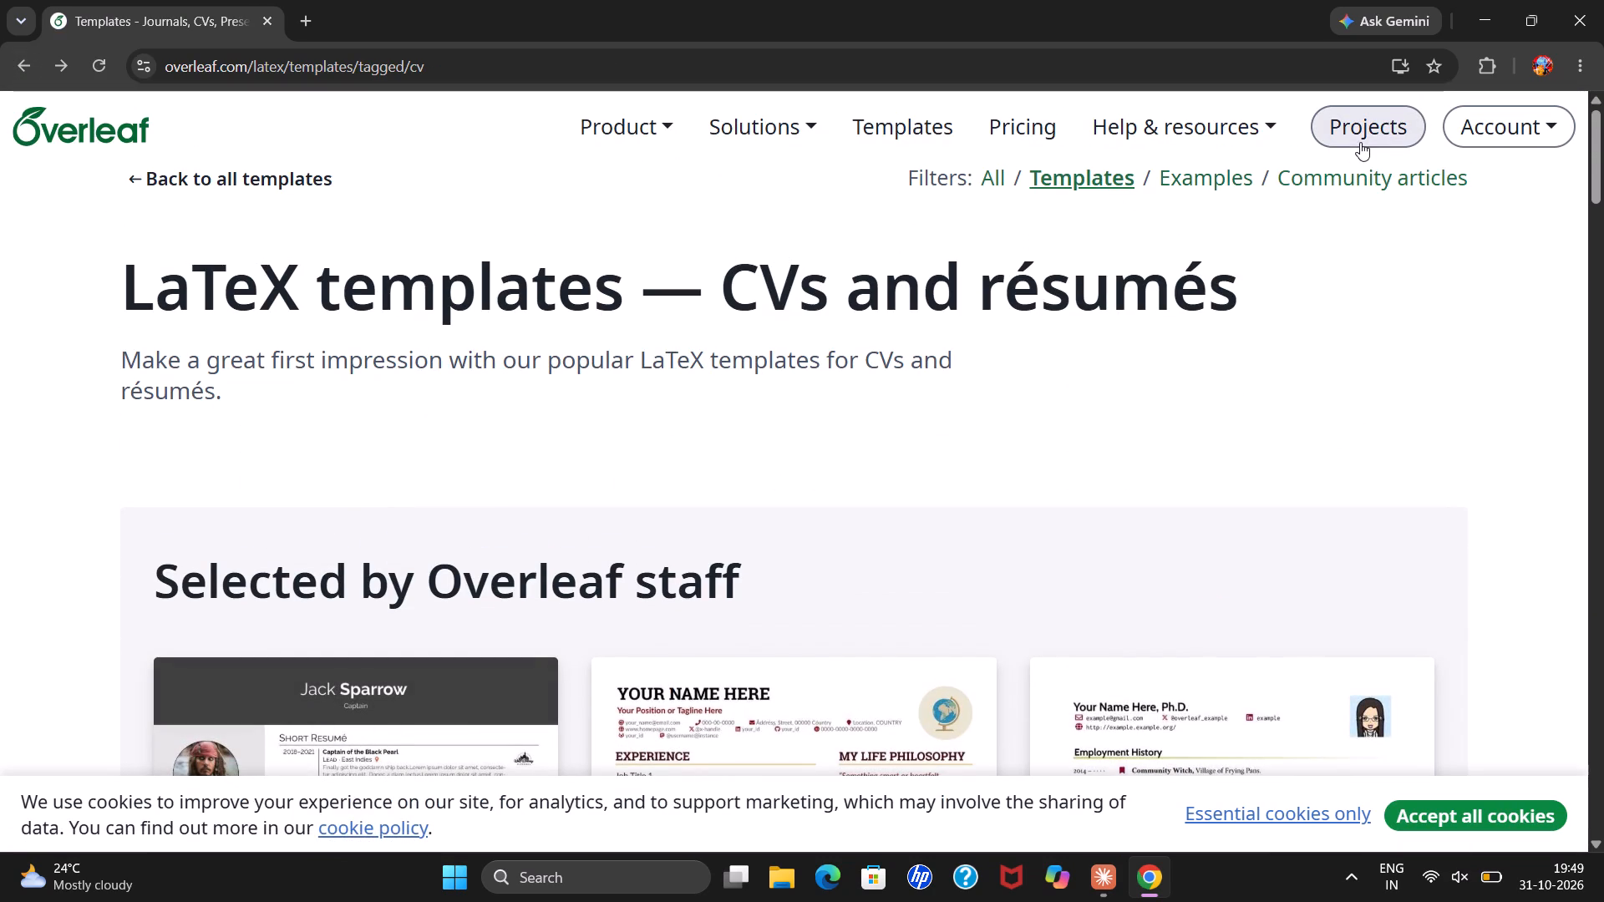
click(1363, 140)
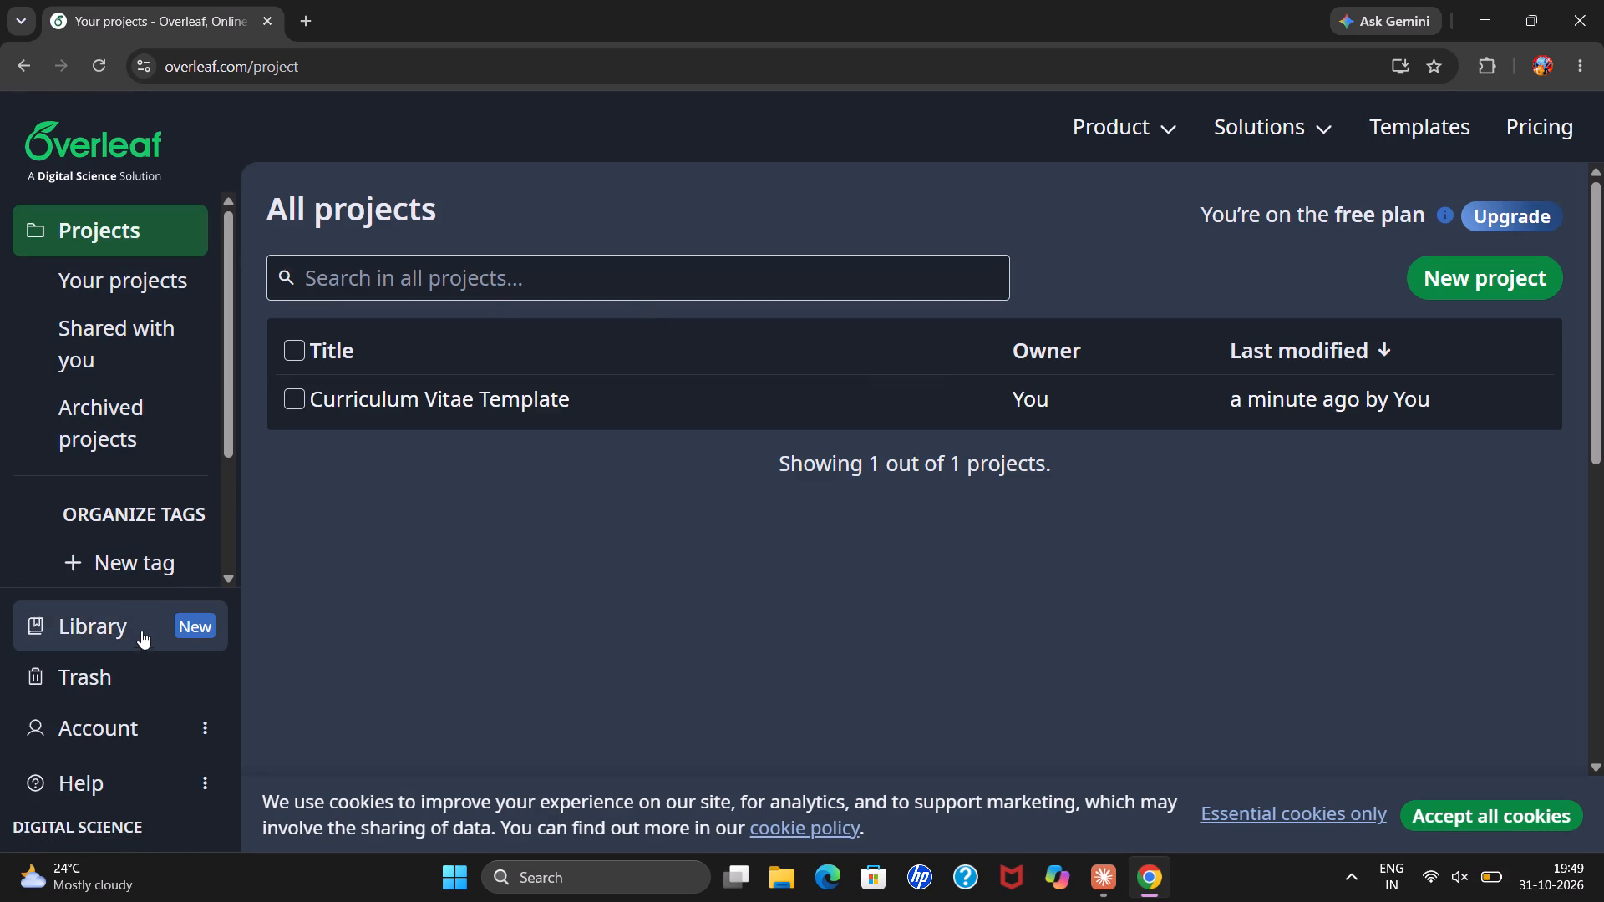
scroll(143, 635, down, 2)
scroll(143, 635, up, 1)
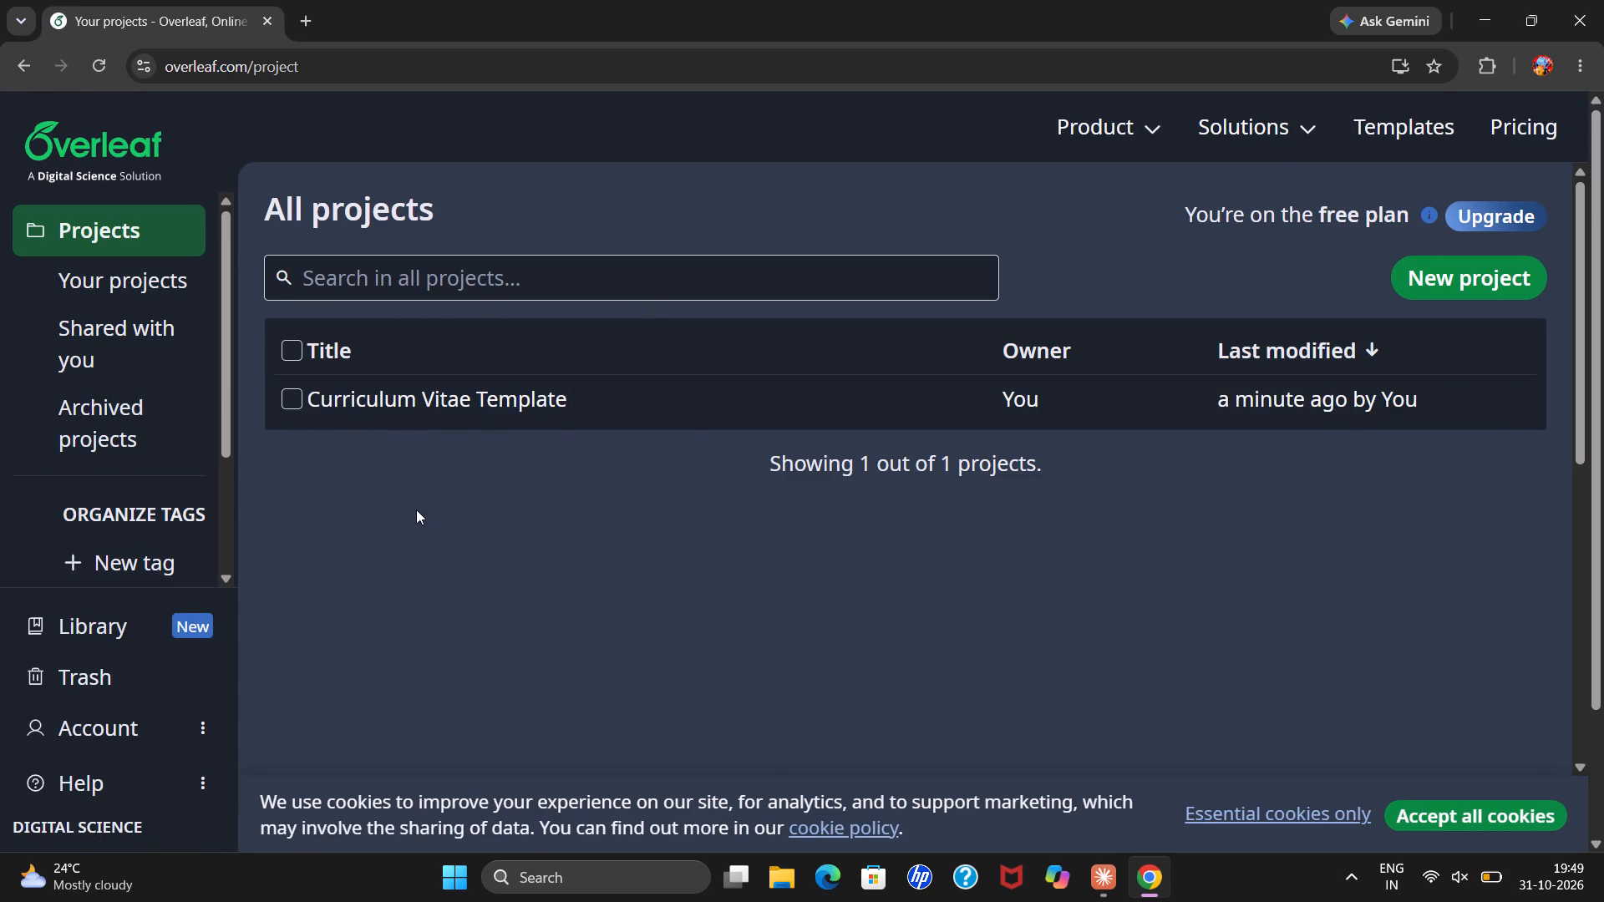
Create a new blank project named "Roshan".
click(1457, 286)
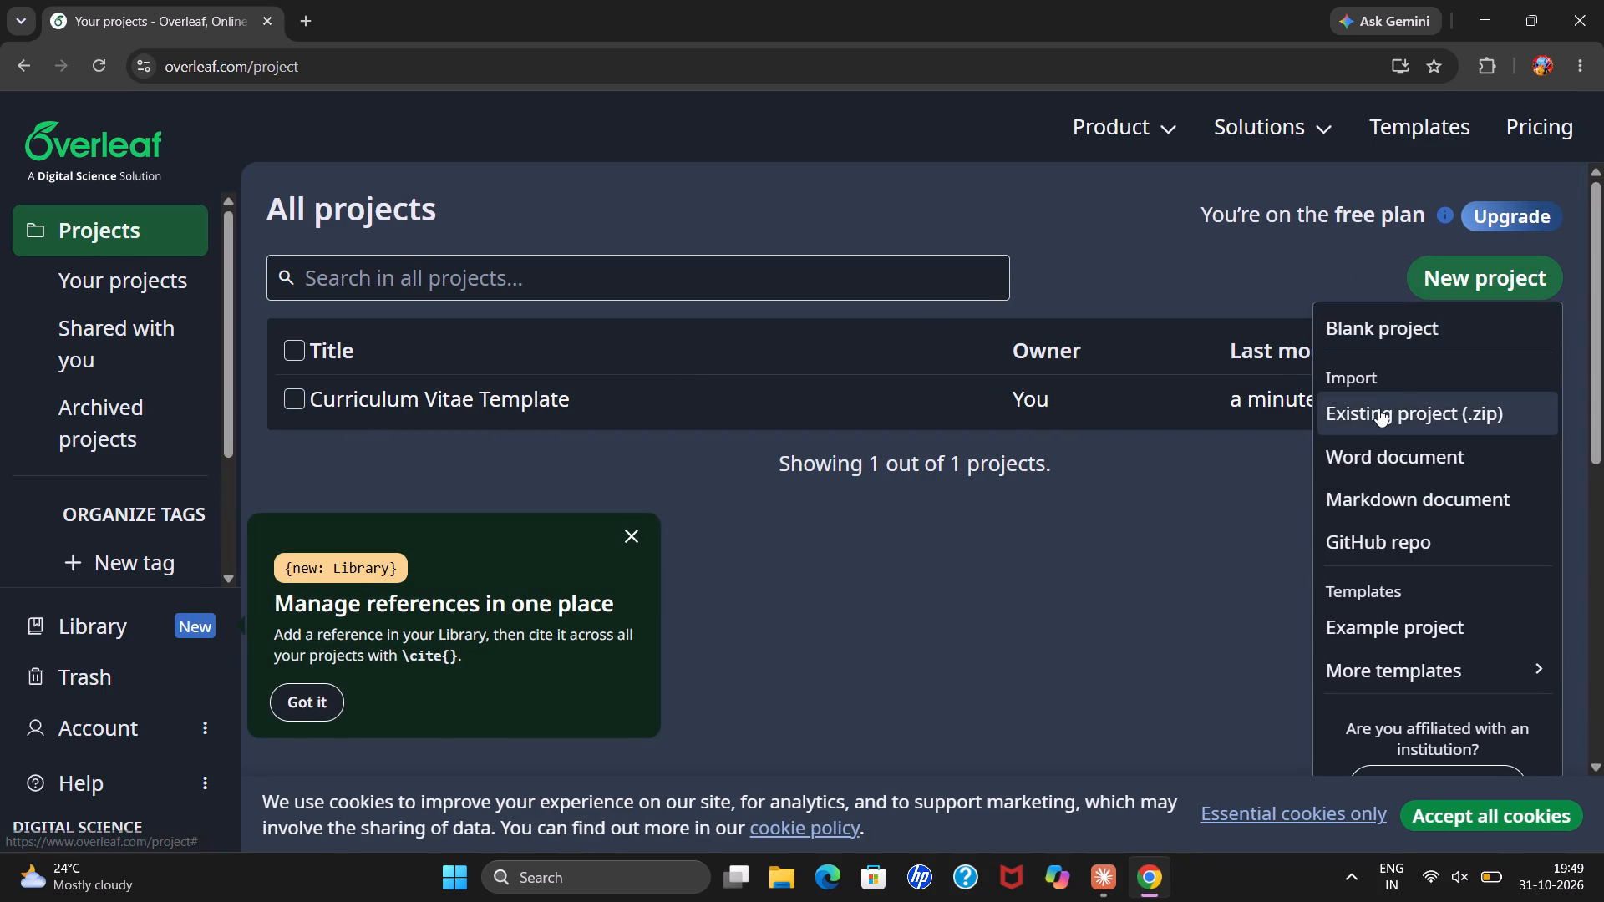
click(1419, 338)
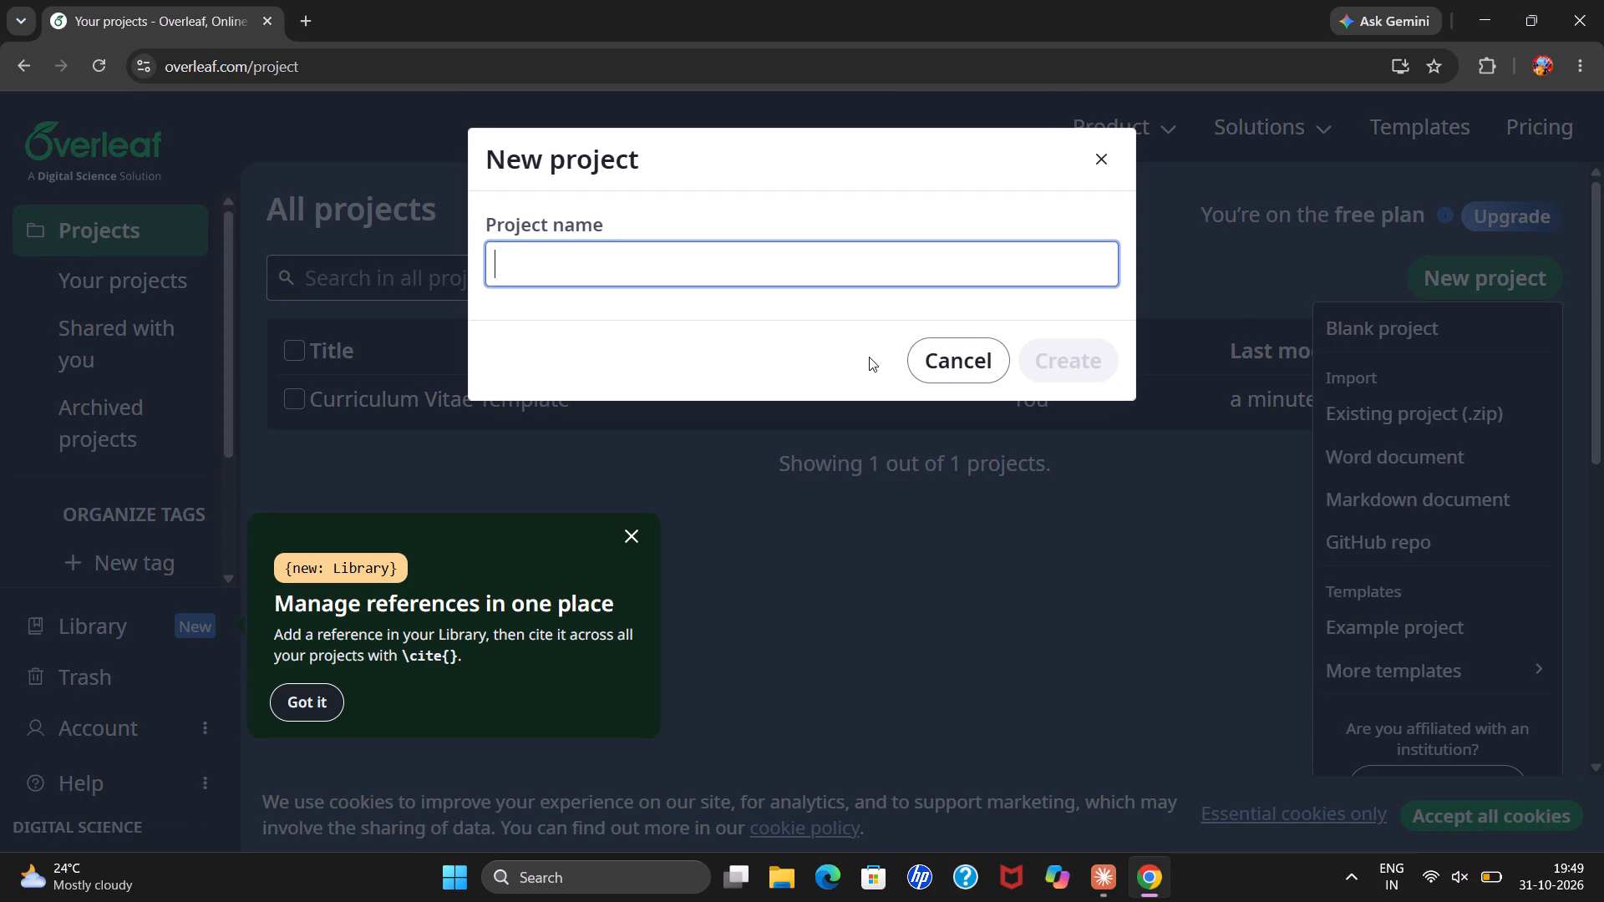
text(Re)
key(BackSpace)
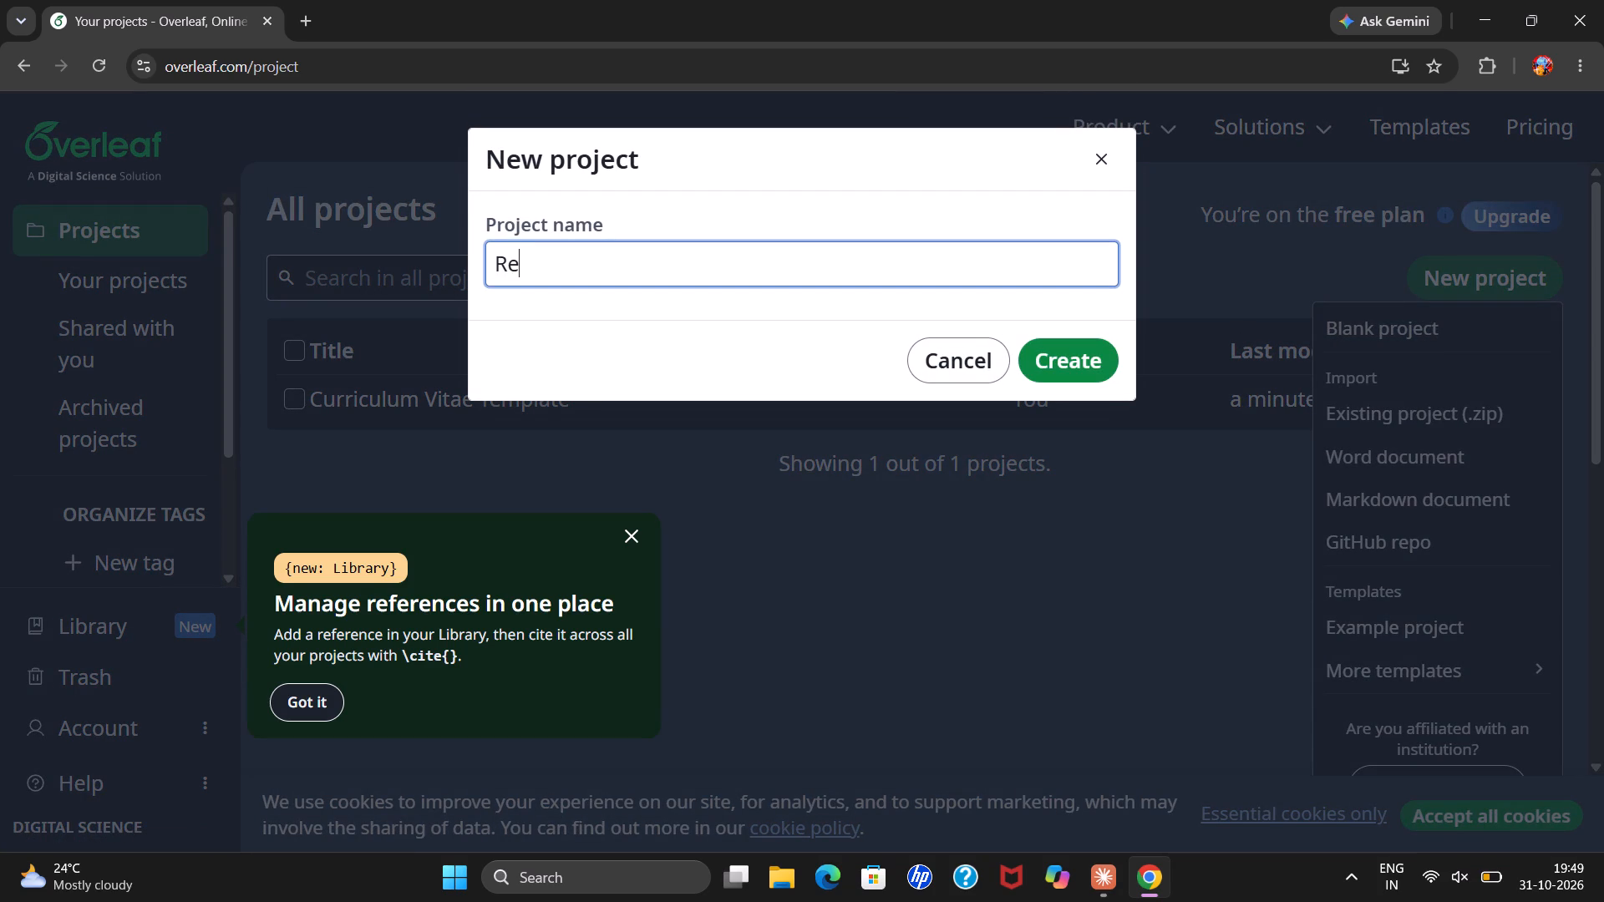
text(oshan)
key(Return)
key(Return)
key(Return)
key(Return)
key(Return)
key(Return)
key(minus)
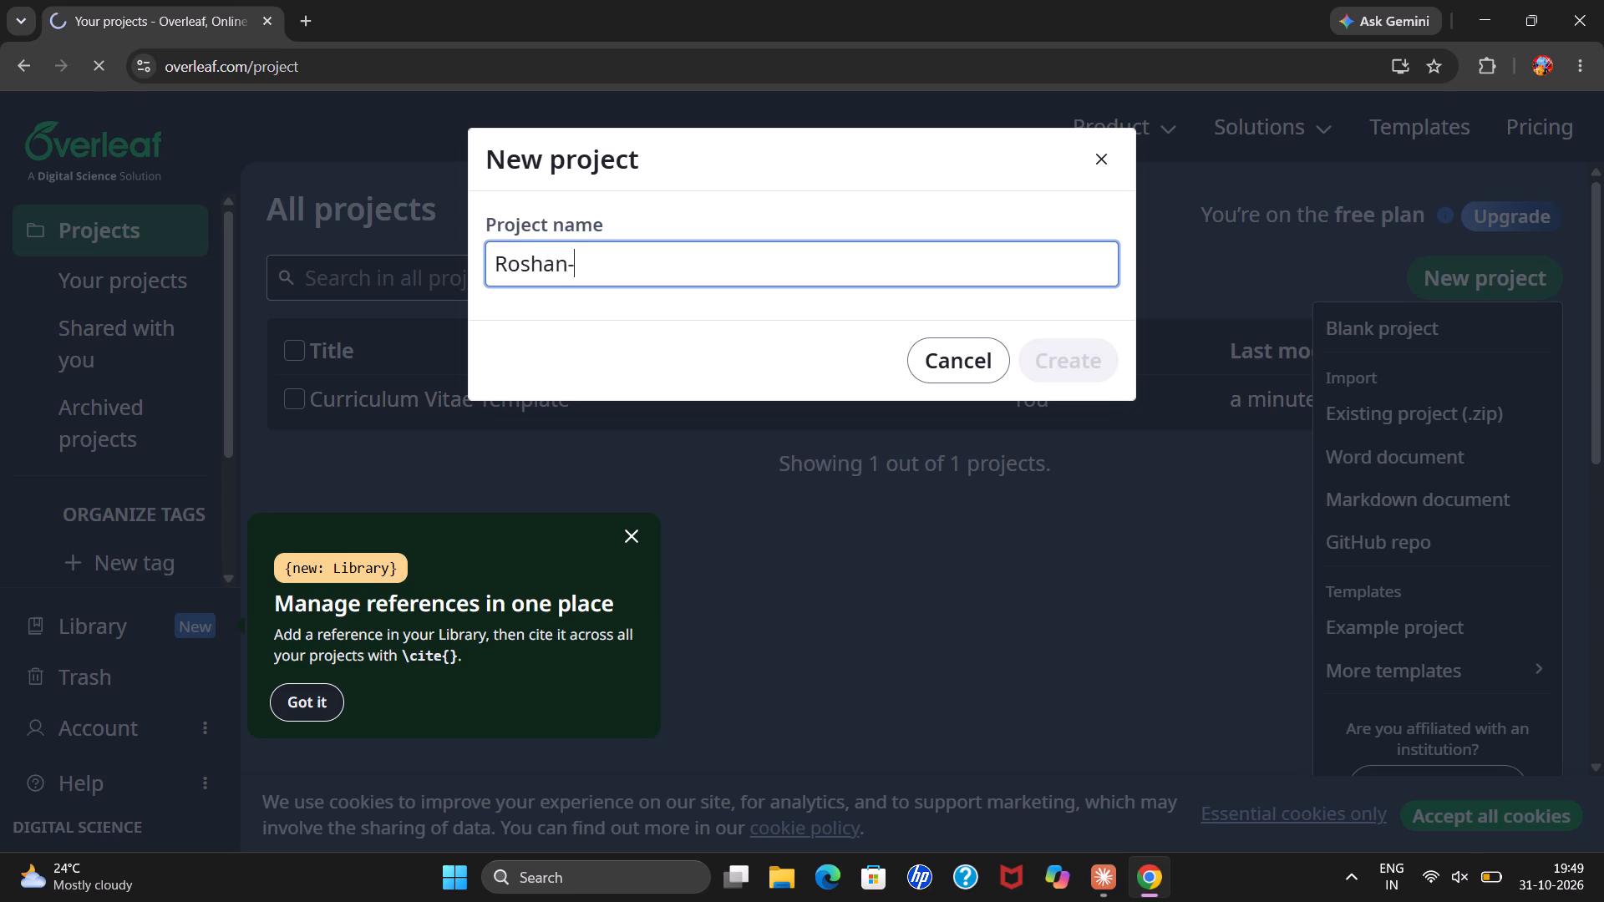
key(BackSpace)
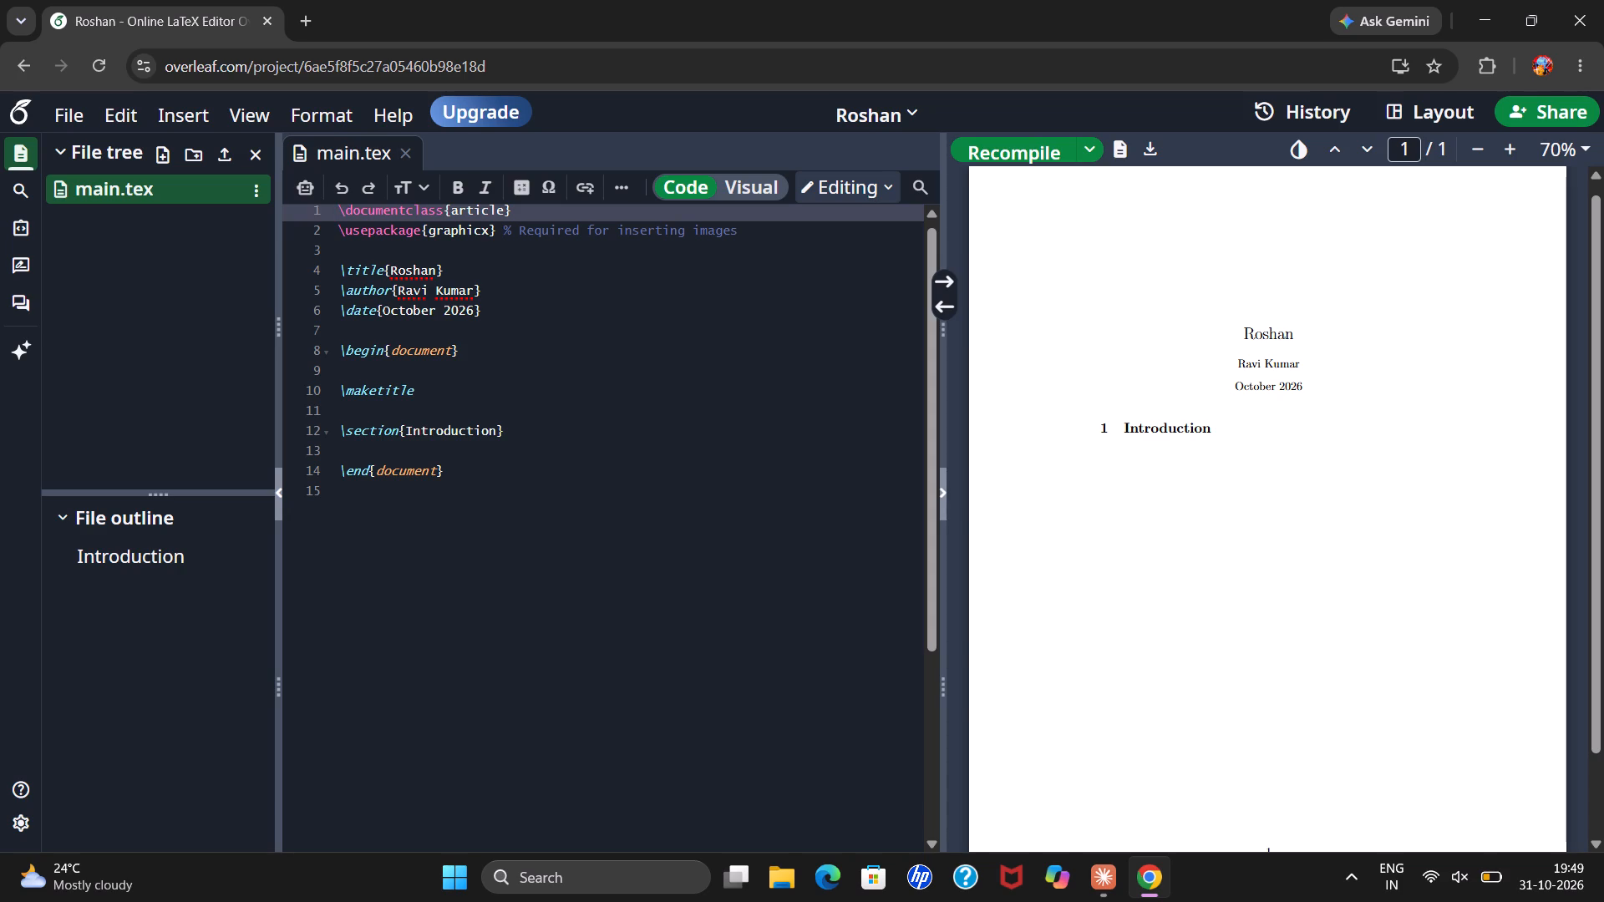
Replace all the default code in main.tex with the copied LaTeX resume code.
drag(500, 473, 372, 197)
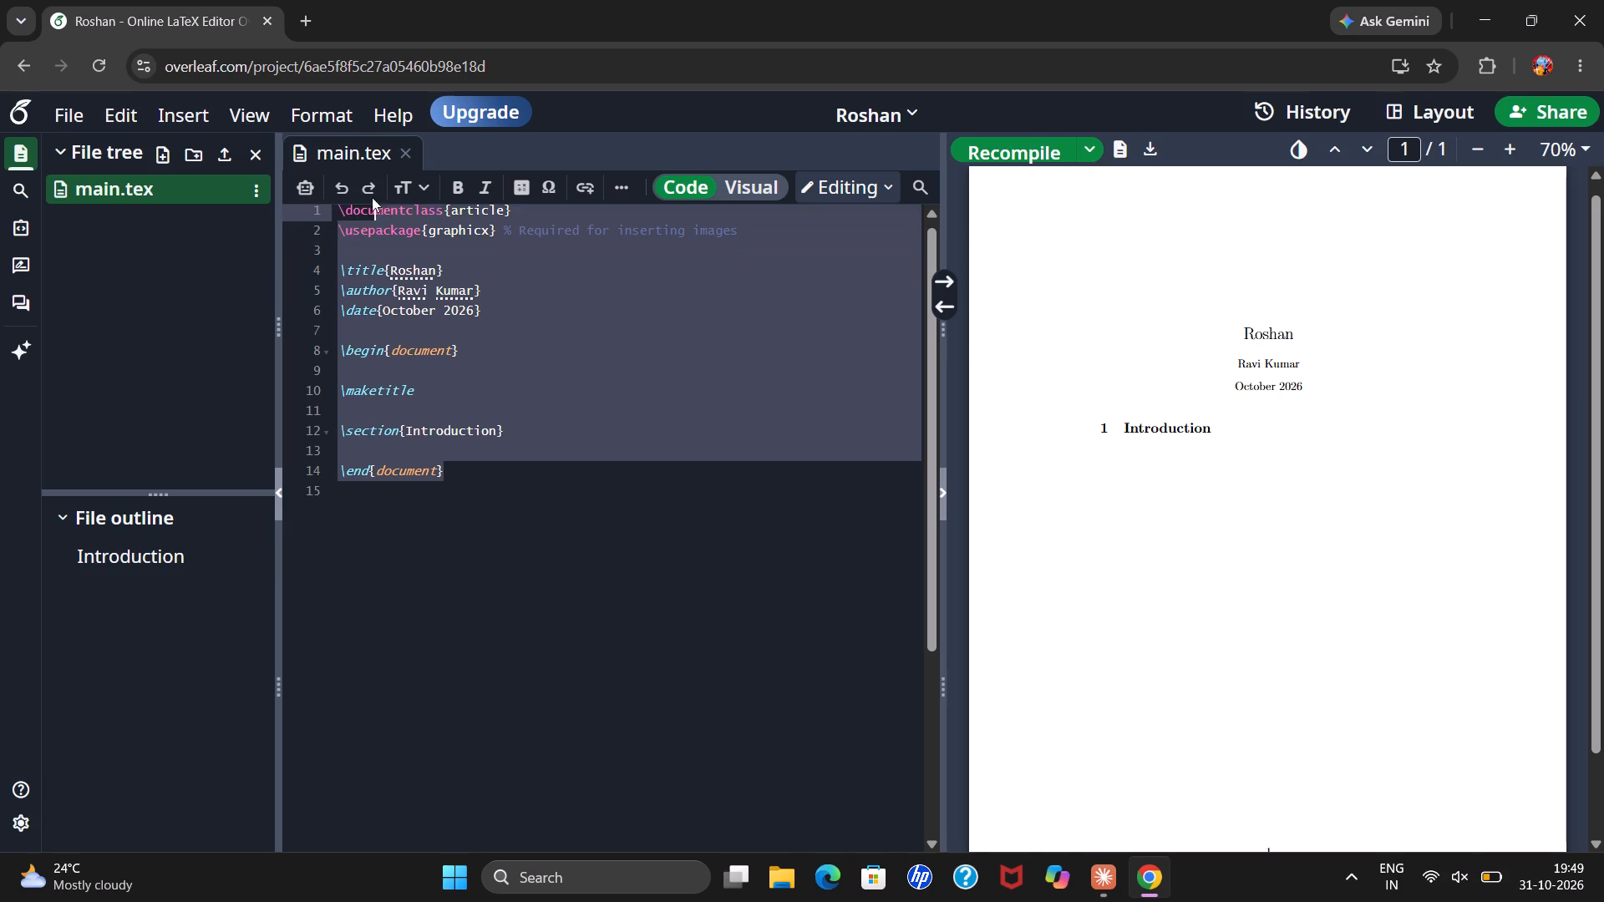
drag(372, 197, 343, 222)
key(BackSpace)
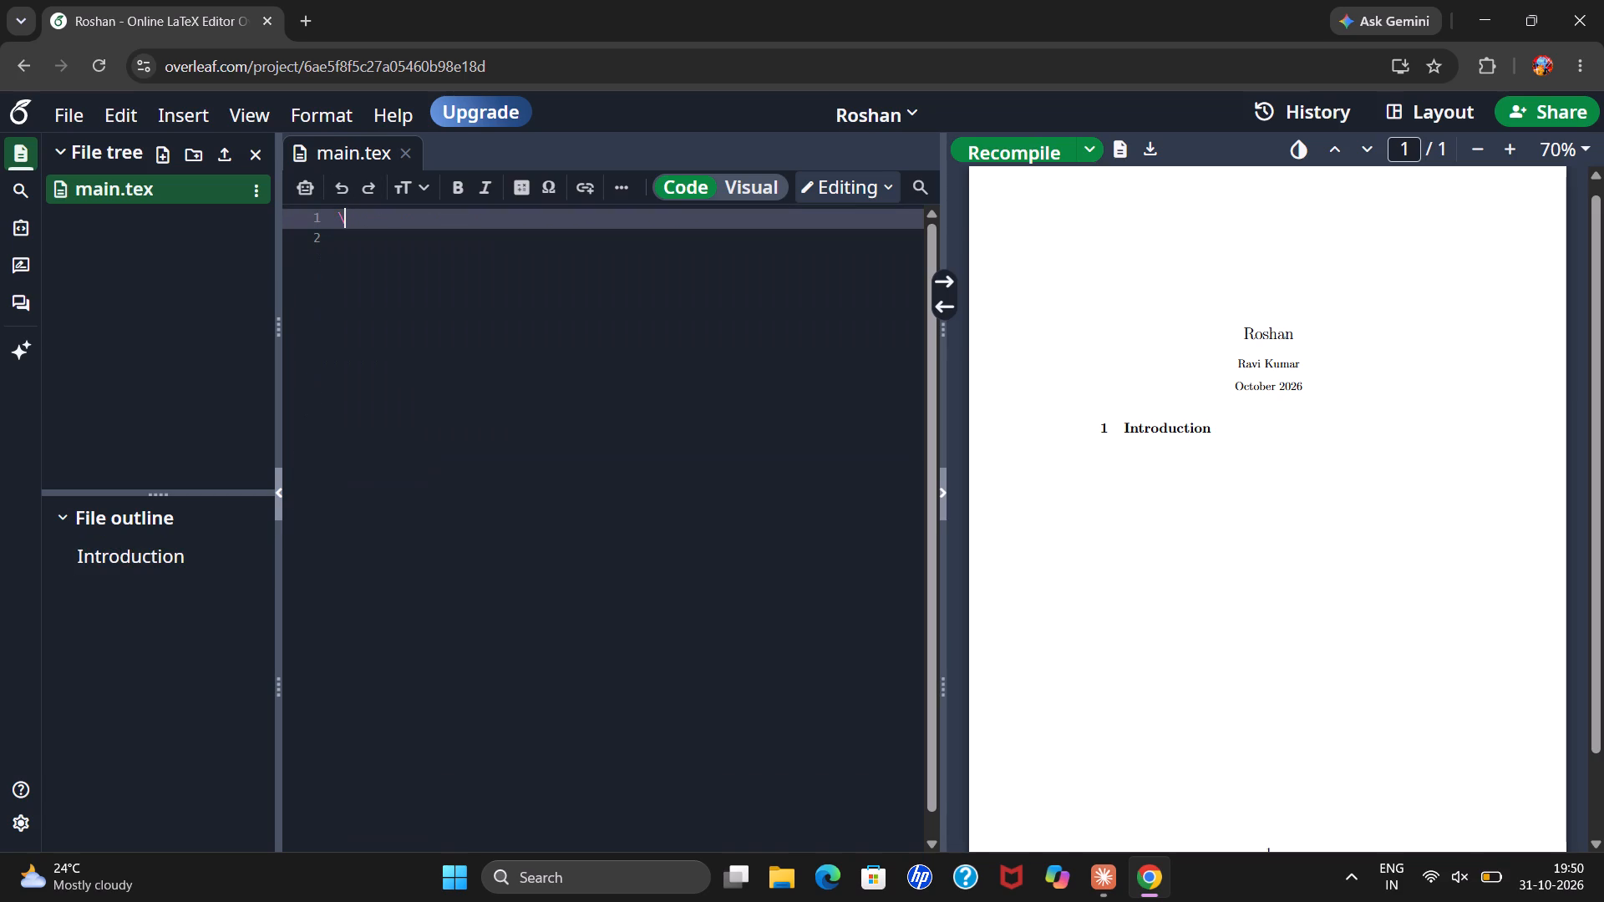
key(BackSpace)
key(BackSpace)
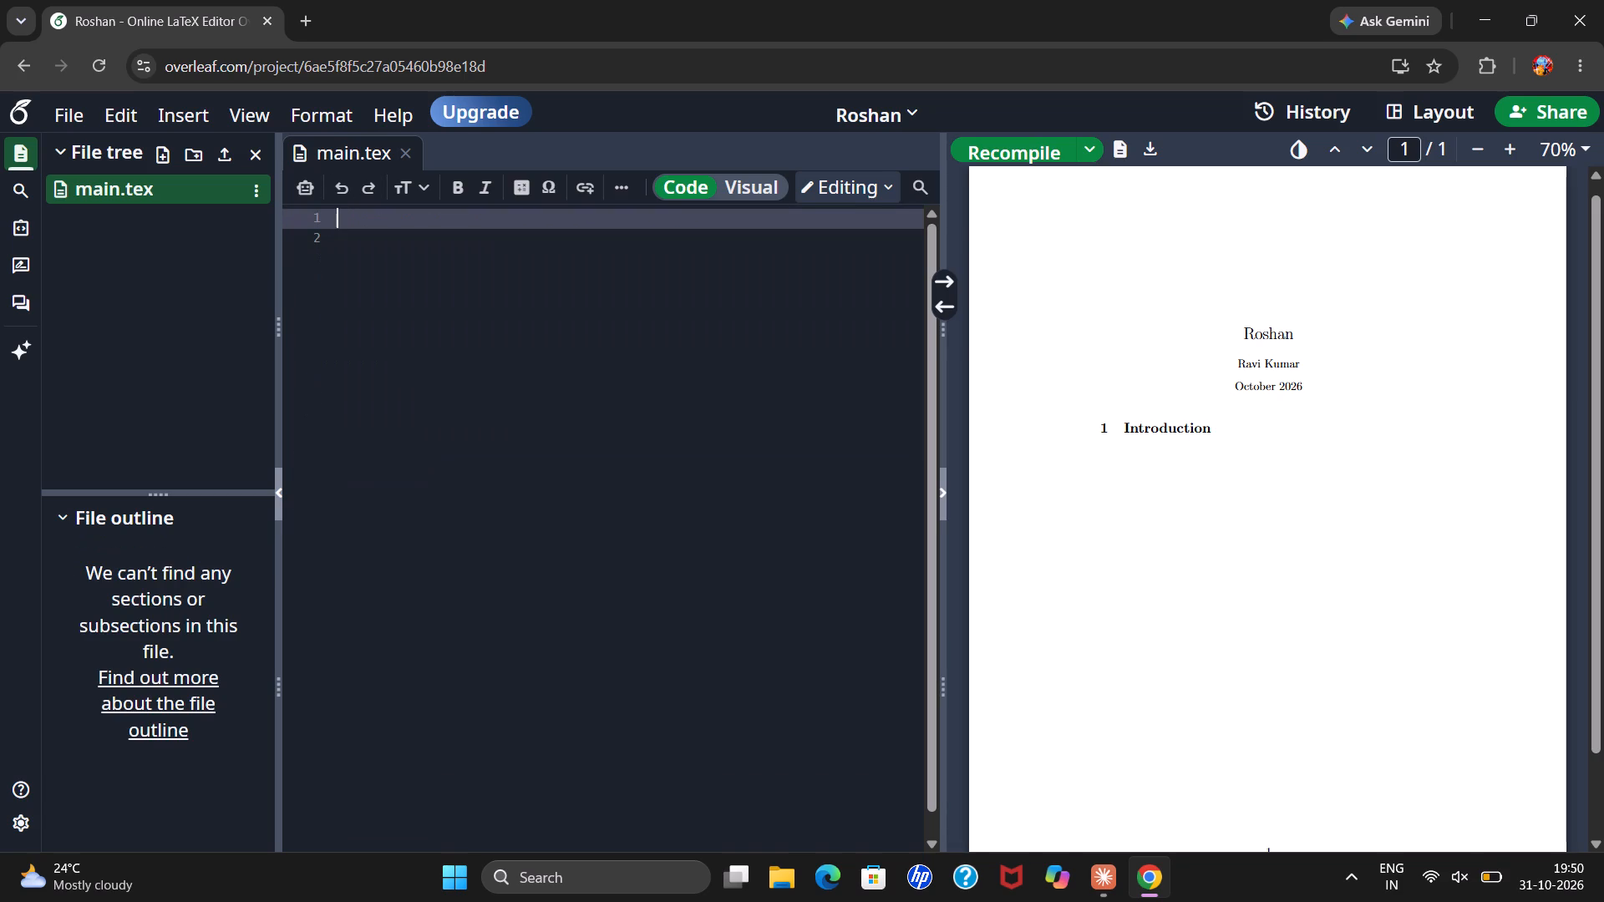
key(ctrl+v)
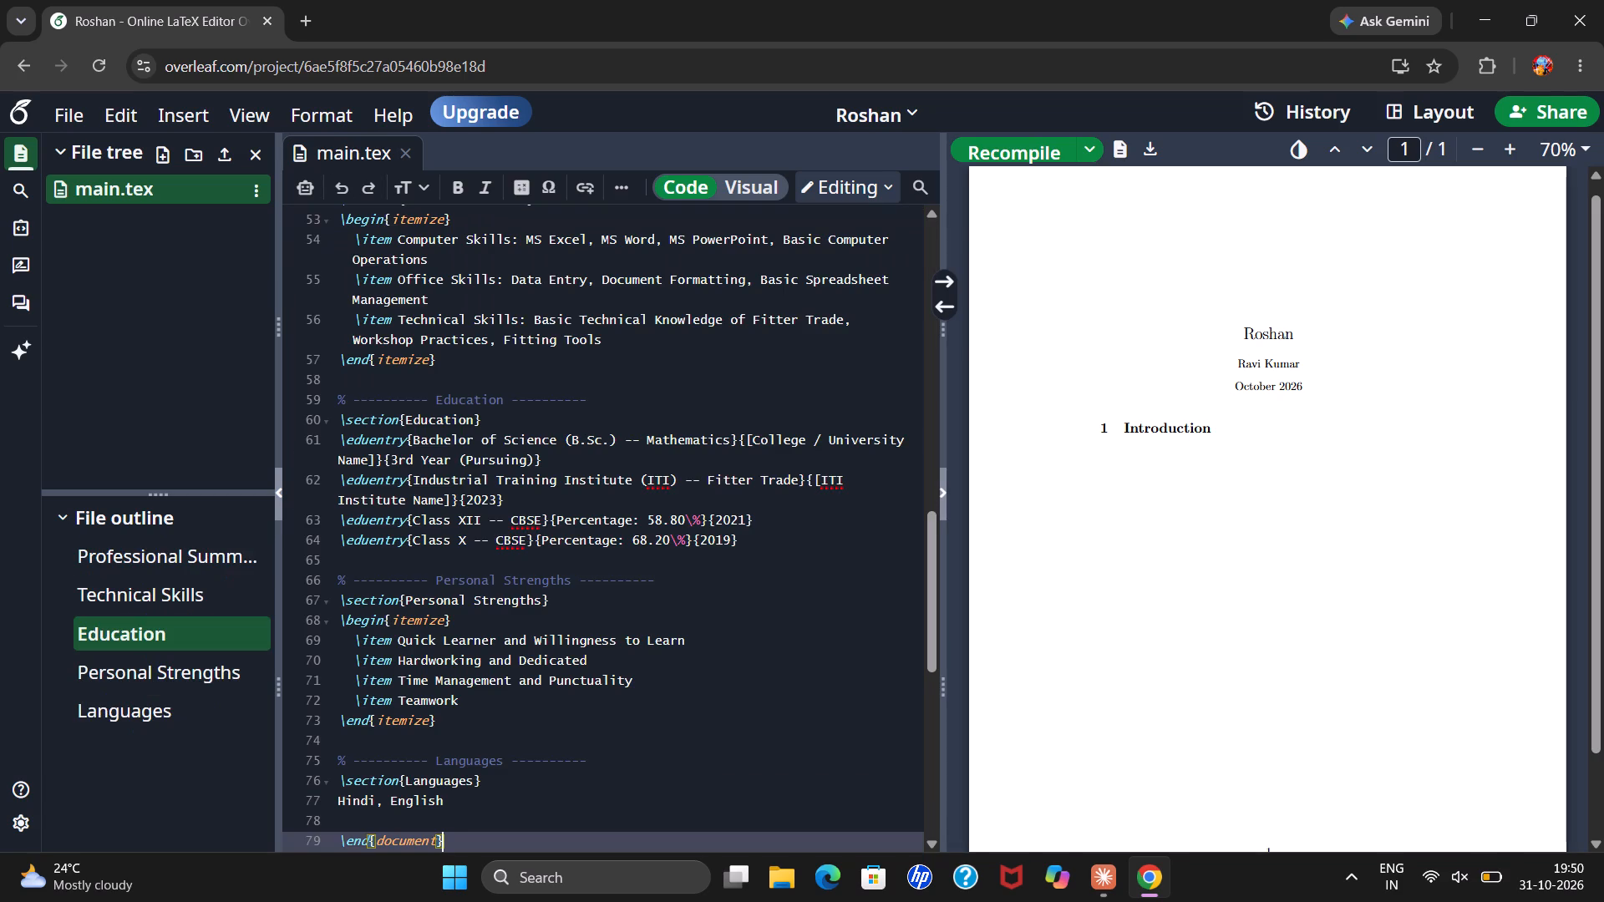
Jump from the PDF preview to the matching code and from the code location back to the PDF.
double_click(1176, 445)
drag(1176, 445, 1058, 499)
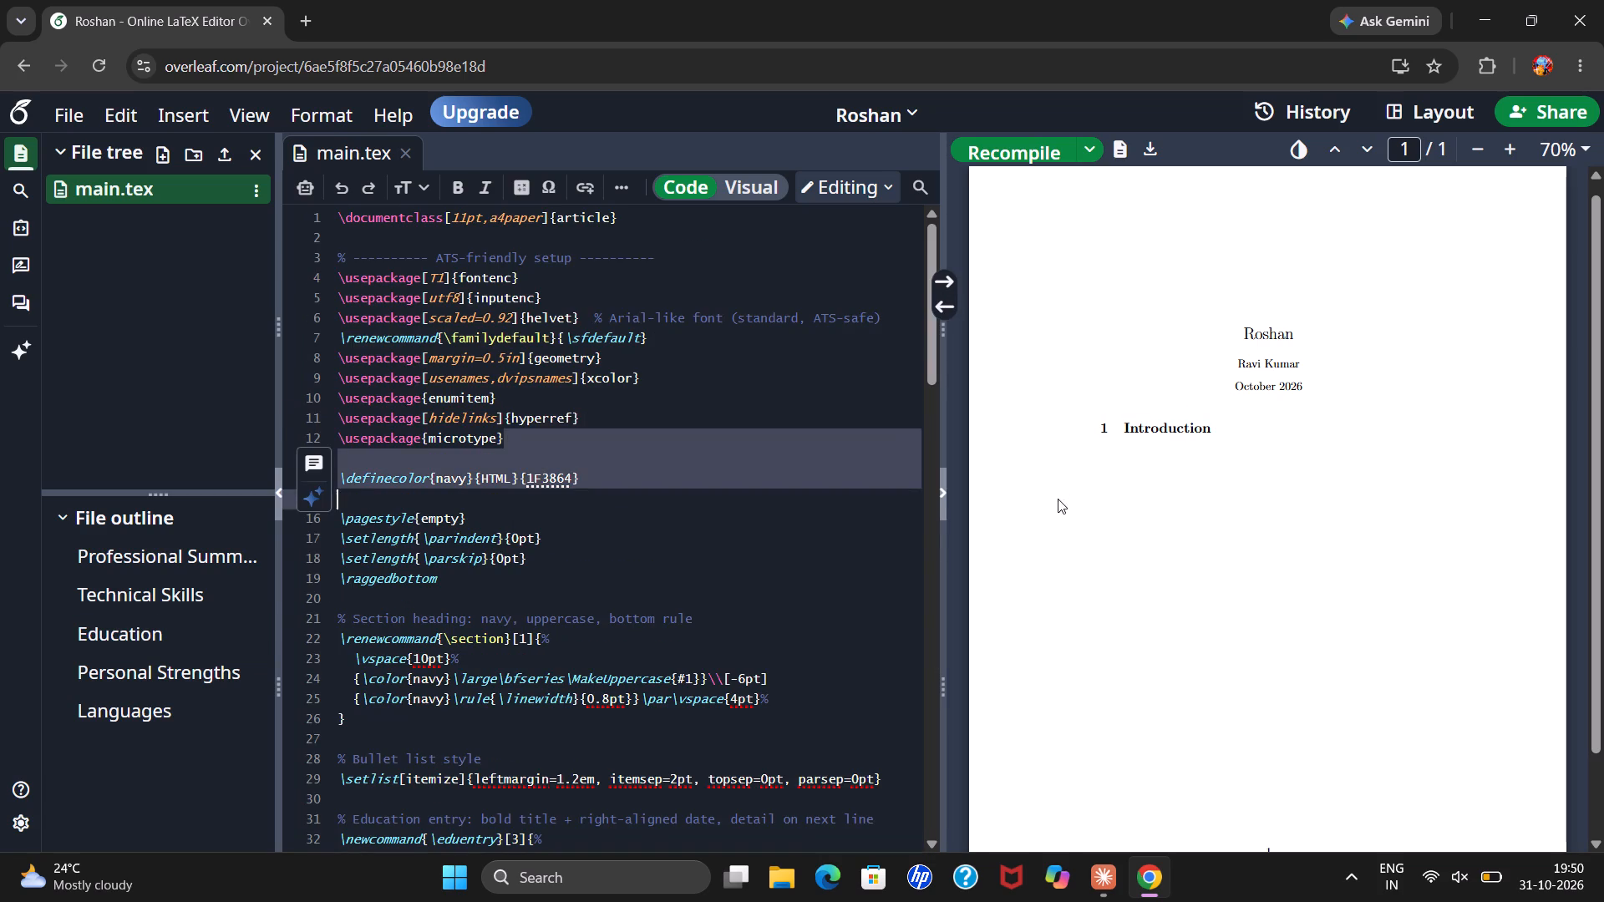
drag(1058, 499, 1002, 504)
click(1002, 504)
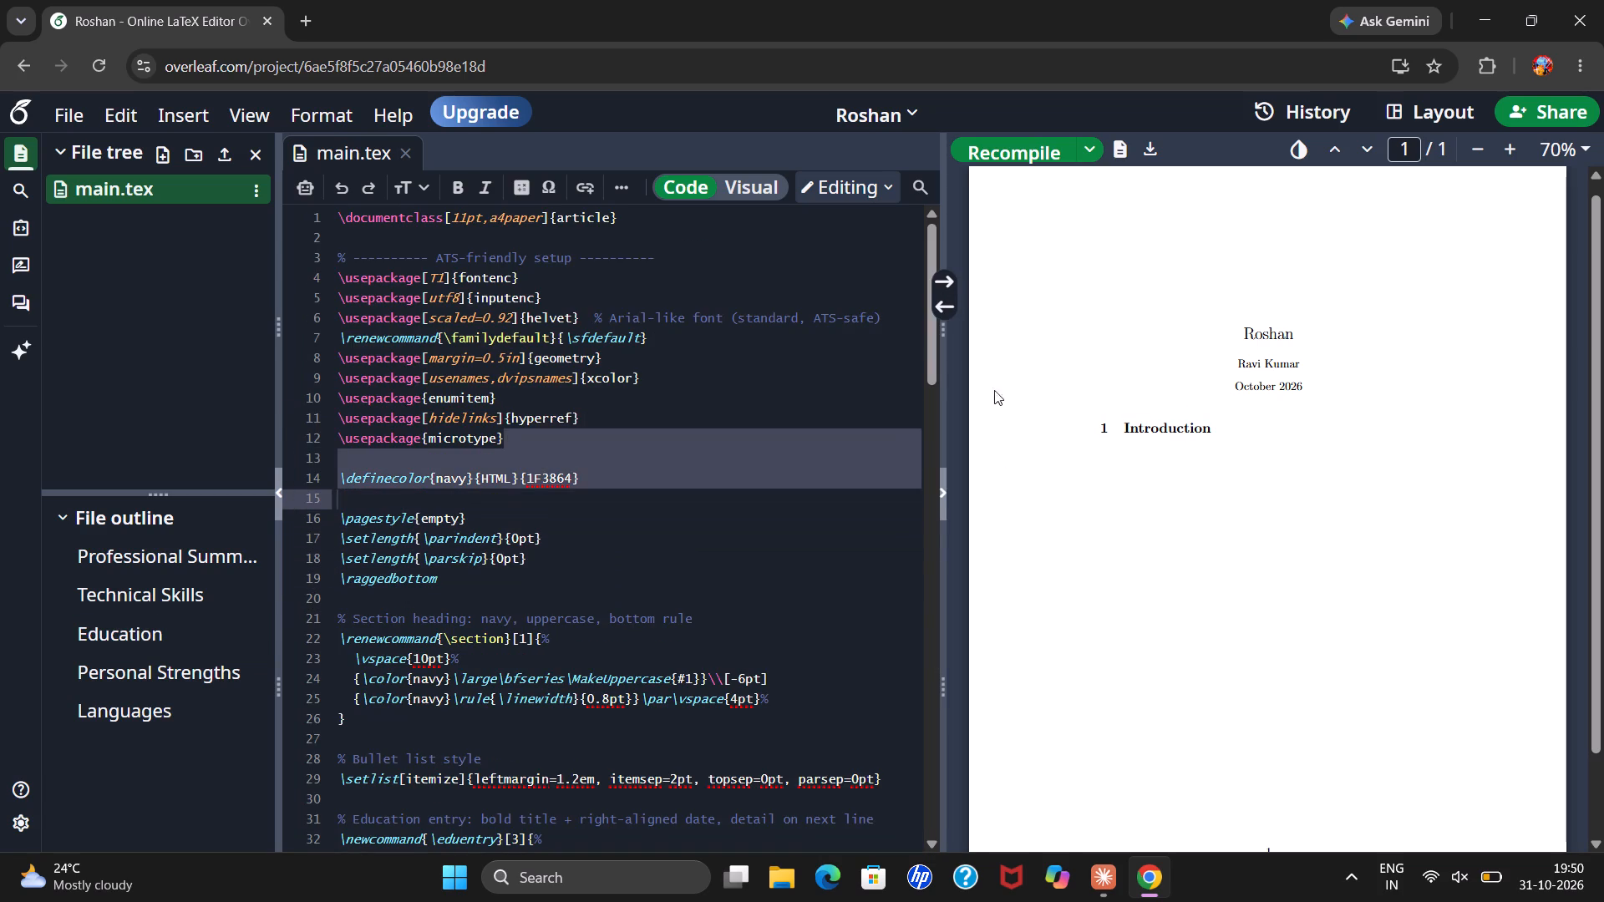
click(949, 270)
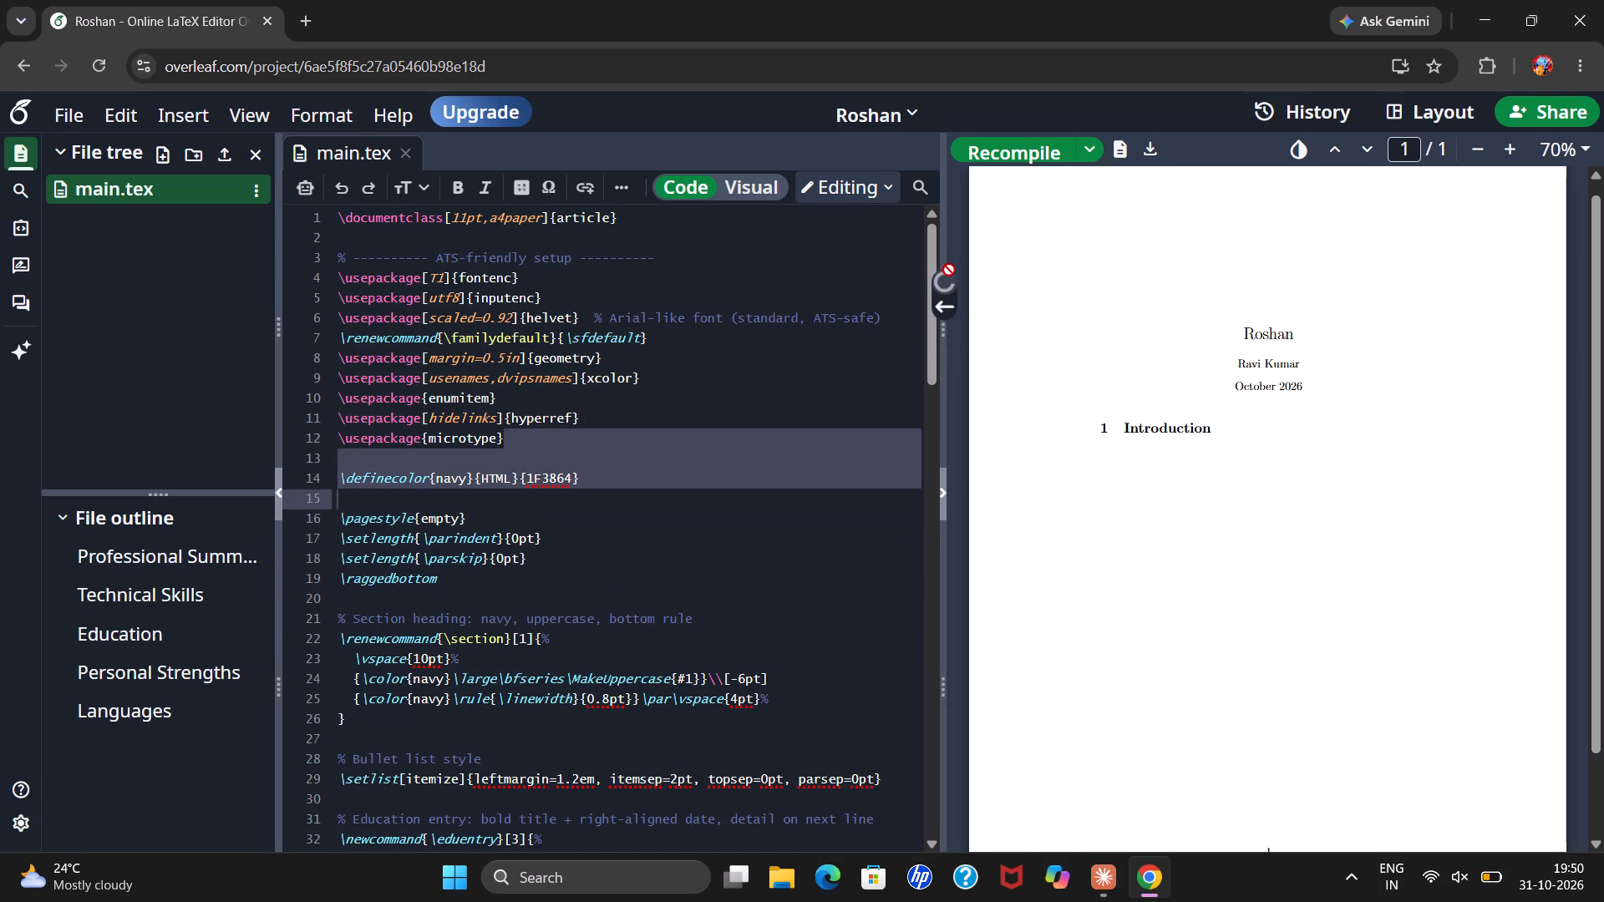
click(949, 270)
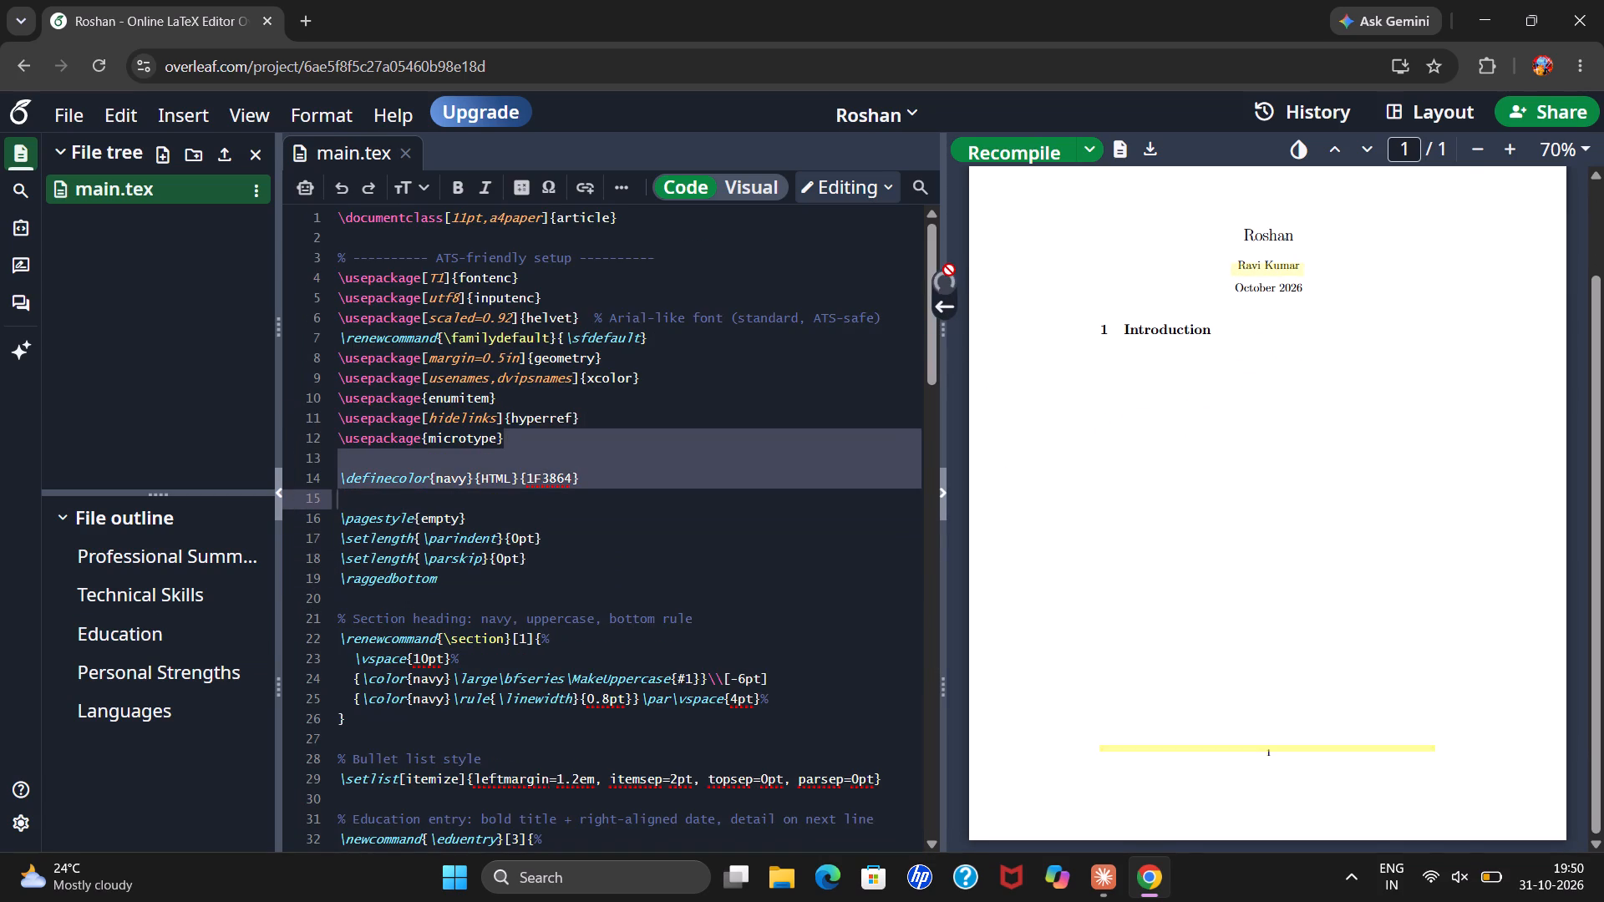
click(194, 249)
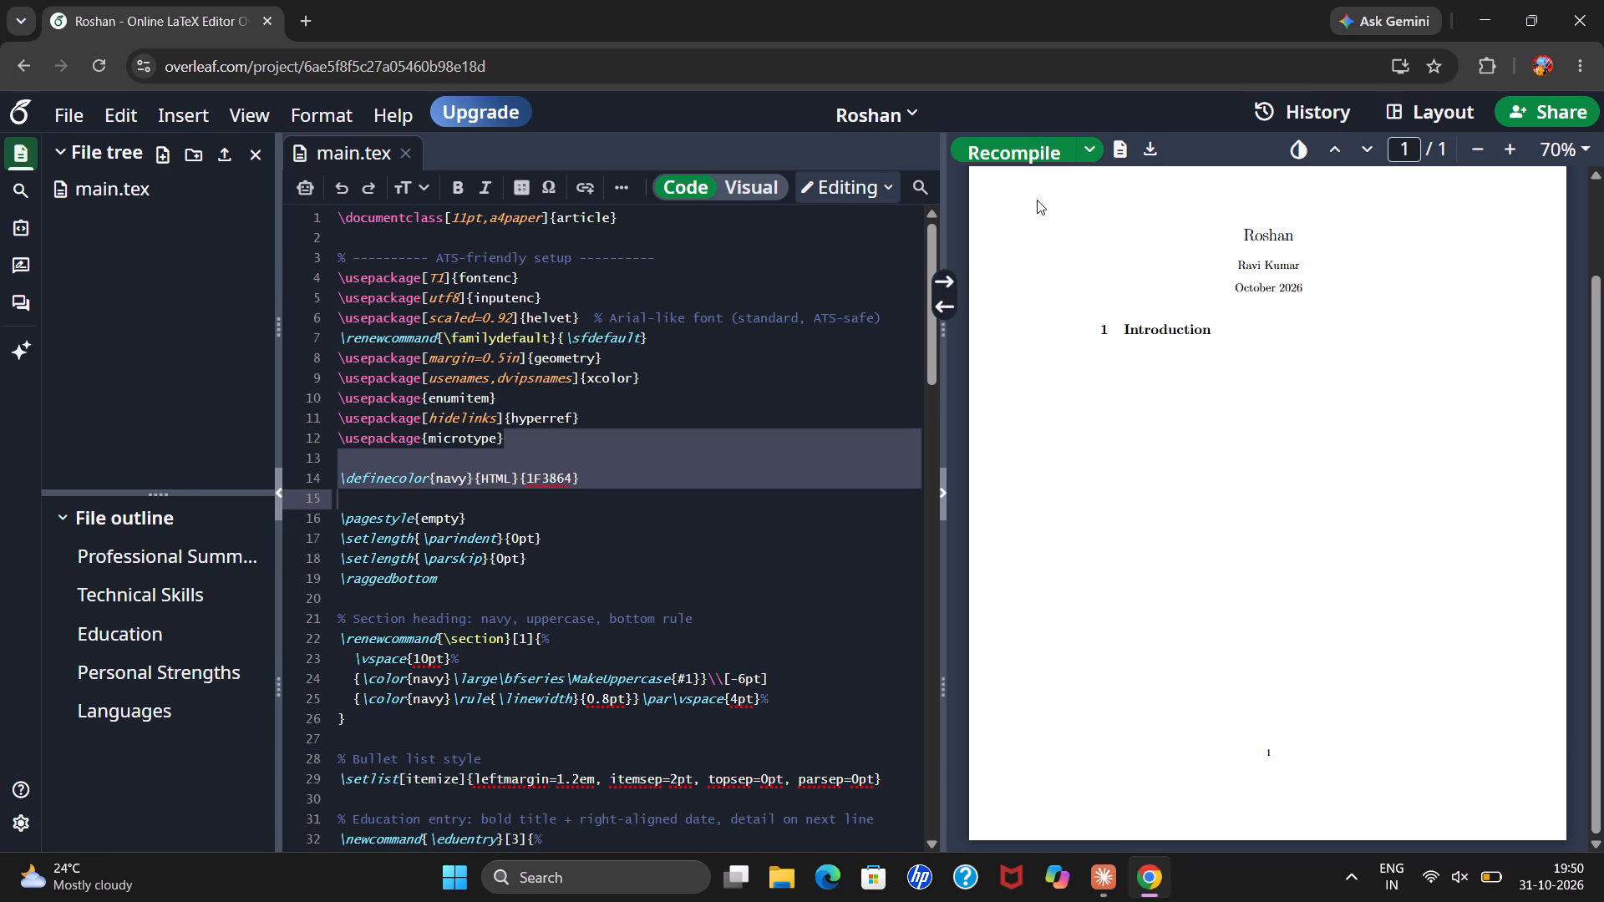
Recompile the project and show the rendered resume from its heading.
click(1018, 155)
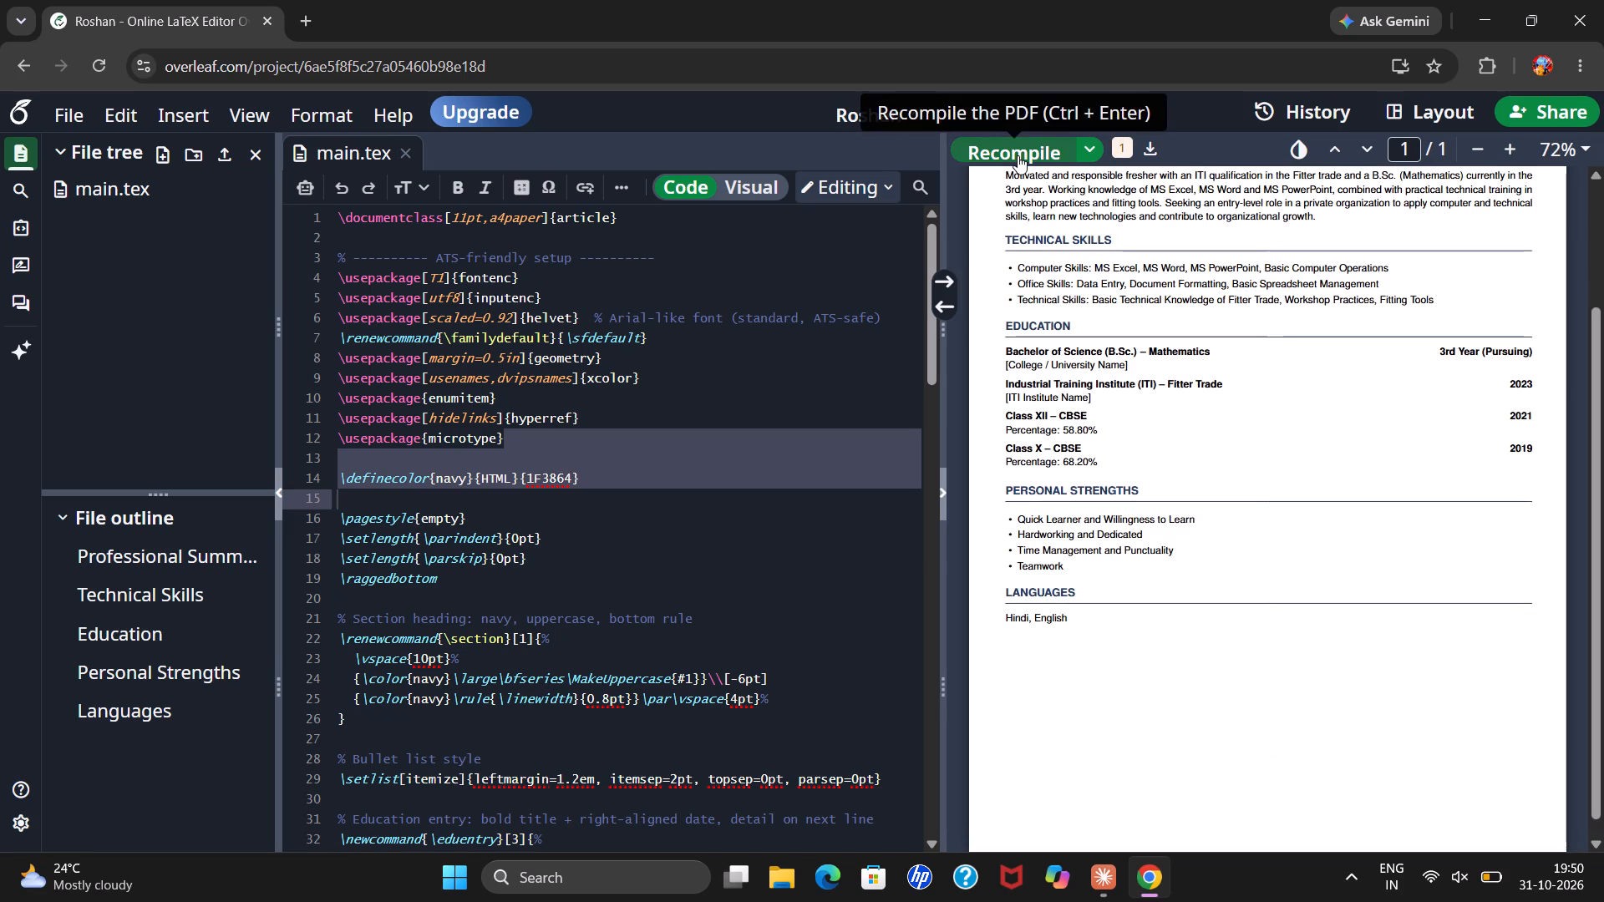
scroll(1236, 371, up, 2)
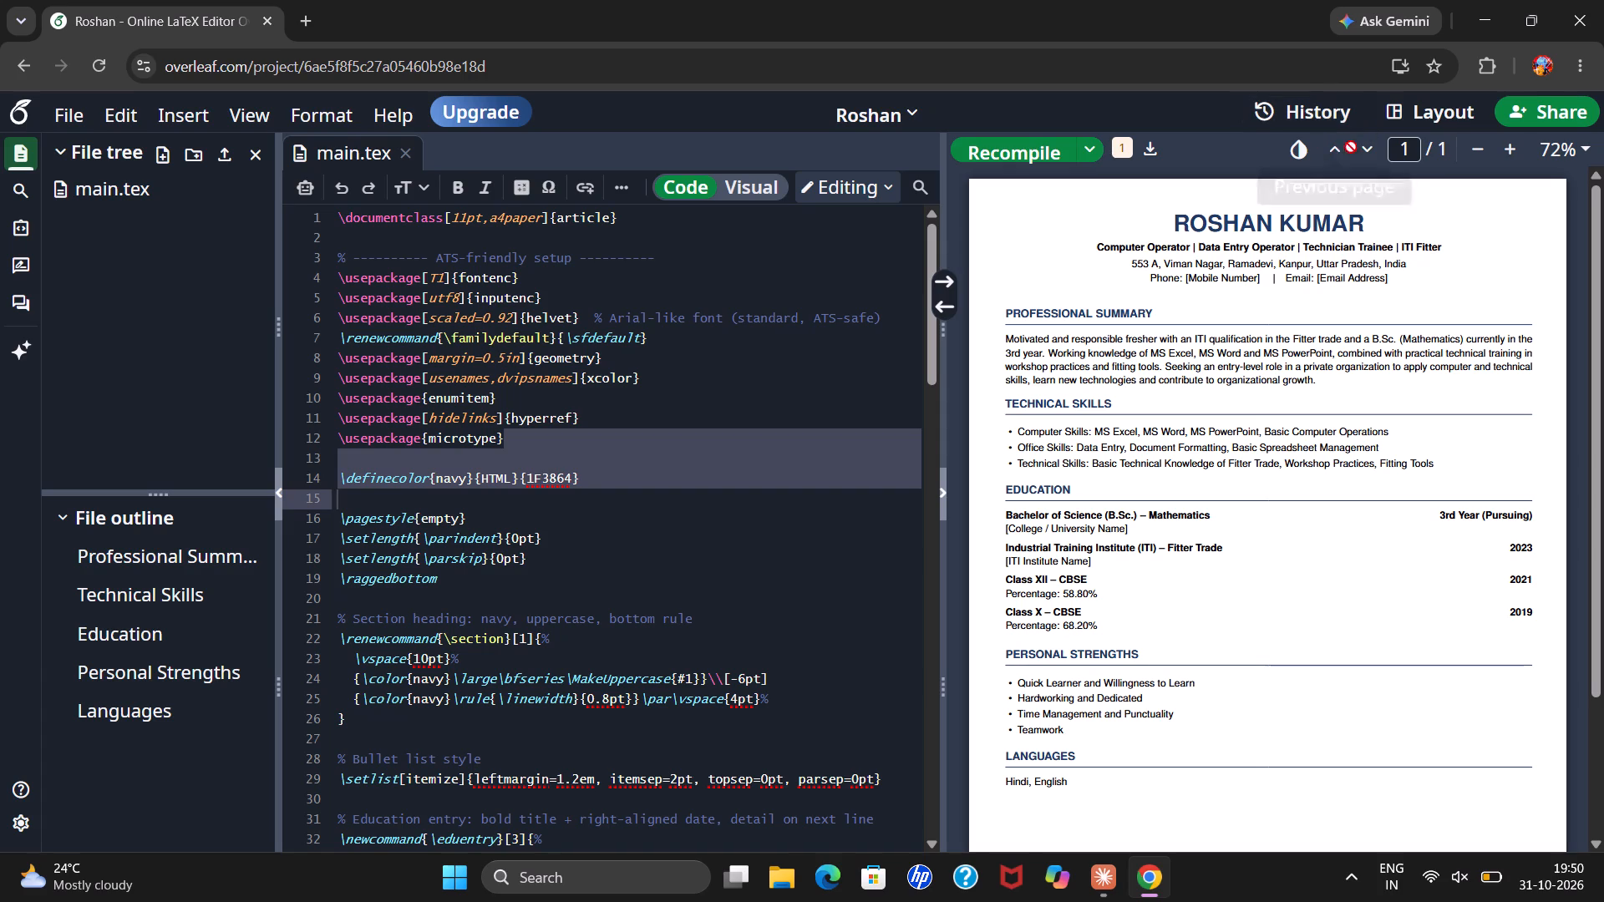
Download the compiled resume as a PDF.
click(1142, 147)
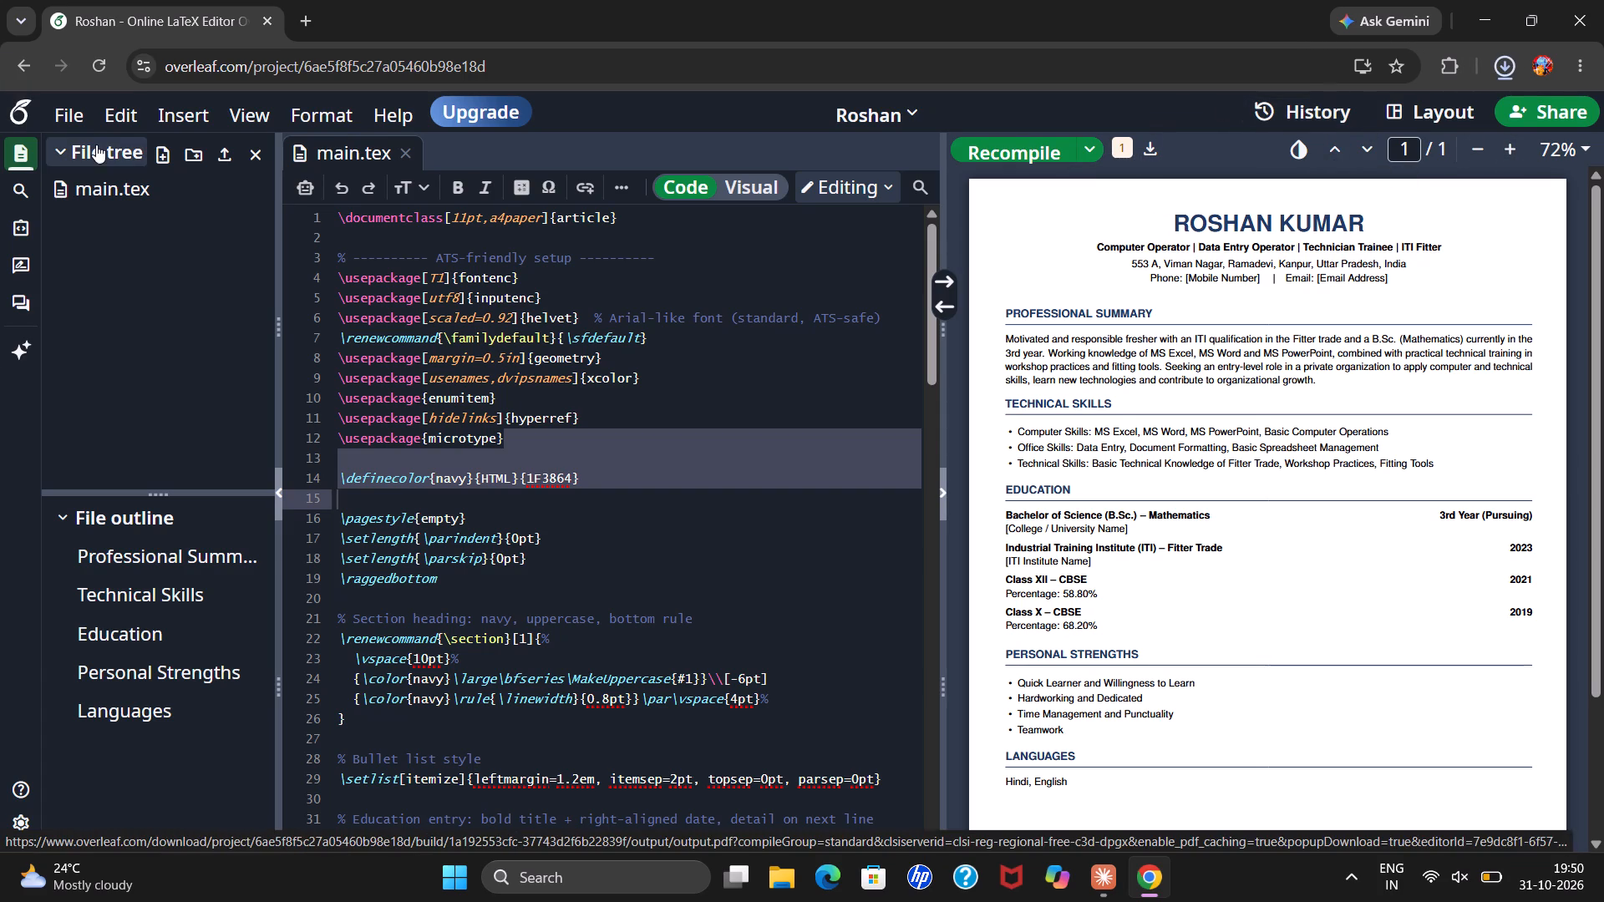
Leave the Roshan project and go back through the previously visited template and project pages.
double_click(26, 64)
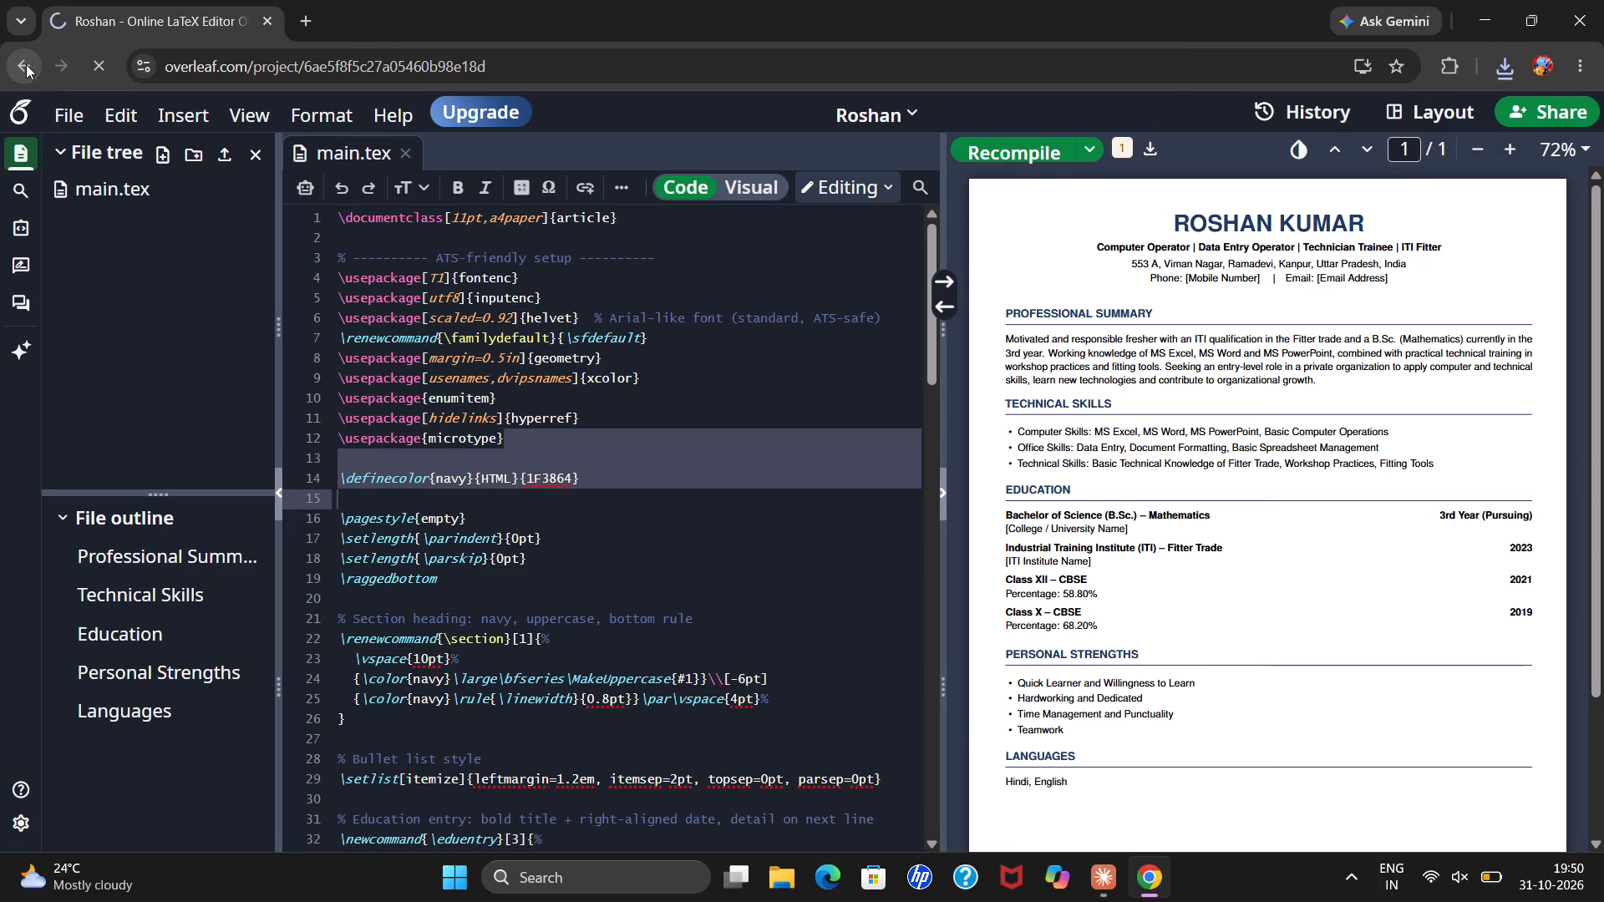
click(26, 64)
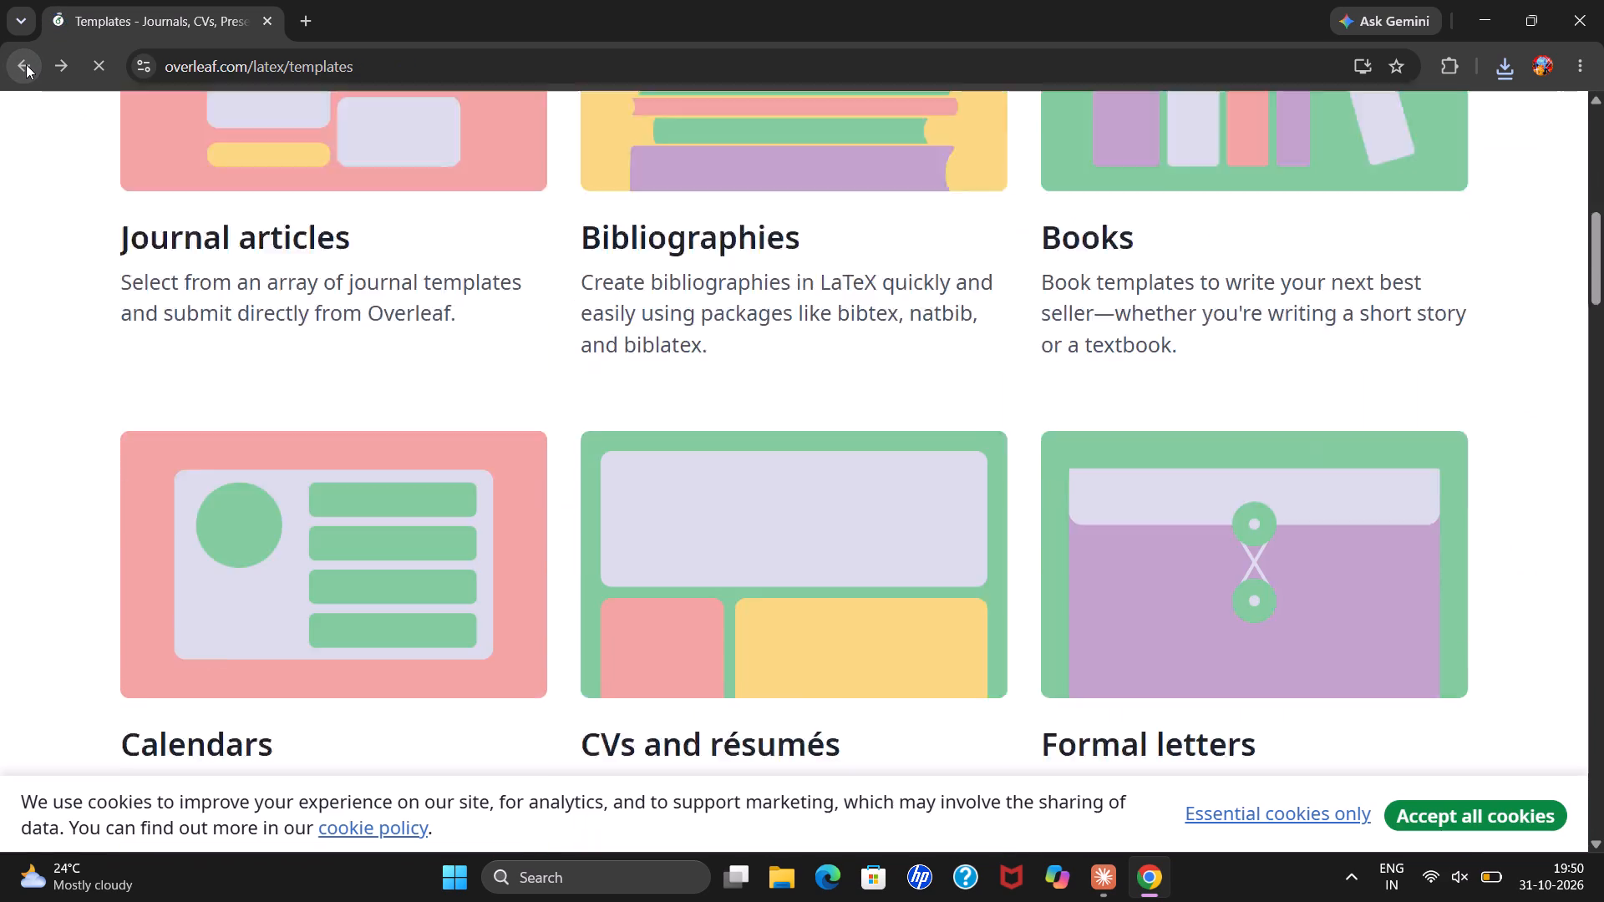
click(26, 64)
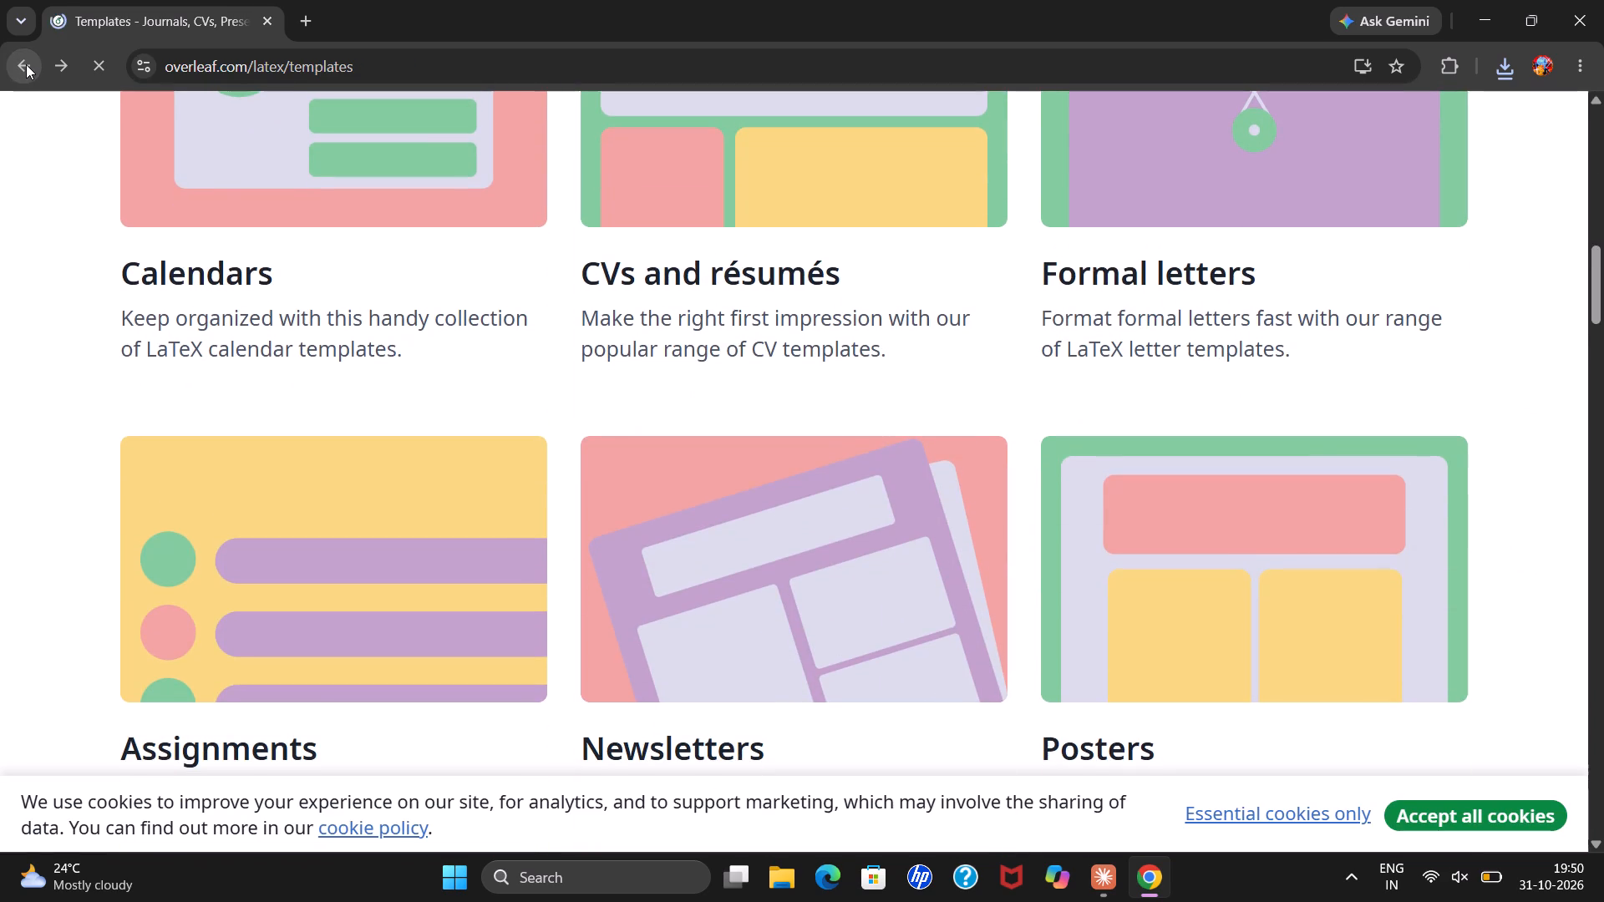
click(26, 64)
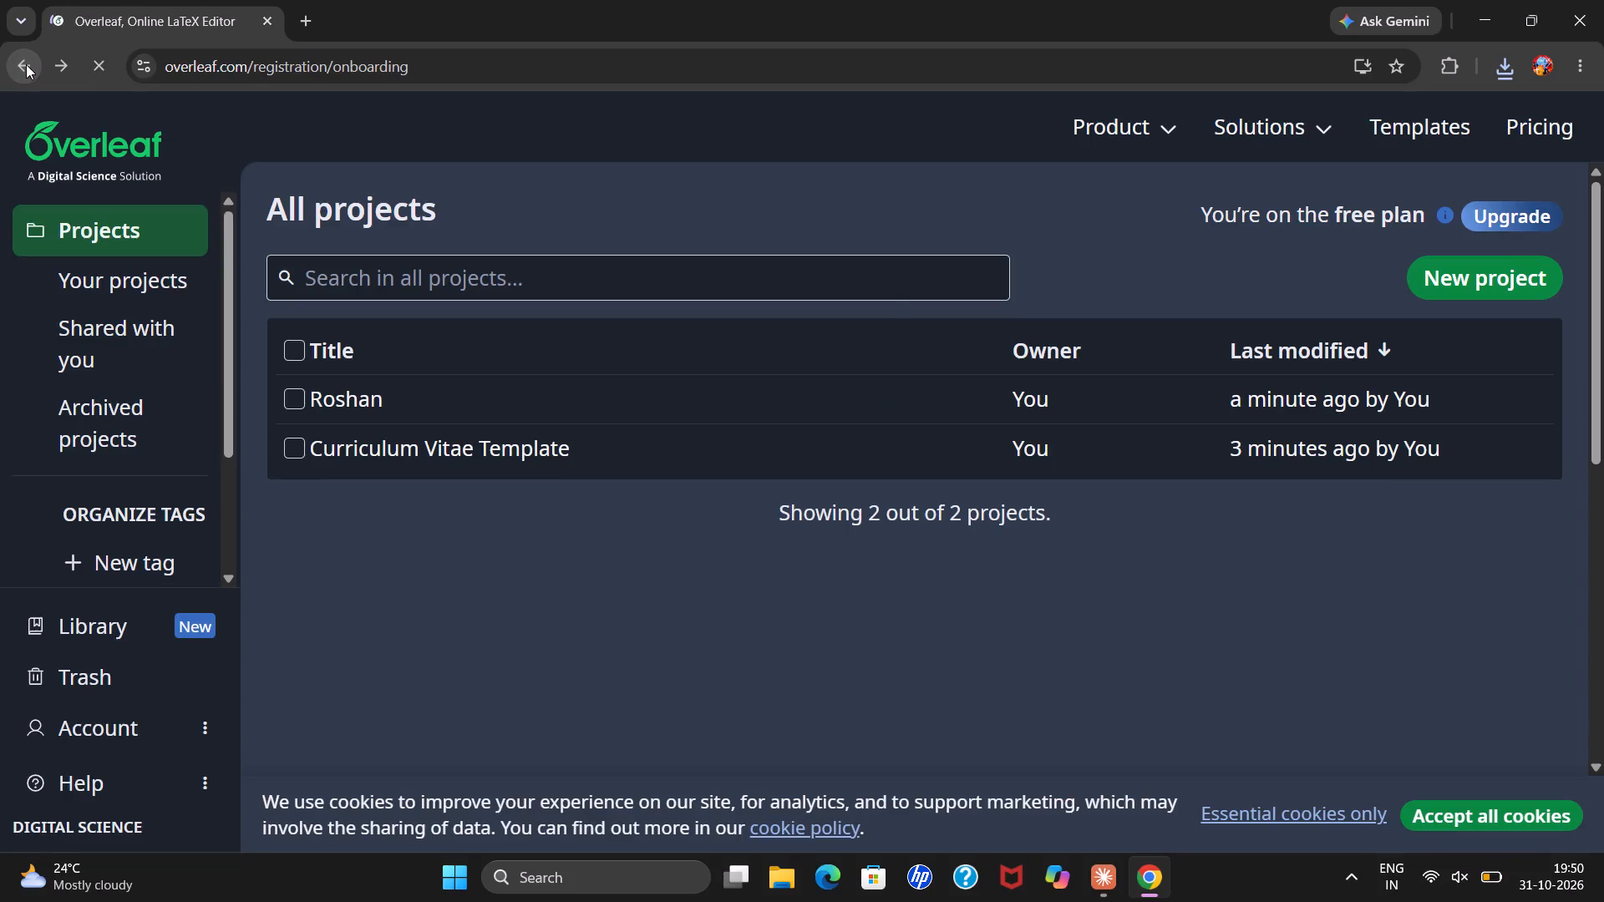
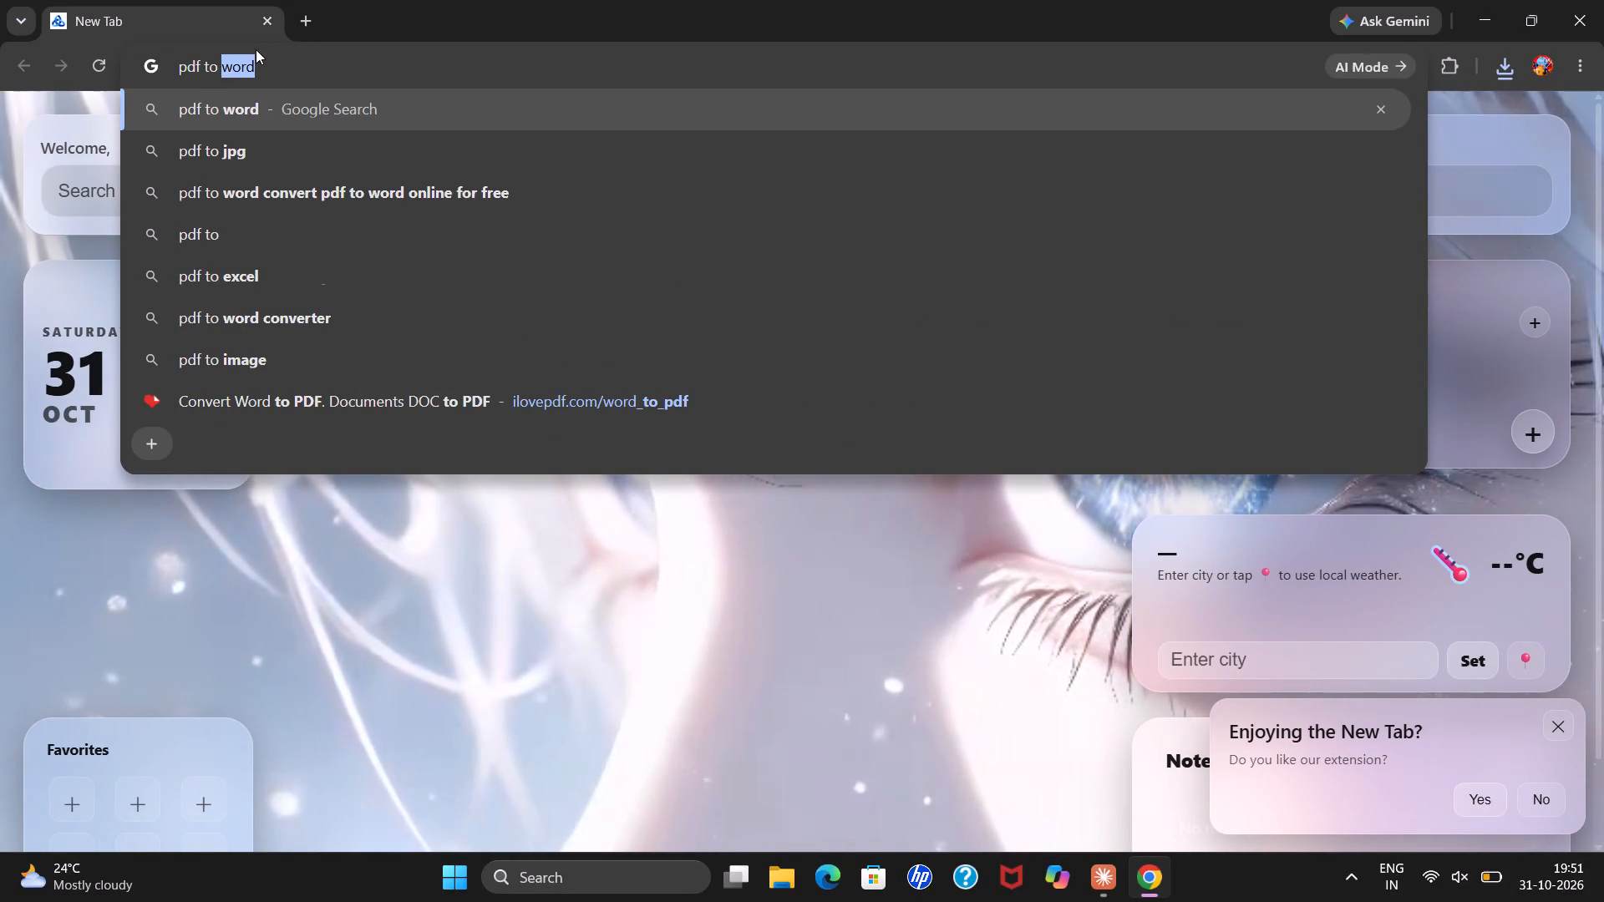
Search the web for "pdf to word" and open iLovePDF's PDF to Word converter.
text(word)
key(Return)
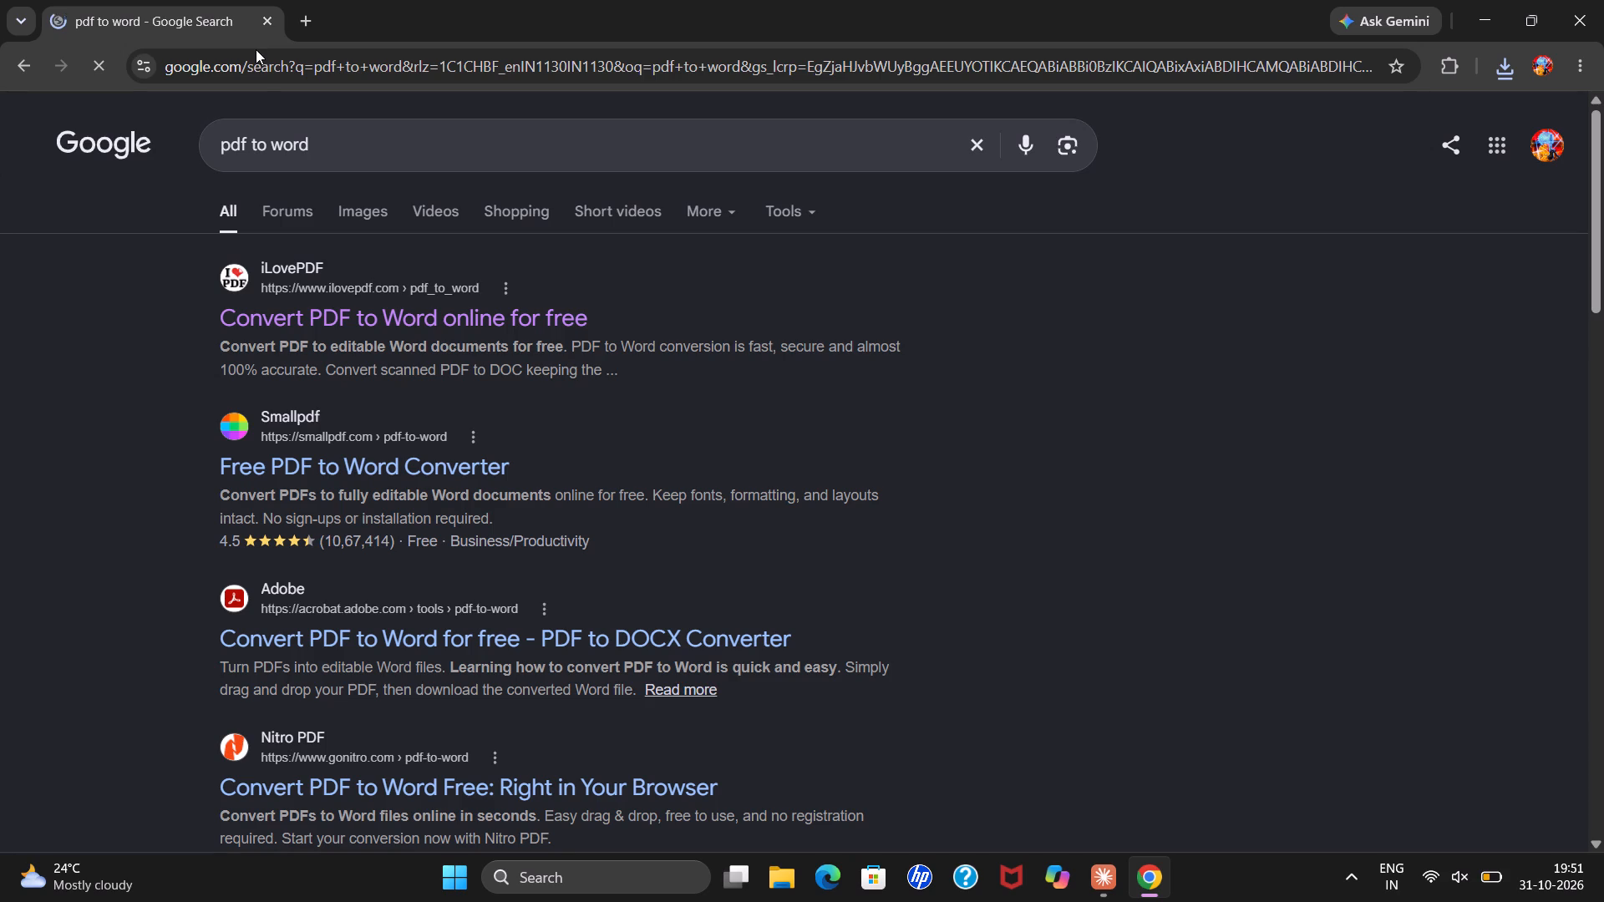
click(299, 302)
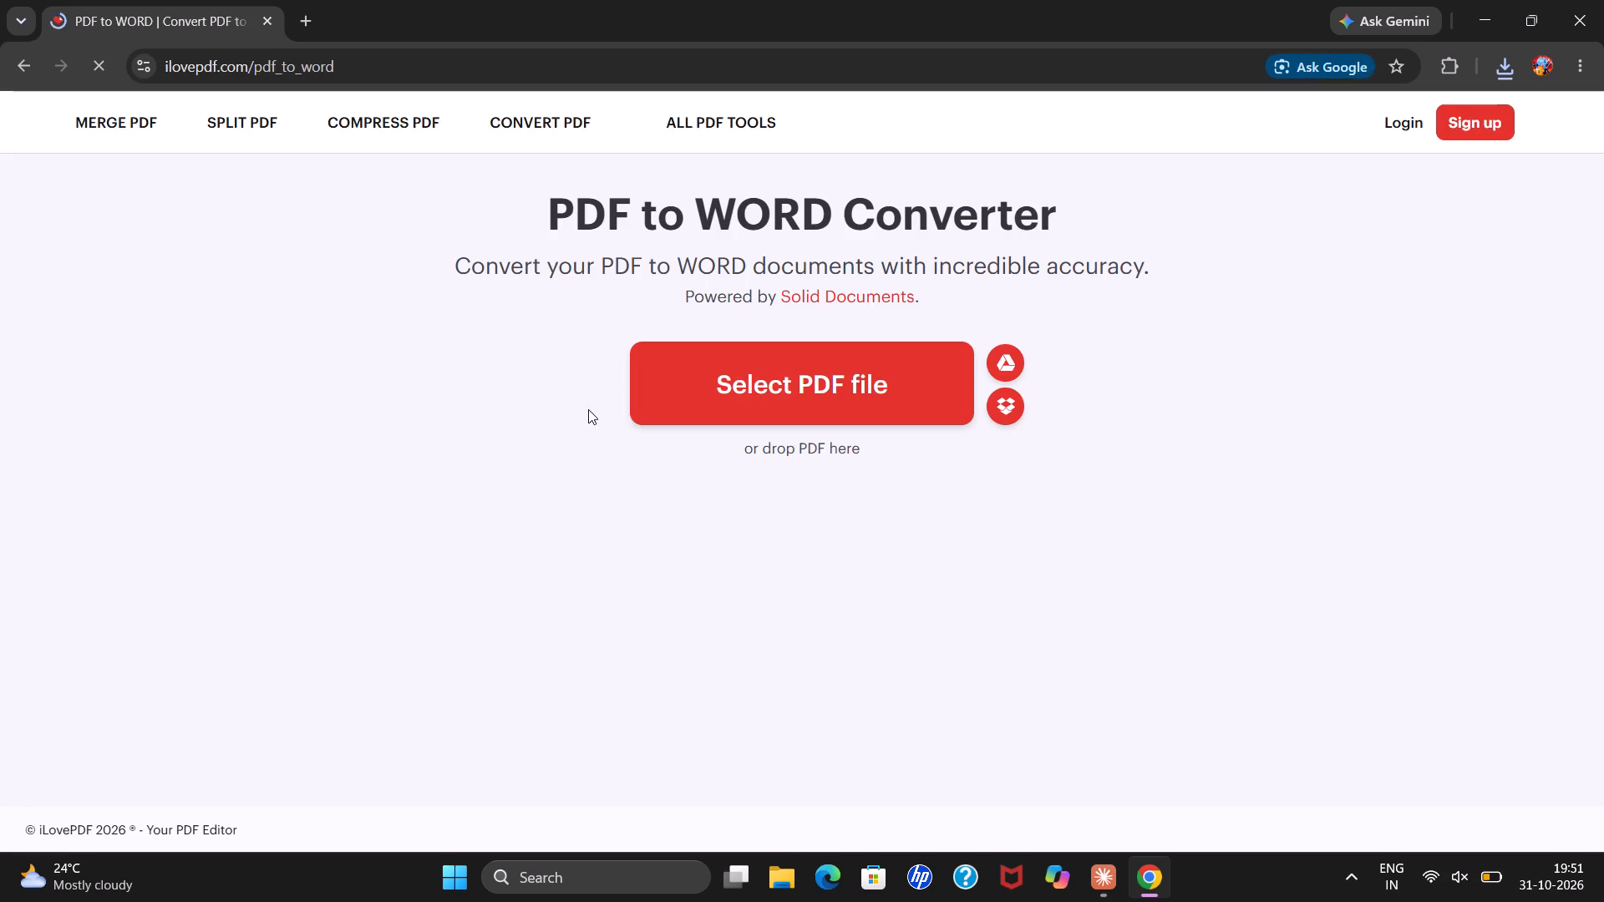
click(718, 369)
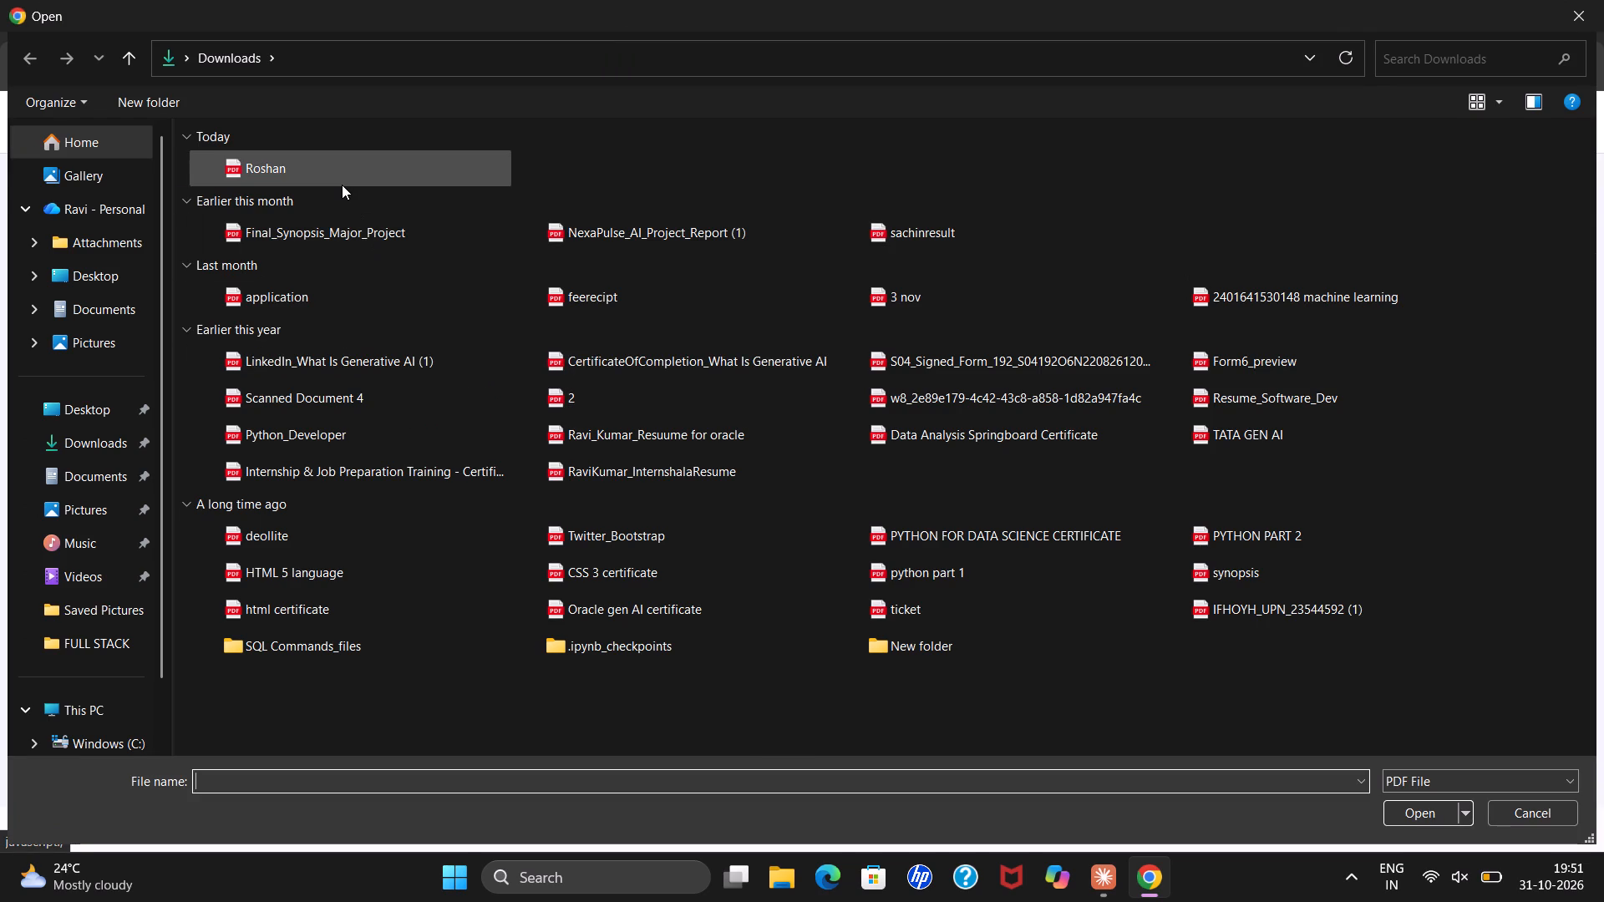
click(342, 185)
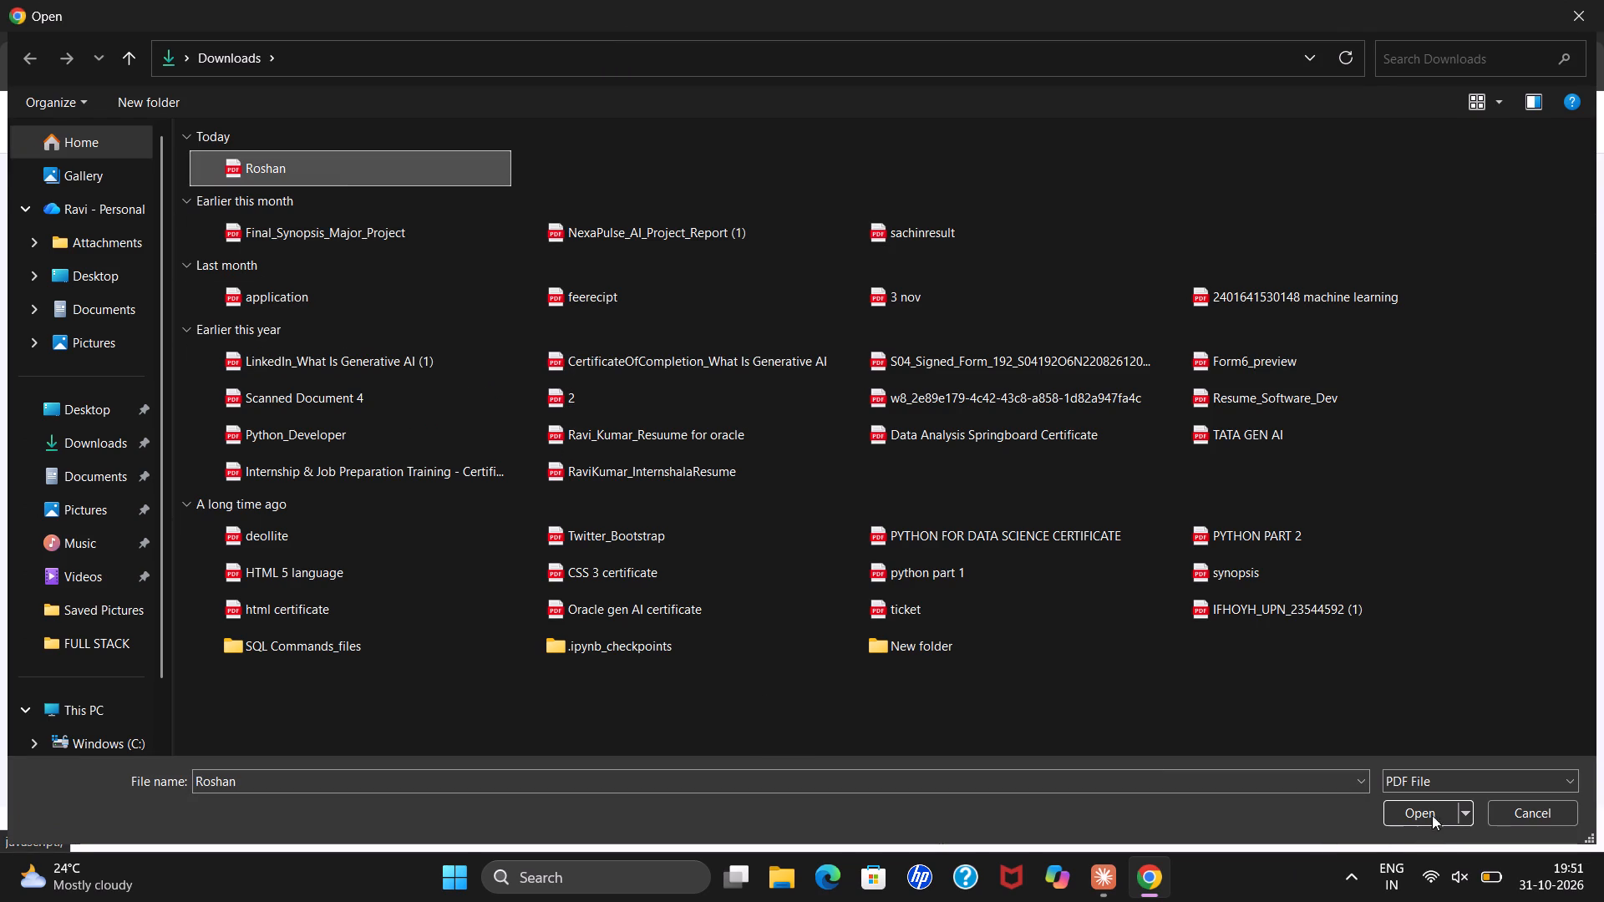
click(1435, 813)
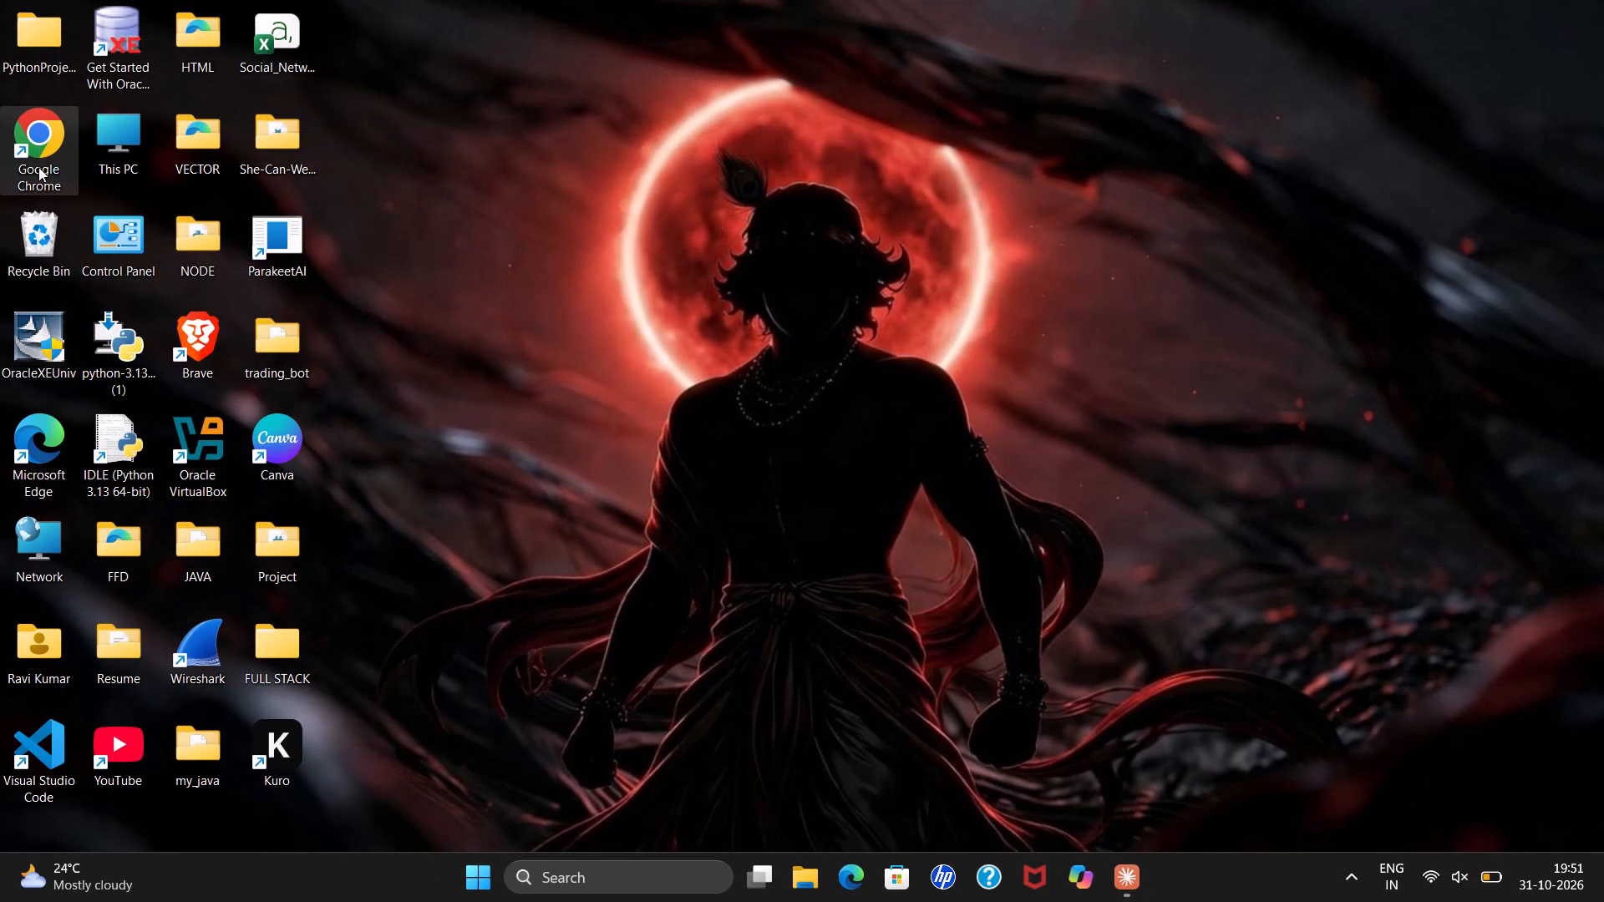
click(1579, 0)
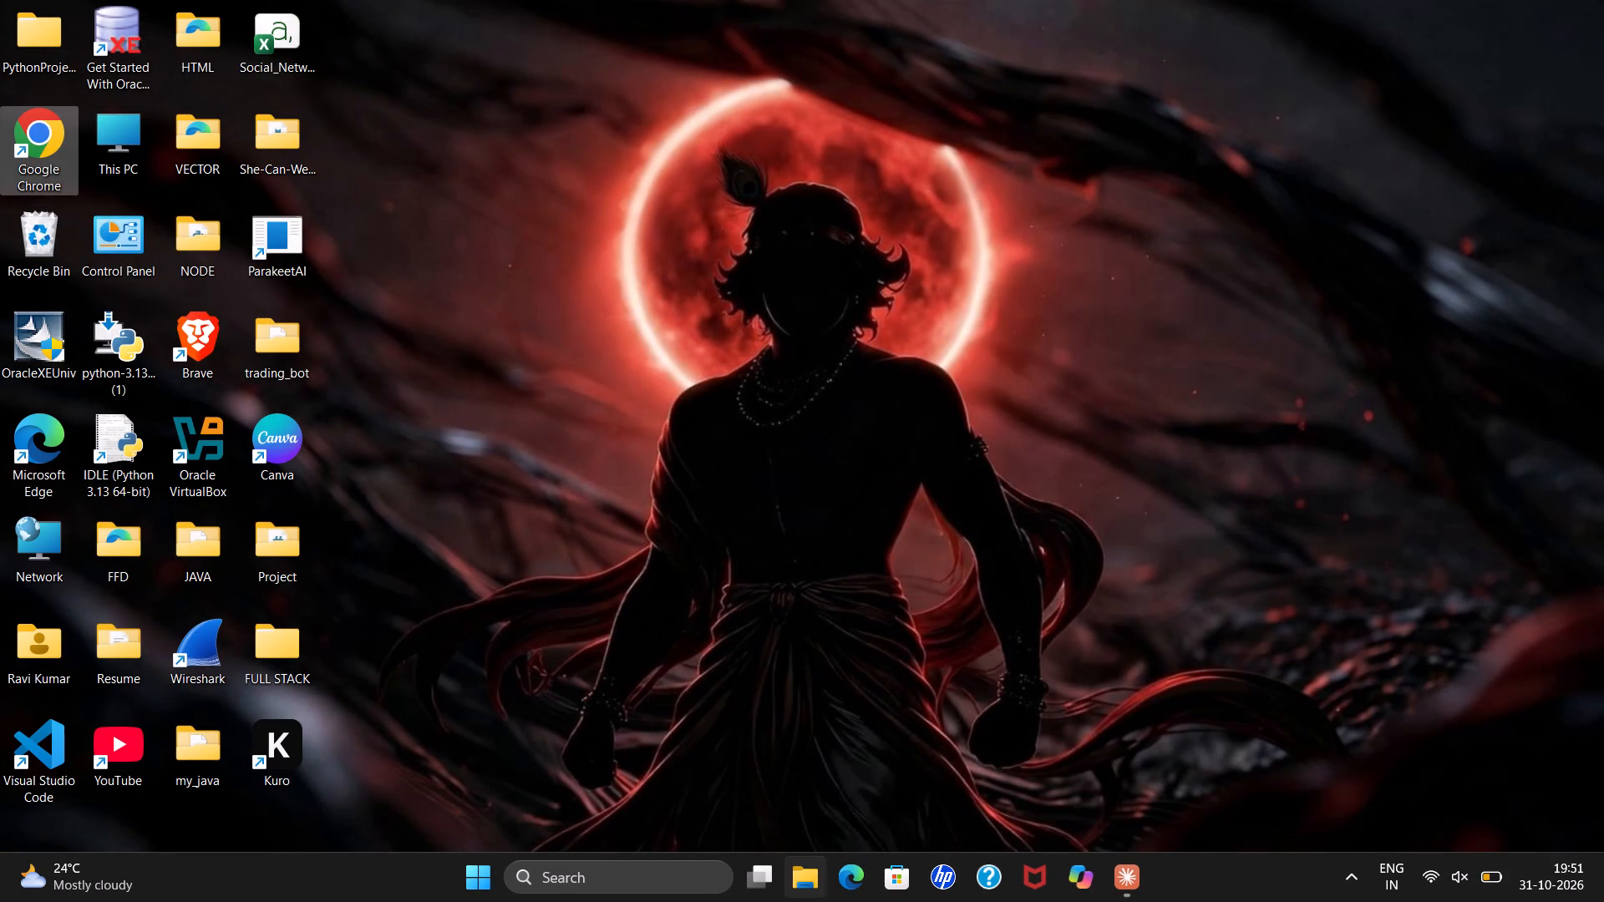
Open the converted Roshan document from the Downloads folder in Word and enable editing.
double_click(813, 878)
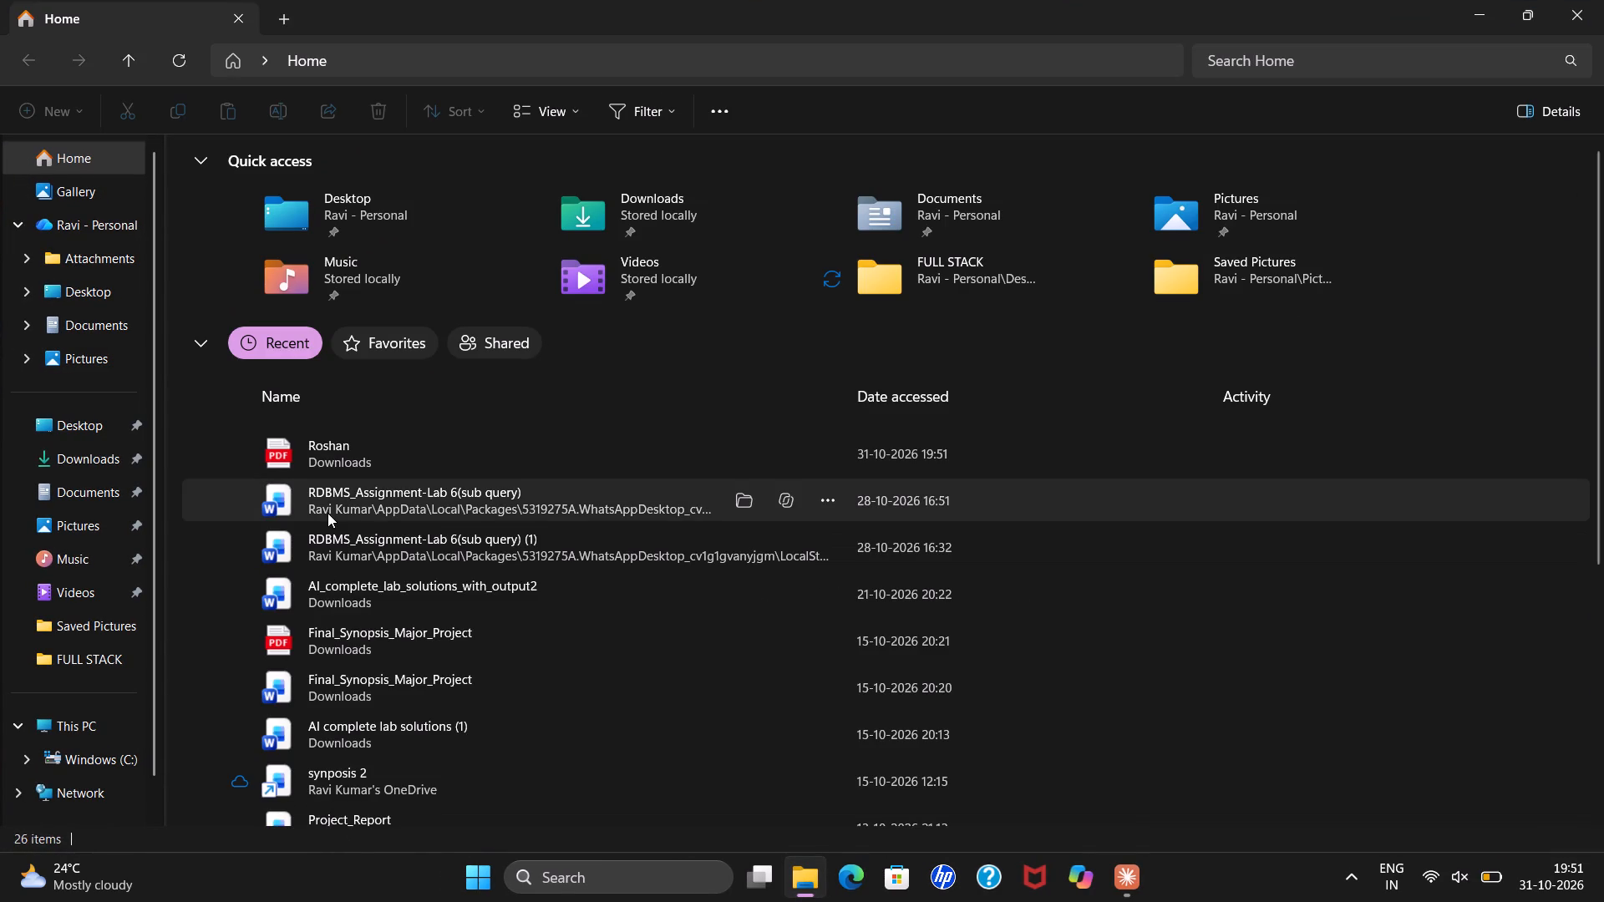
click(69, 460)
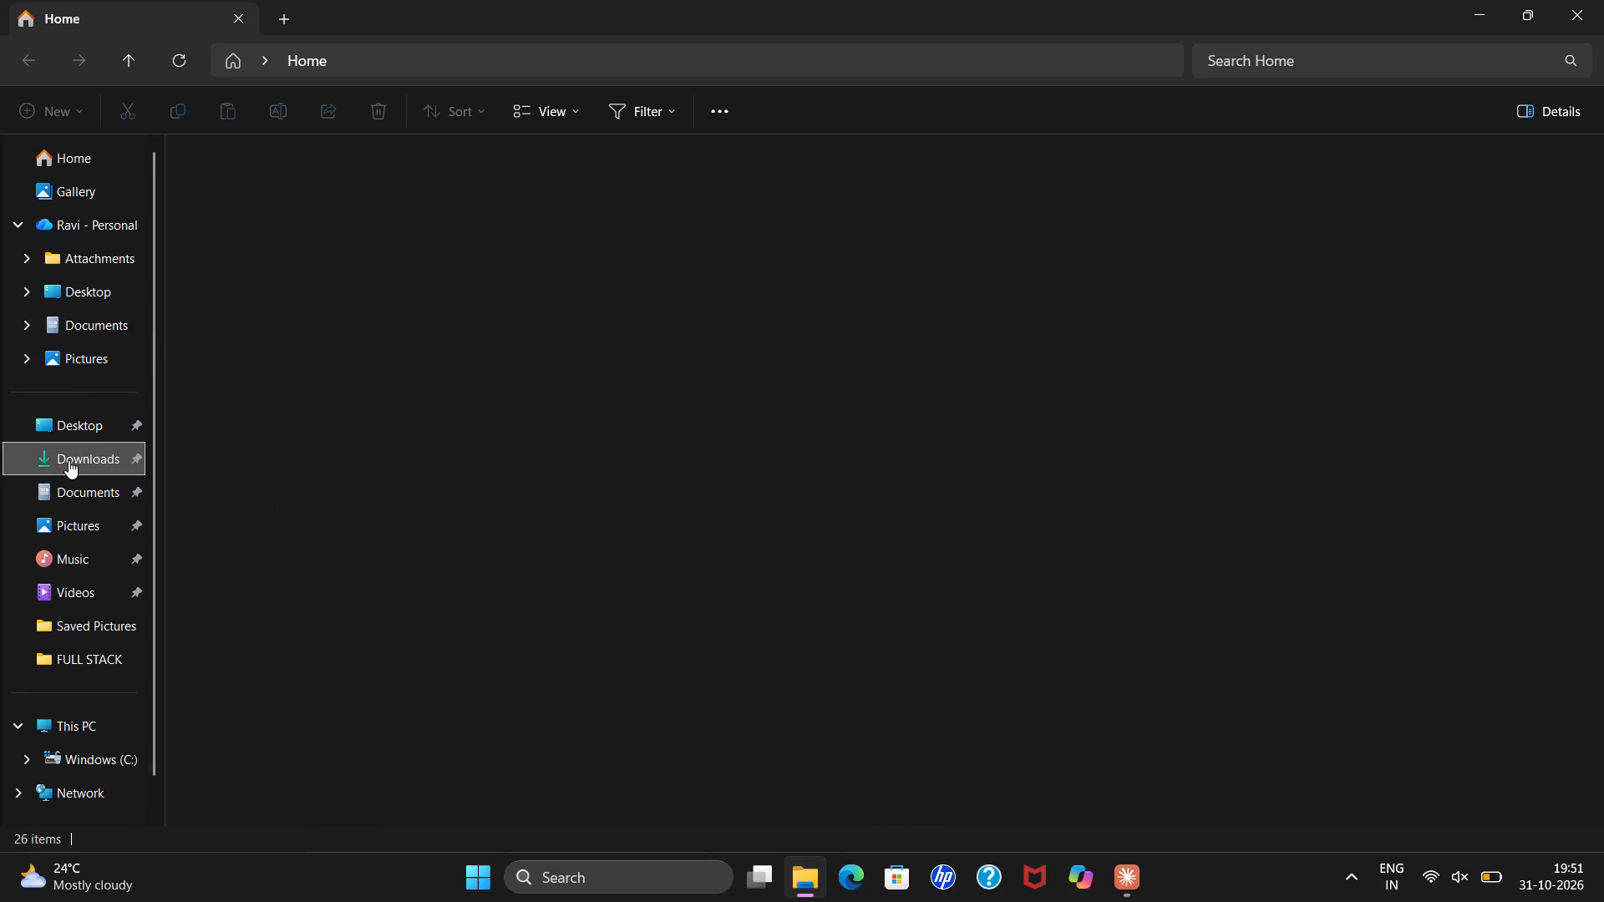
double_click(227, 208)
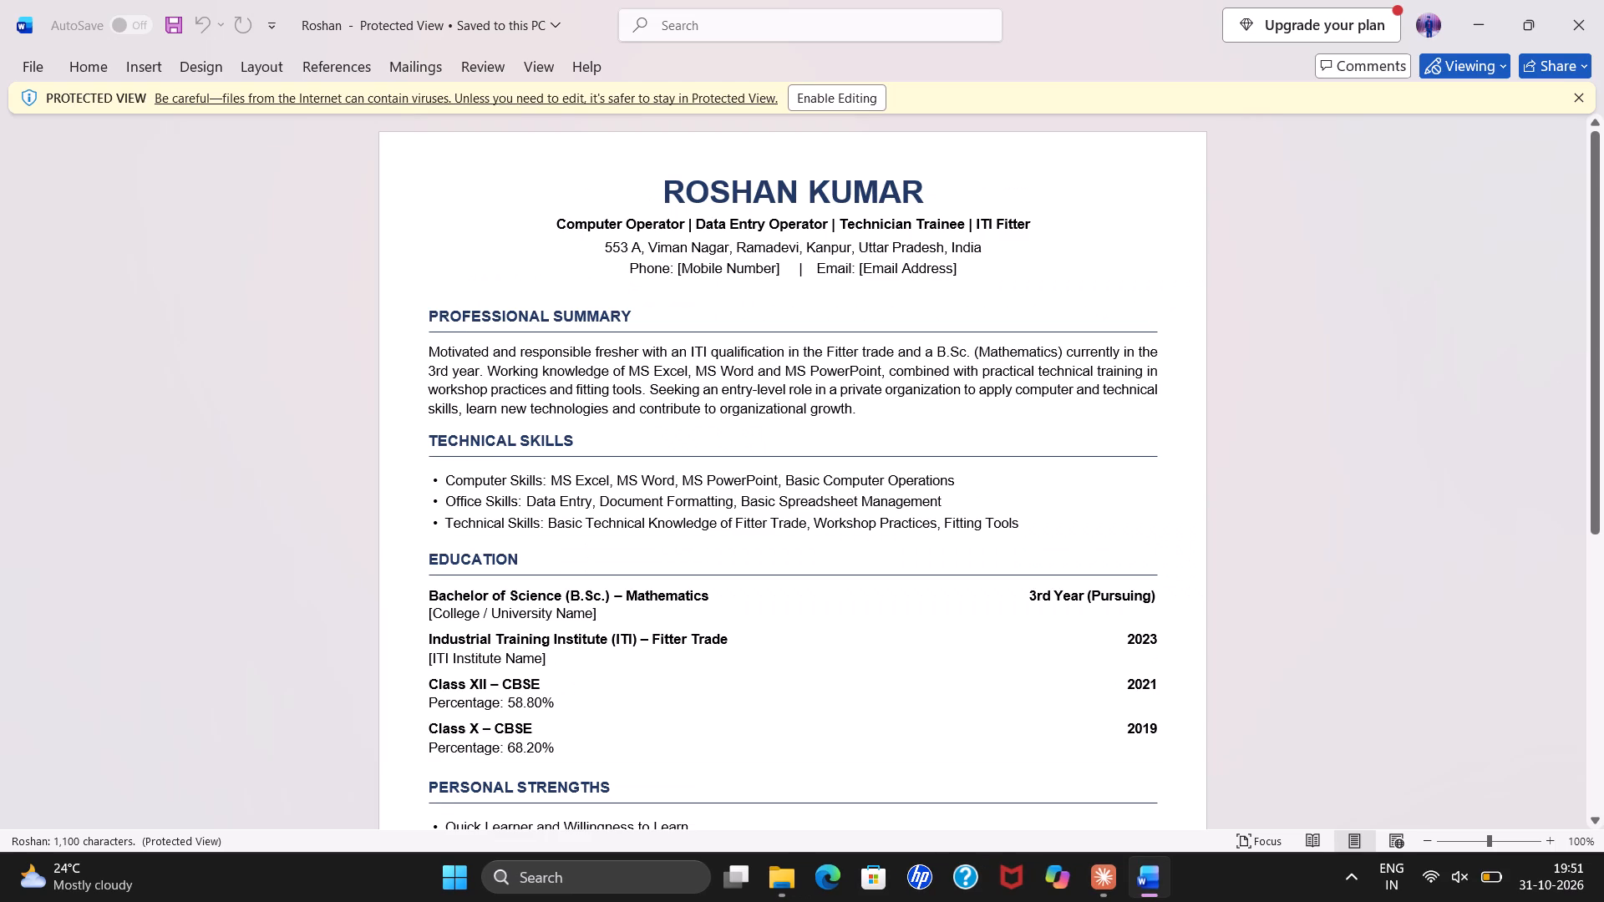
click(846, 113)
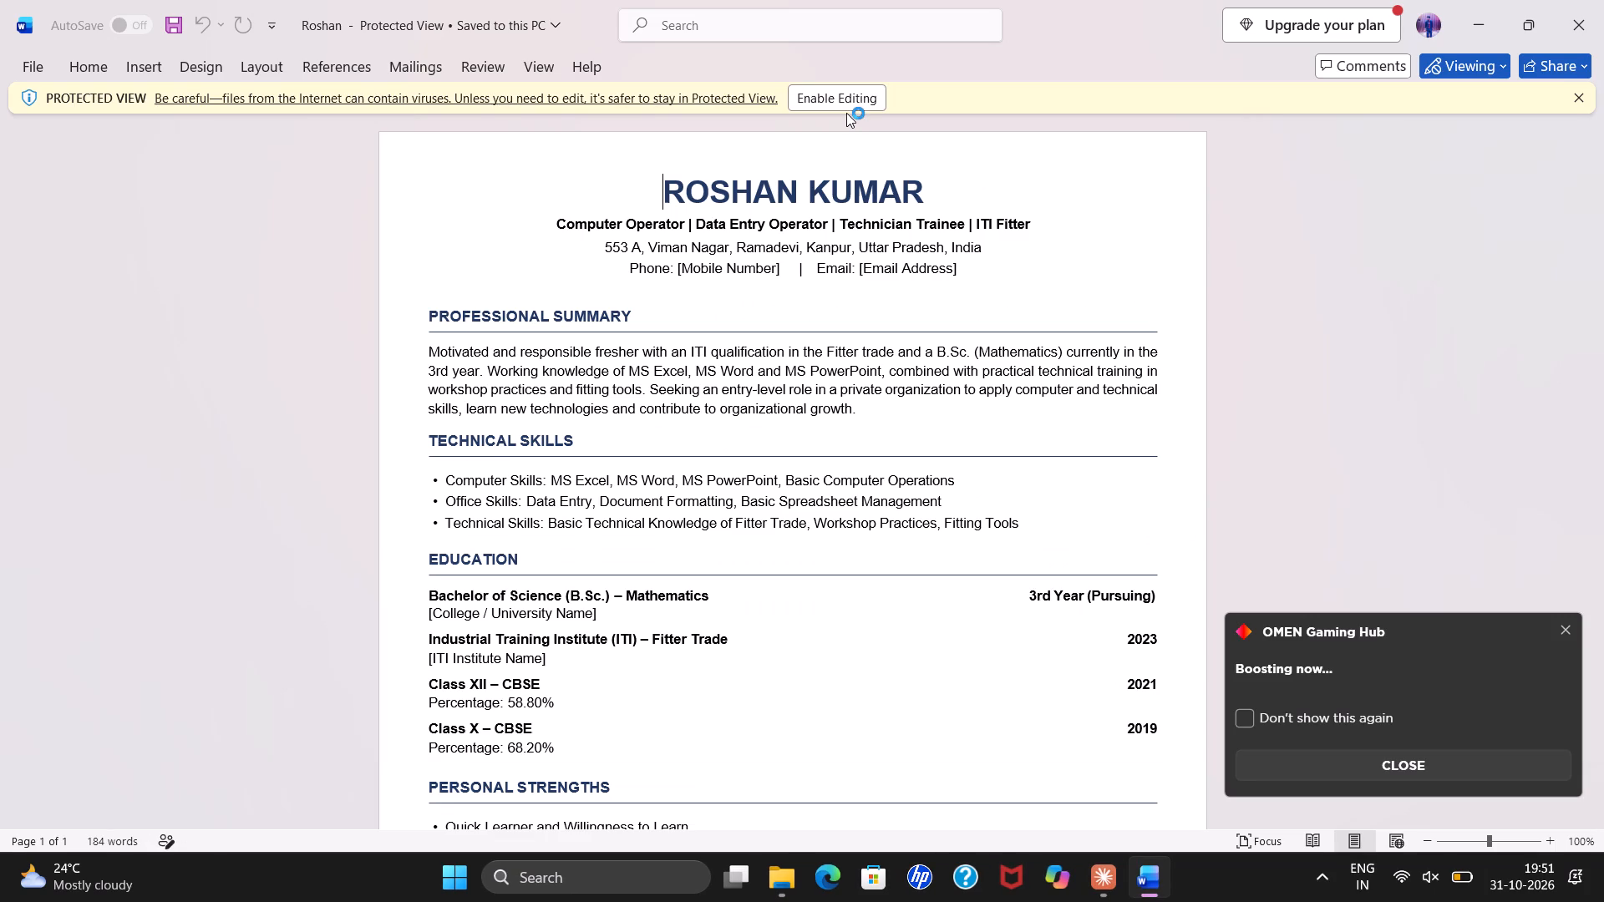
click(850, 99)
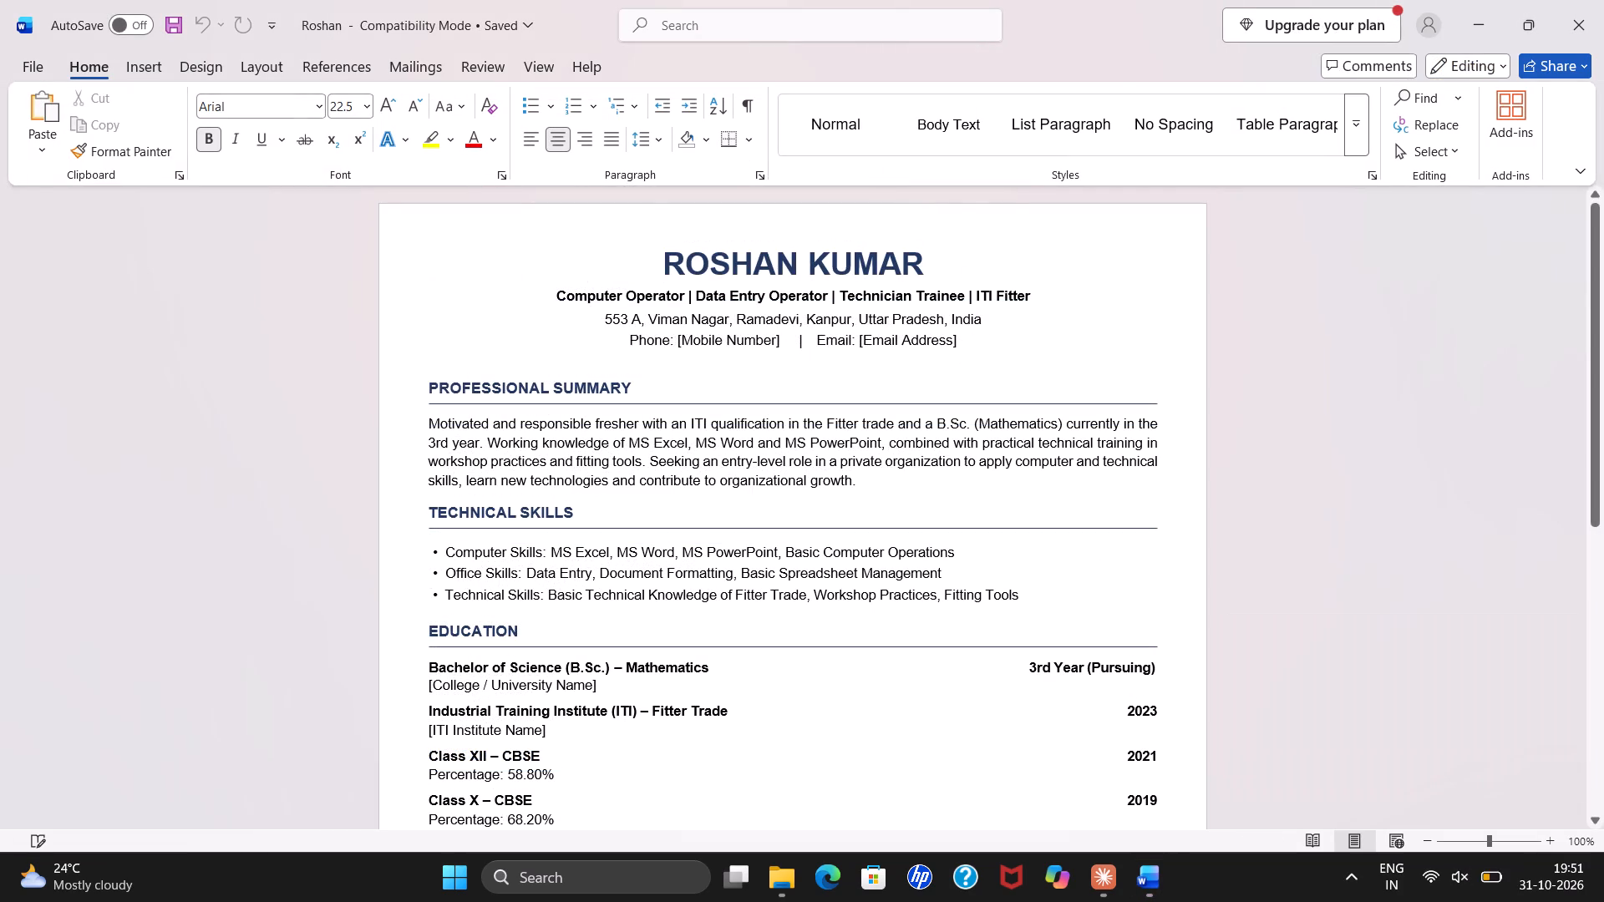
Delete the job-title line starting with "Computer Operator" under the name heading, including its empty line.
click(1046, 289)
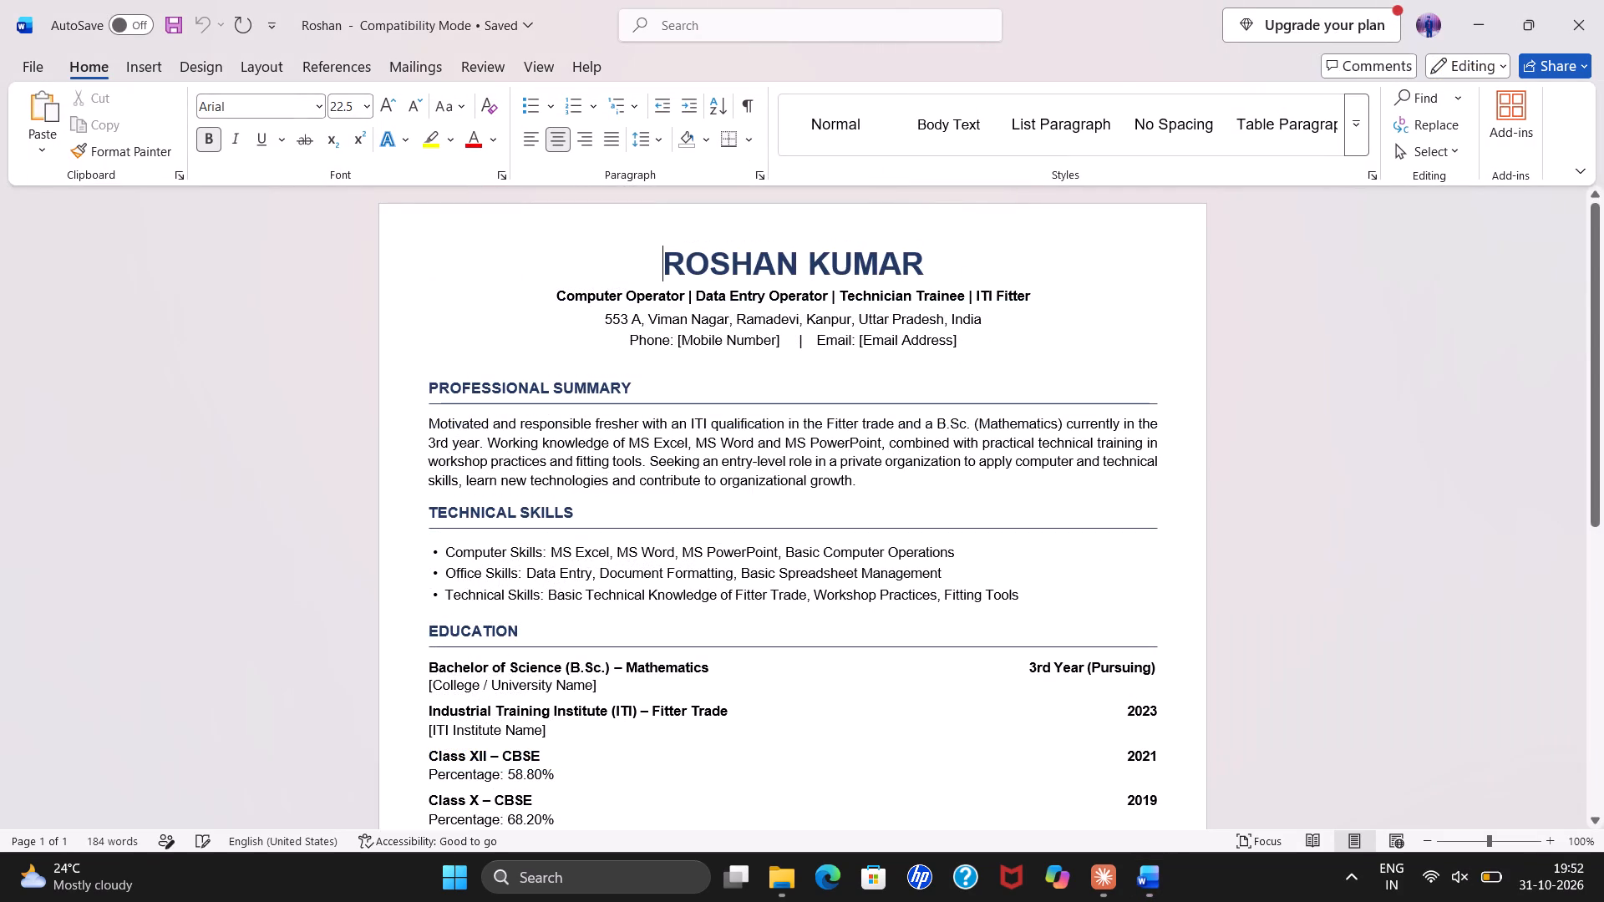
key(BackSpace)
key(BackSpace)
key(BackSpace)
key(BackSpace)
key(BackSpace)
key(BackSpace)
key(BackSpace)
key(BackSpace)
key(BackSpace)
key(BackSpace)
key(BackSpace)
key(BackSpace)
key(BackSpace)
key(BackSpace)
key(BackSpace)
key(BackSpace)
key(BackSpace)
key(BackSpace)
key(BackSpace)
key(BackSpace)
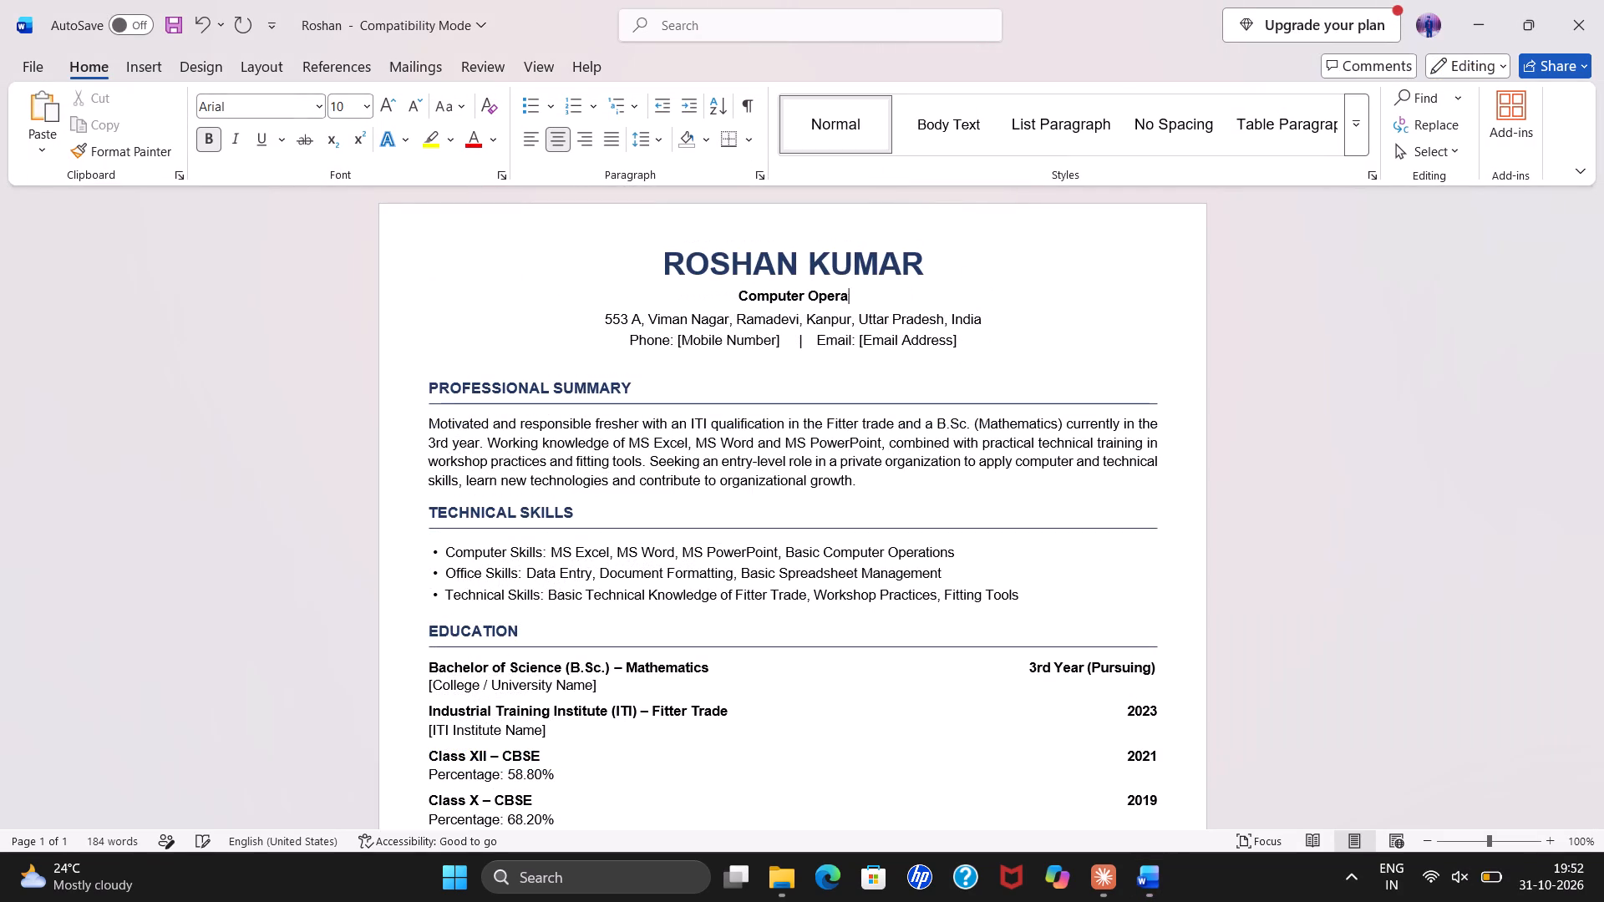
key(BackSpace)
key(BackSpace)
key(BackSpace)
key(BackSpace)
key(BackSpace)
key(BackSpace)
key(BackSpace)
key(BackSpace)
key(BackSpace)
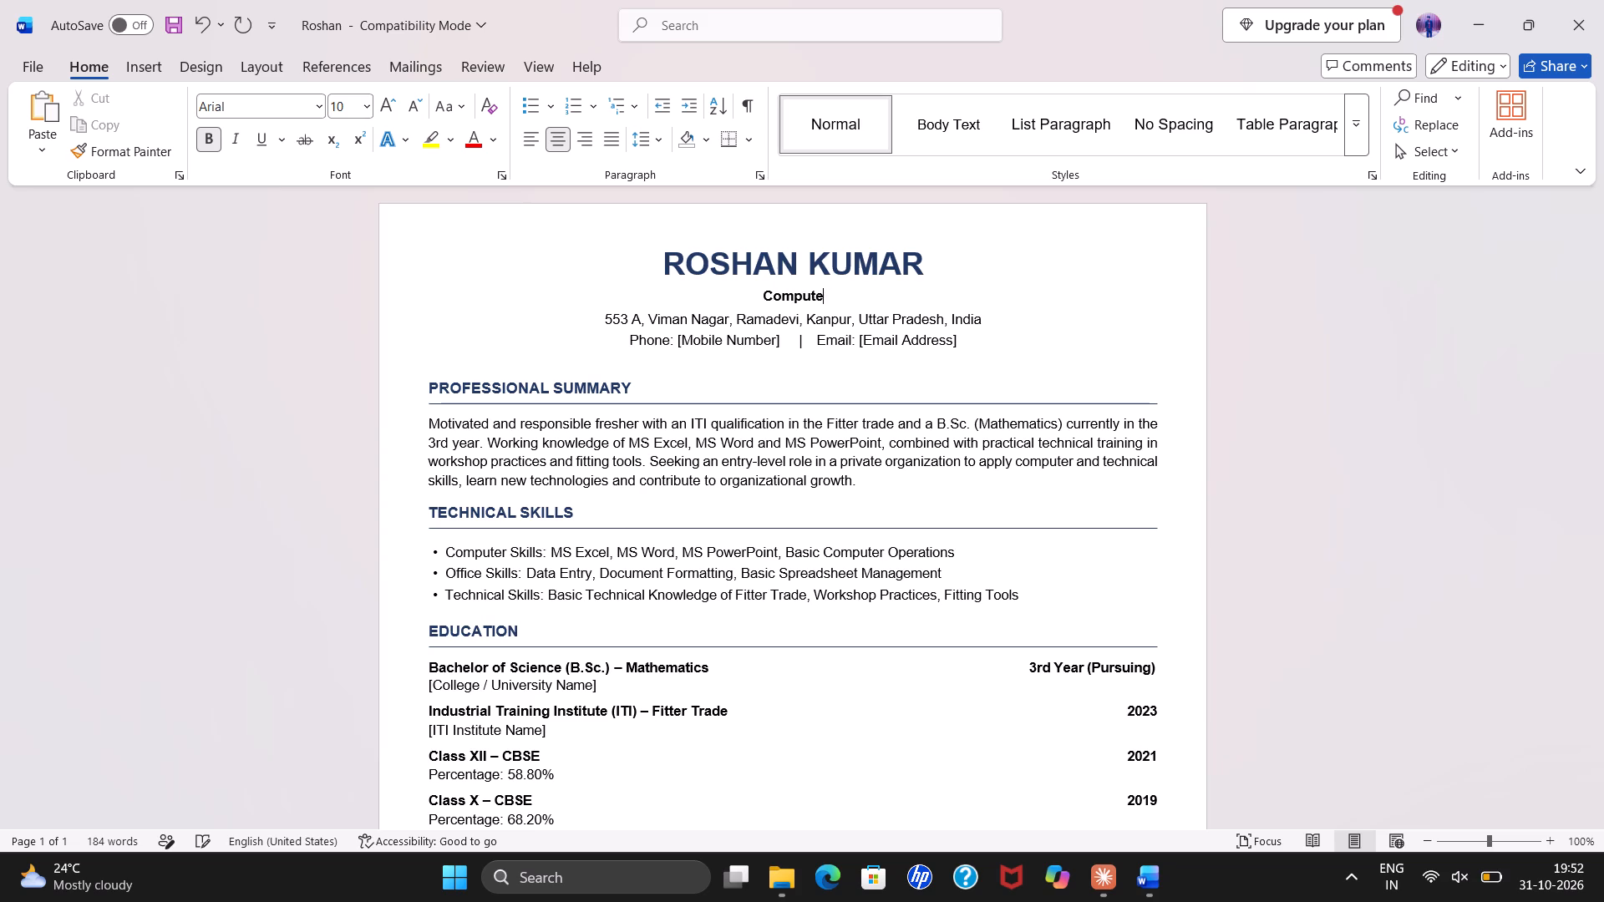
key(BackSpace)
key(BackSpace)
key(BackSpace)
key(BackSpace)
key(BackSpace)
key(BackSpace)
key(BackSpace)
key(BackSpace)
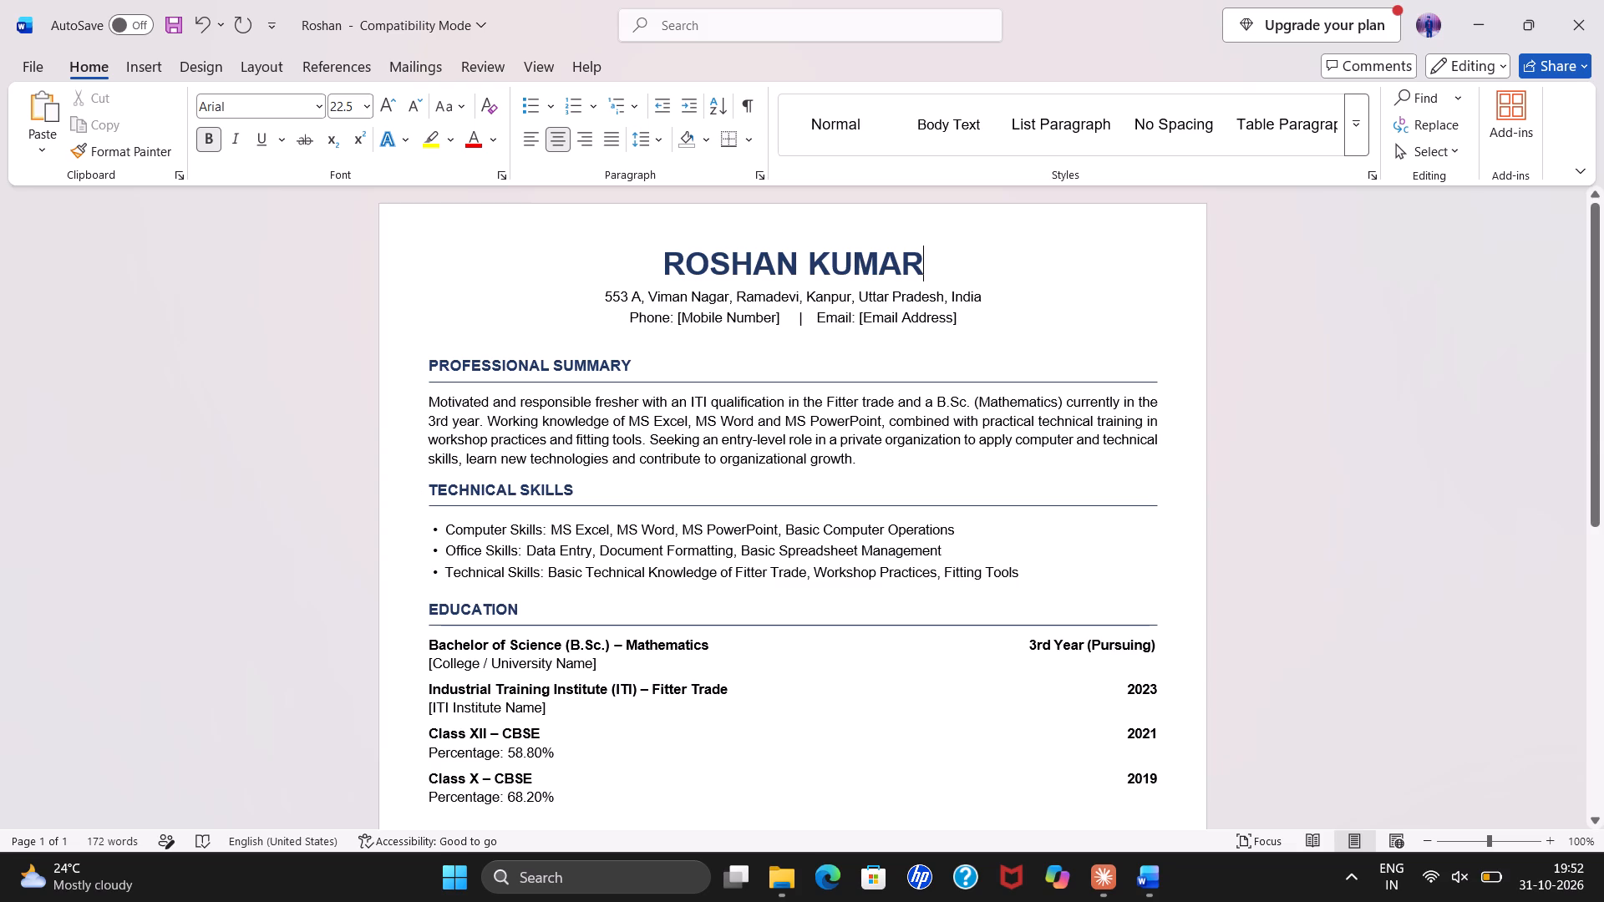
Review the resume's content and layout from the heading down to the Languages section.
scroll(833, 574, down, 2)
scroll(833, 574, up, 2)
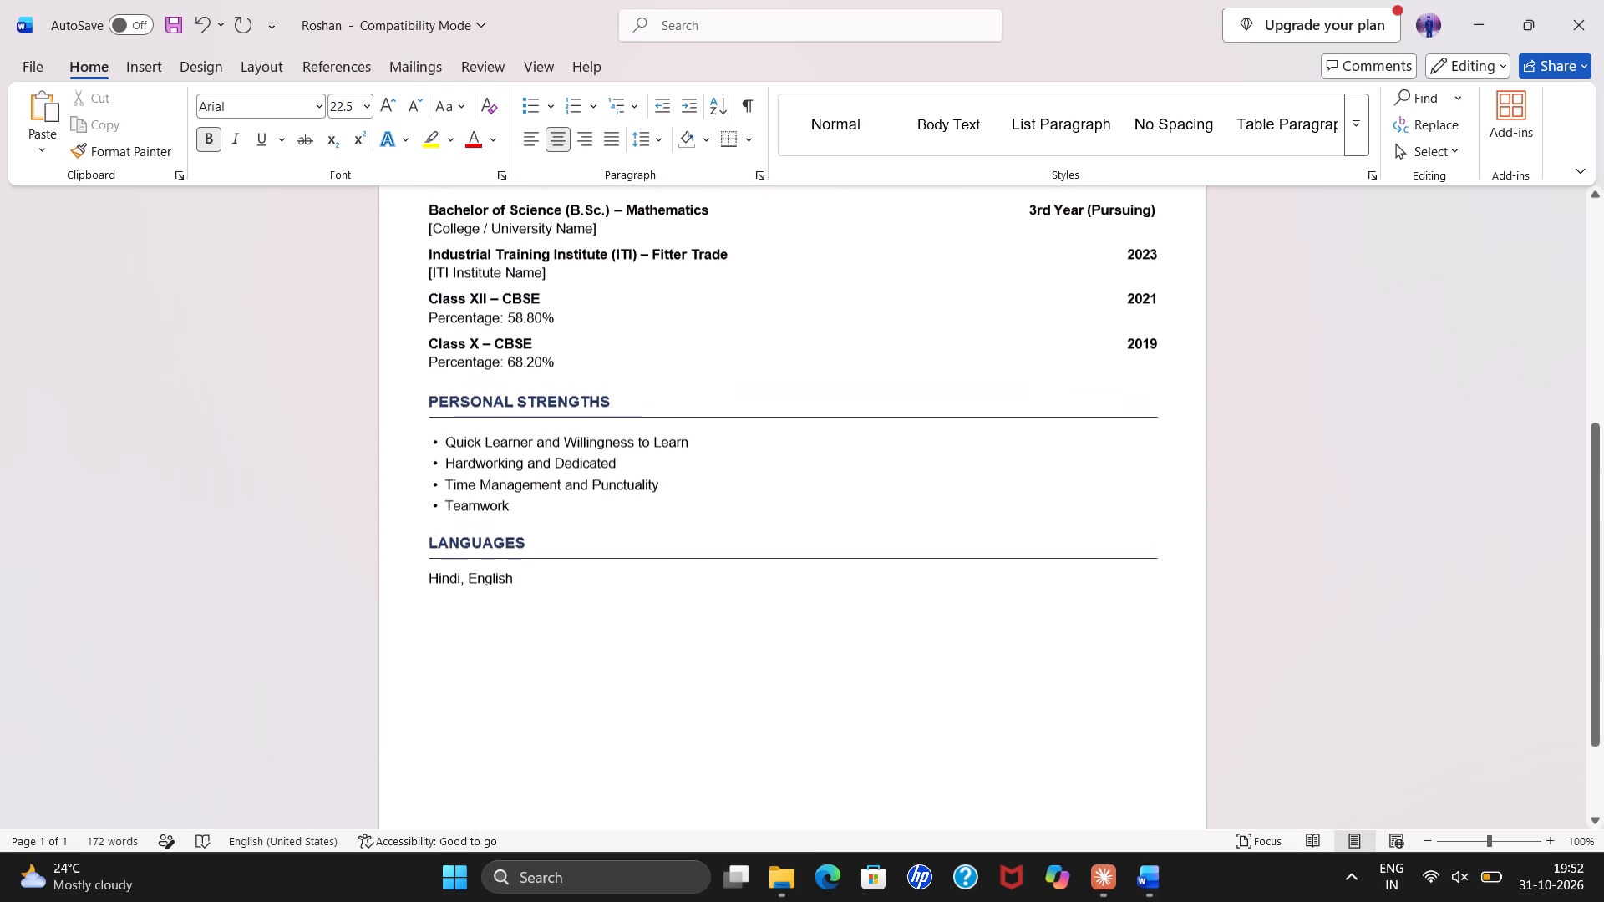
scroll(833, 574, up, 1)
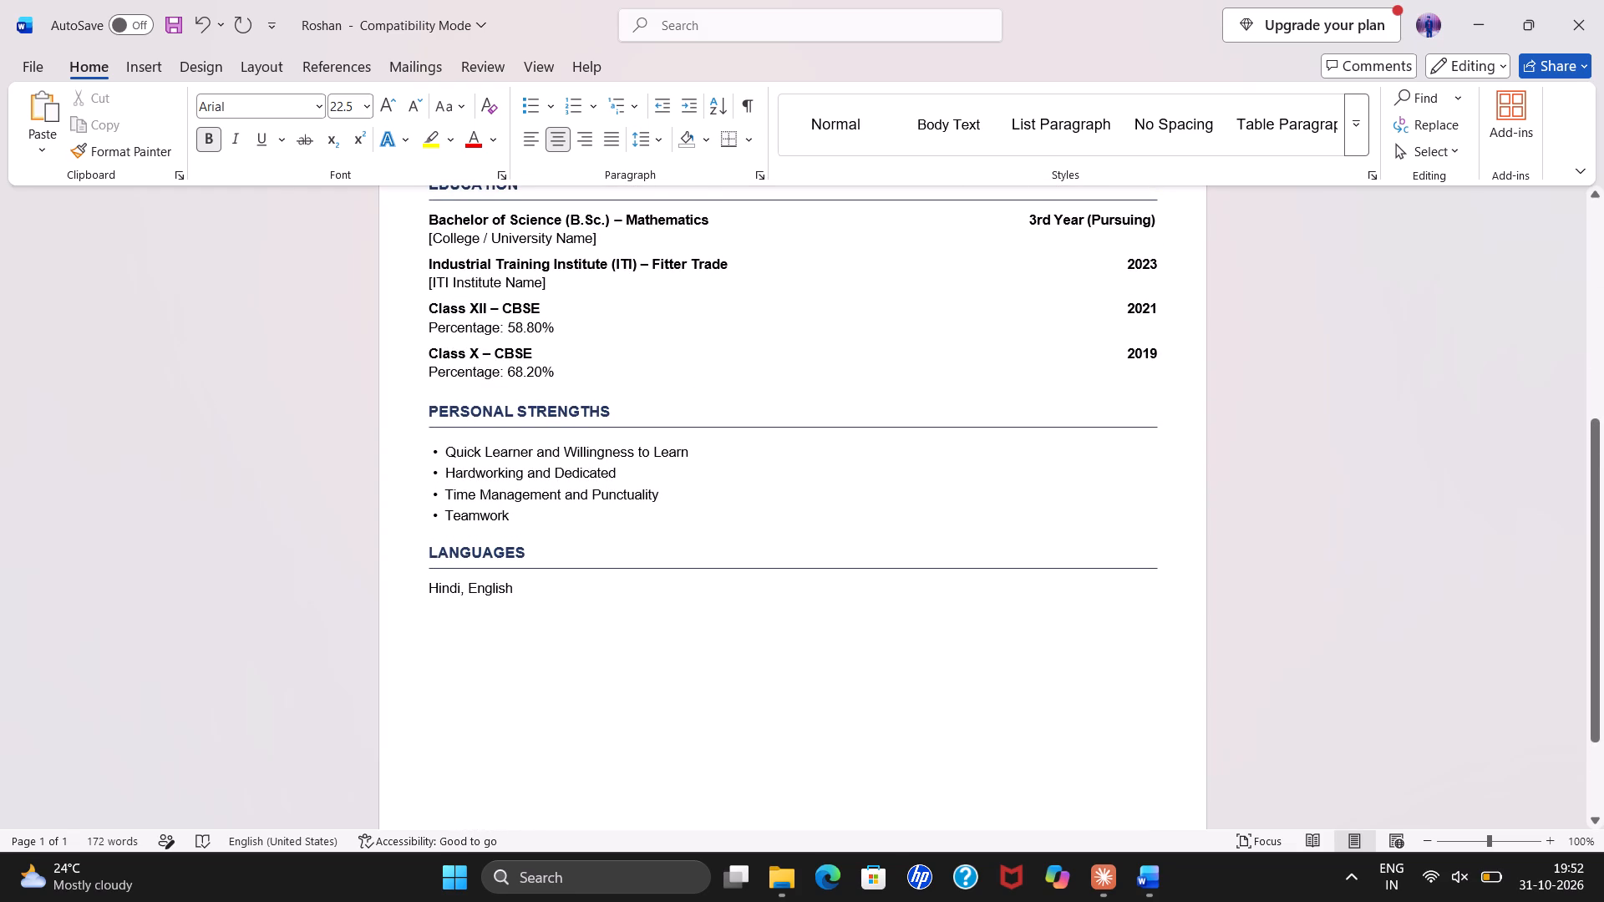
scroll(584, 505, up, 1)
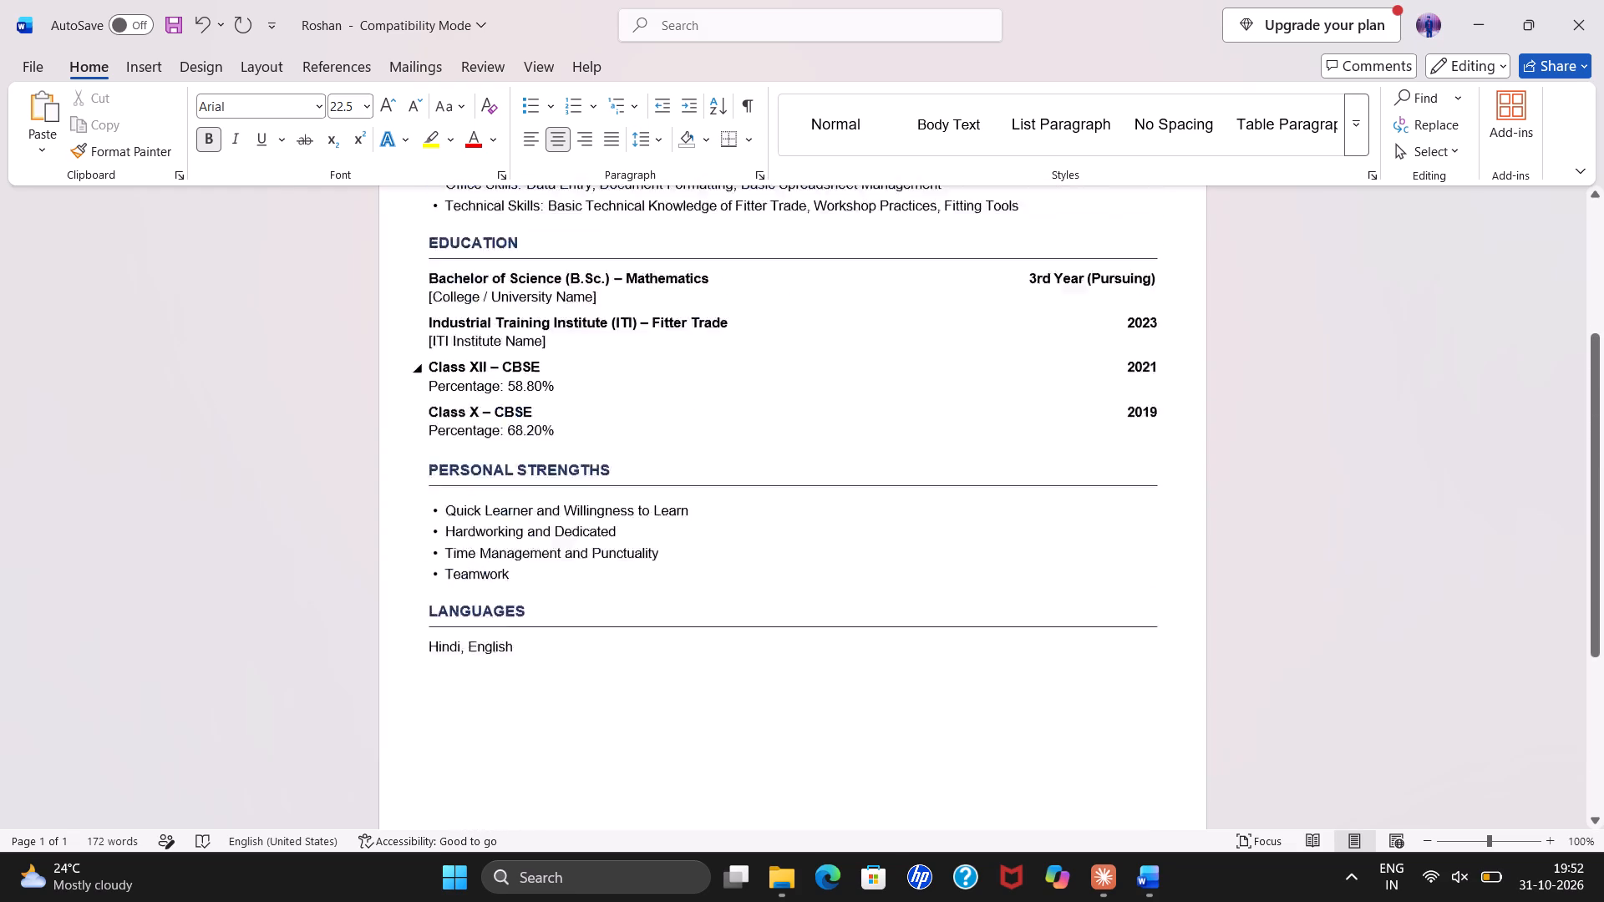
scroll(584, 505, up, 1)
scroll(584, 505, down, 2)
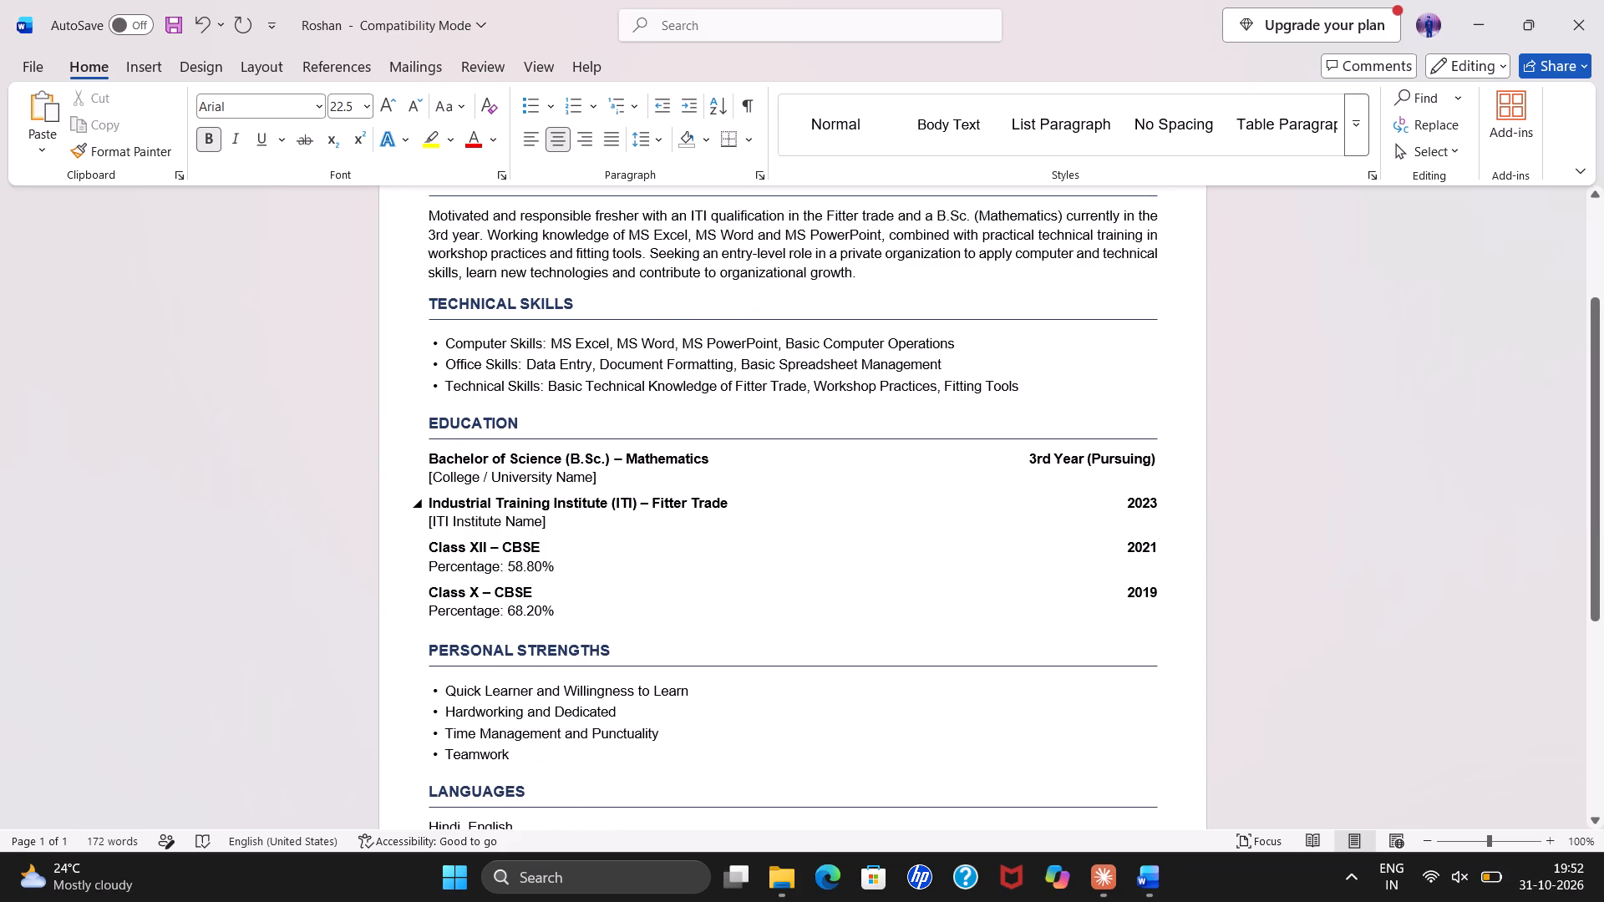
scroll(1103, 499, right, 2)
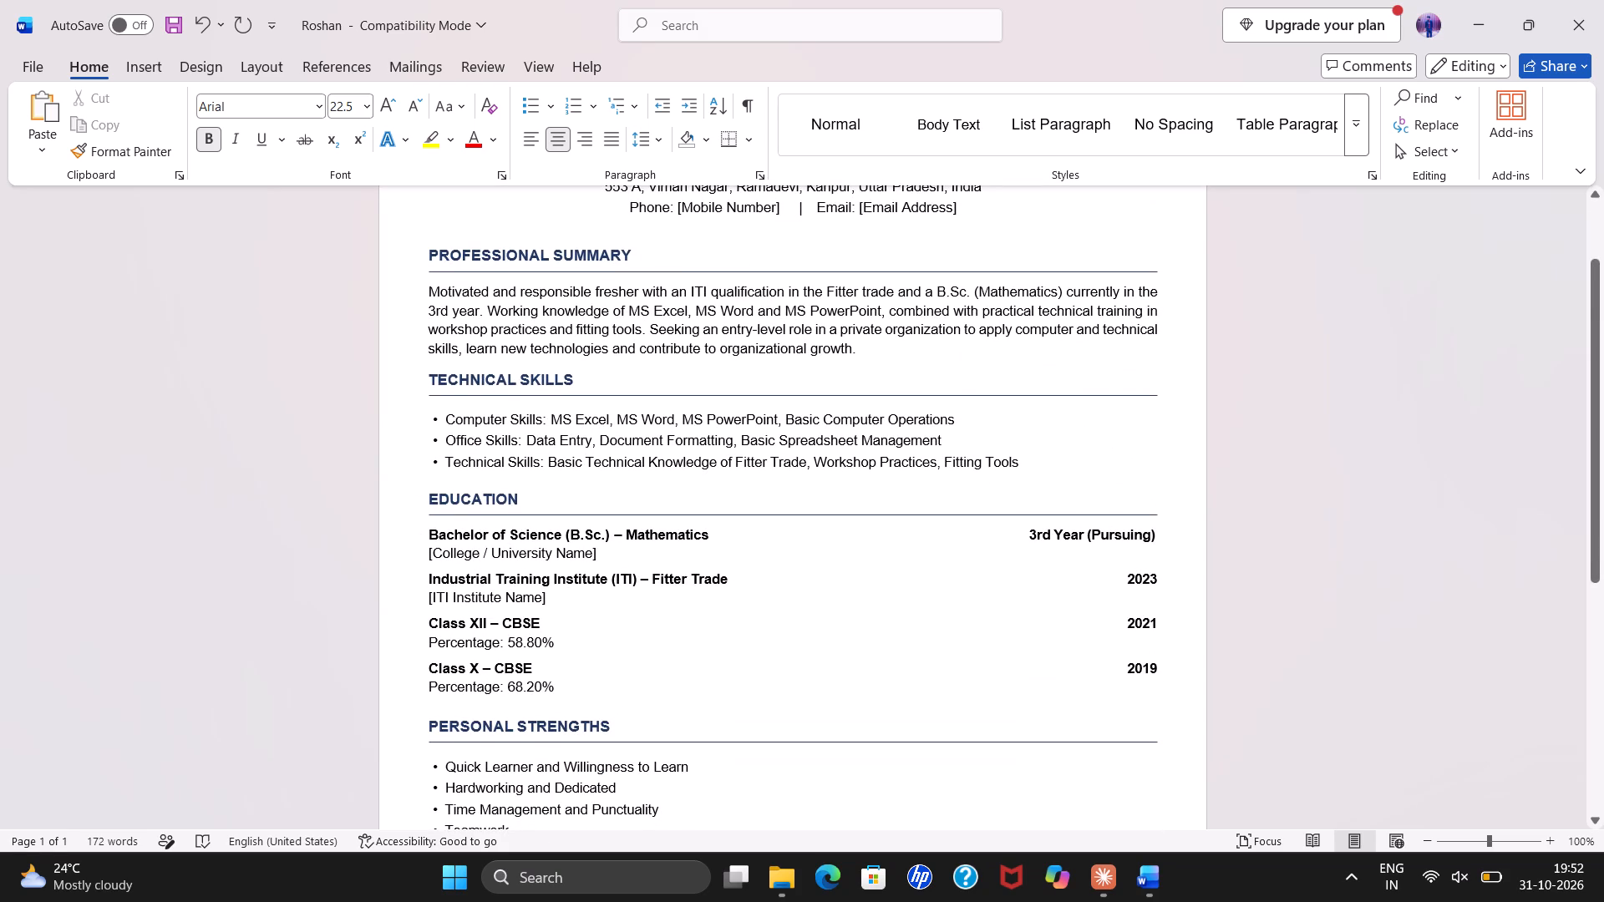
scroll(582, 528, up, 2)
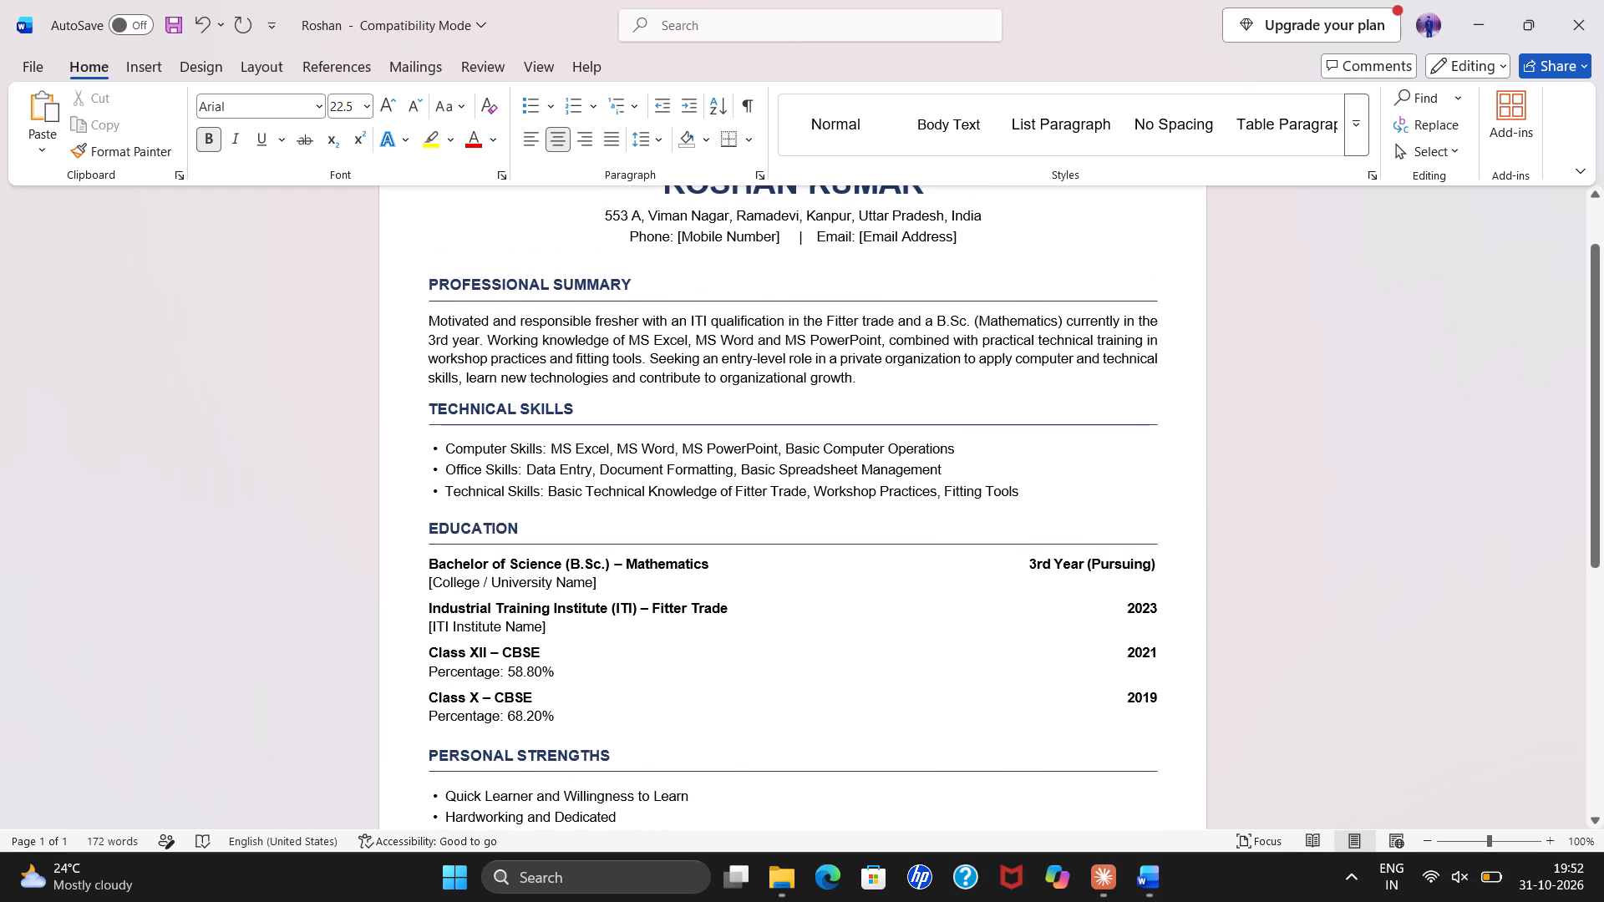
Increase the font size of the Professional Summary paragraph to 11.
drag(429, 323, 894, 376)
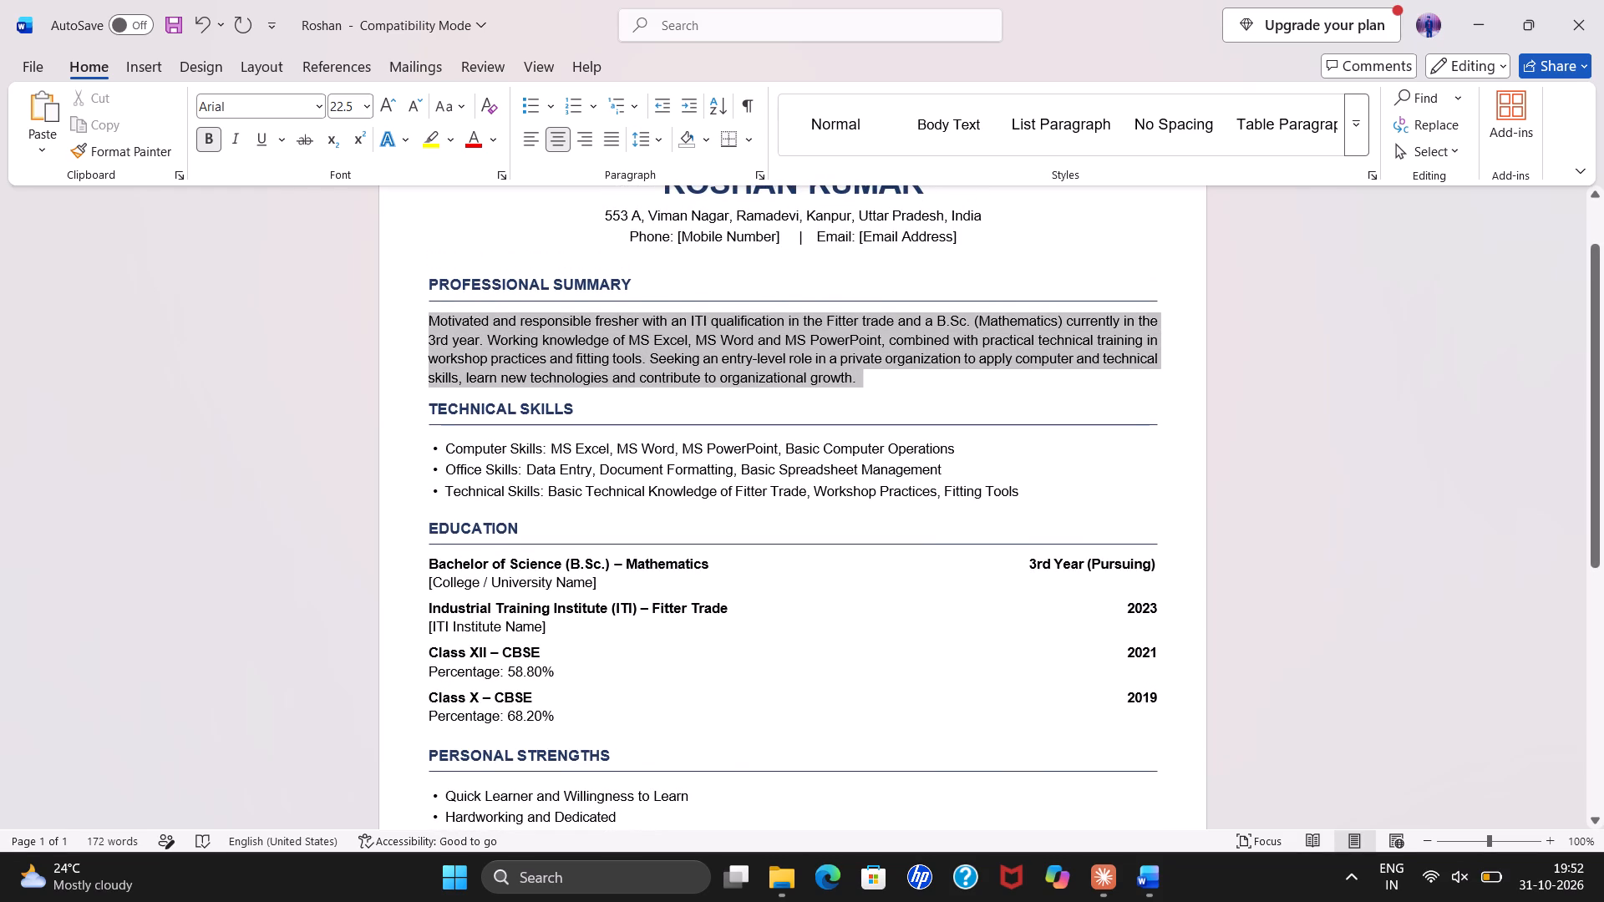
drag(894, 376, 892, 376)
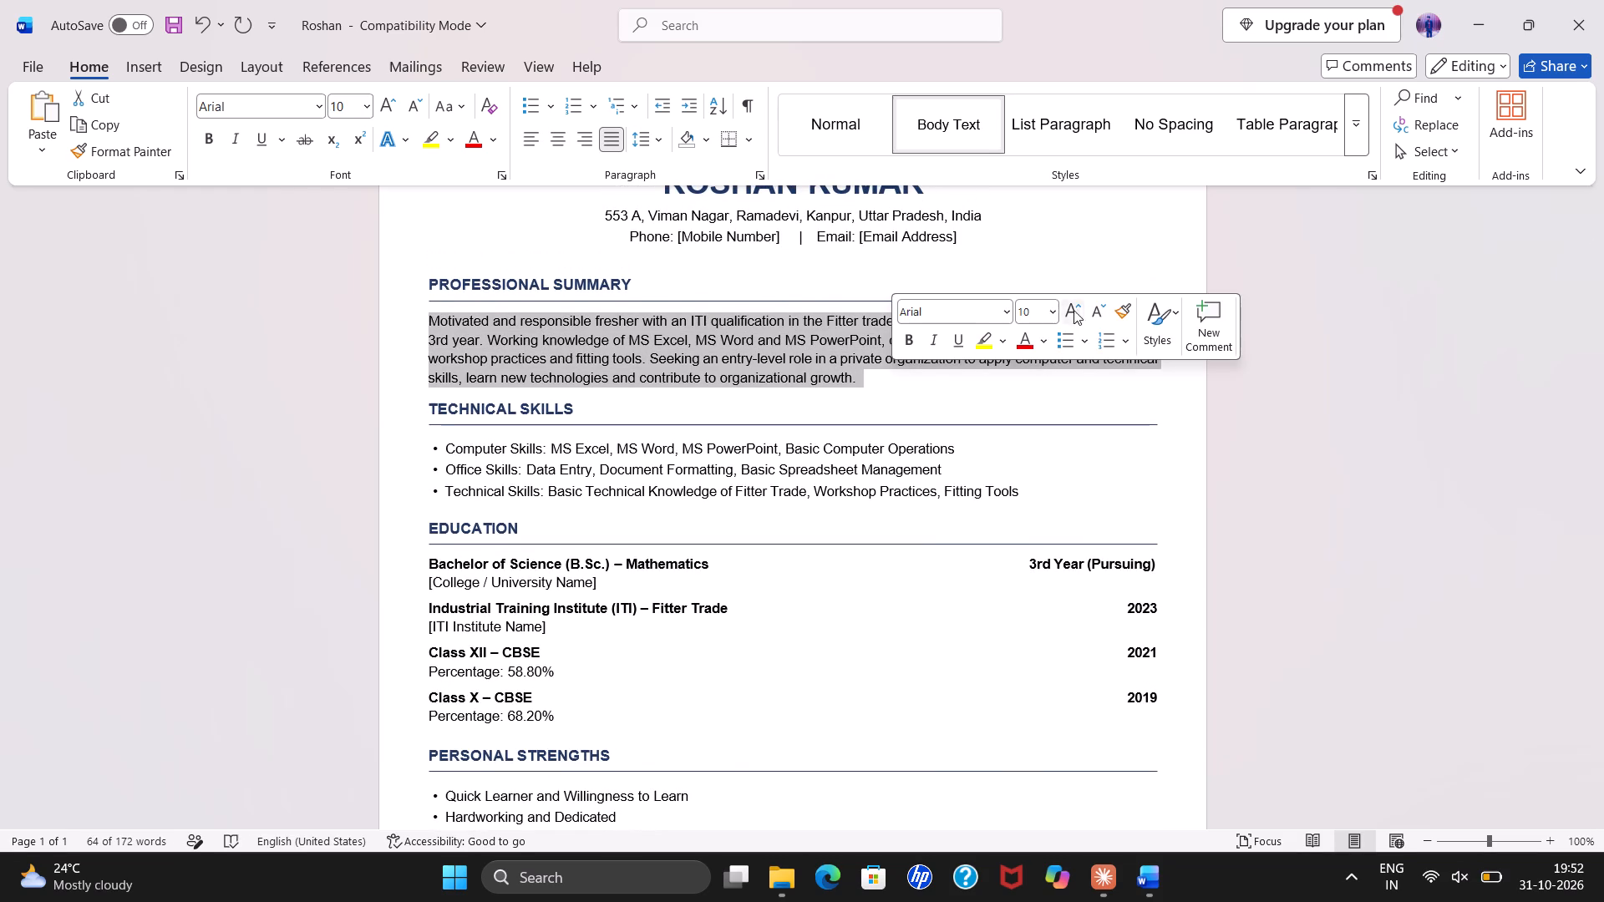
click(1068, 312)
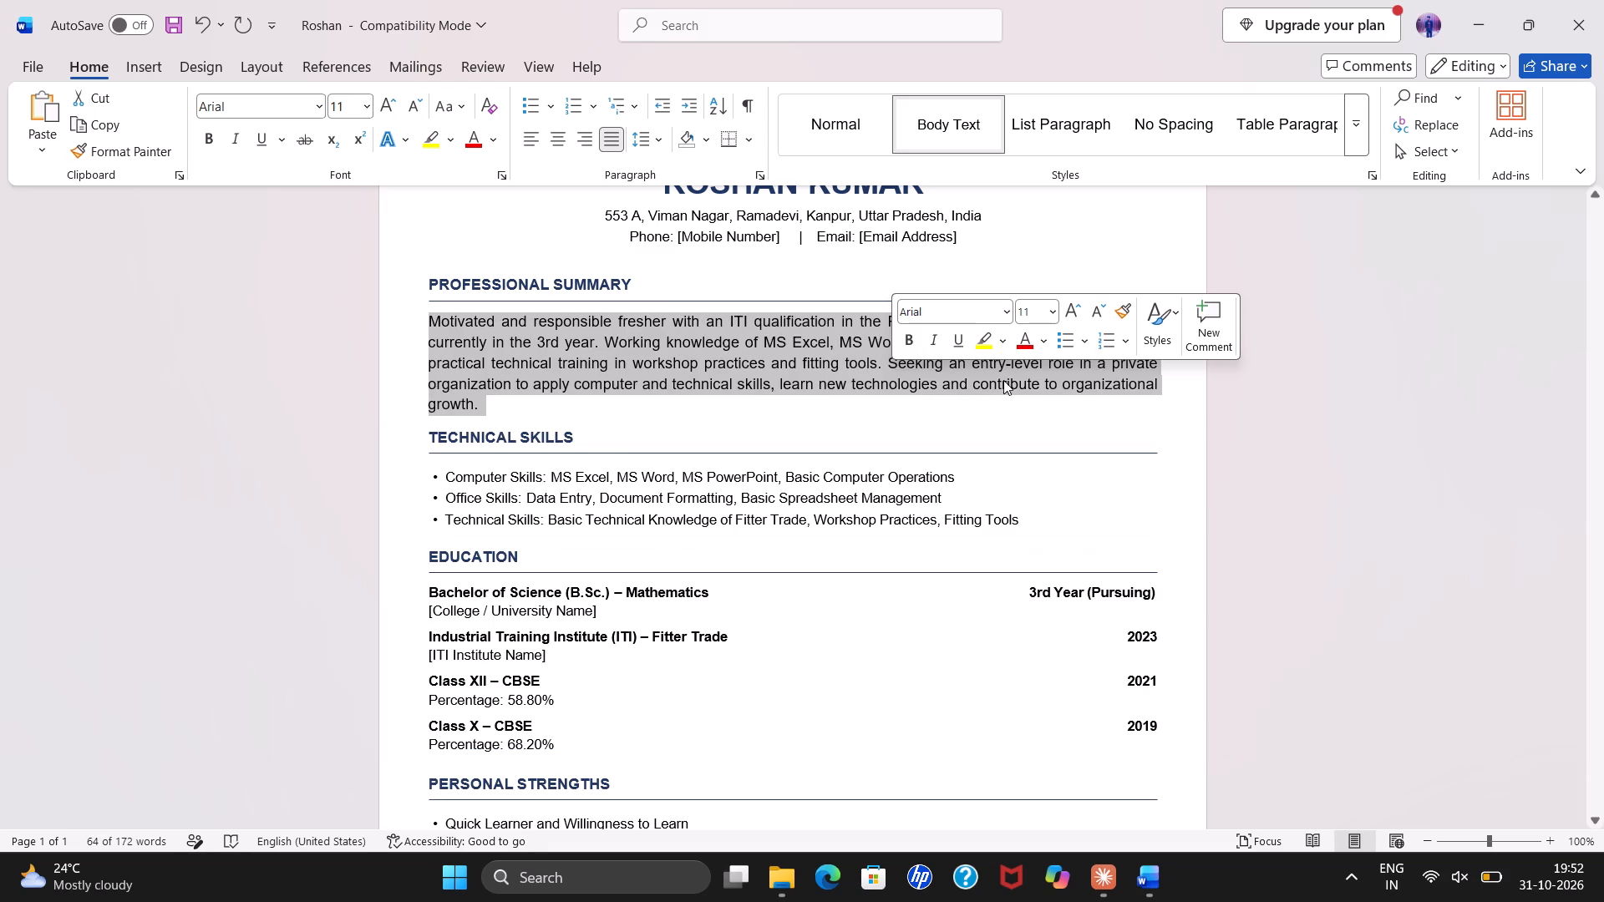
click(918, 419)
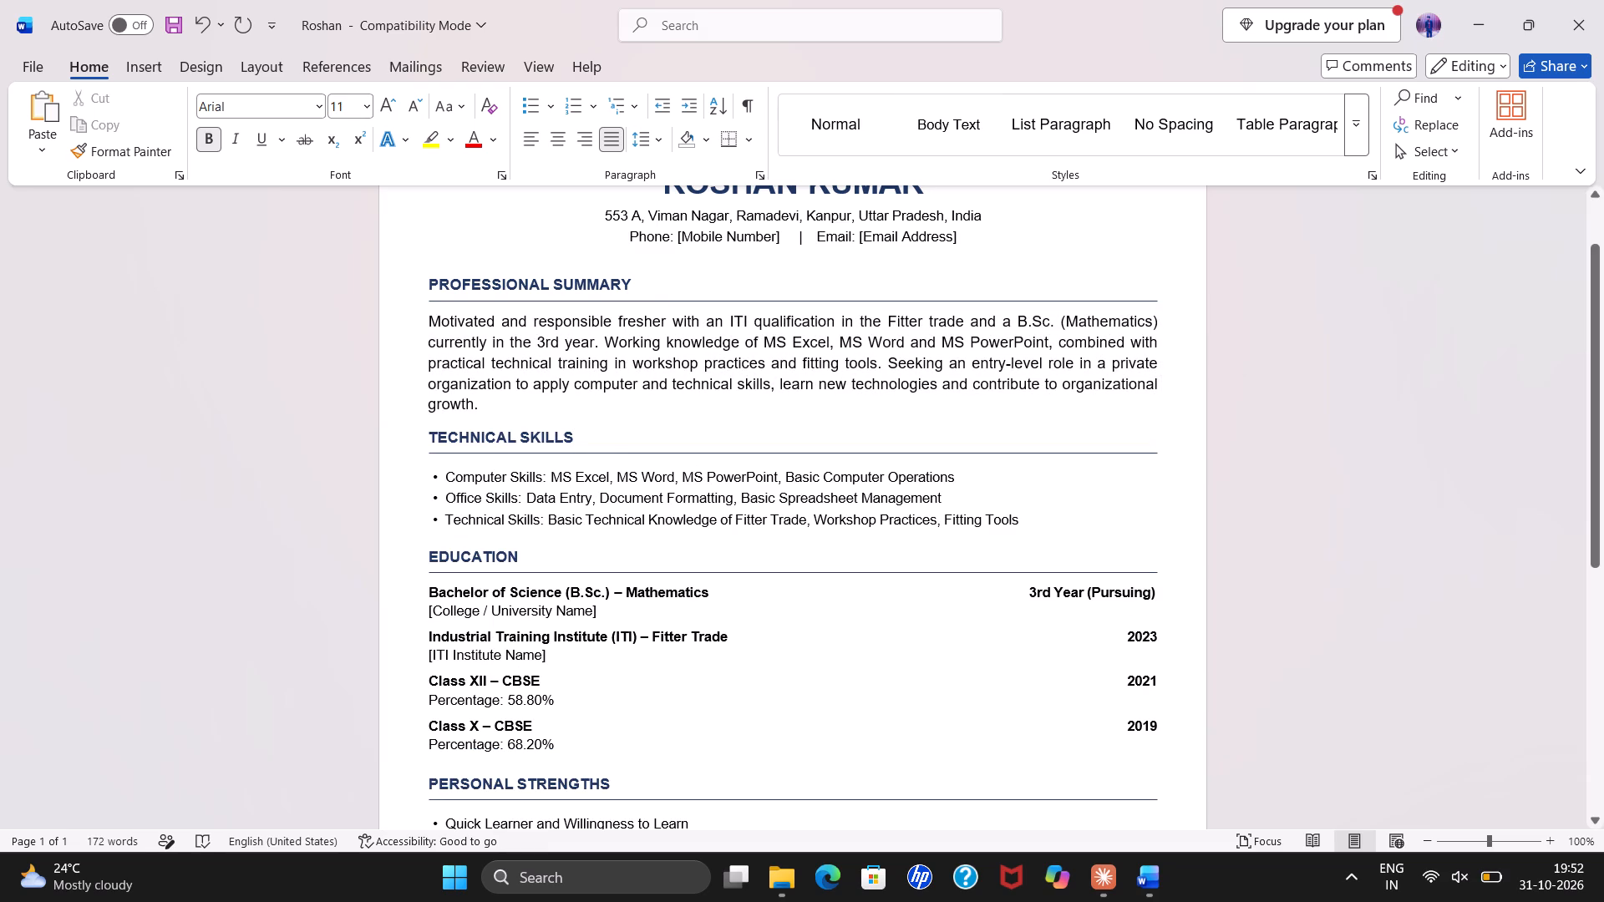
Increase the font size of the PROFESSIONAL SUMMARY heading to 12.
drag(427, 268, 613, 279)
drag(613, 279, 632, 278)
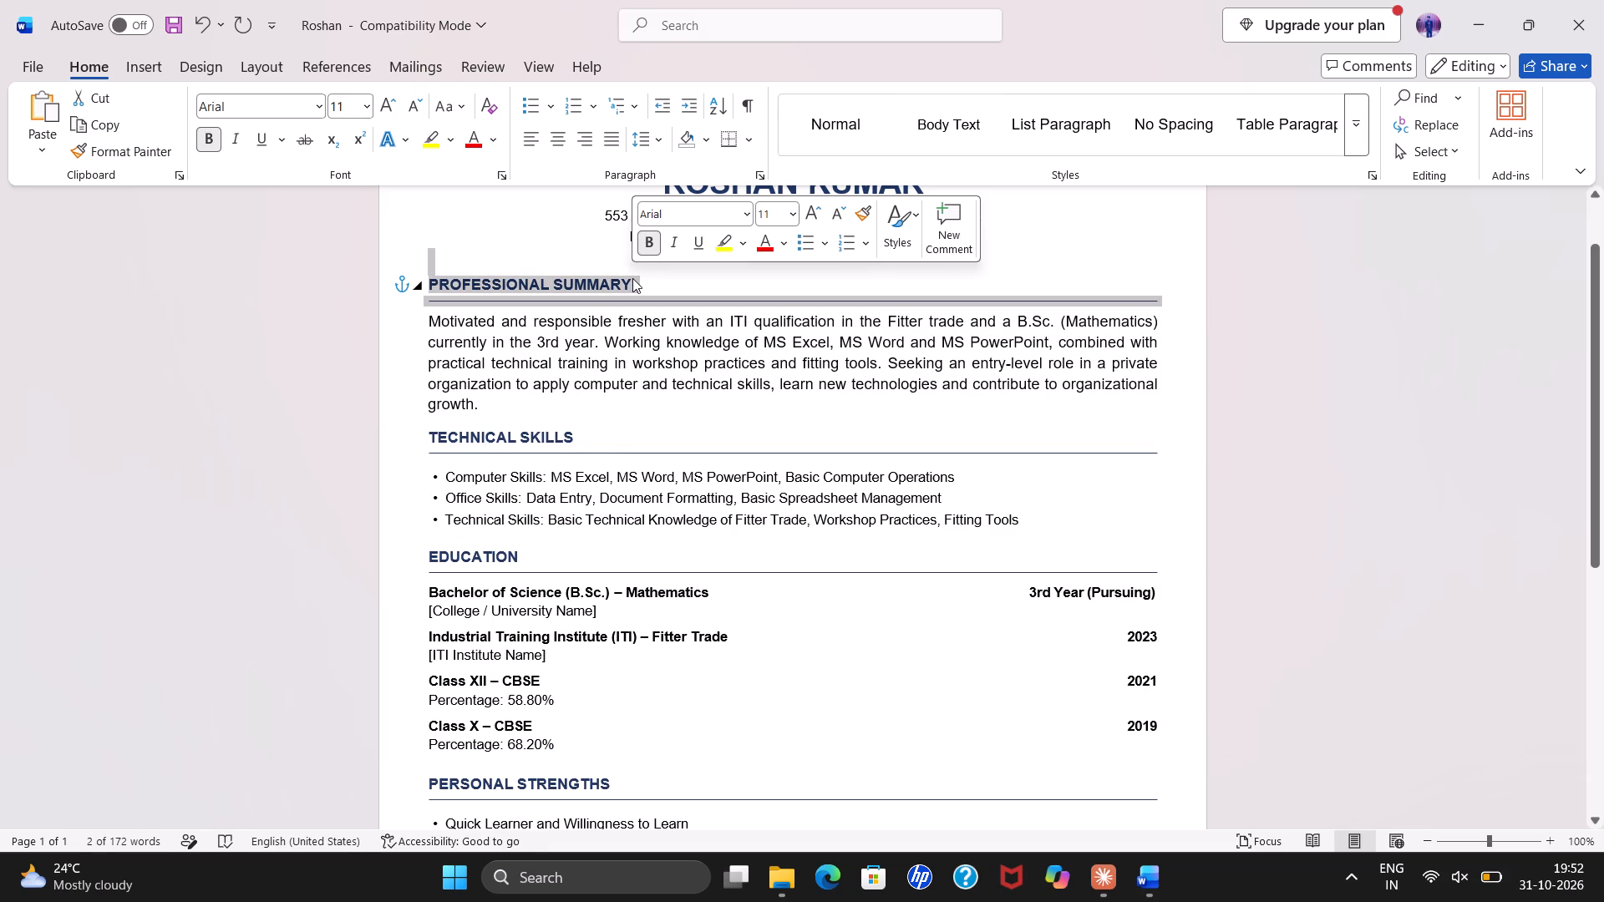
click(818, 214)
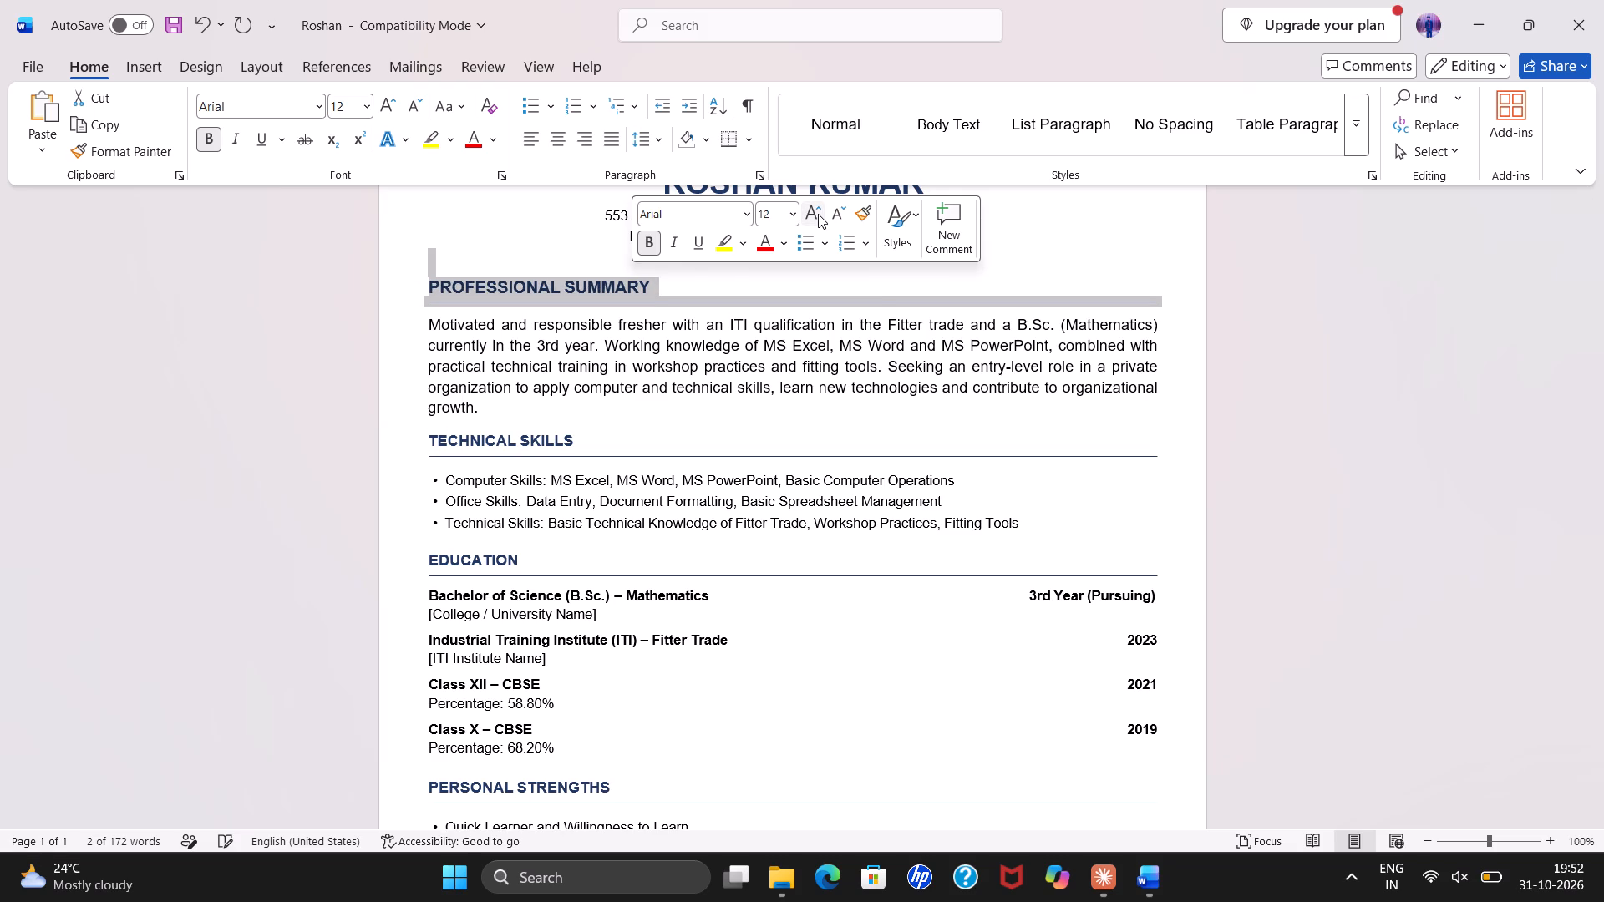
click(716, 439)
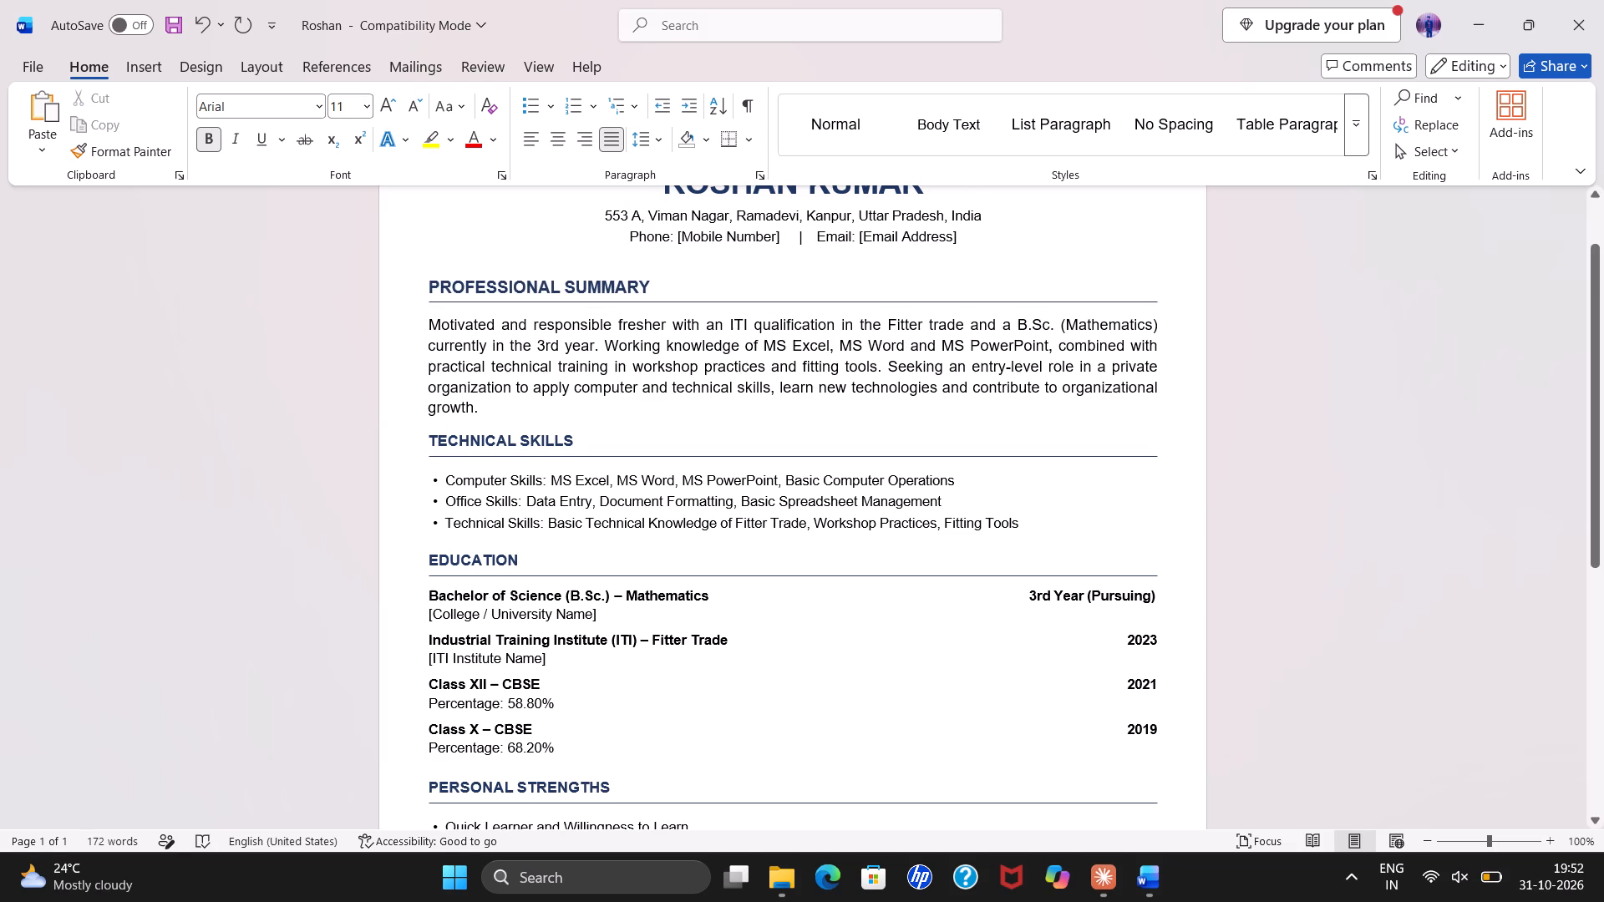
drag(432, 439, 519, 459)
click(697, 394)
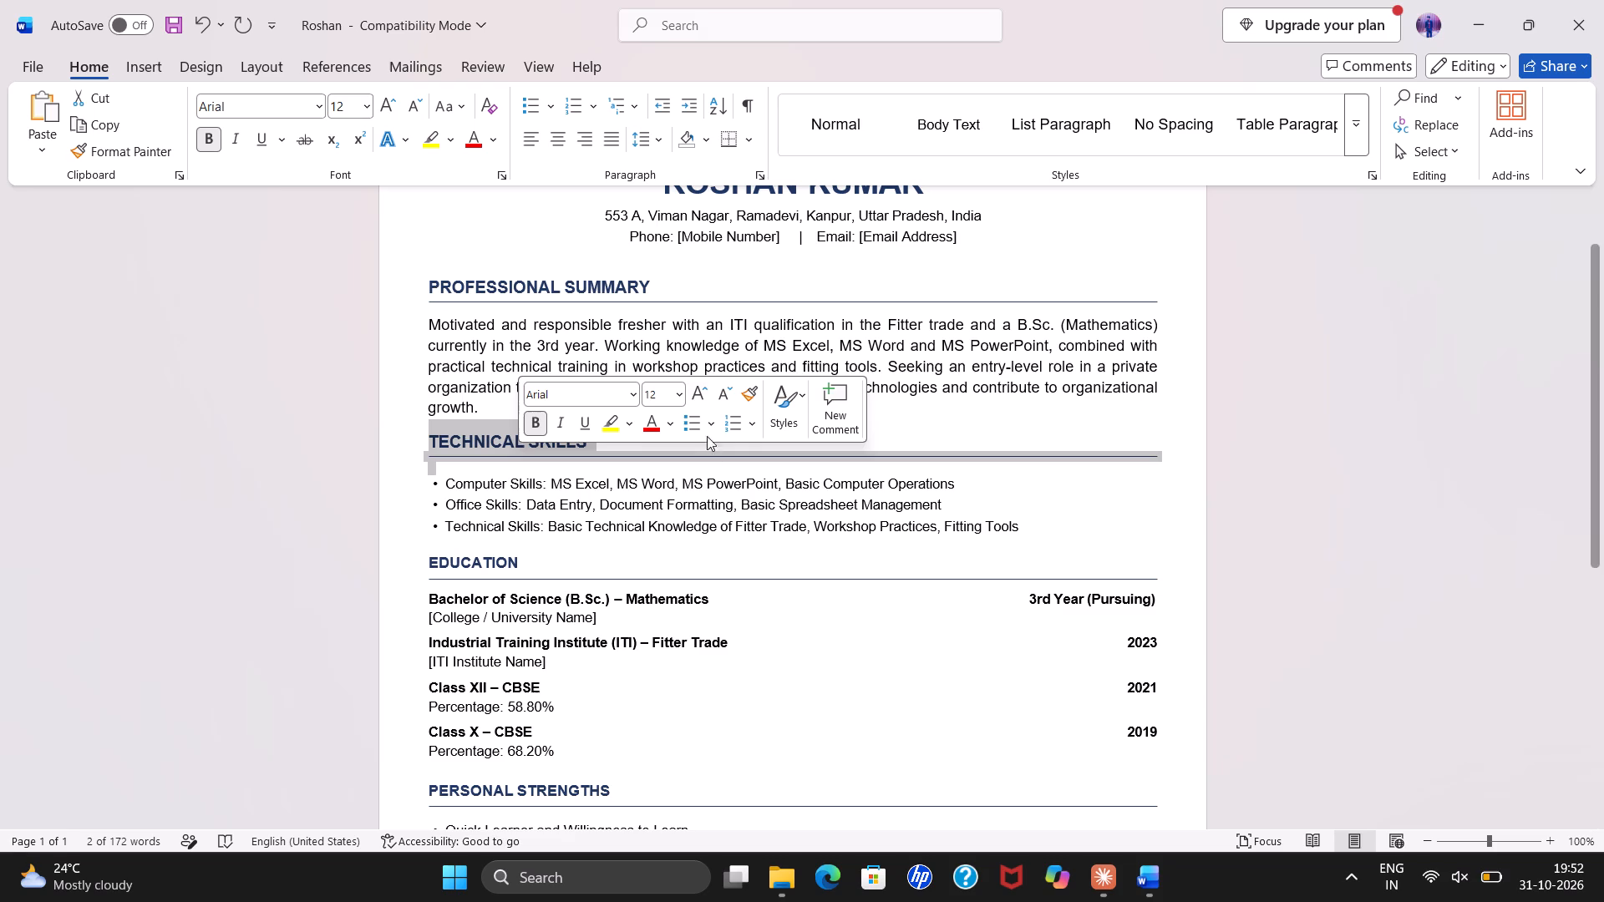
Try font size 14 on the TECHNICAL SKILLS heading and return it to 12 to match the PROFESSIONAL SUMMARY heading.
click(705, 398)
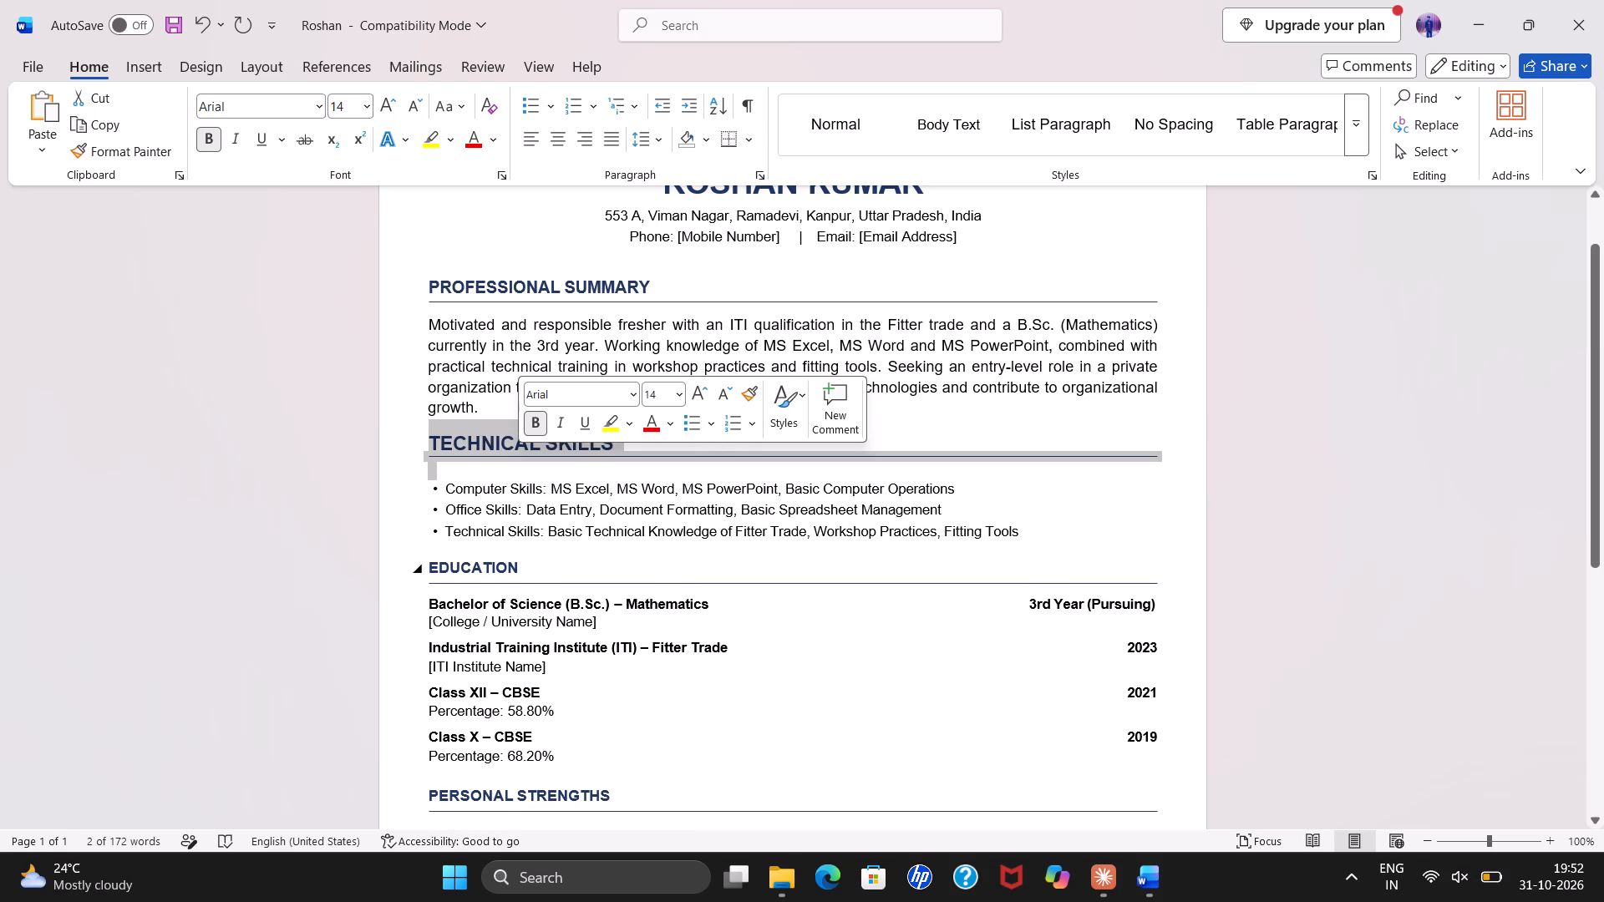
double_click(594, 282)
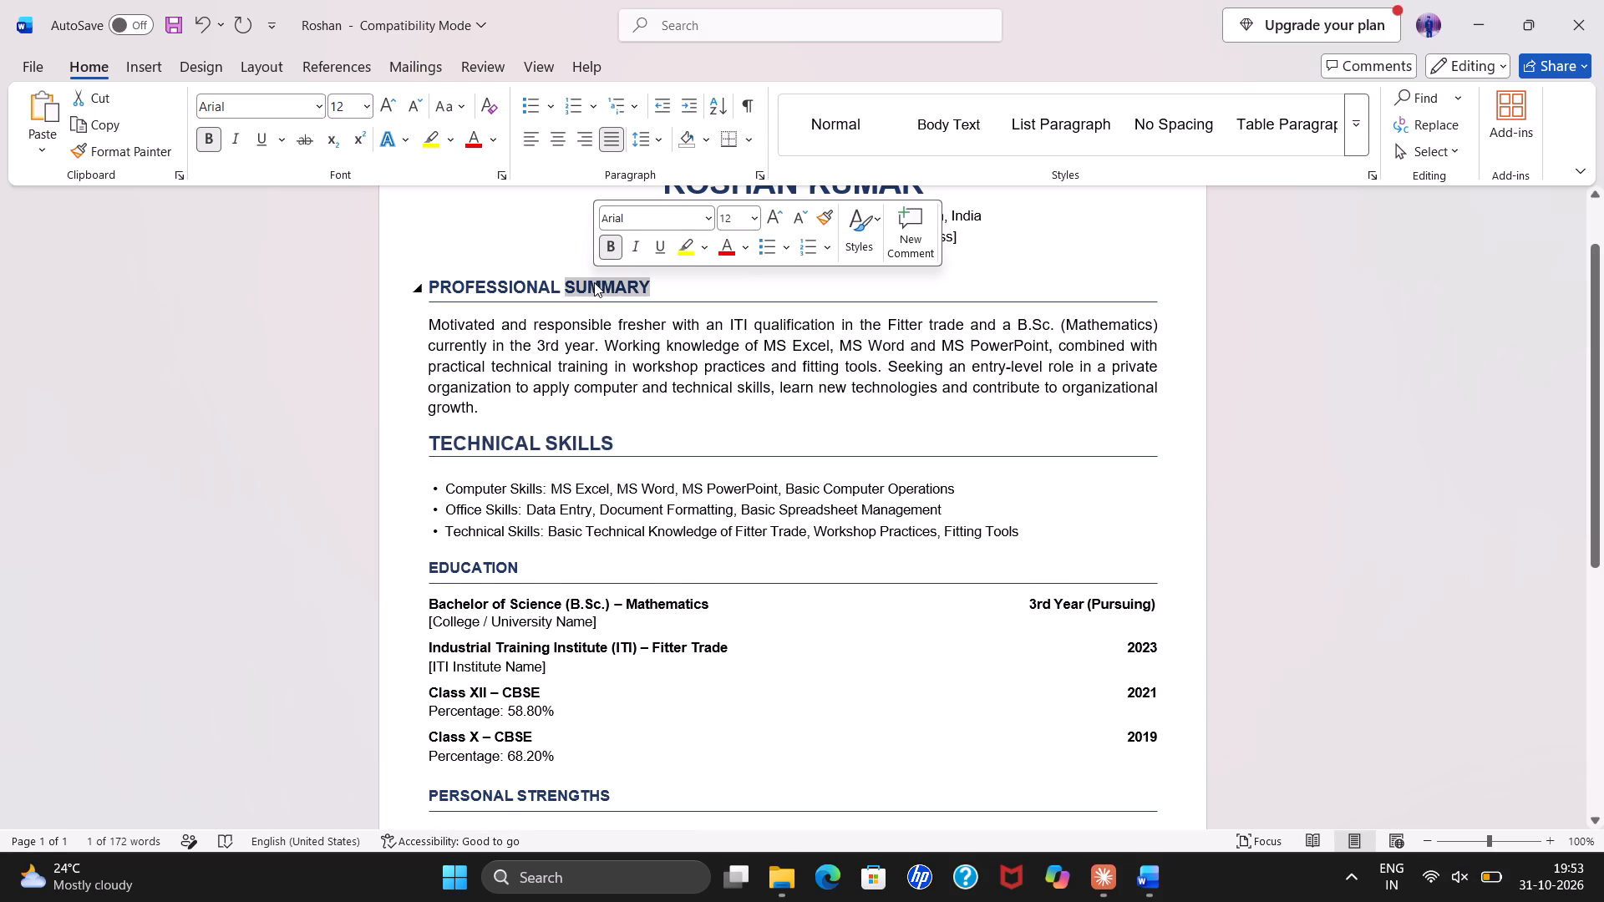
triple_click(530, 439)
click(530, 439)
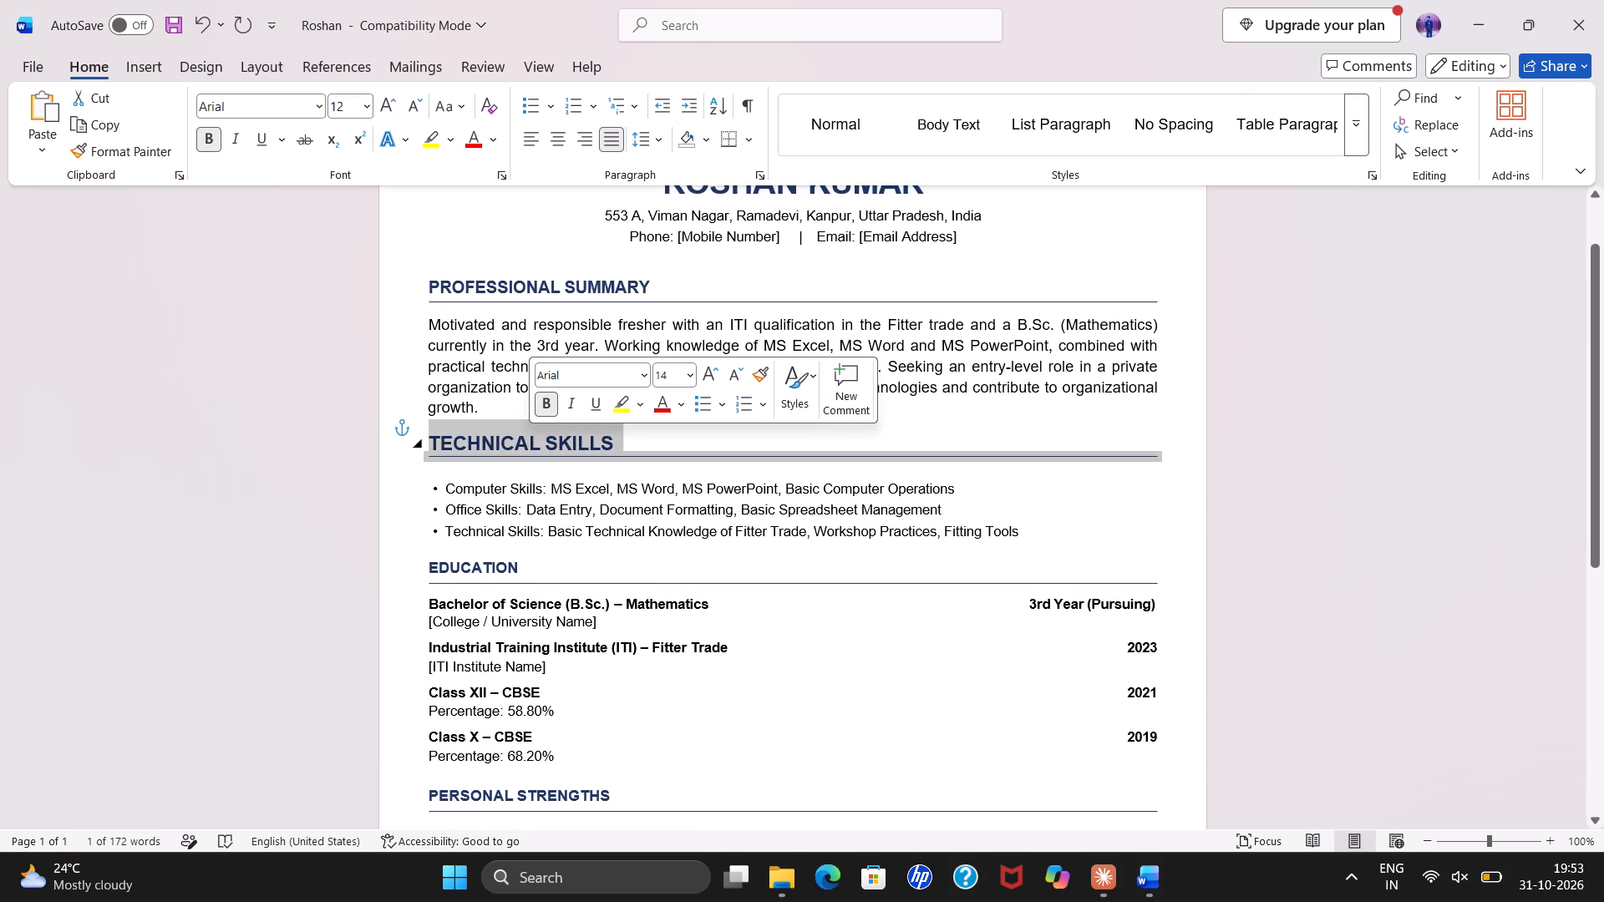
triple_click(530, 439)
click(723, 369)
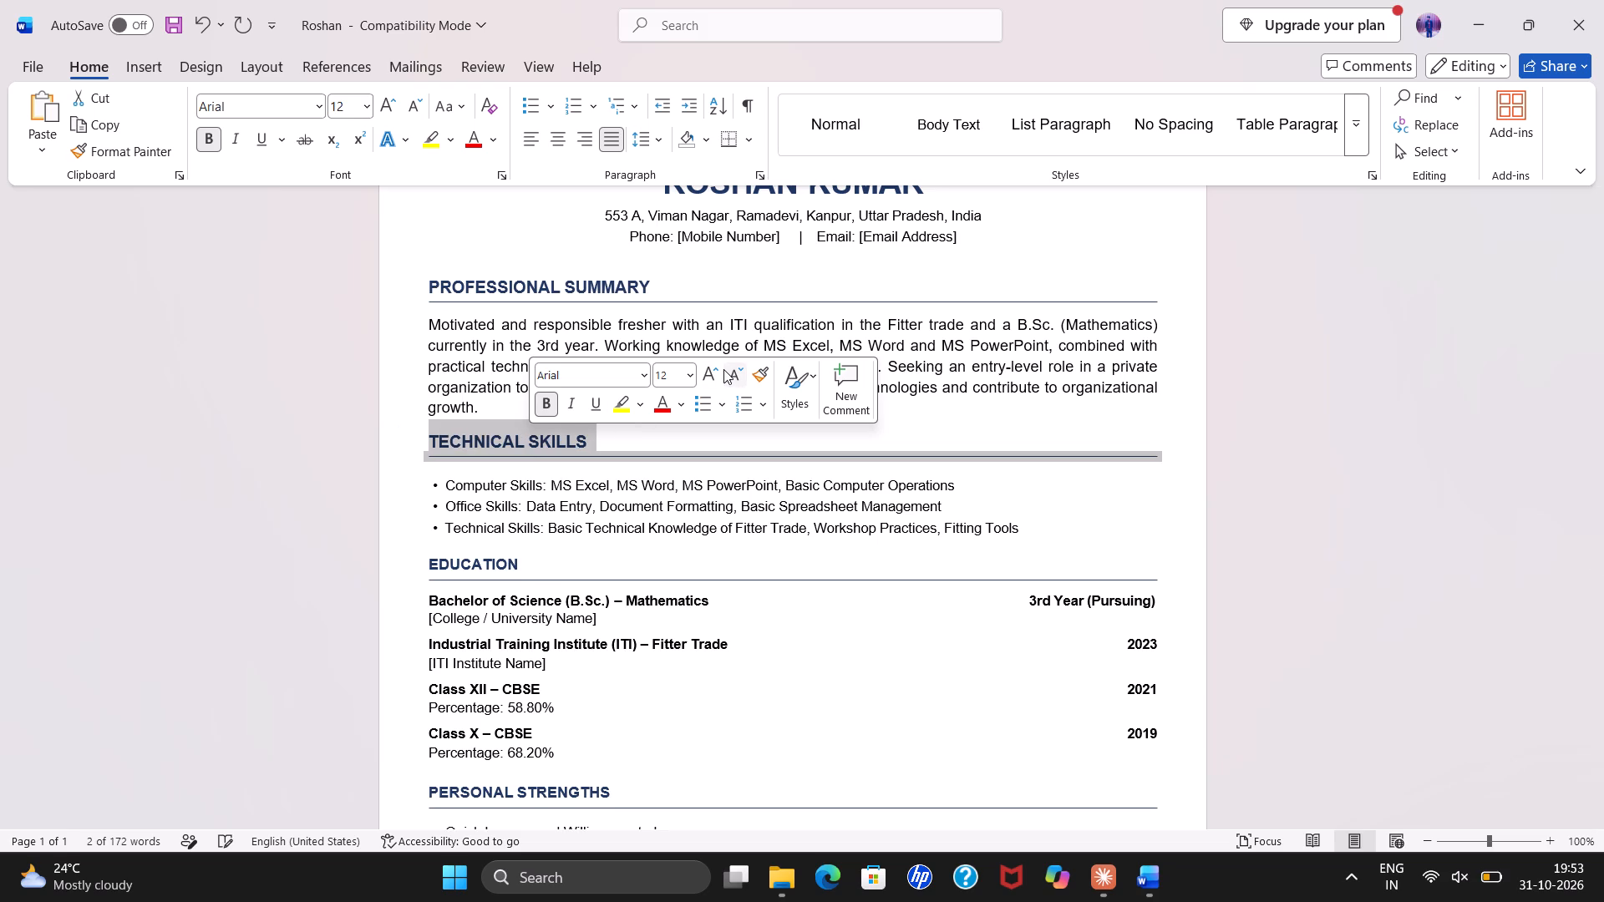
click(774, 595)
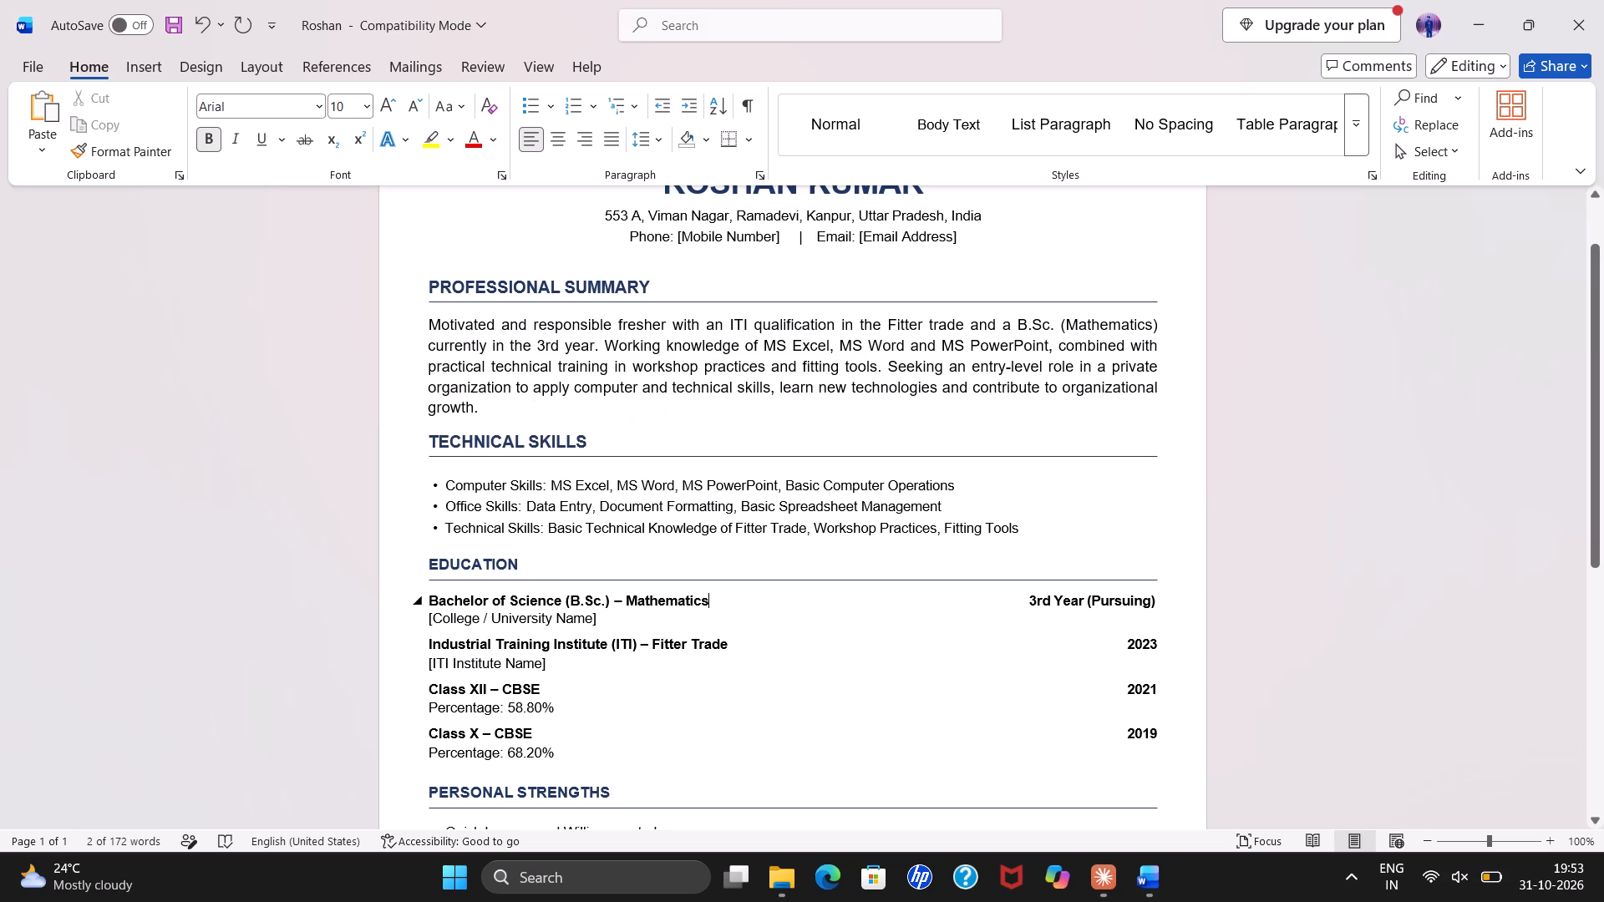
Increase the font size of the three Technical Skills bullet points to 11, matching the Professional Summary paragraph.
drag(436, 471, 523, 516)
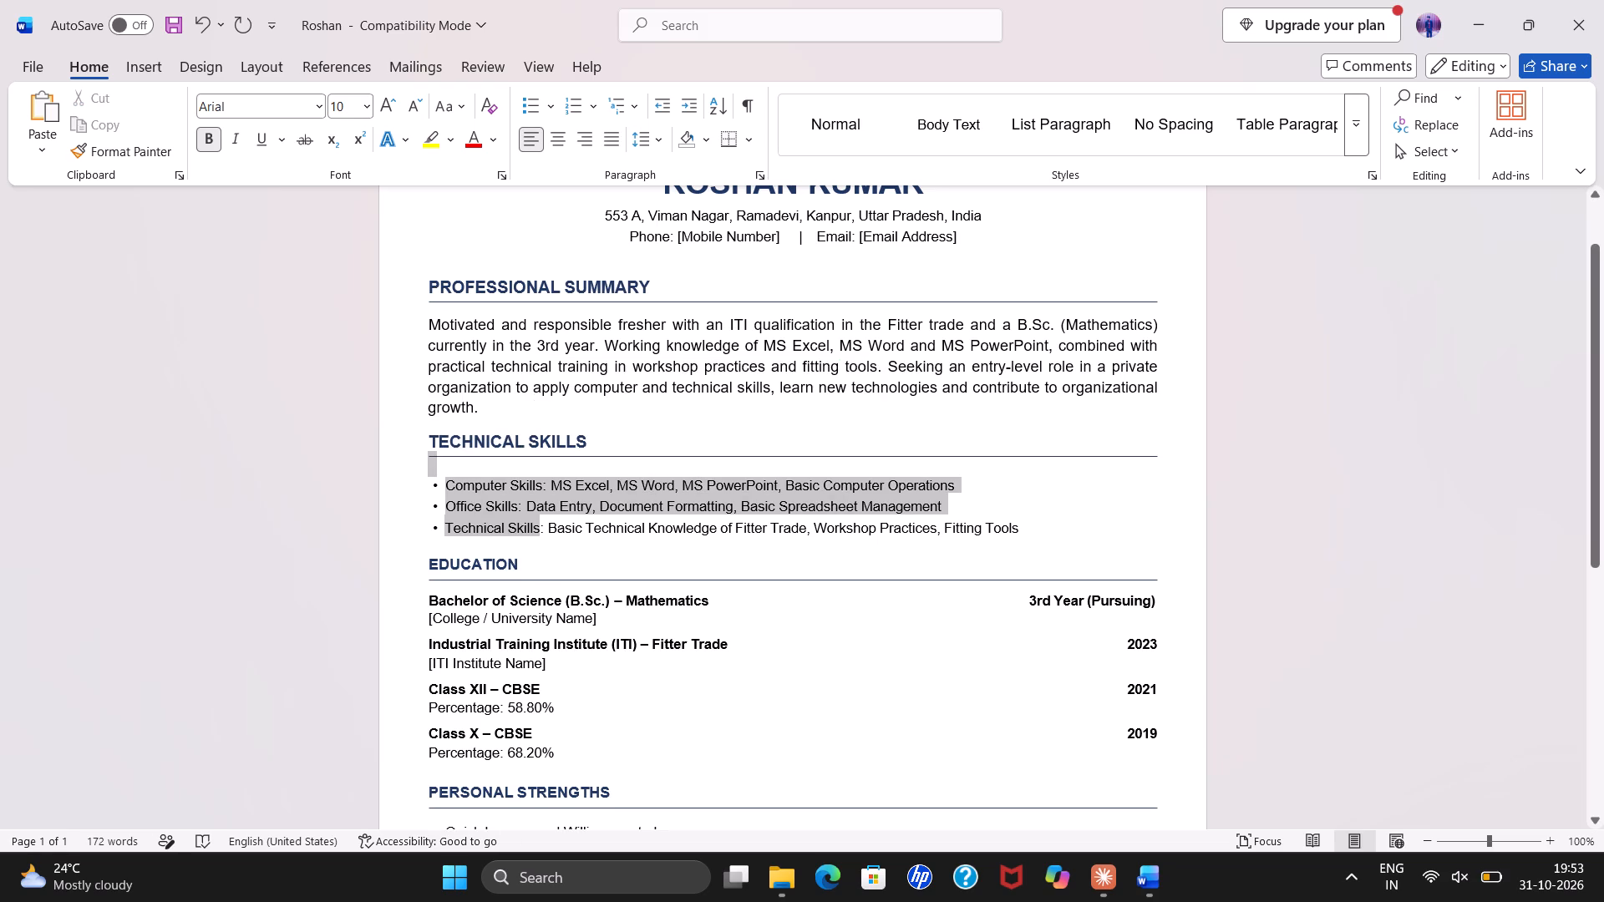
drag(523, 516, 581, 519)
click(581, 519)
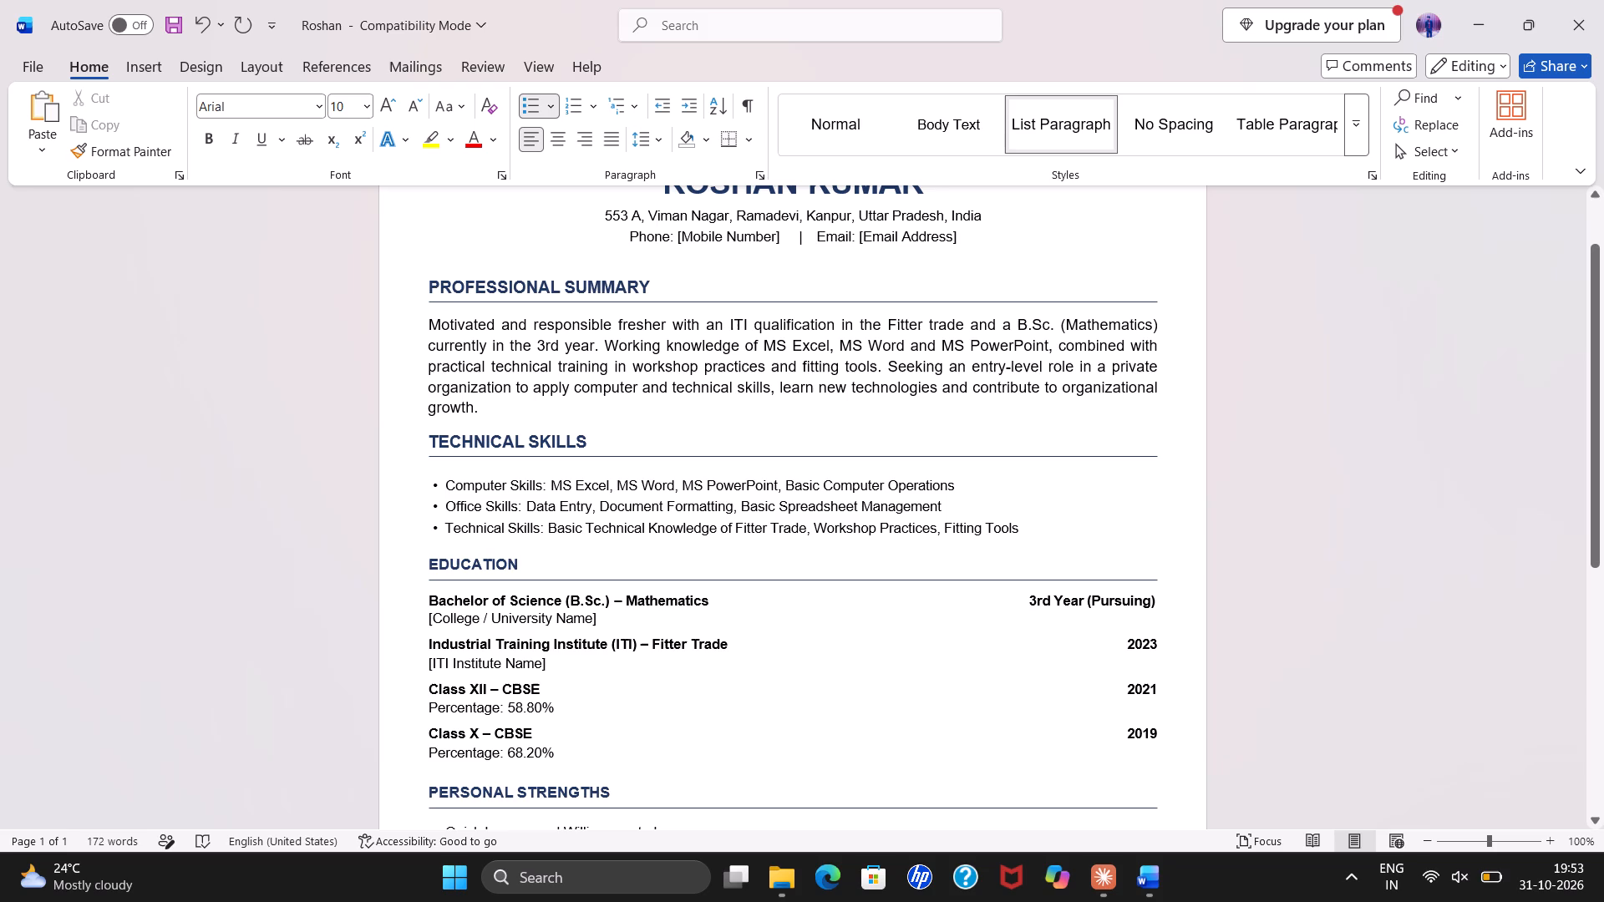
drag(439, 477, 668, 536)
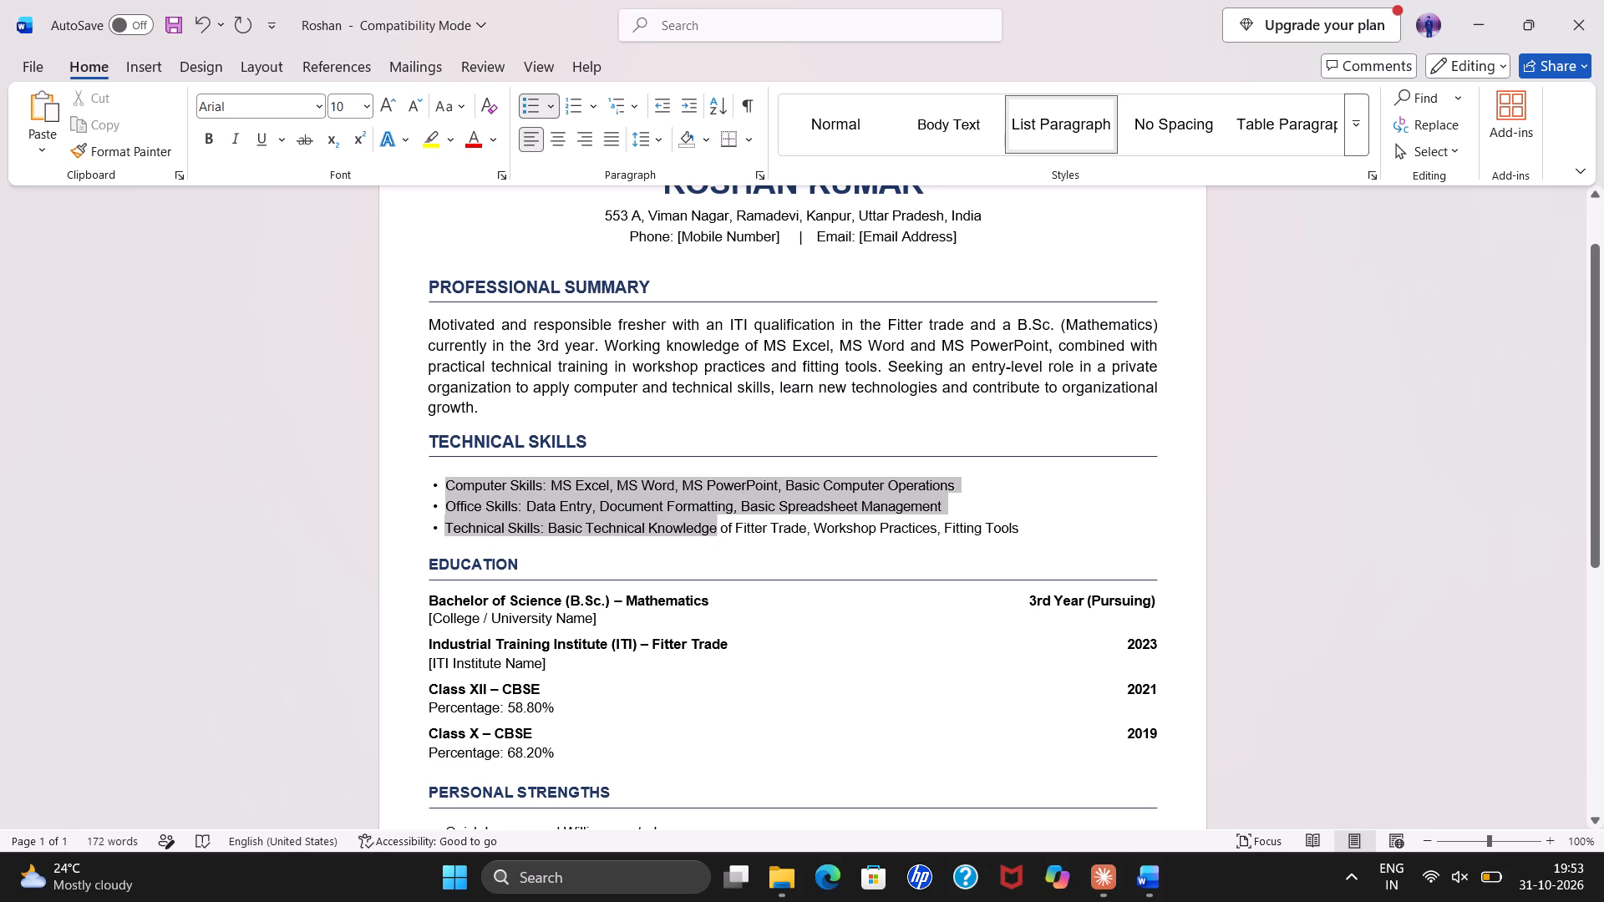
drag(668, 536, 703, 540)
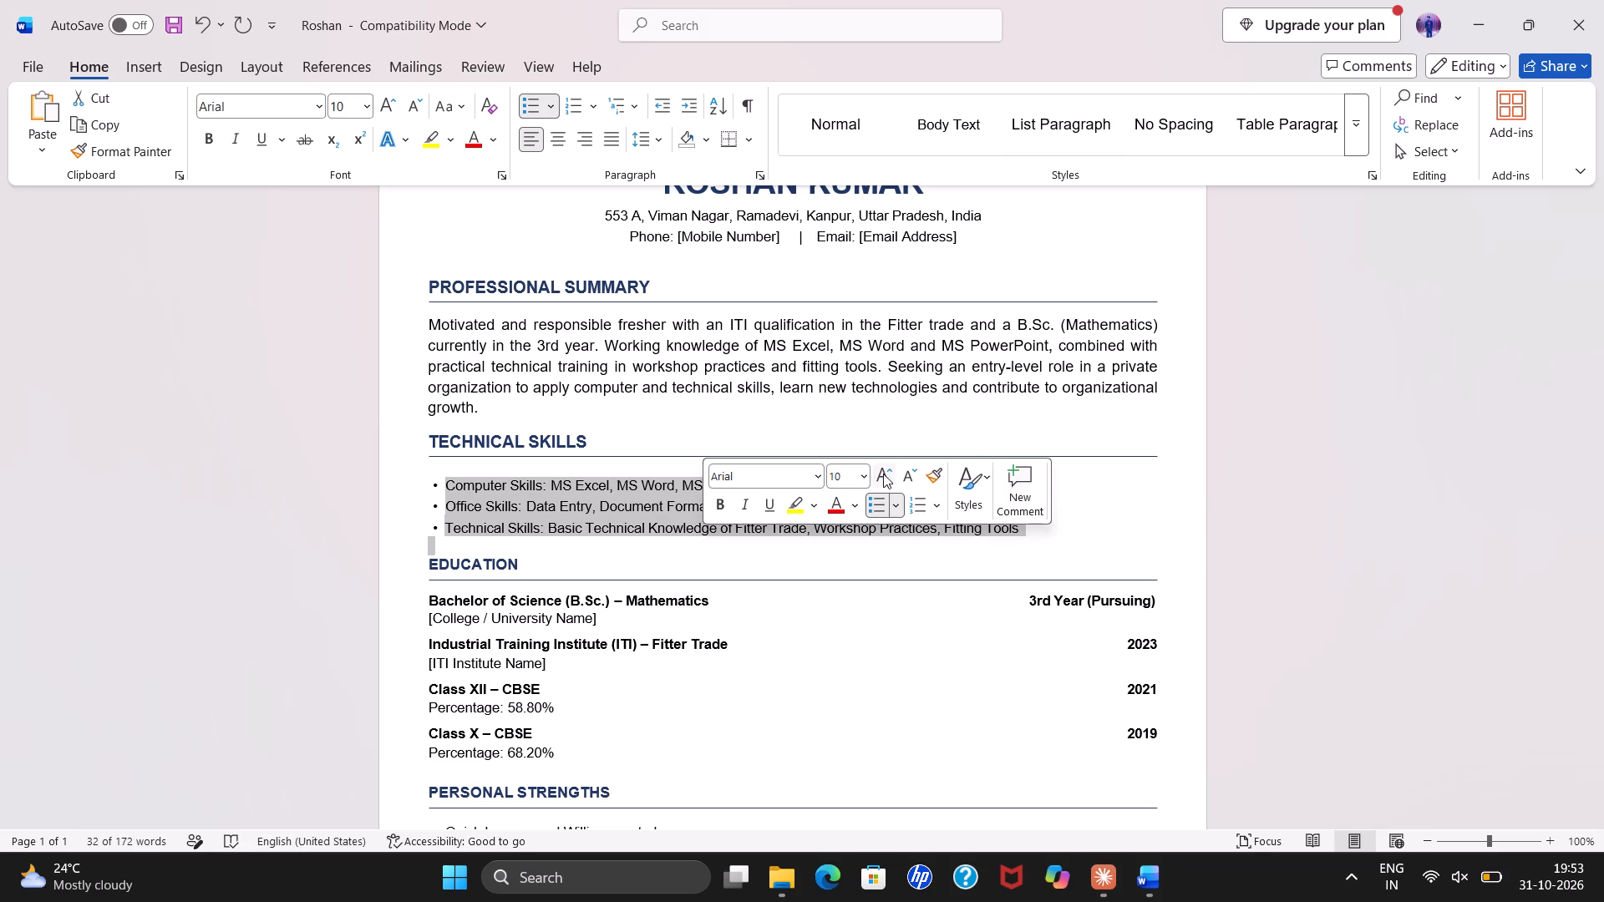
click(883, 474)
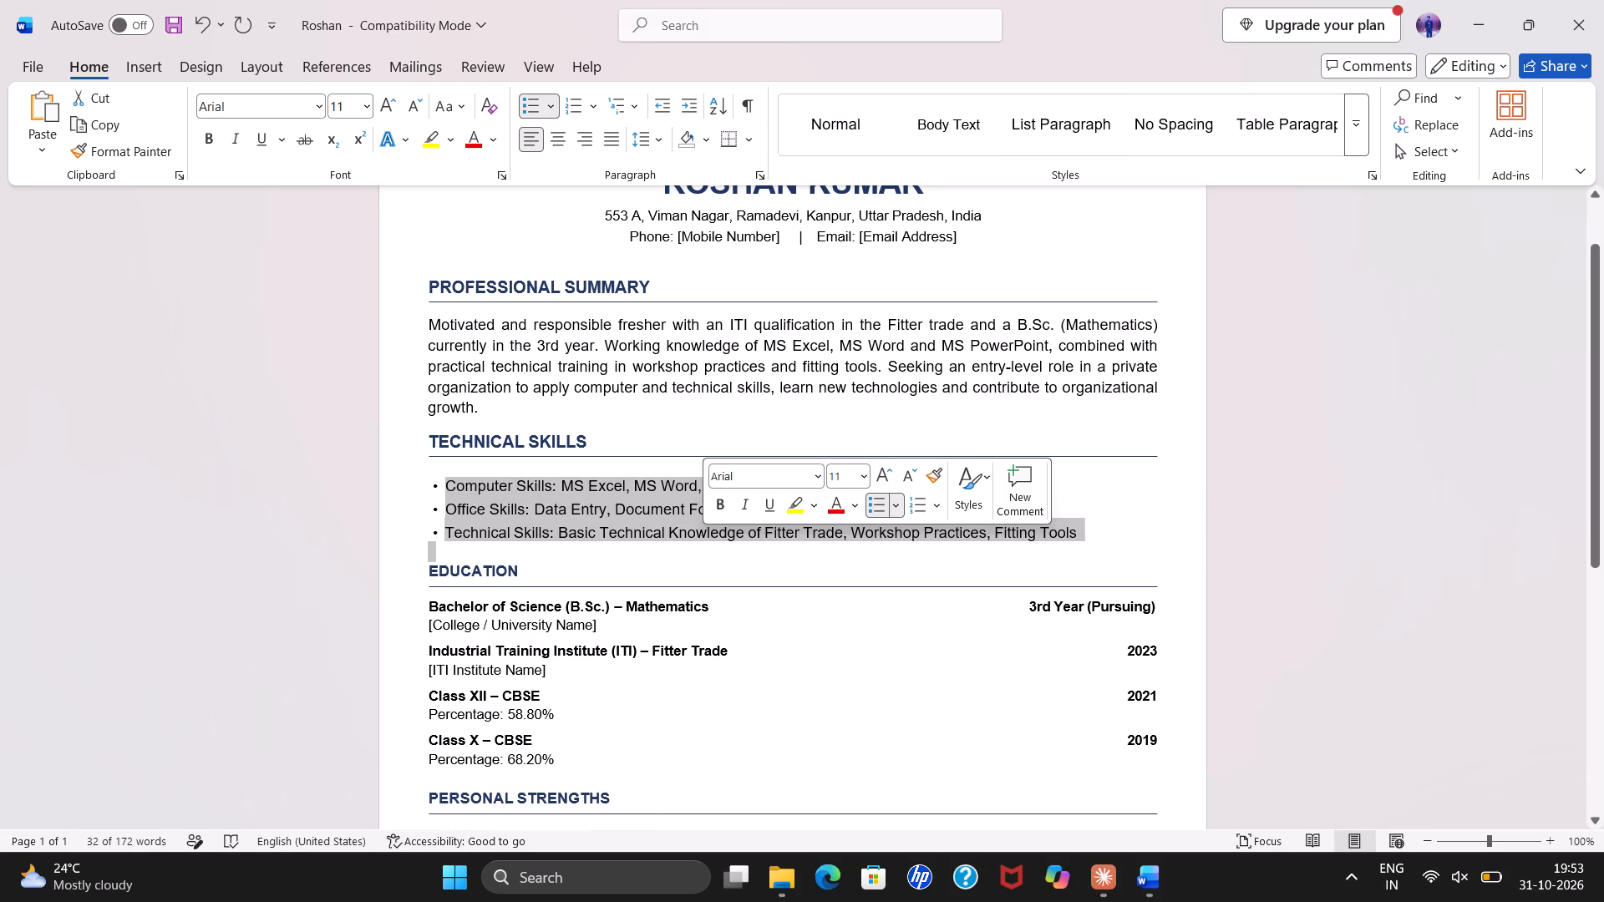
drag(524, 331, 627, 379)
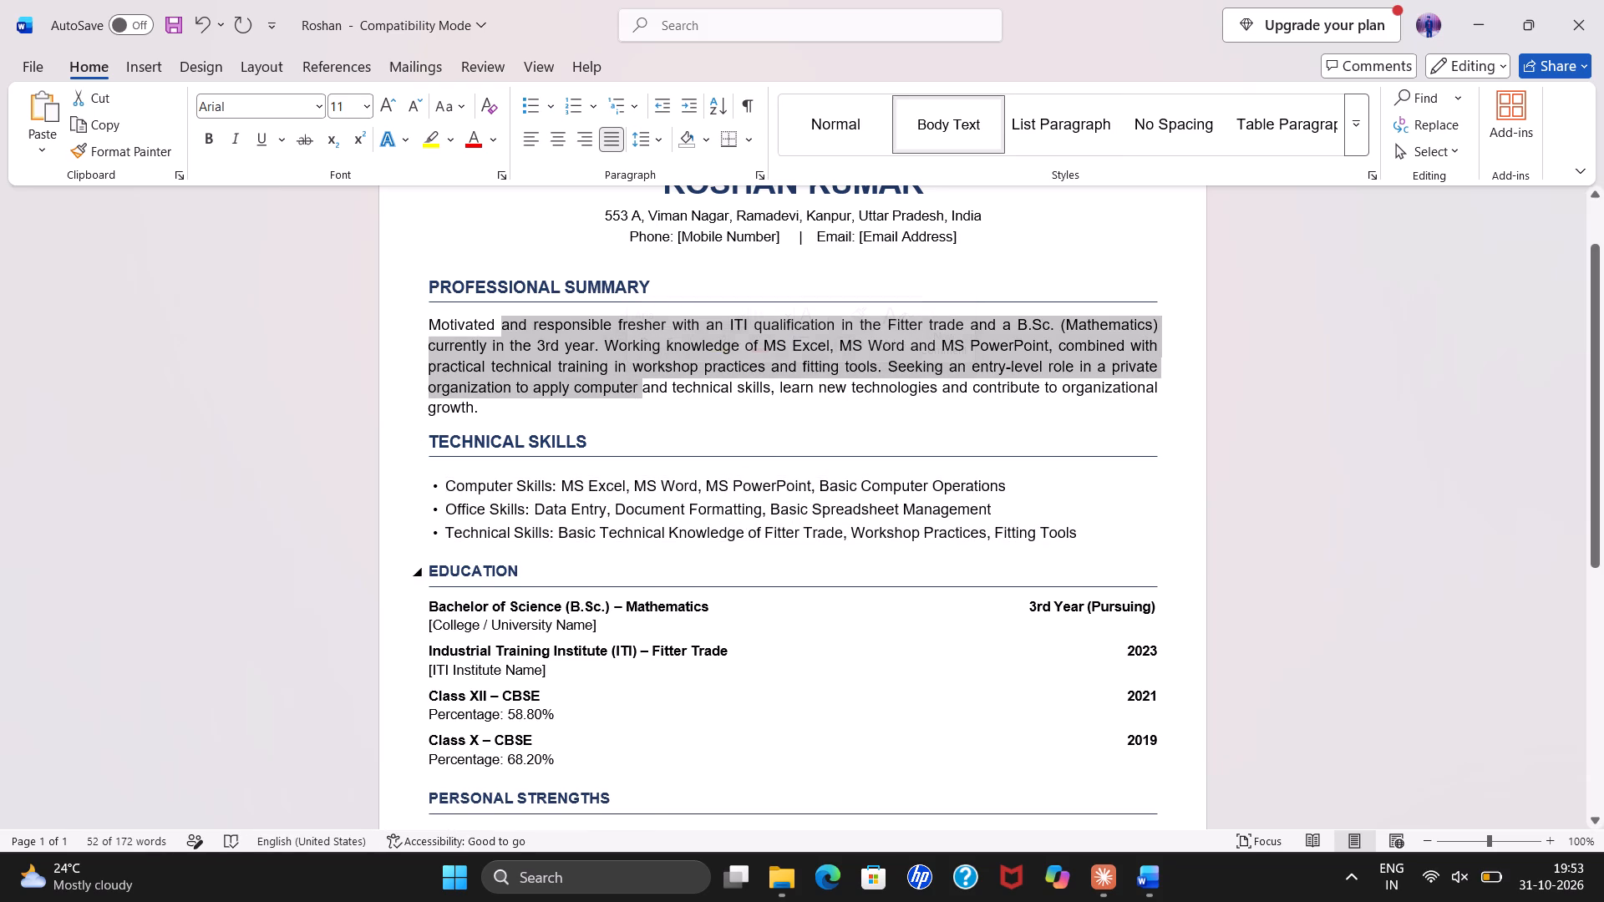
click(824, 672)
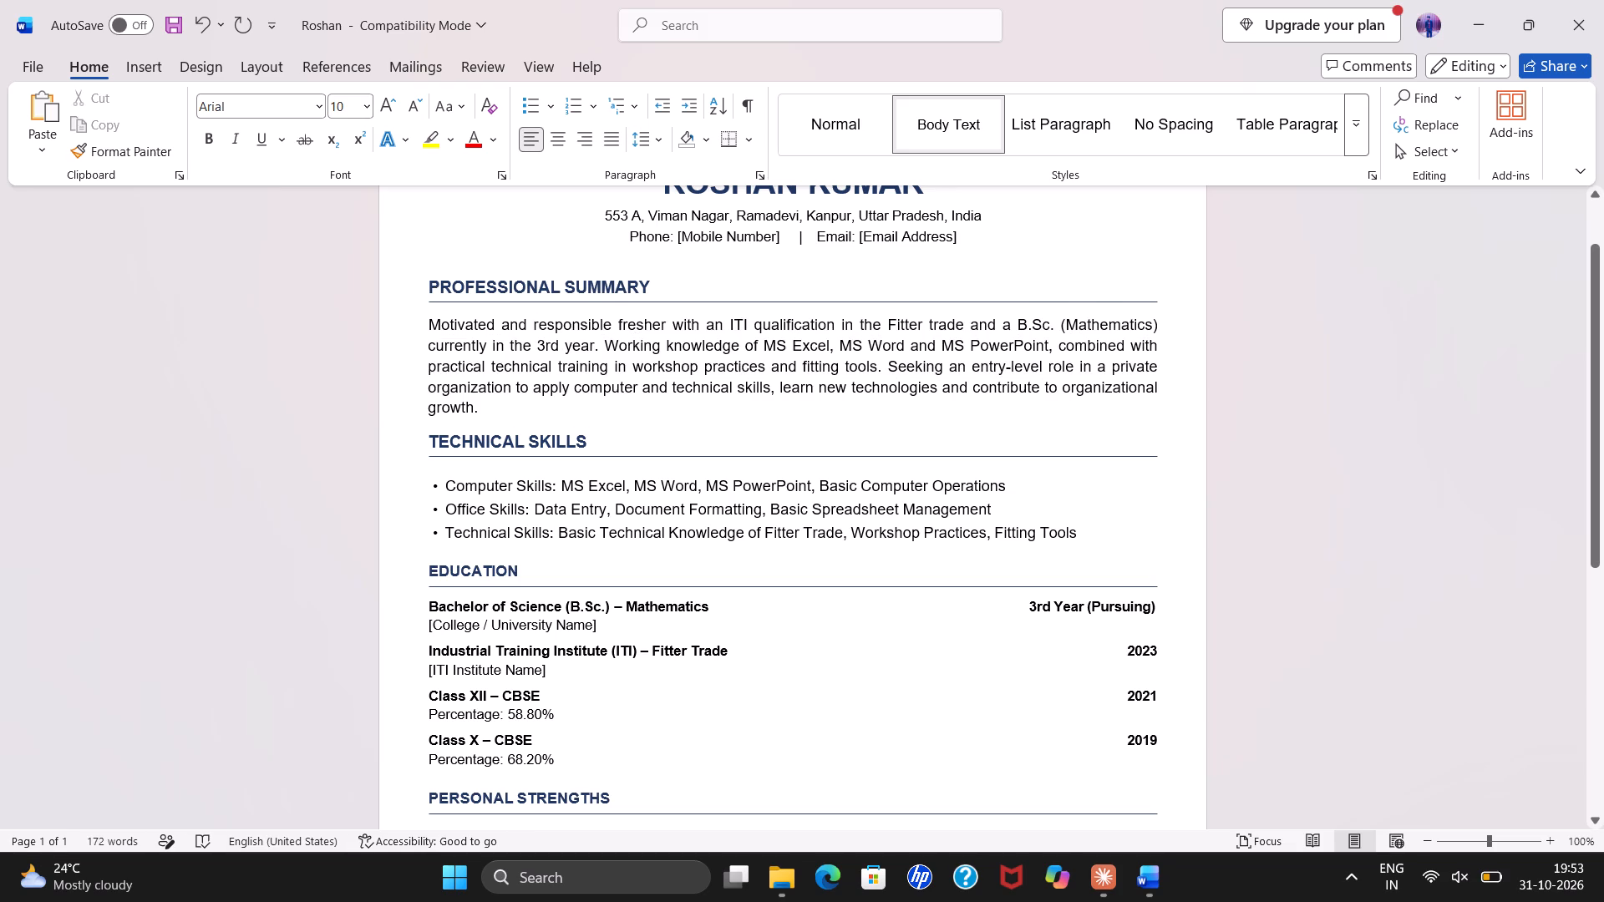
Increase the font size of the EDUCATION heading to 12.
drag(422, 558, 505, 578)
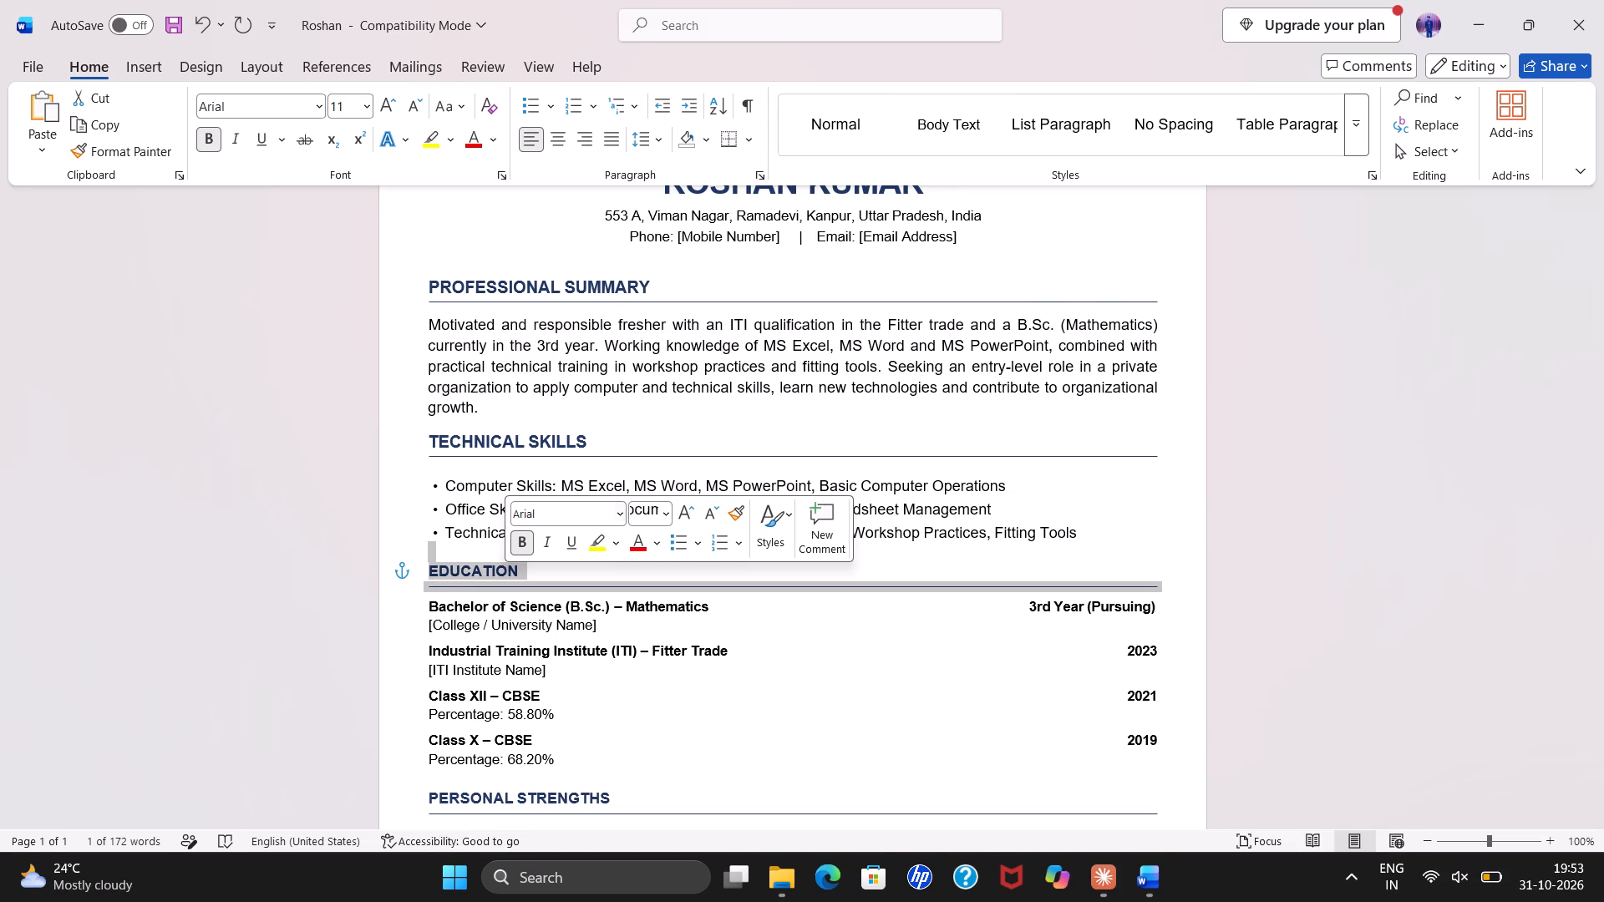
click(680, 519)
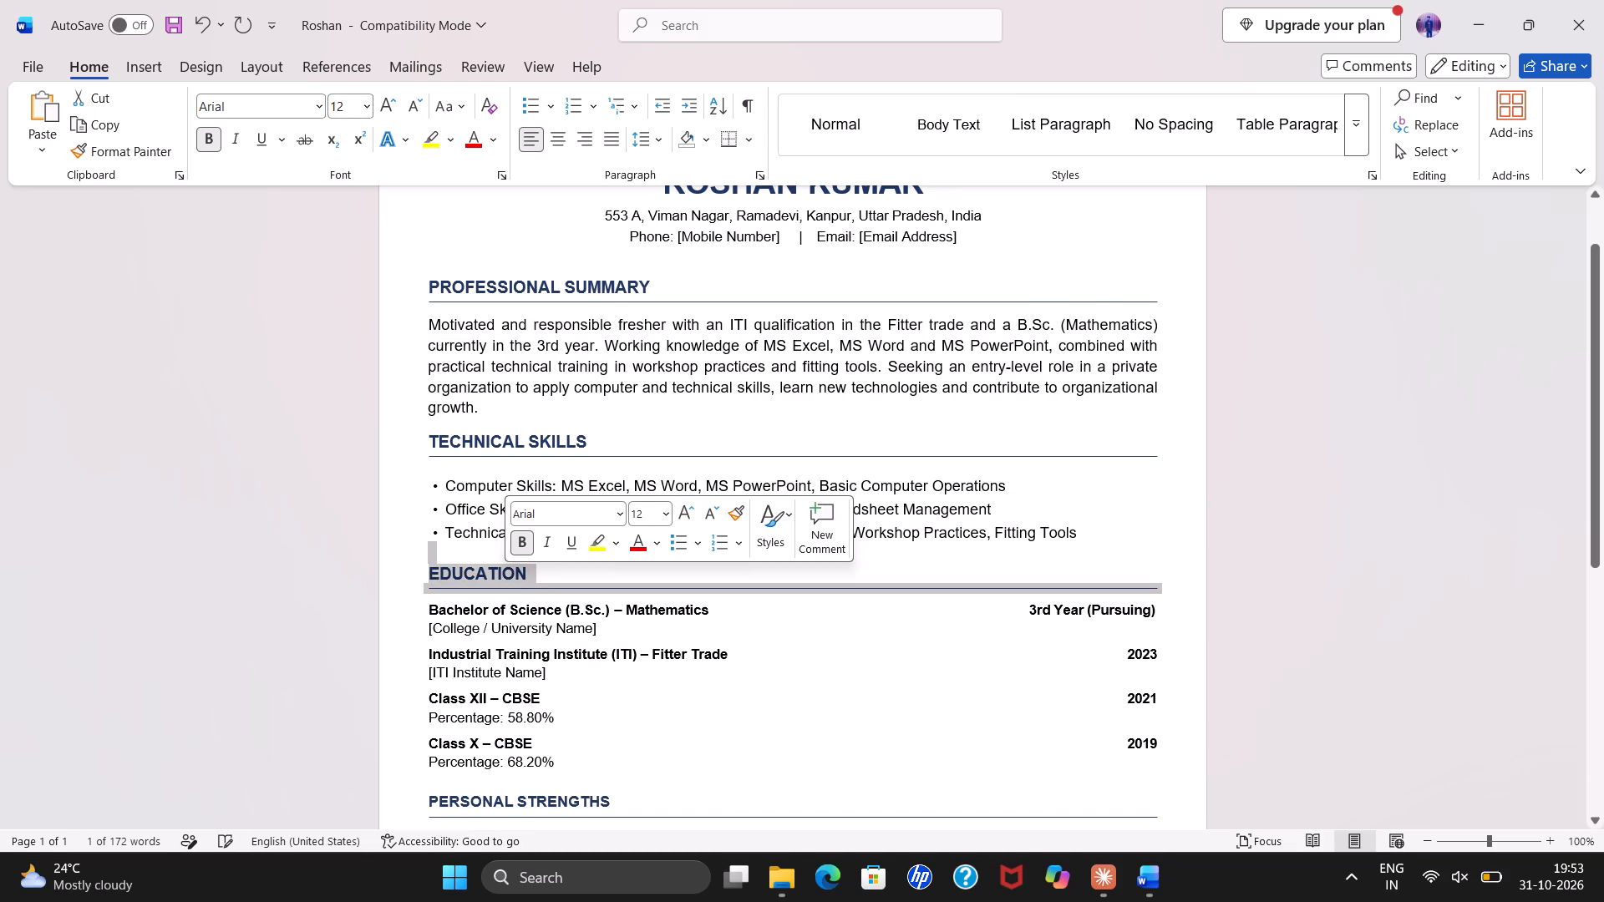
click(834, 687)
Increase the font size of all Education entries, from Bachelor of Science through the Class X percentage, to 11.
scroll(834, 687, down, 1)
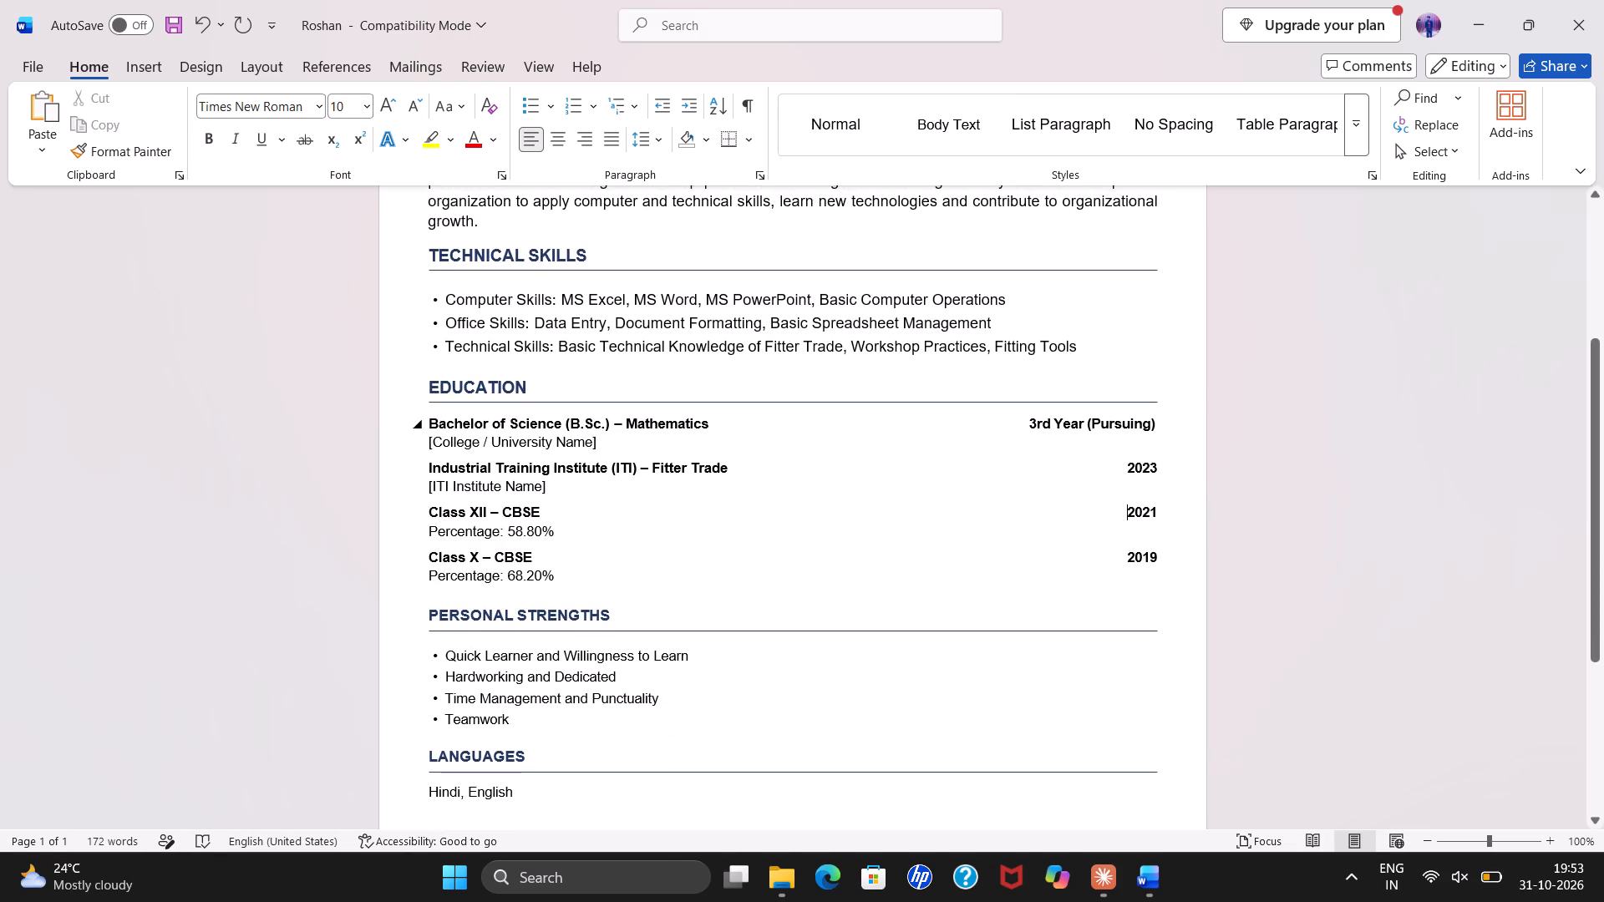
drag(434, 421, 467, 433)
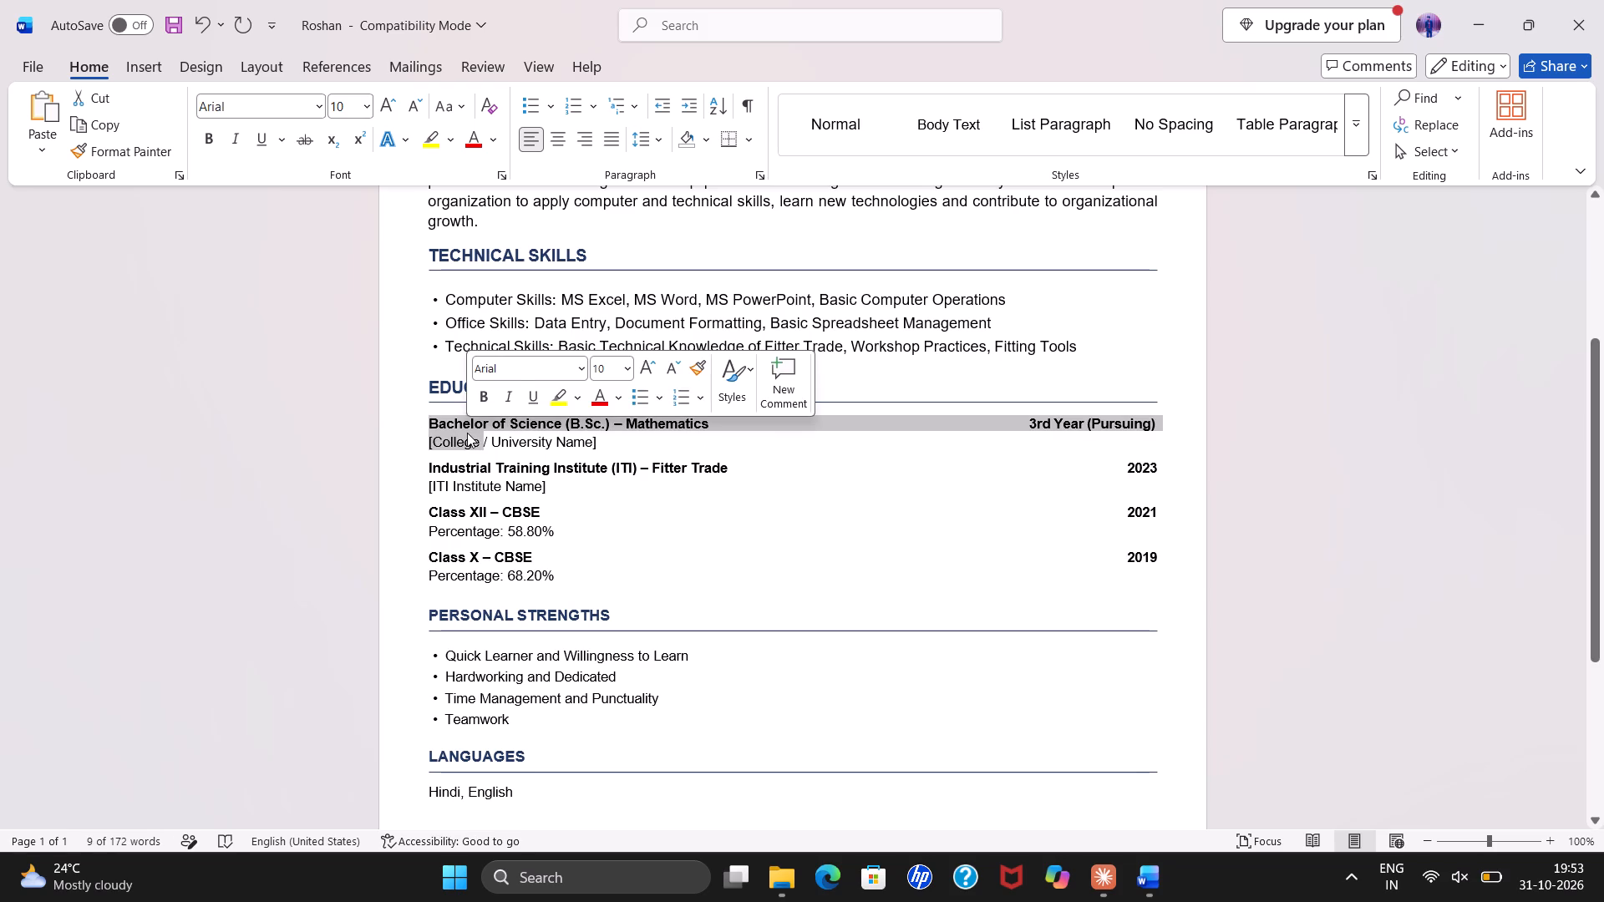
click(538, 491)
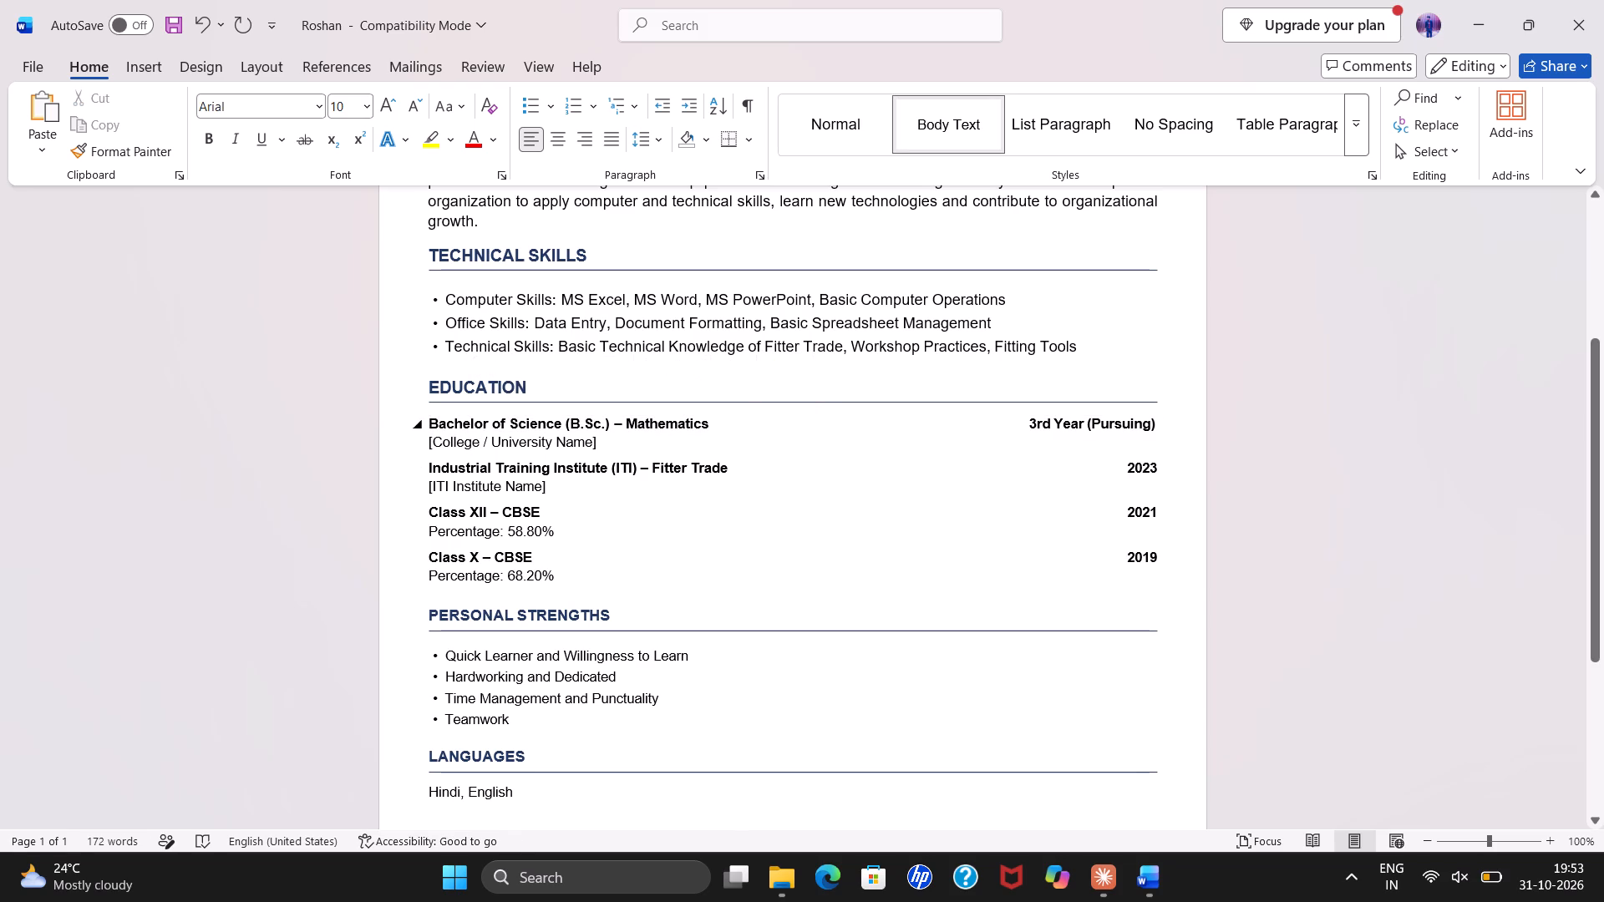
drag(429, 428, 574, 585)
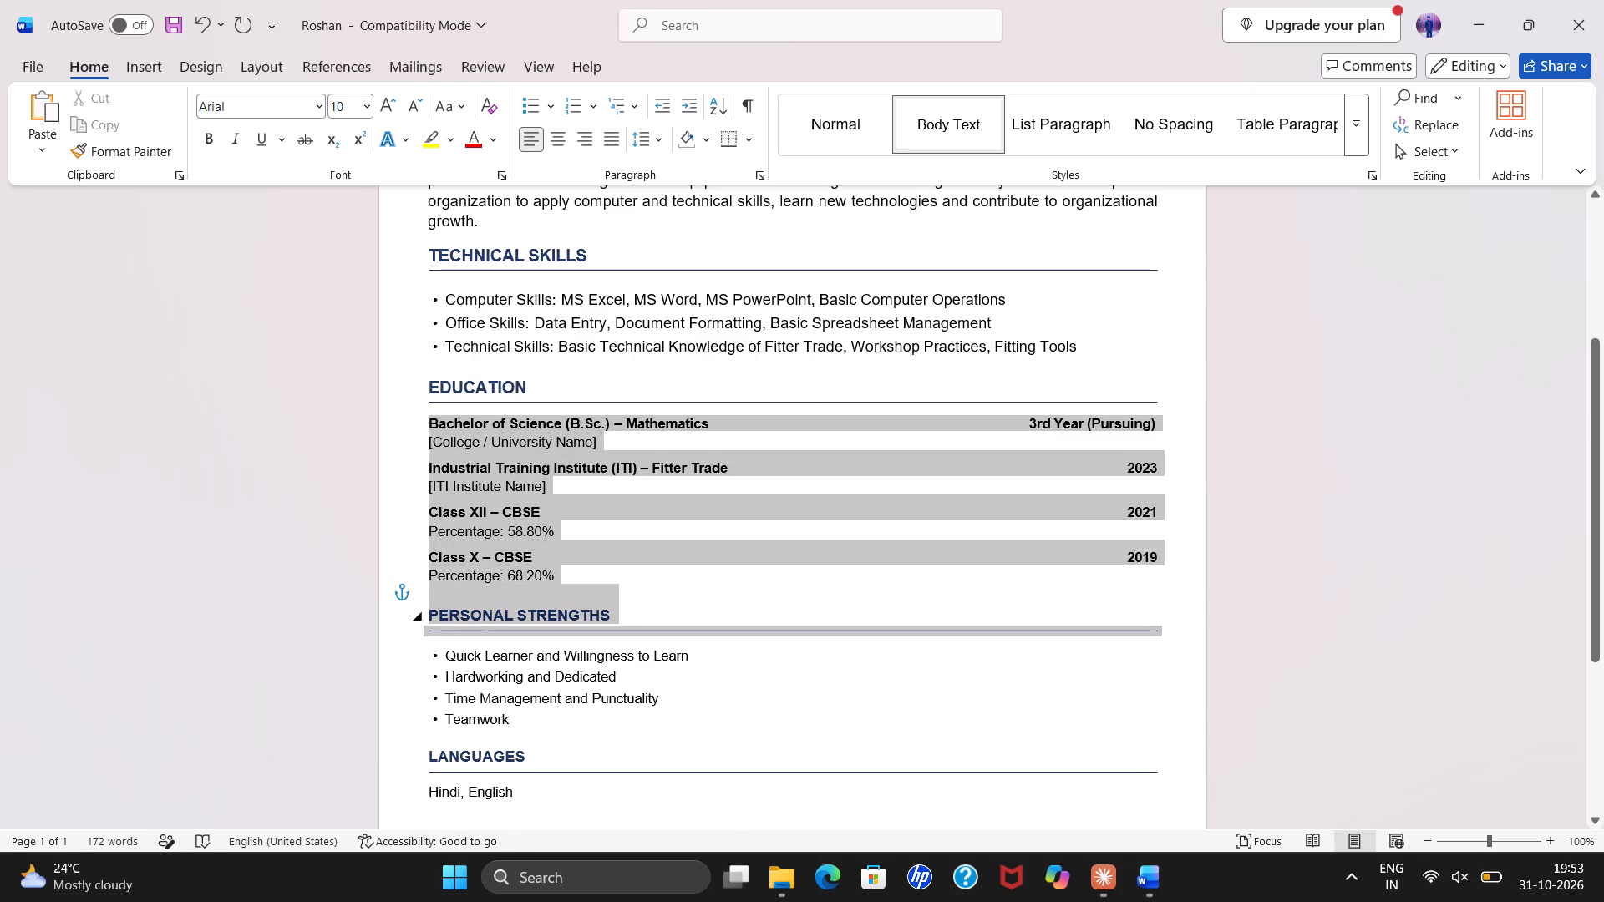
drag(574, 585, 594, 576)
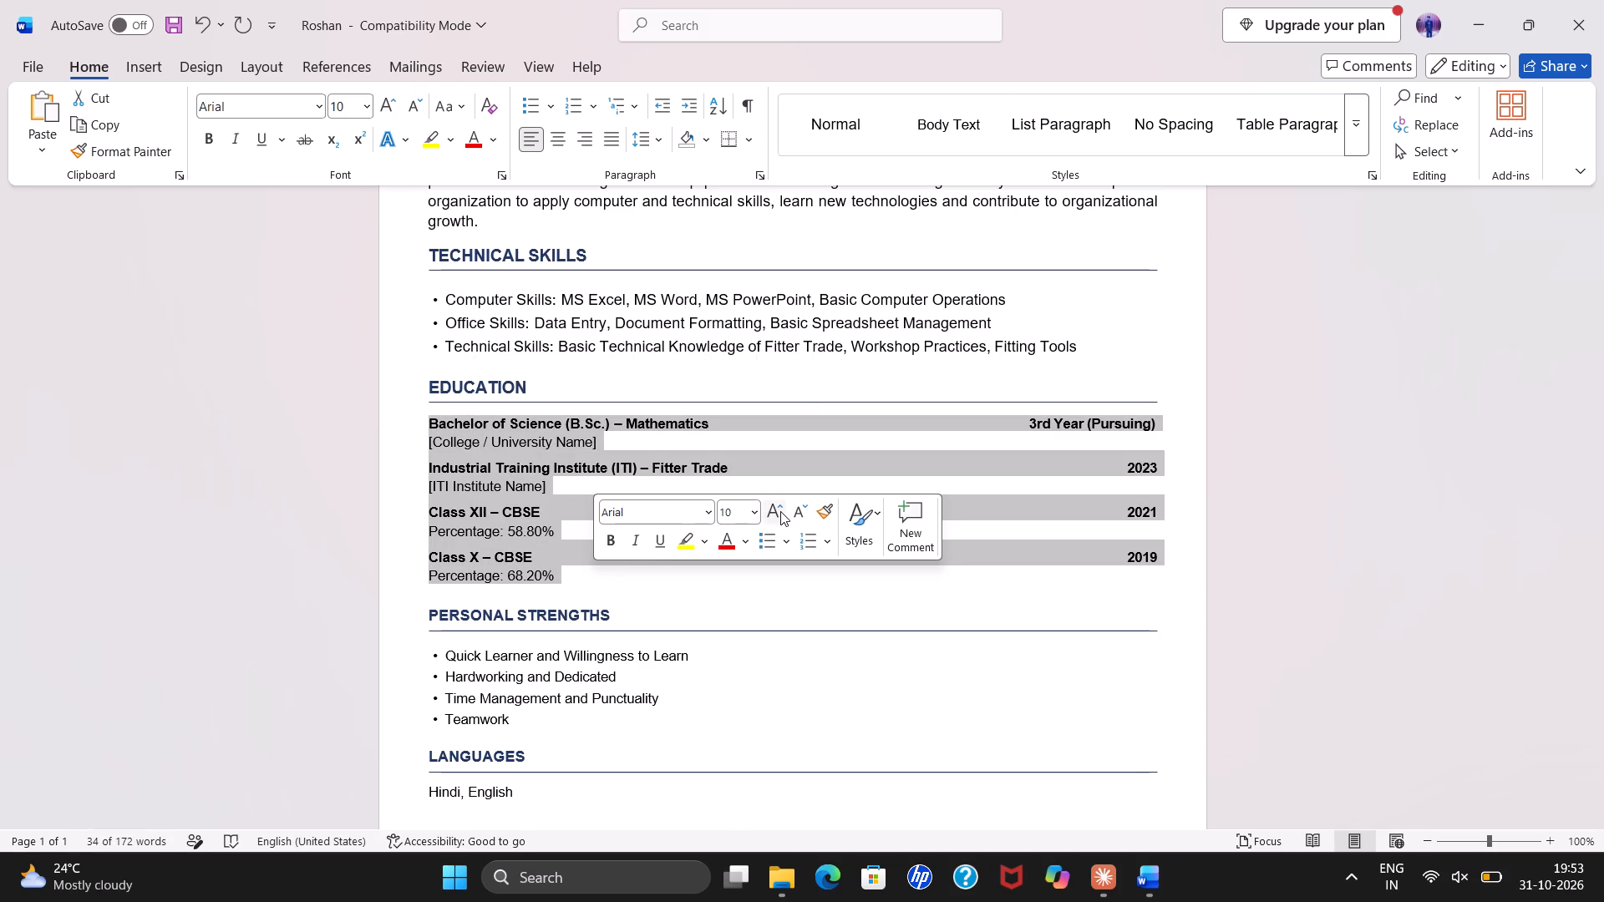
click(781, 511)
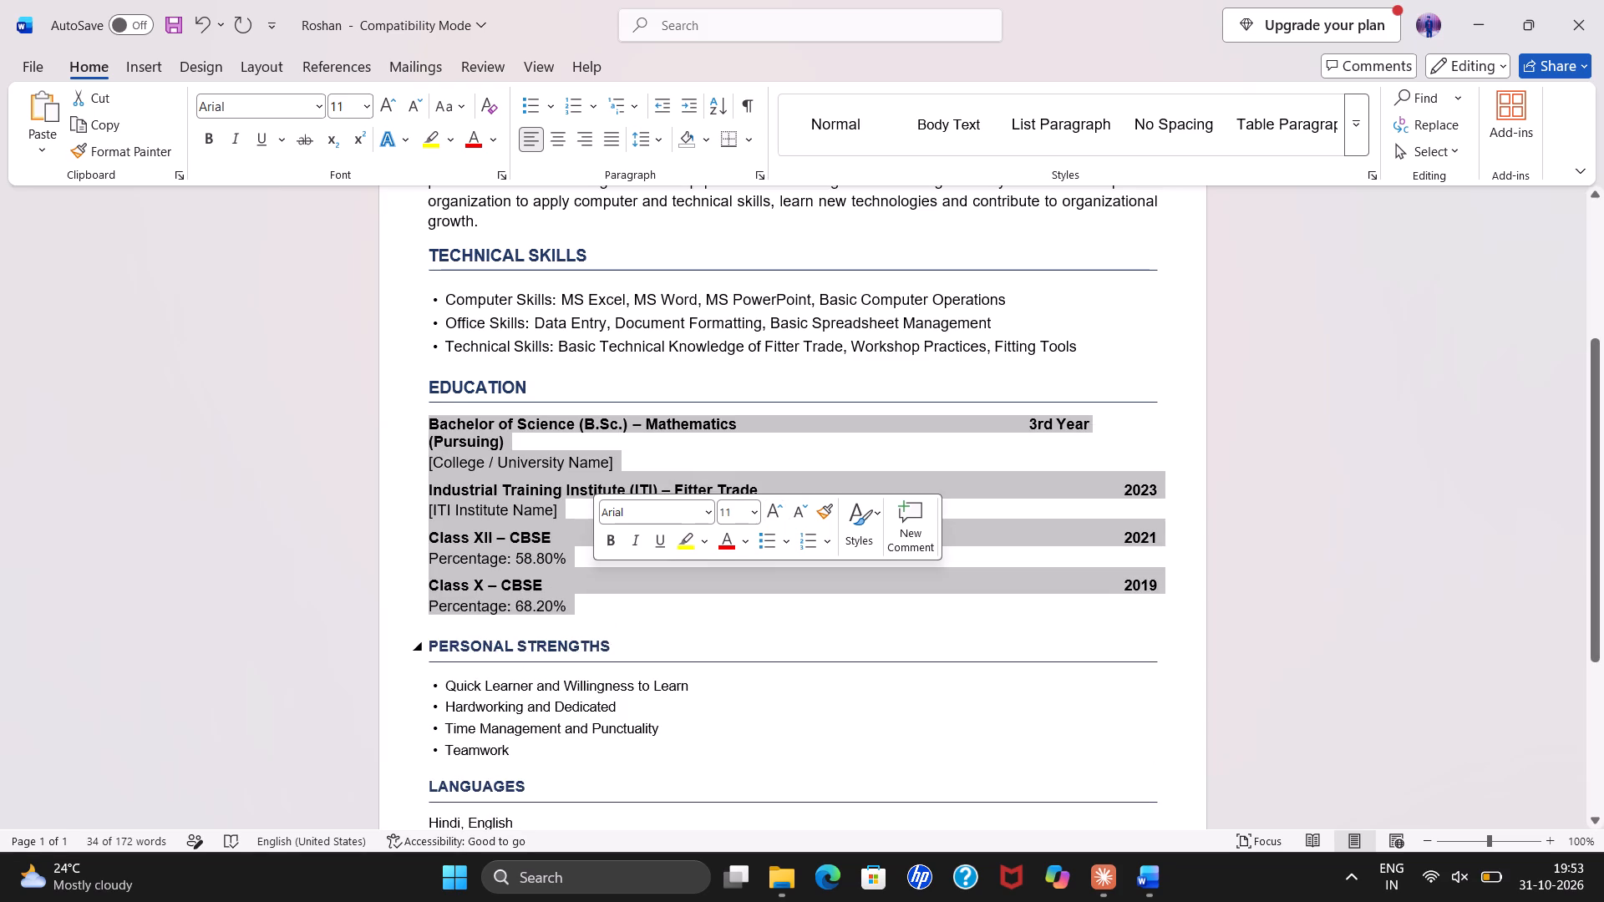
click(784, 702)
Increase the font size of the PERSONAL STRENGTHS heading by one step to match the other enlarged section headings.
scroll(784, 702, down, 1)
right_click(784, 702)
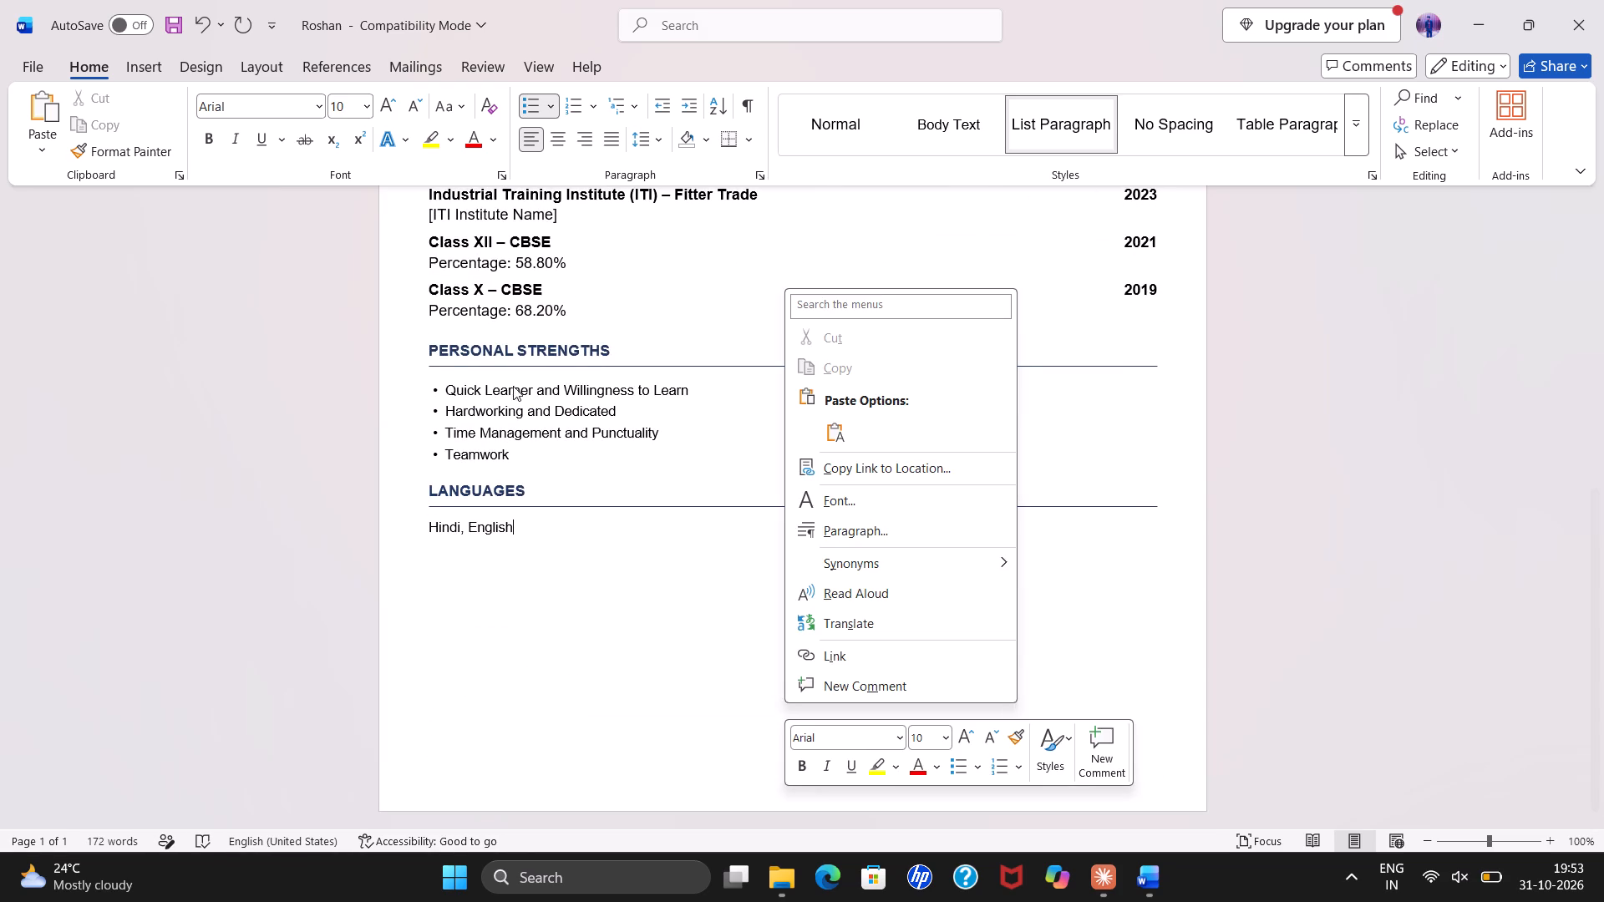
click(426, 340)
drag(426, 340, 463, 352)
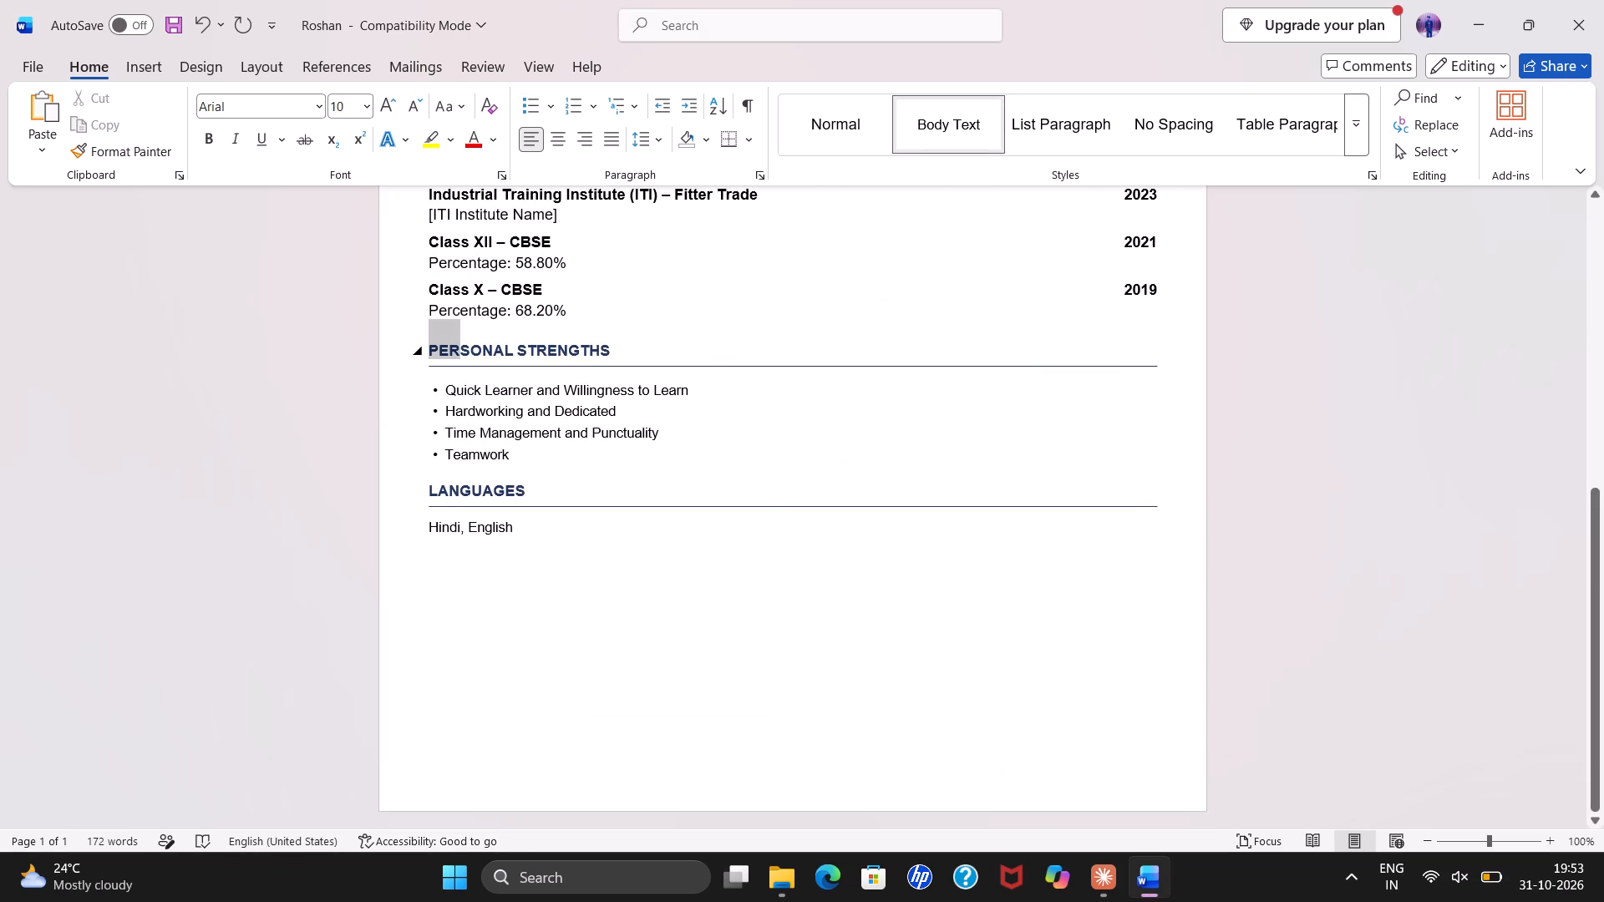
drag(463, 352, 503, 366)
click(683, 299)
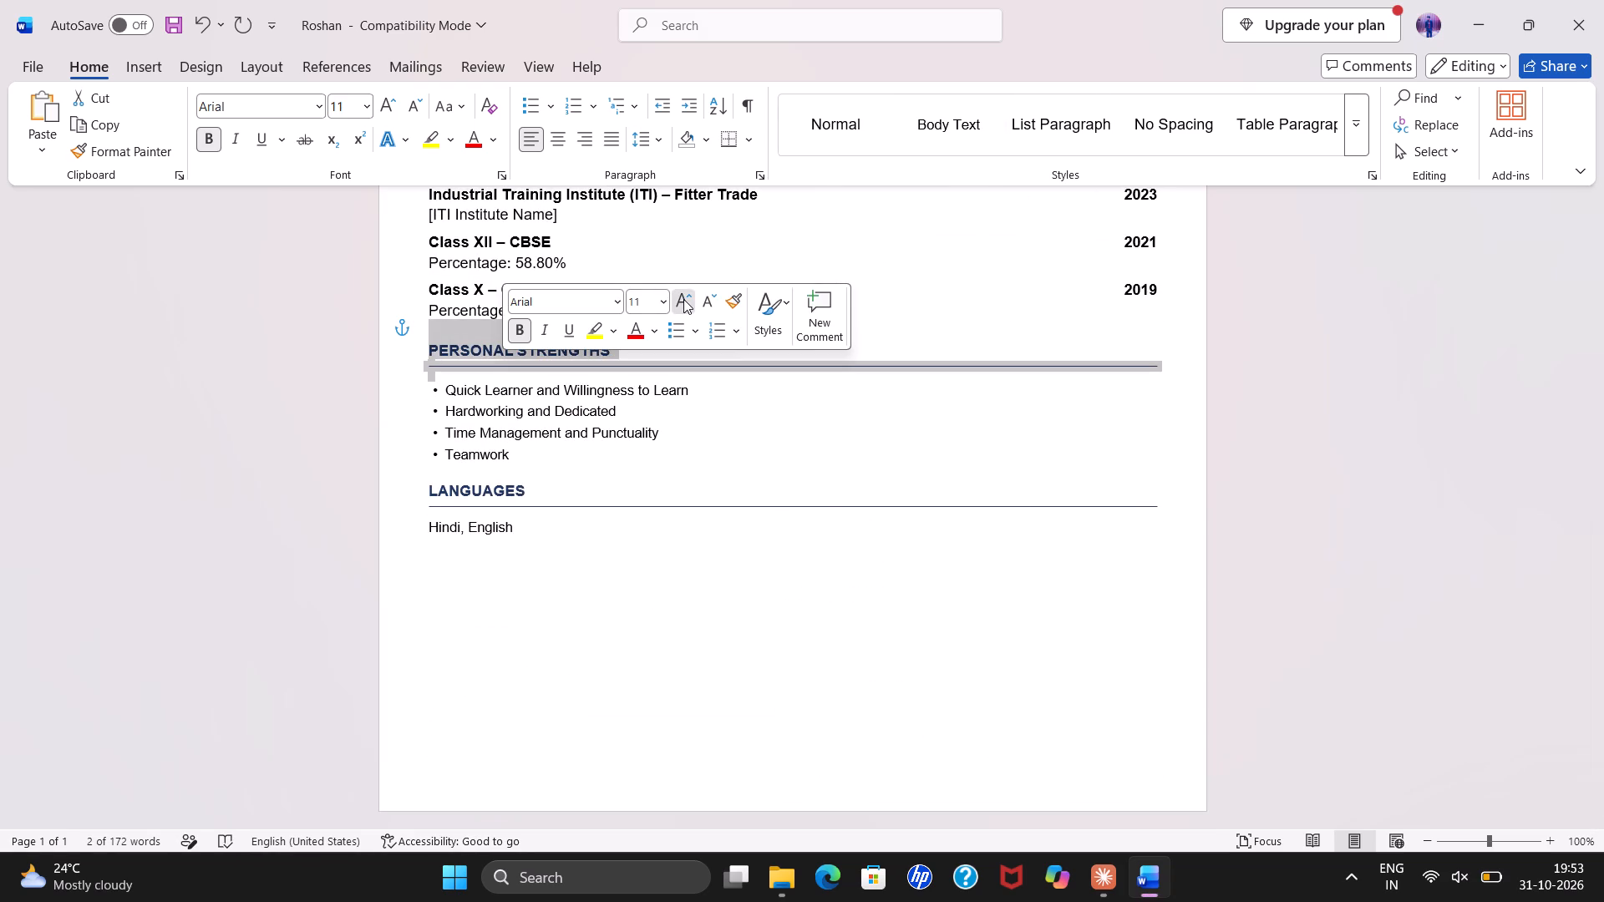
click(706, 489)
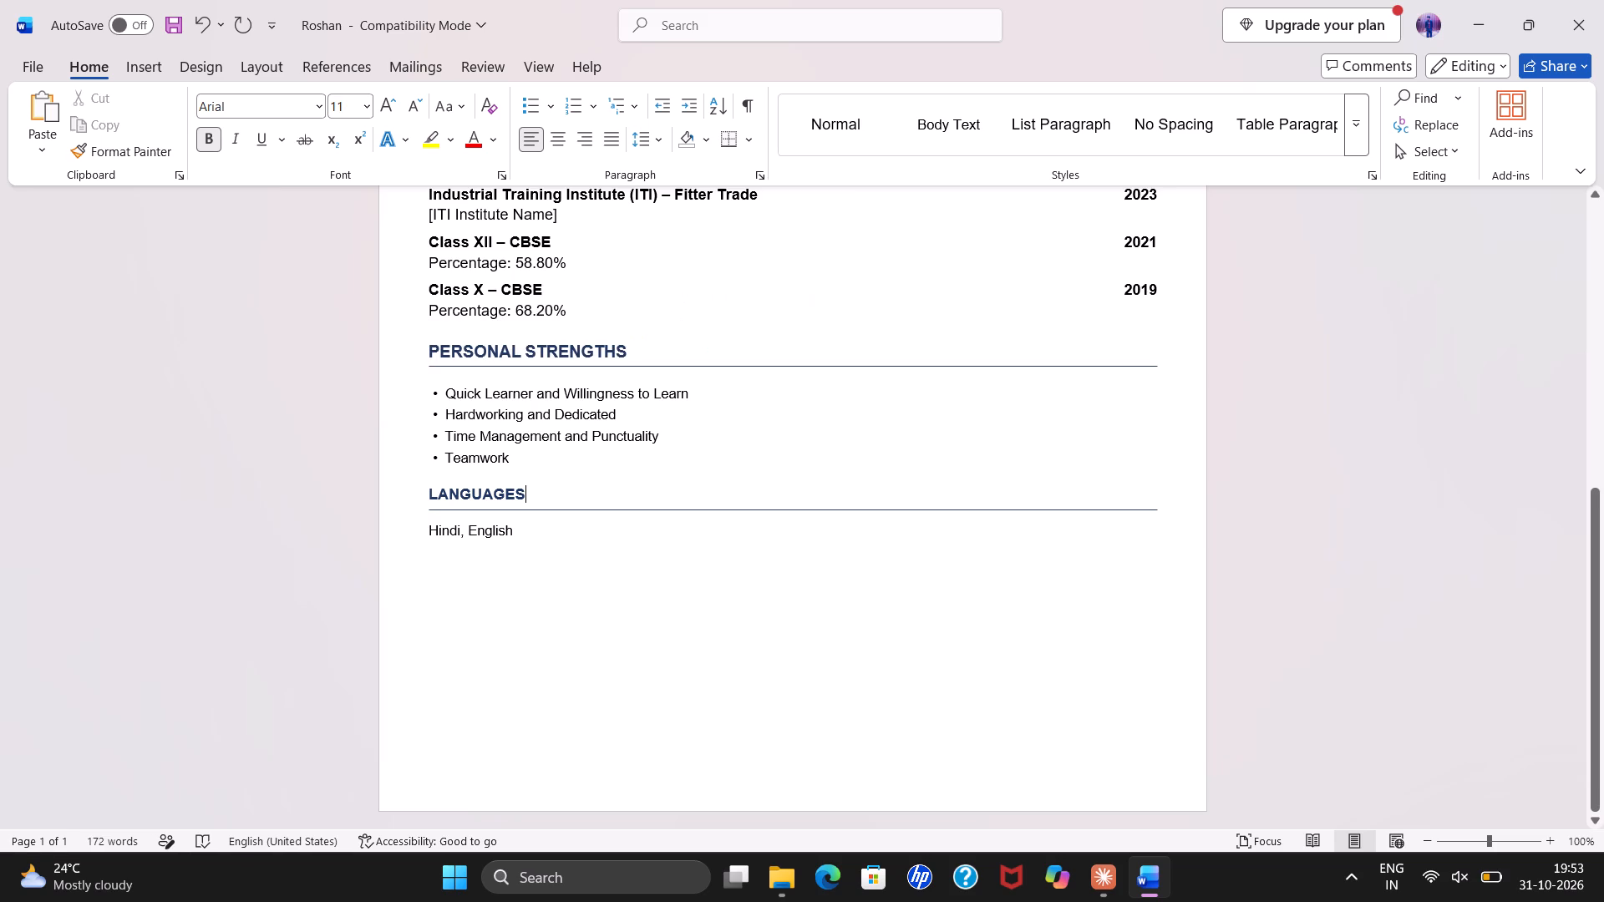
Increase the font size of the four Personal Strengths bullet points to 11.
drag(437, 383, 530, 453)
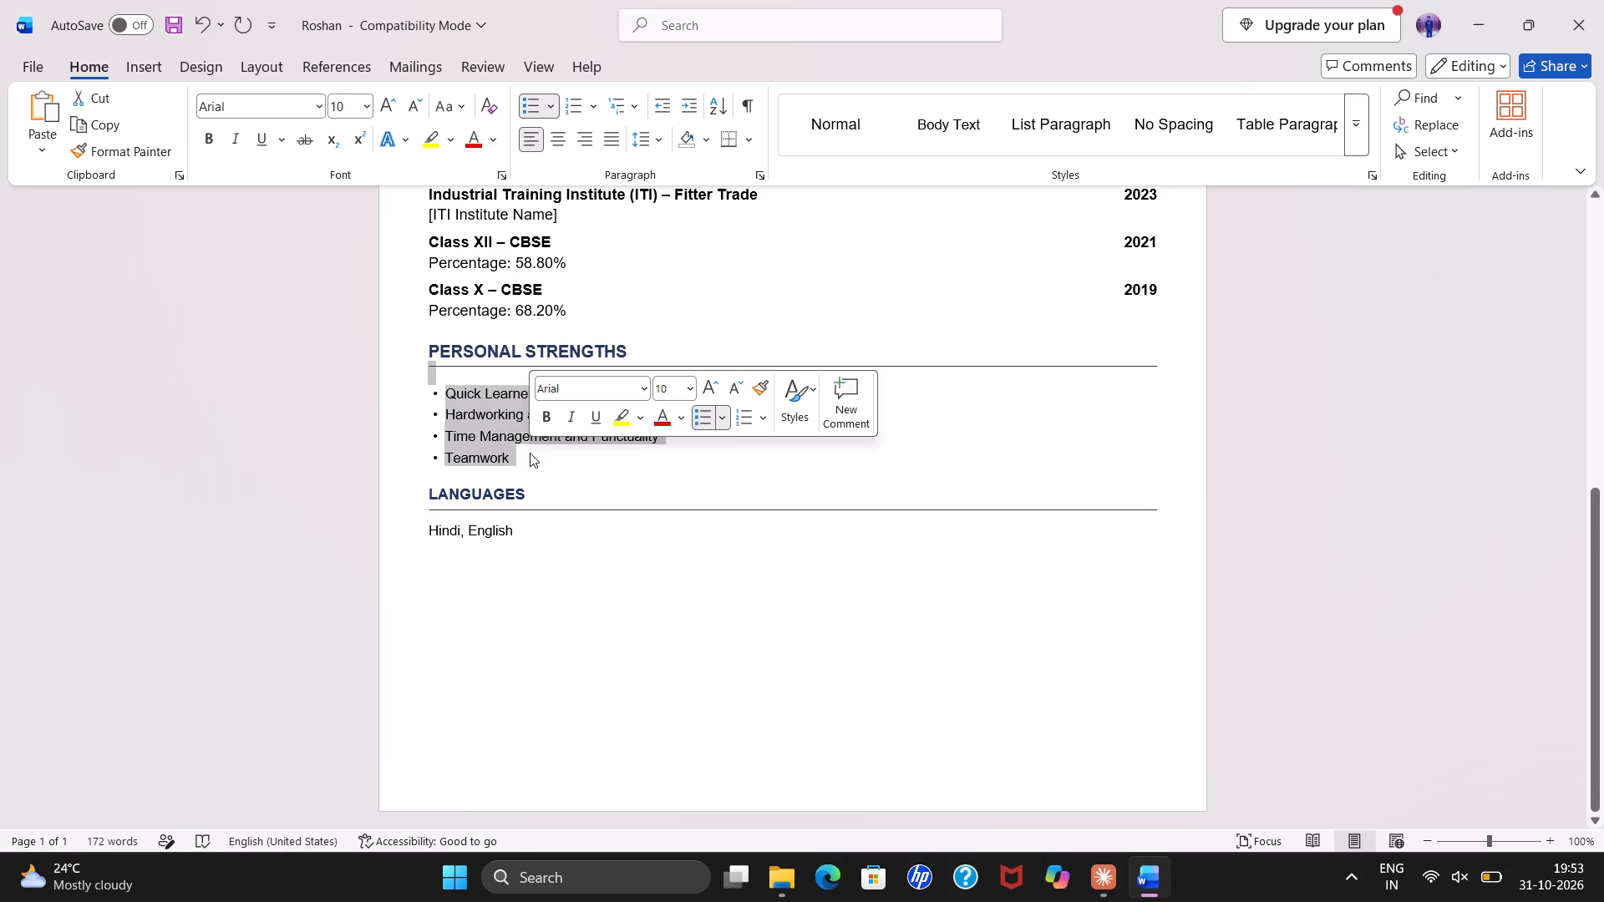
click(707, 391)
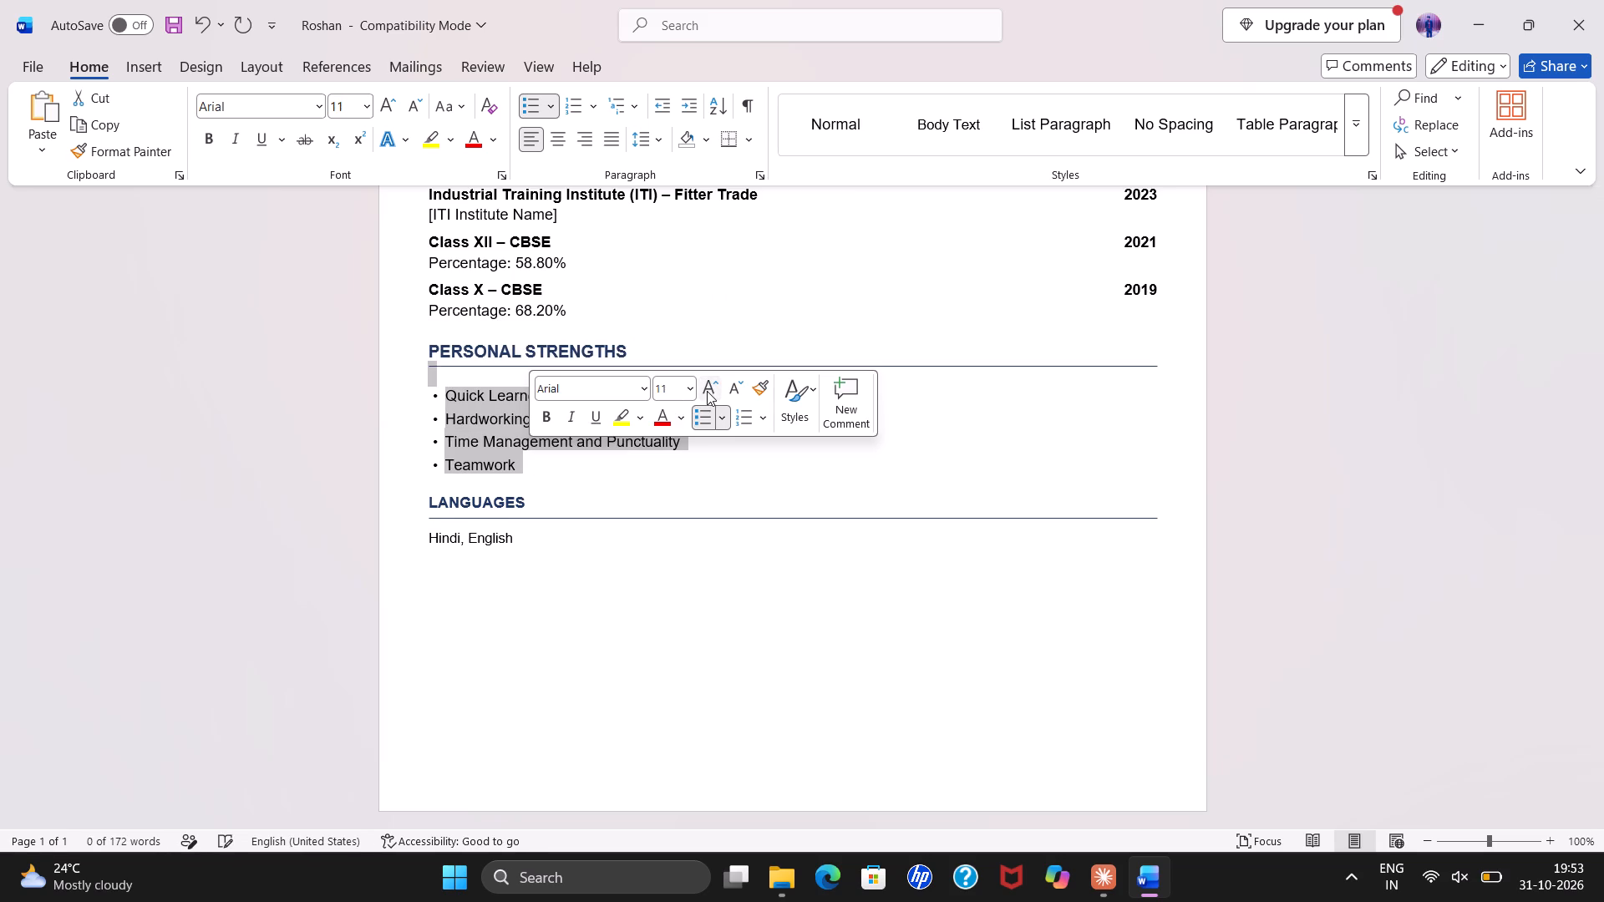
click(723, 607)
Increase the font size of the LANGUAGES heading to 12, leaving the languages line below it out of the change.
scroll(723, 607, down, 1)
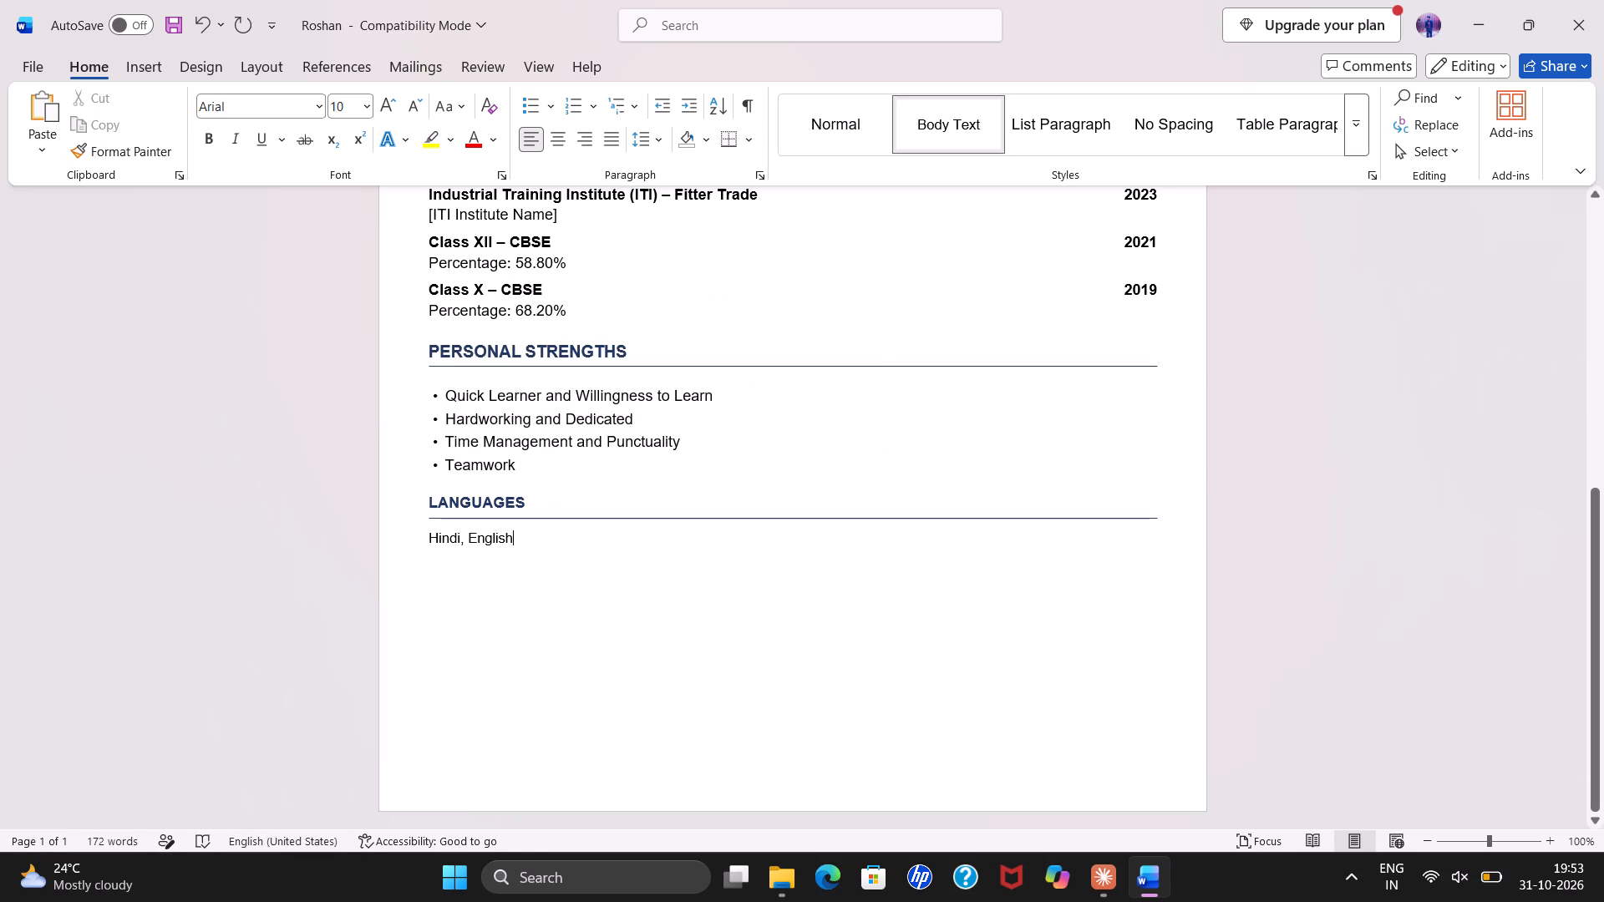
drag(433, 498, 517, 539)
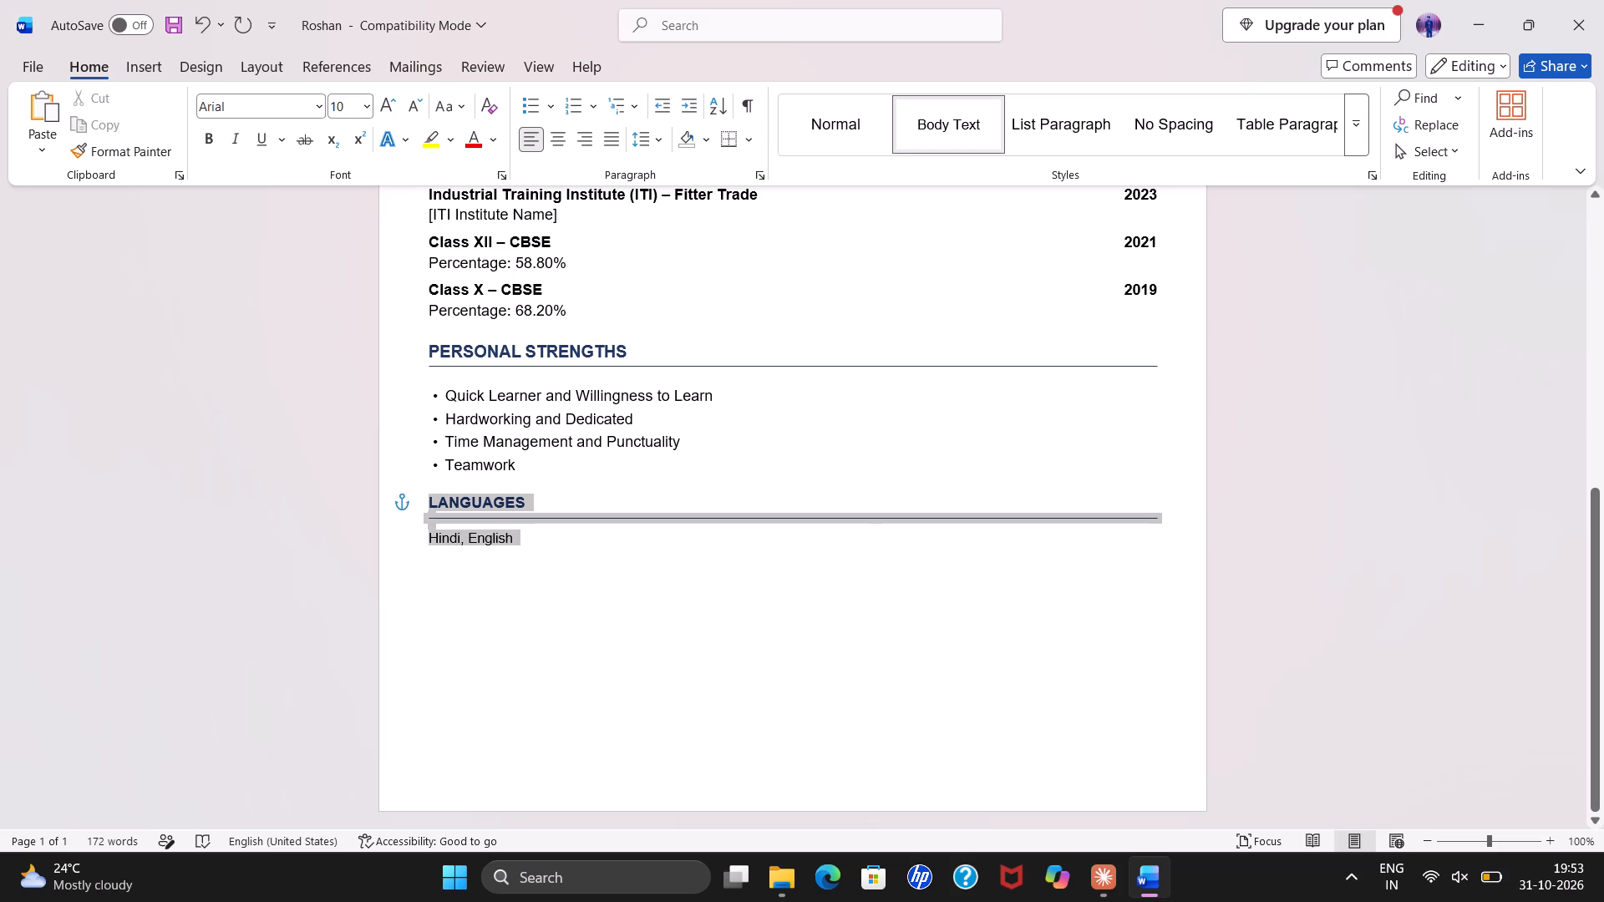
drag(517, 539, 519, 539)
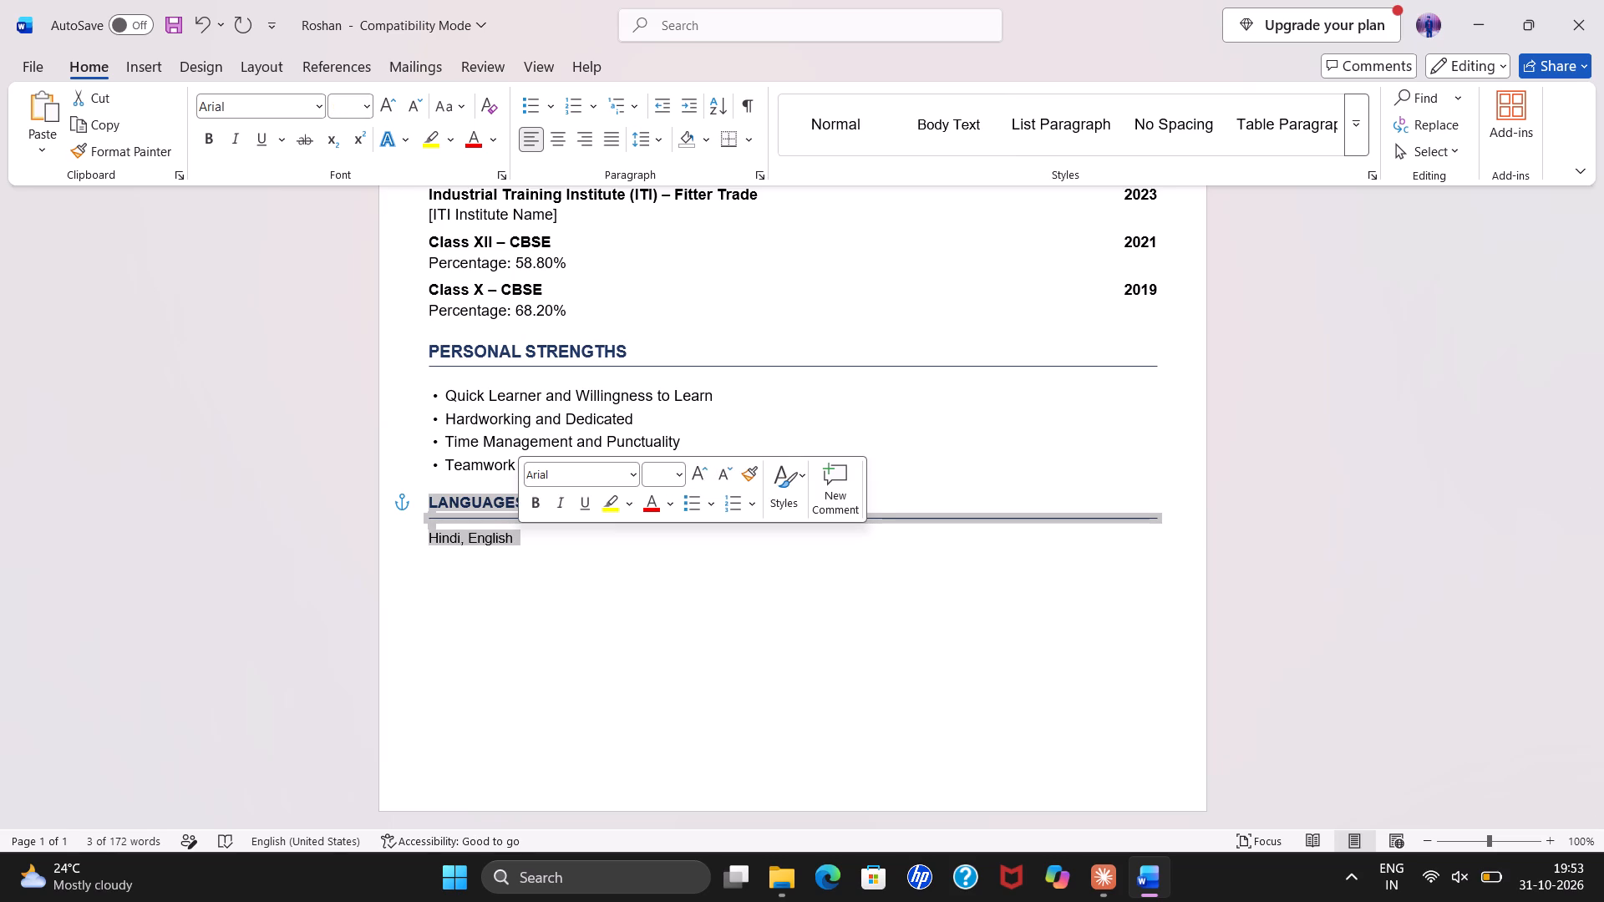
click(718, 627)
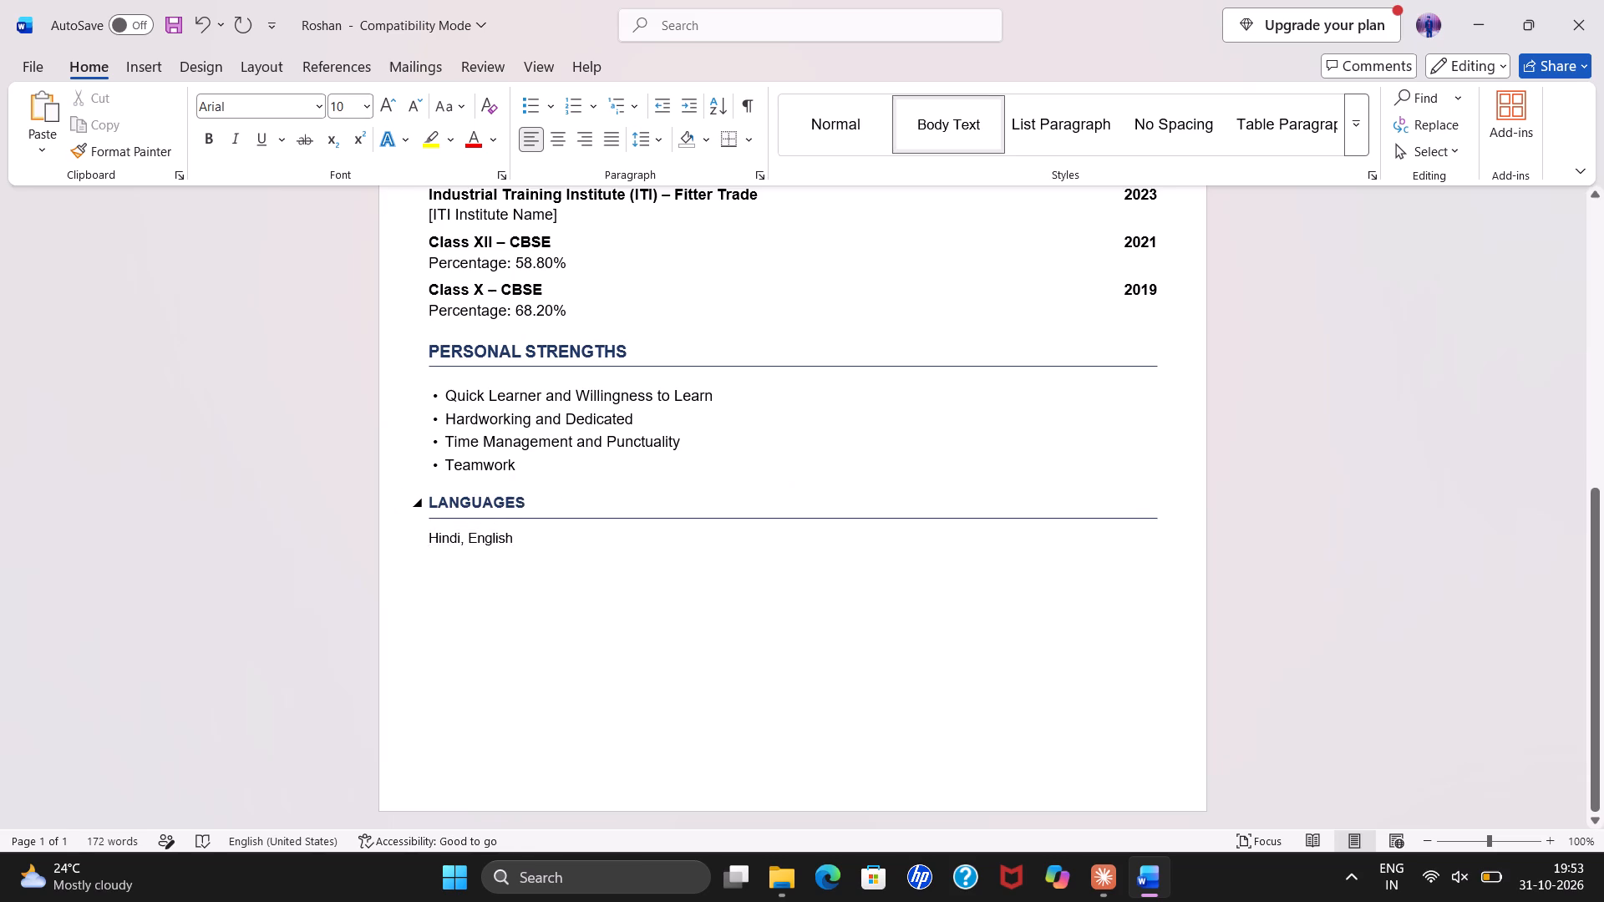
drag(429, 500, 503, 504)
drag(503, 504, 521, 514)
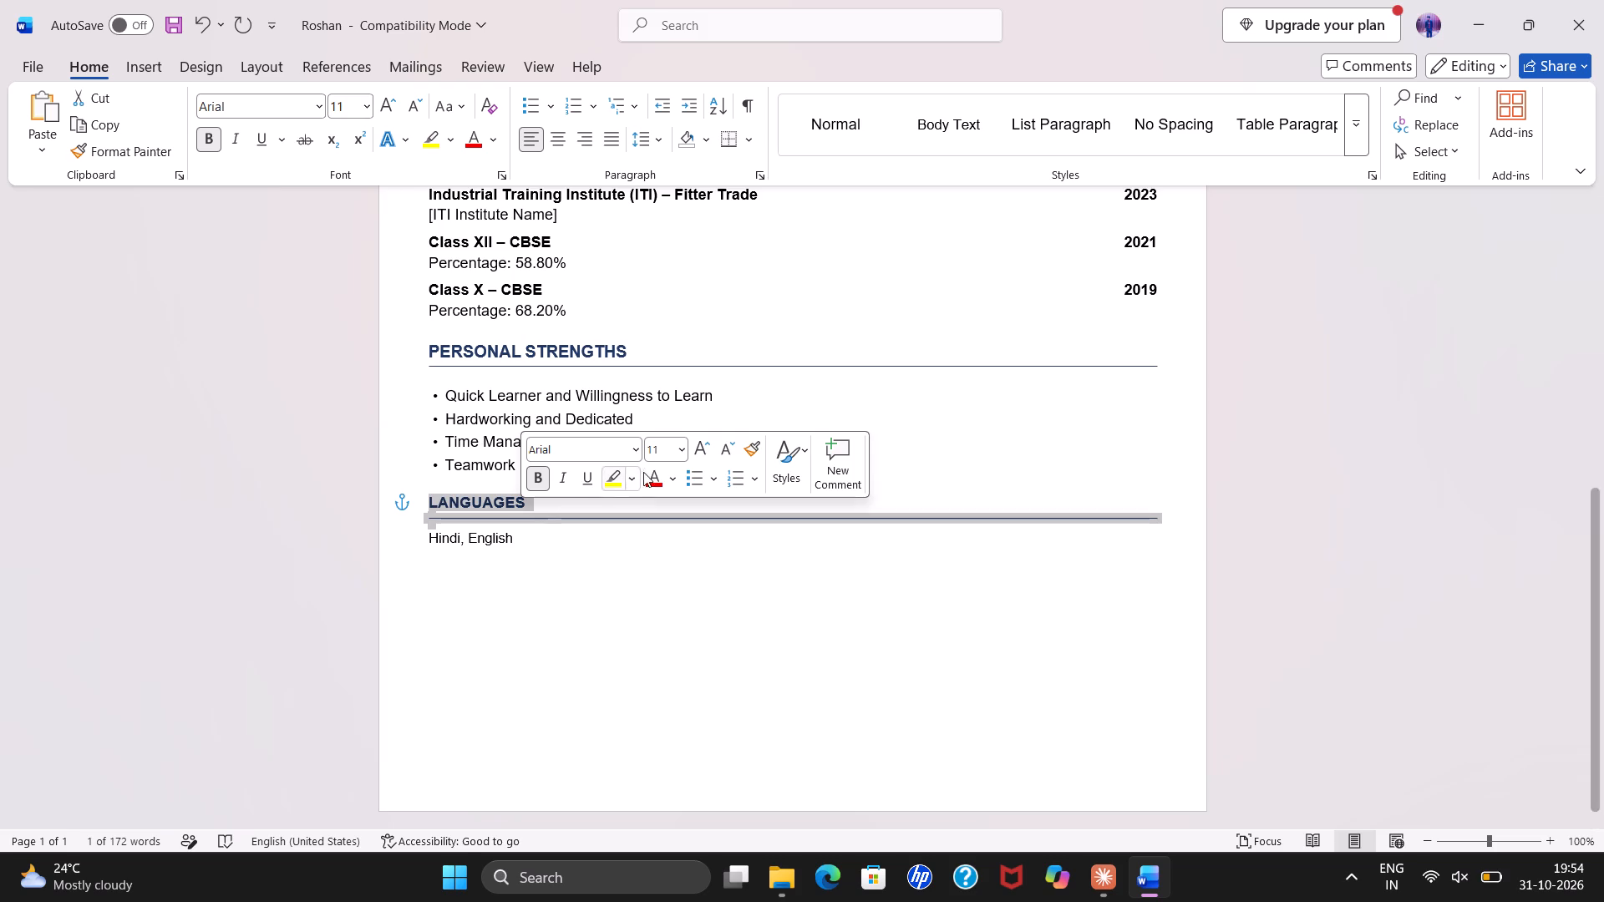
click(696, 454)
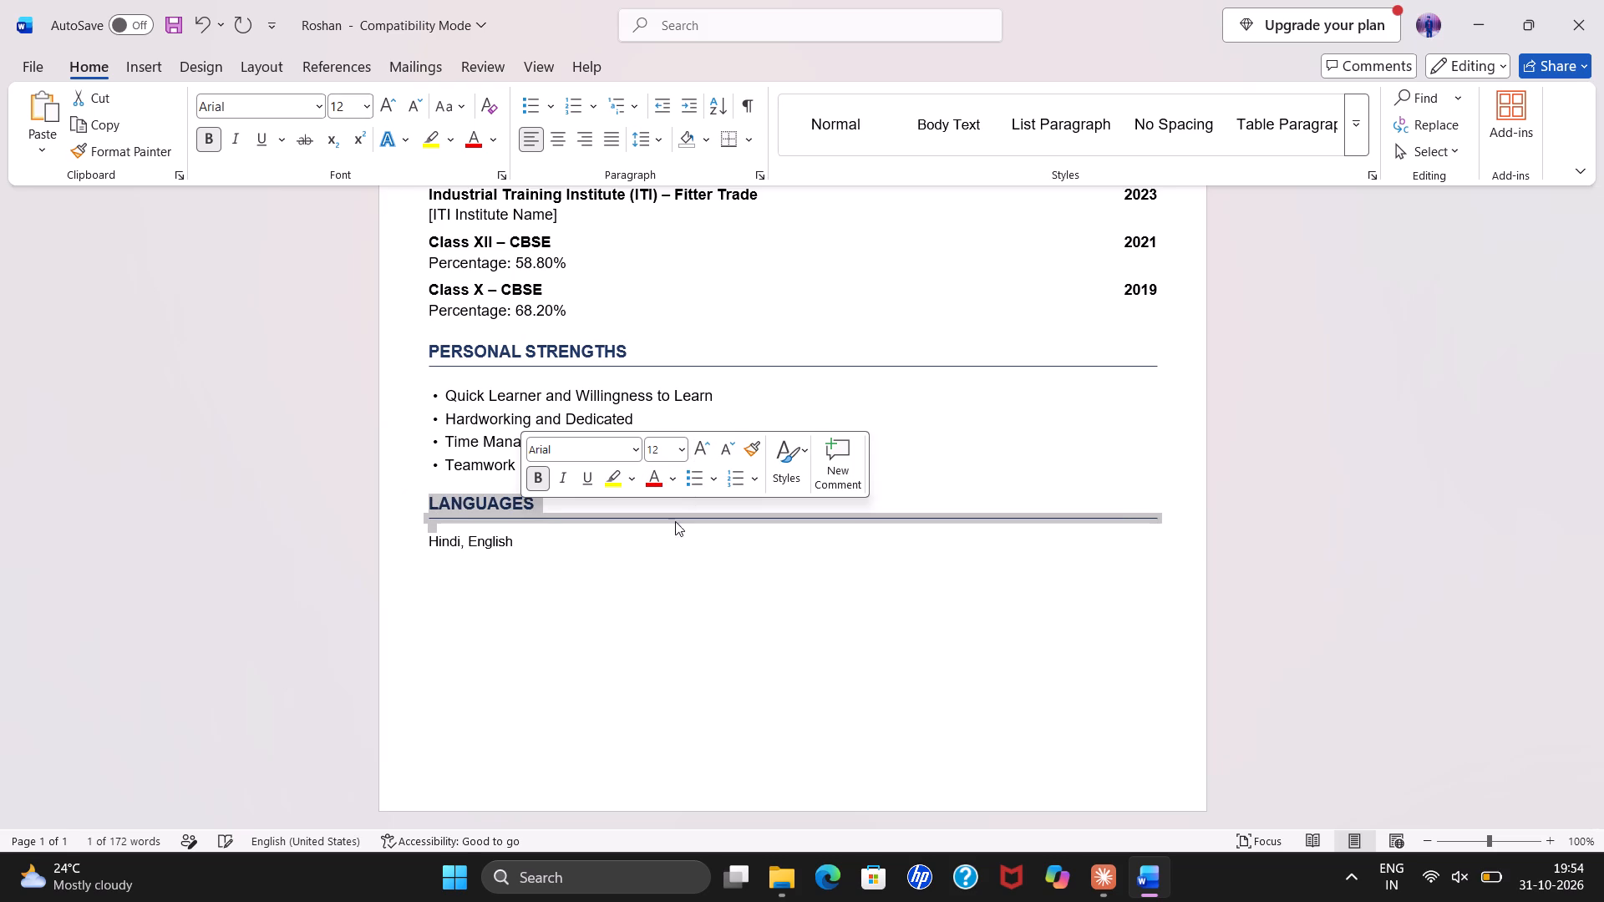
click(620, 629)
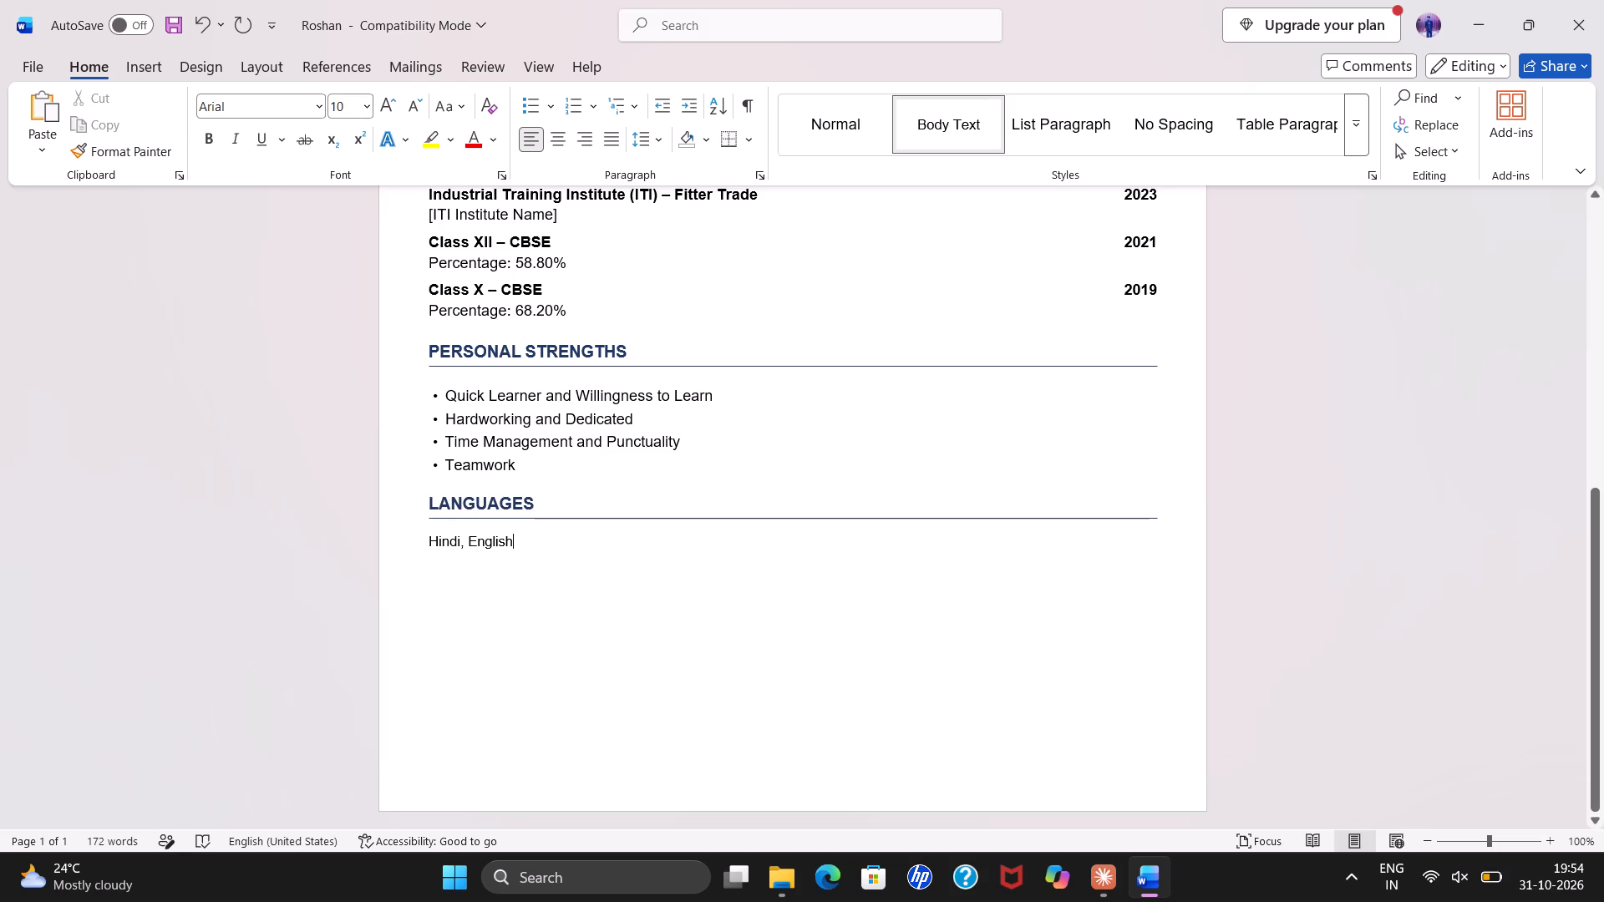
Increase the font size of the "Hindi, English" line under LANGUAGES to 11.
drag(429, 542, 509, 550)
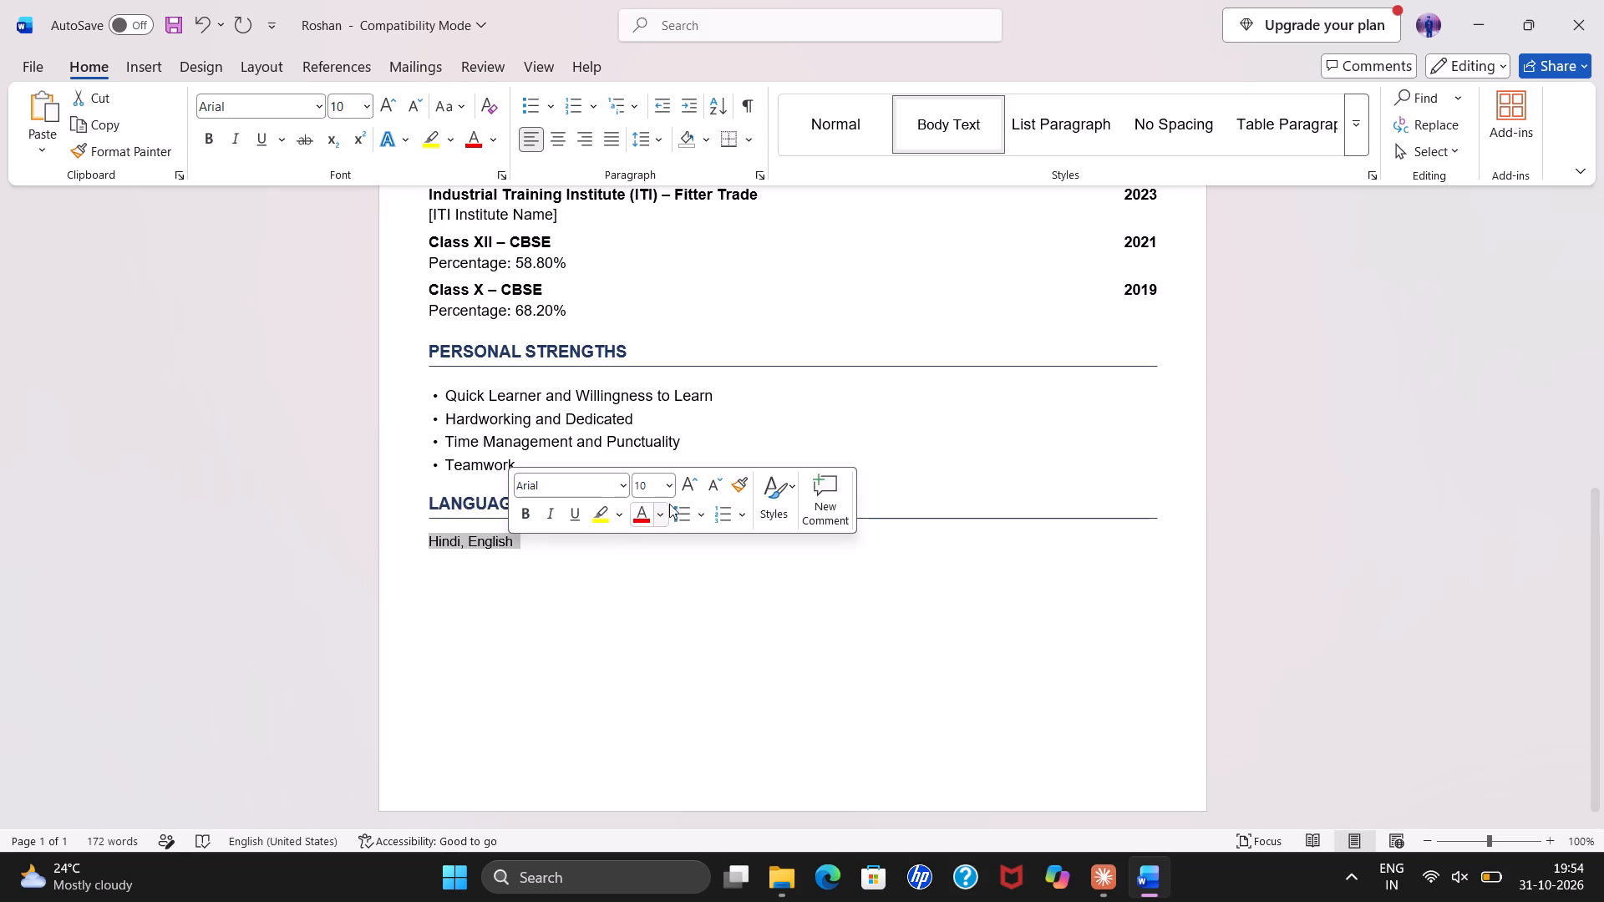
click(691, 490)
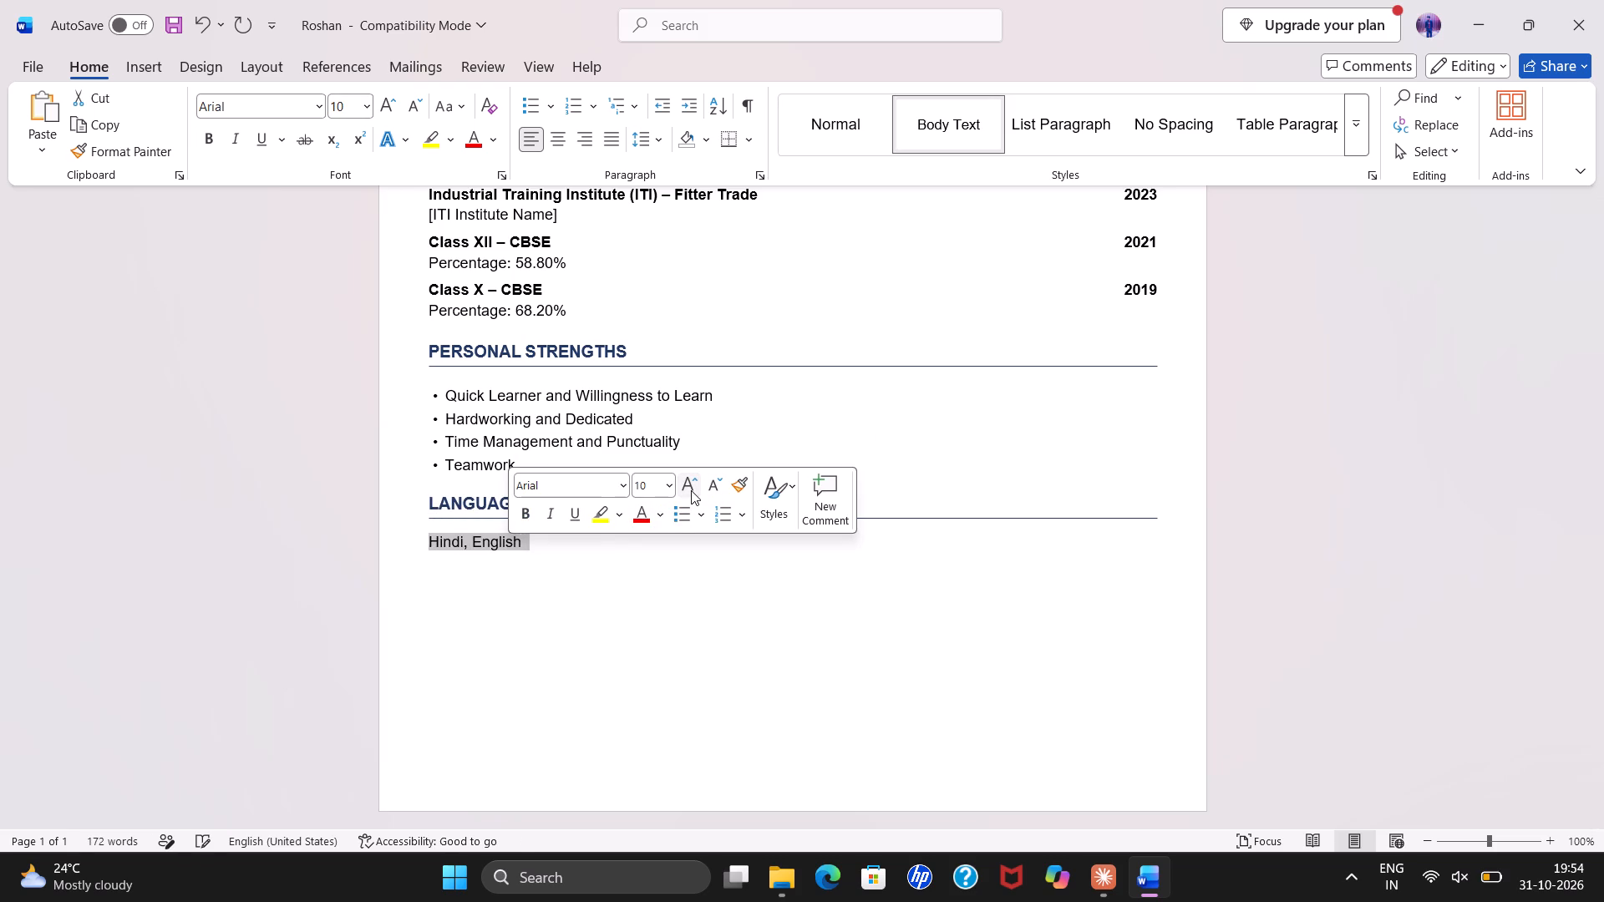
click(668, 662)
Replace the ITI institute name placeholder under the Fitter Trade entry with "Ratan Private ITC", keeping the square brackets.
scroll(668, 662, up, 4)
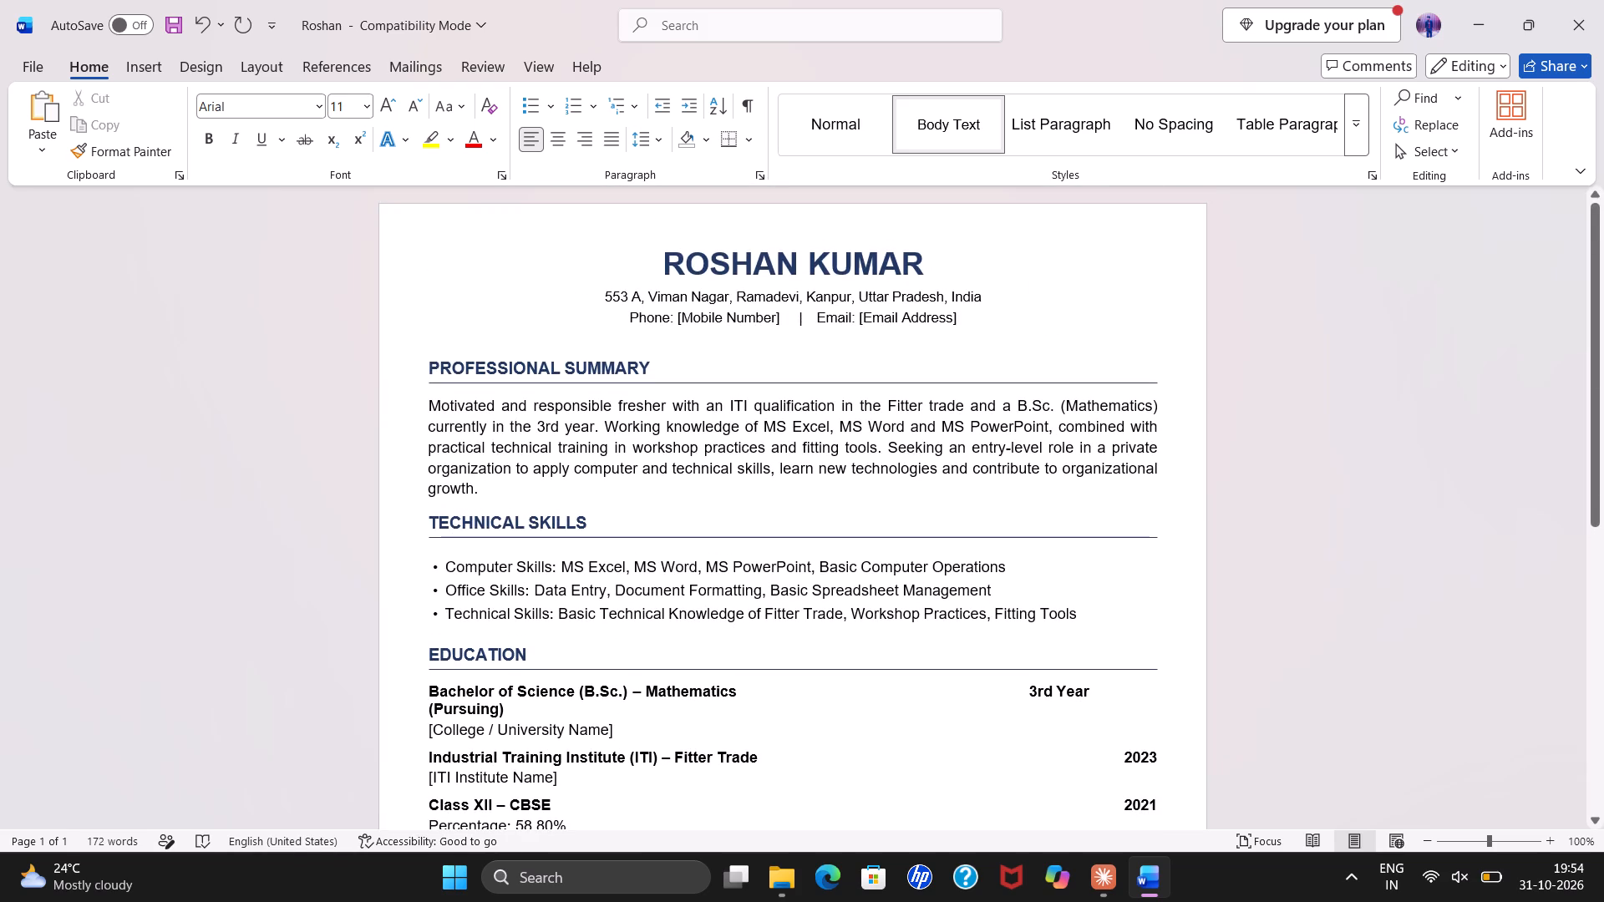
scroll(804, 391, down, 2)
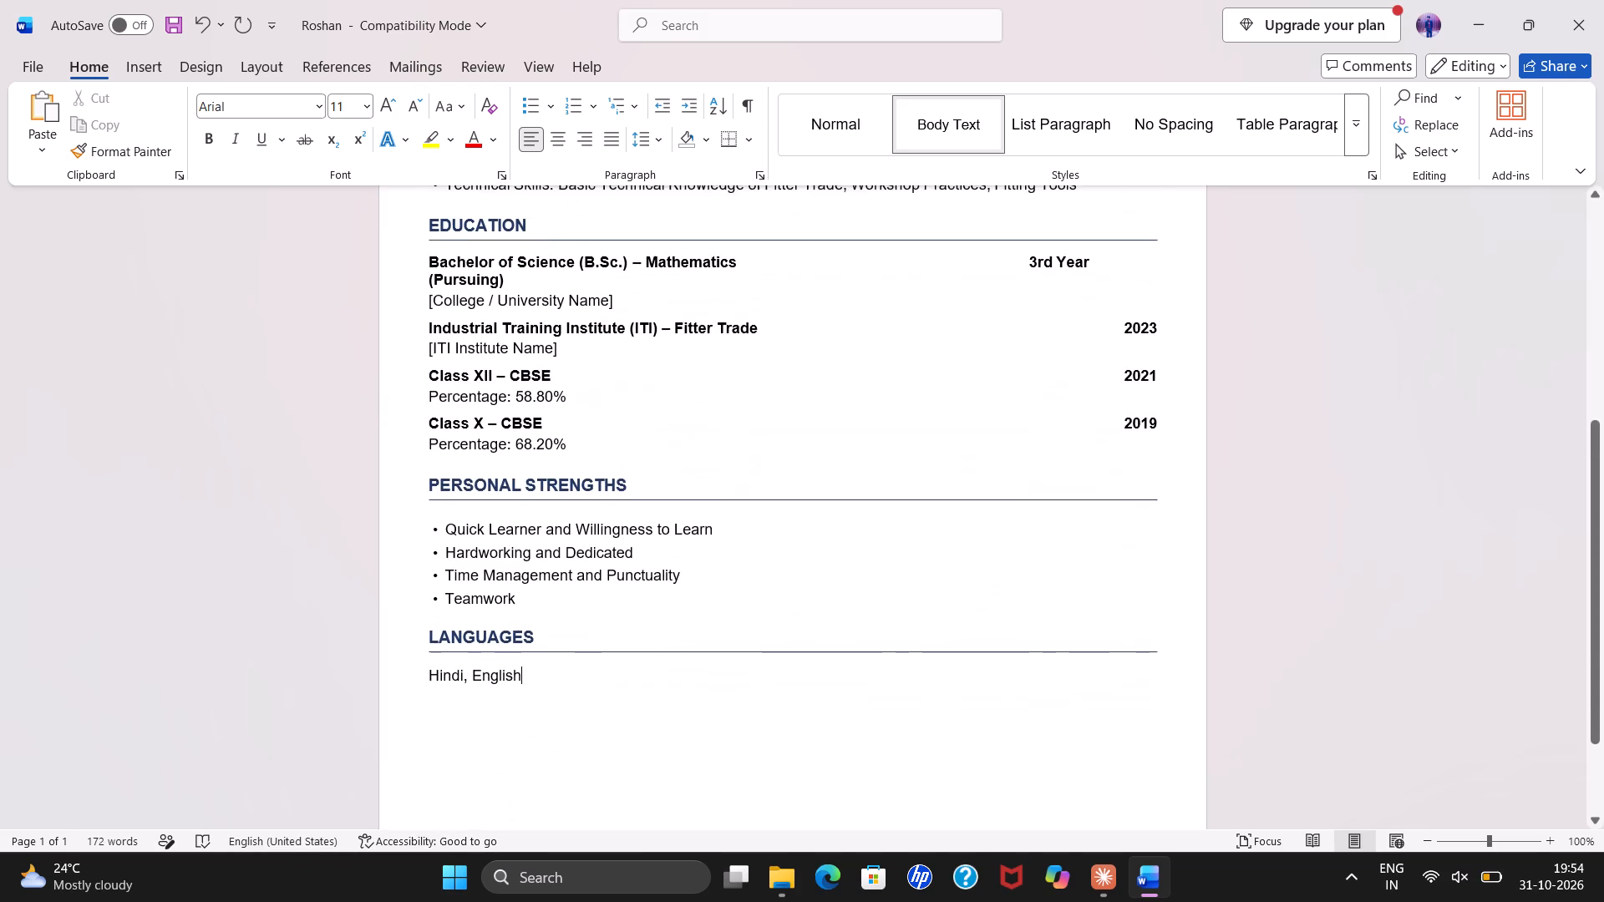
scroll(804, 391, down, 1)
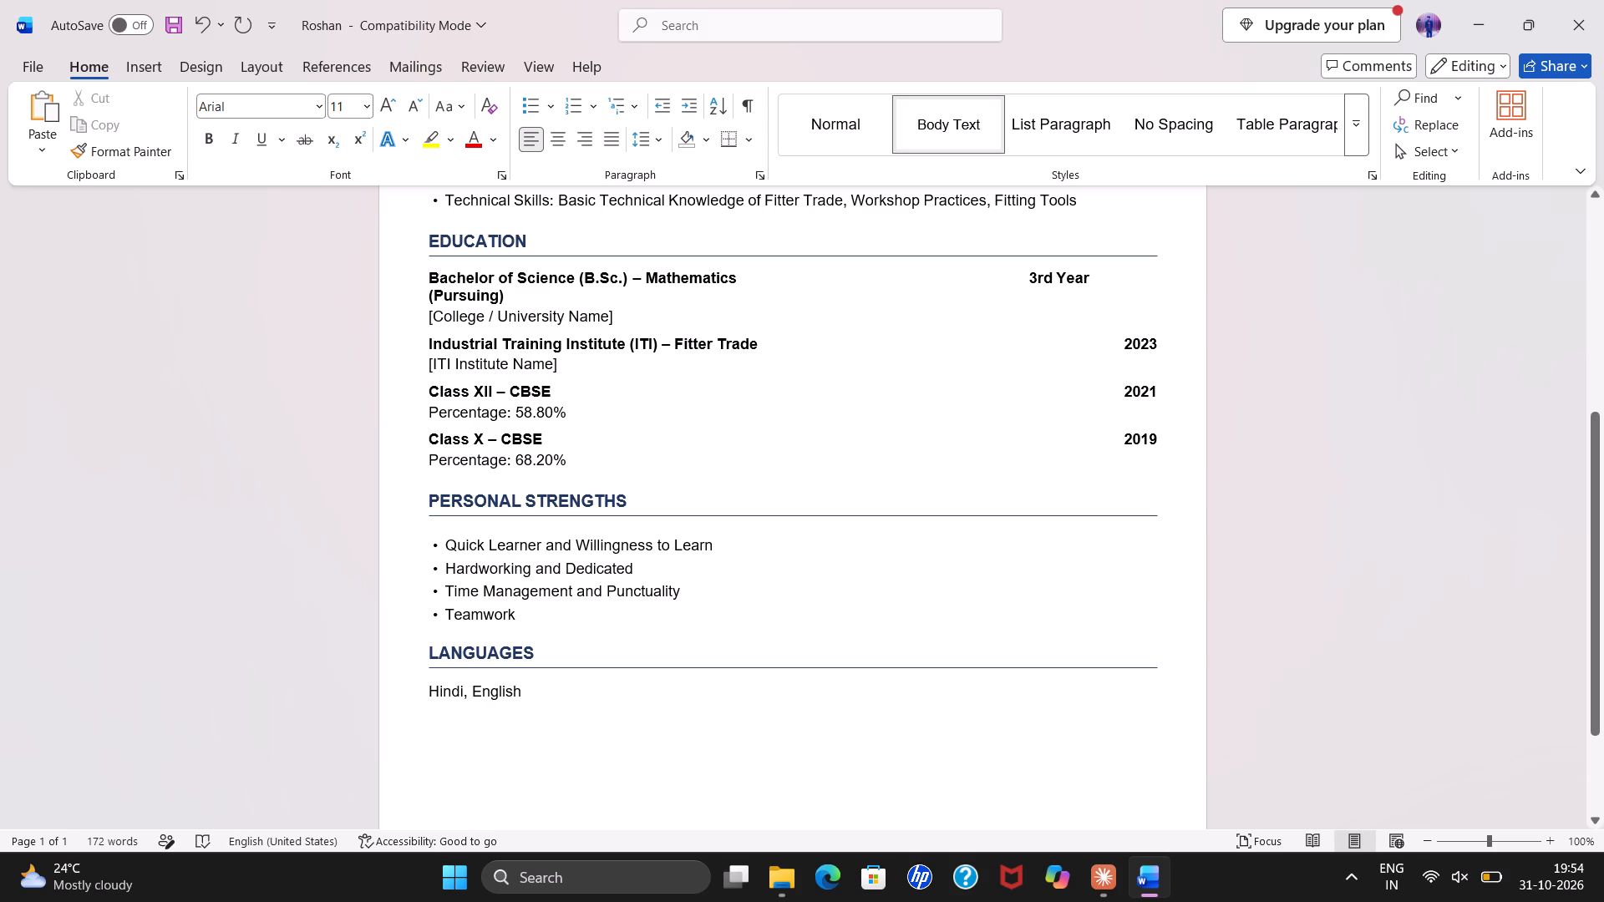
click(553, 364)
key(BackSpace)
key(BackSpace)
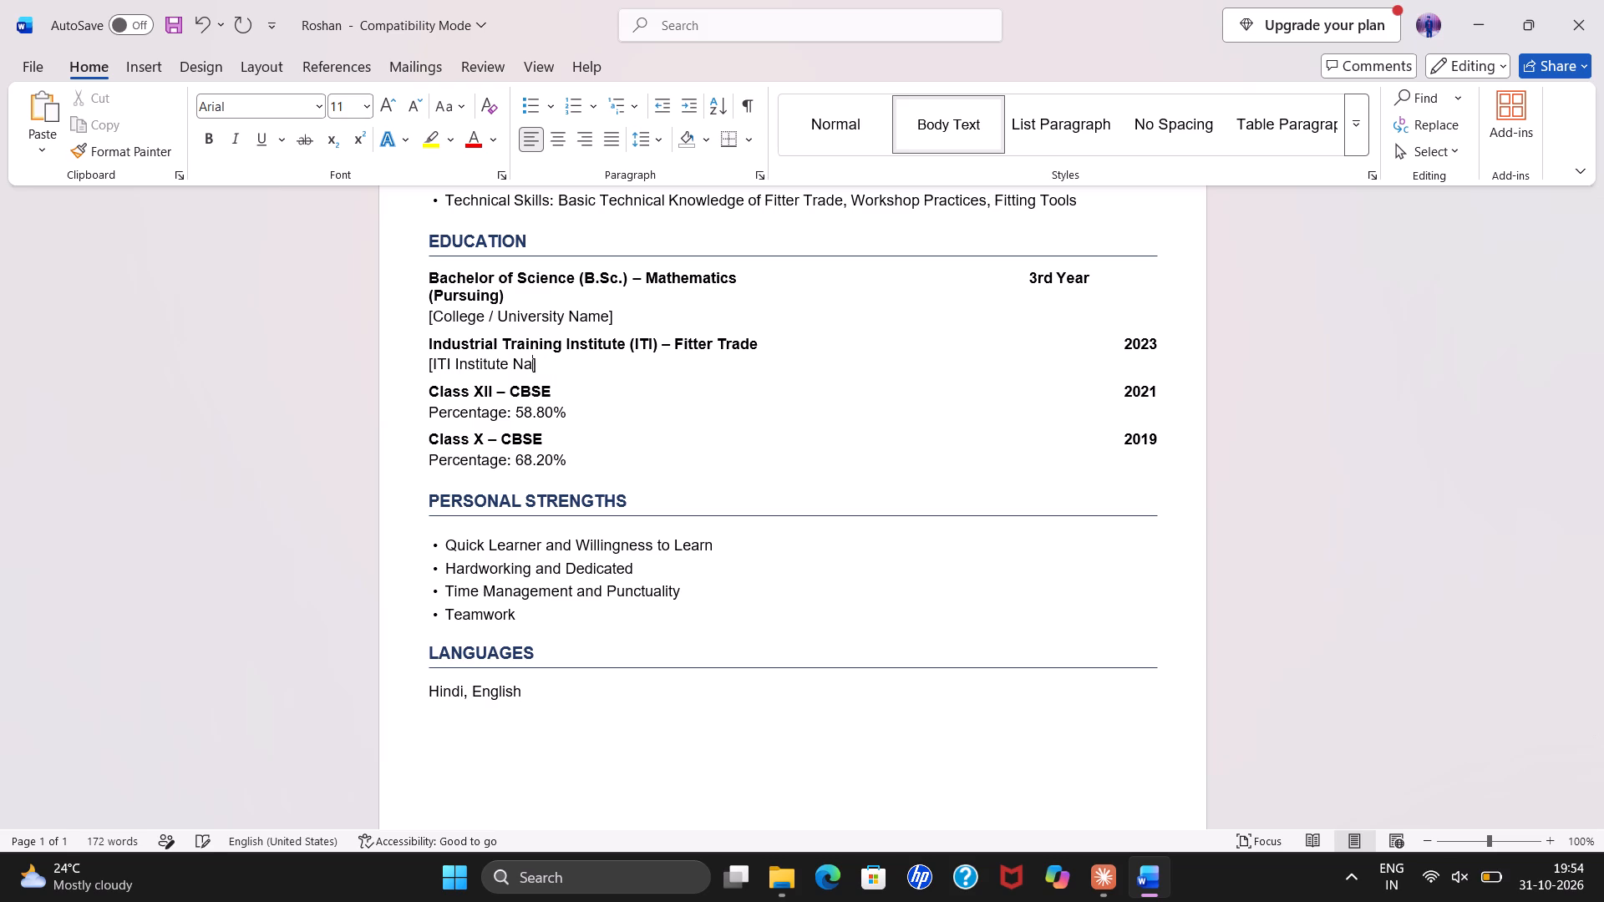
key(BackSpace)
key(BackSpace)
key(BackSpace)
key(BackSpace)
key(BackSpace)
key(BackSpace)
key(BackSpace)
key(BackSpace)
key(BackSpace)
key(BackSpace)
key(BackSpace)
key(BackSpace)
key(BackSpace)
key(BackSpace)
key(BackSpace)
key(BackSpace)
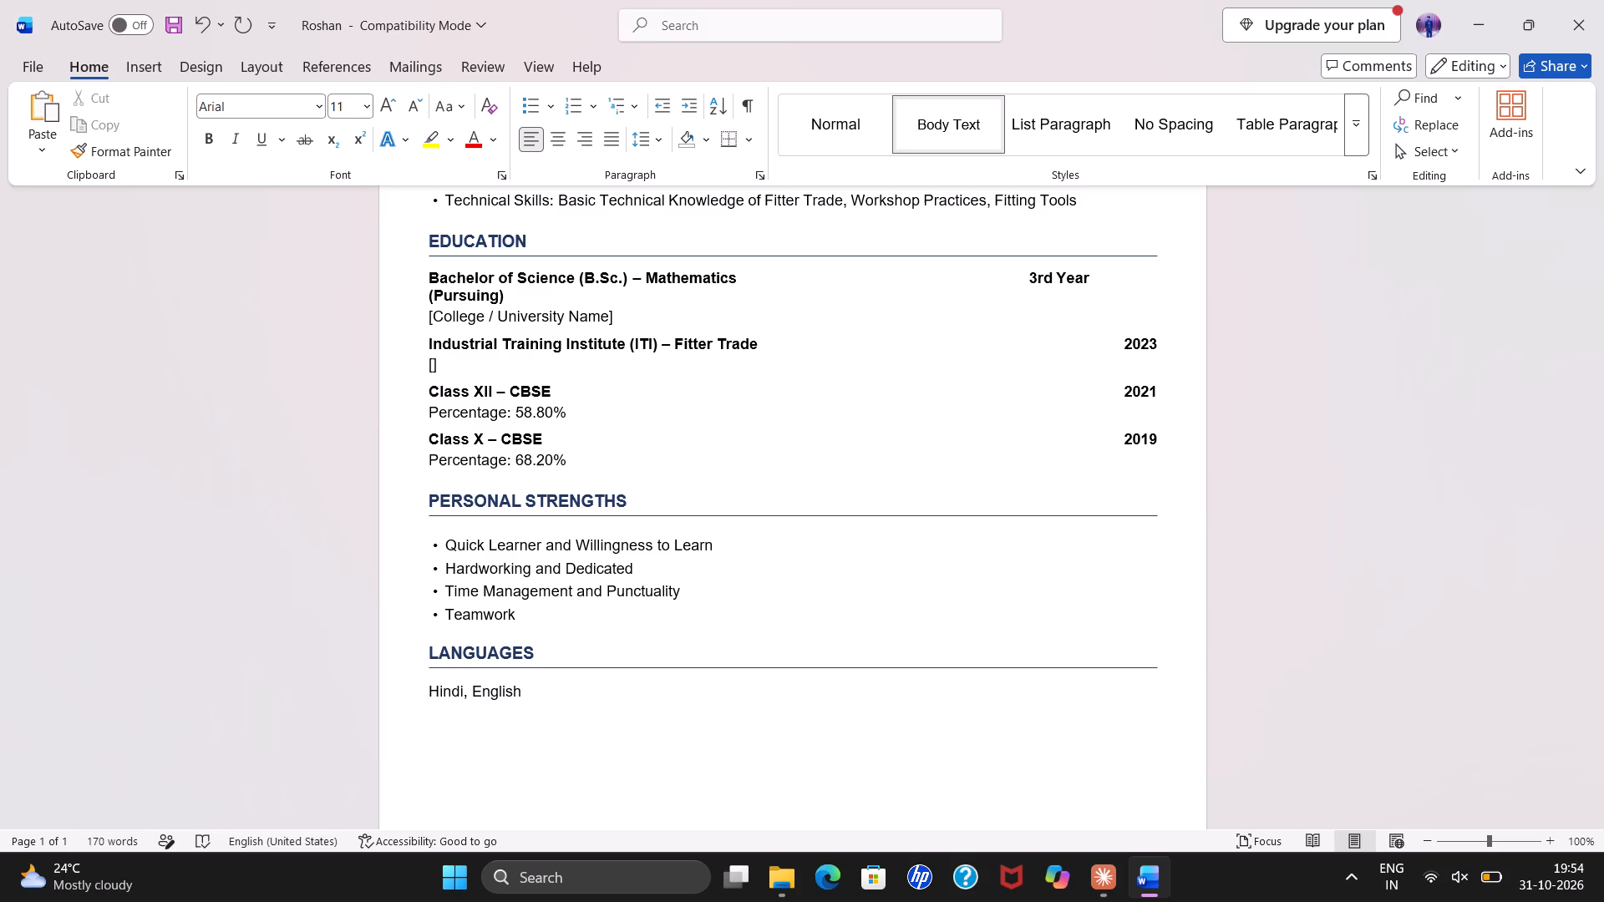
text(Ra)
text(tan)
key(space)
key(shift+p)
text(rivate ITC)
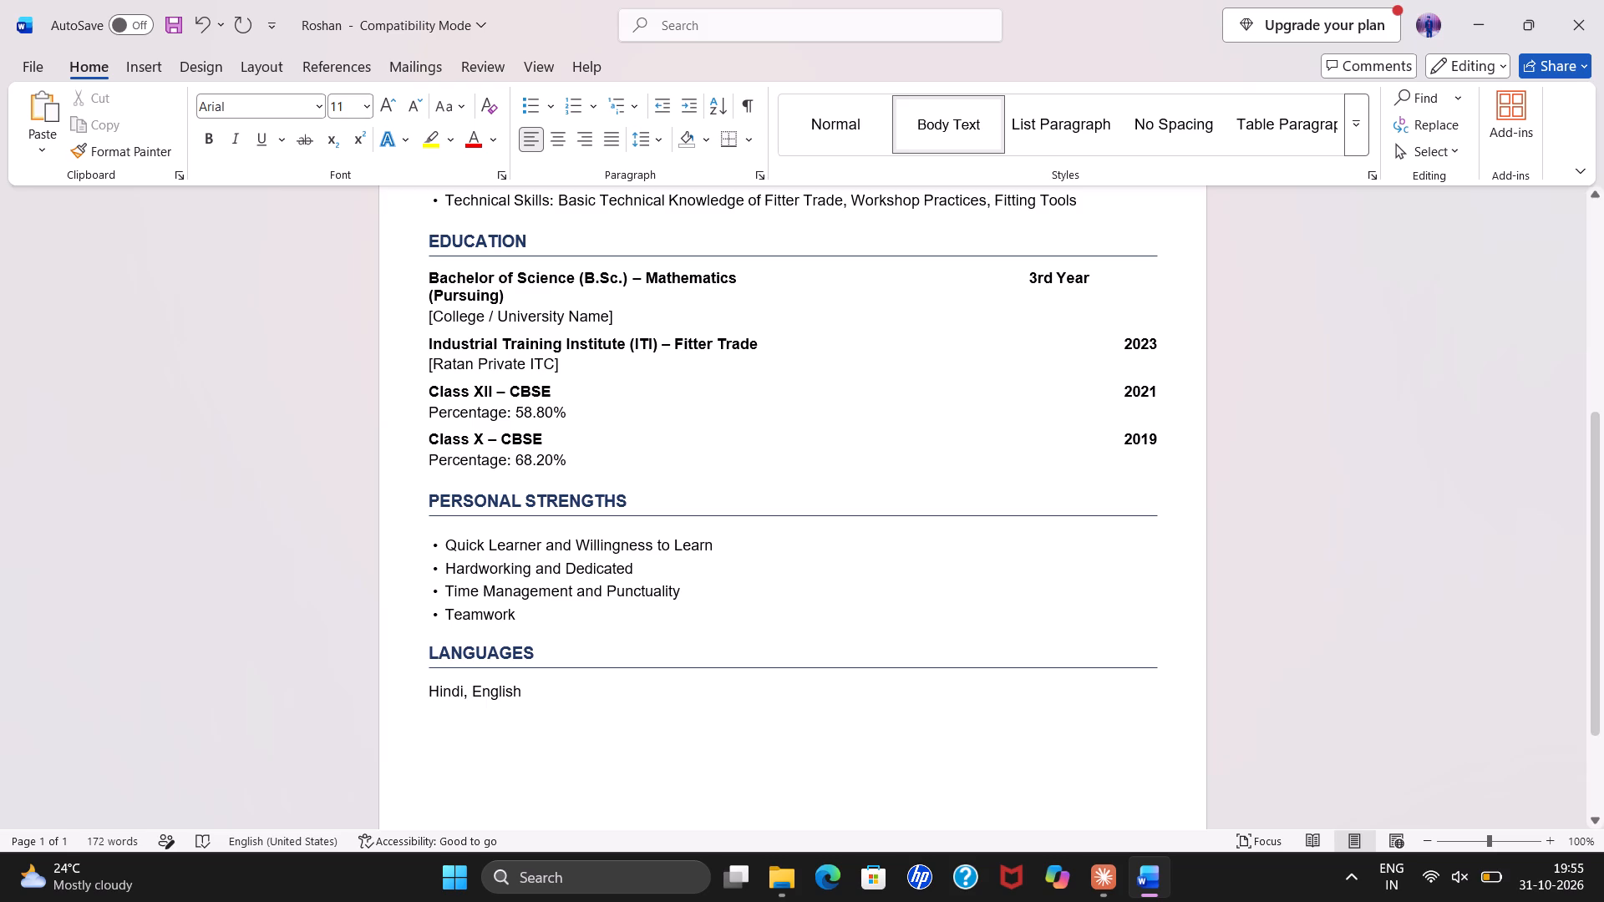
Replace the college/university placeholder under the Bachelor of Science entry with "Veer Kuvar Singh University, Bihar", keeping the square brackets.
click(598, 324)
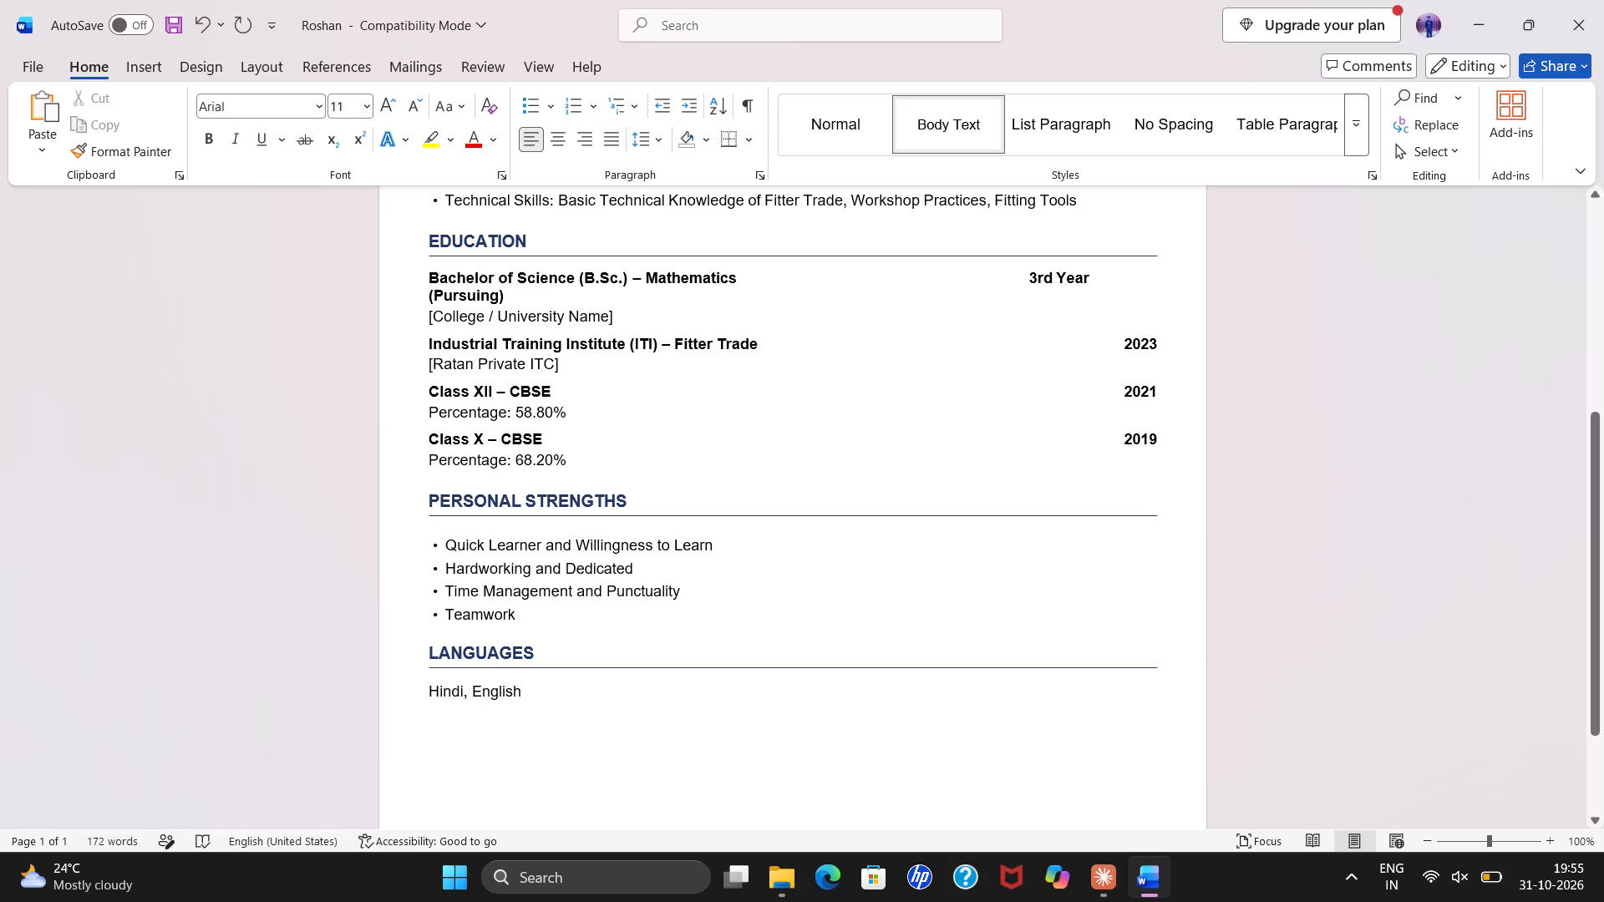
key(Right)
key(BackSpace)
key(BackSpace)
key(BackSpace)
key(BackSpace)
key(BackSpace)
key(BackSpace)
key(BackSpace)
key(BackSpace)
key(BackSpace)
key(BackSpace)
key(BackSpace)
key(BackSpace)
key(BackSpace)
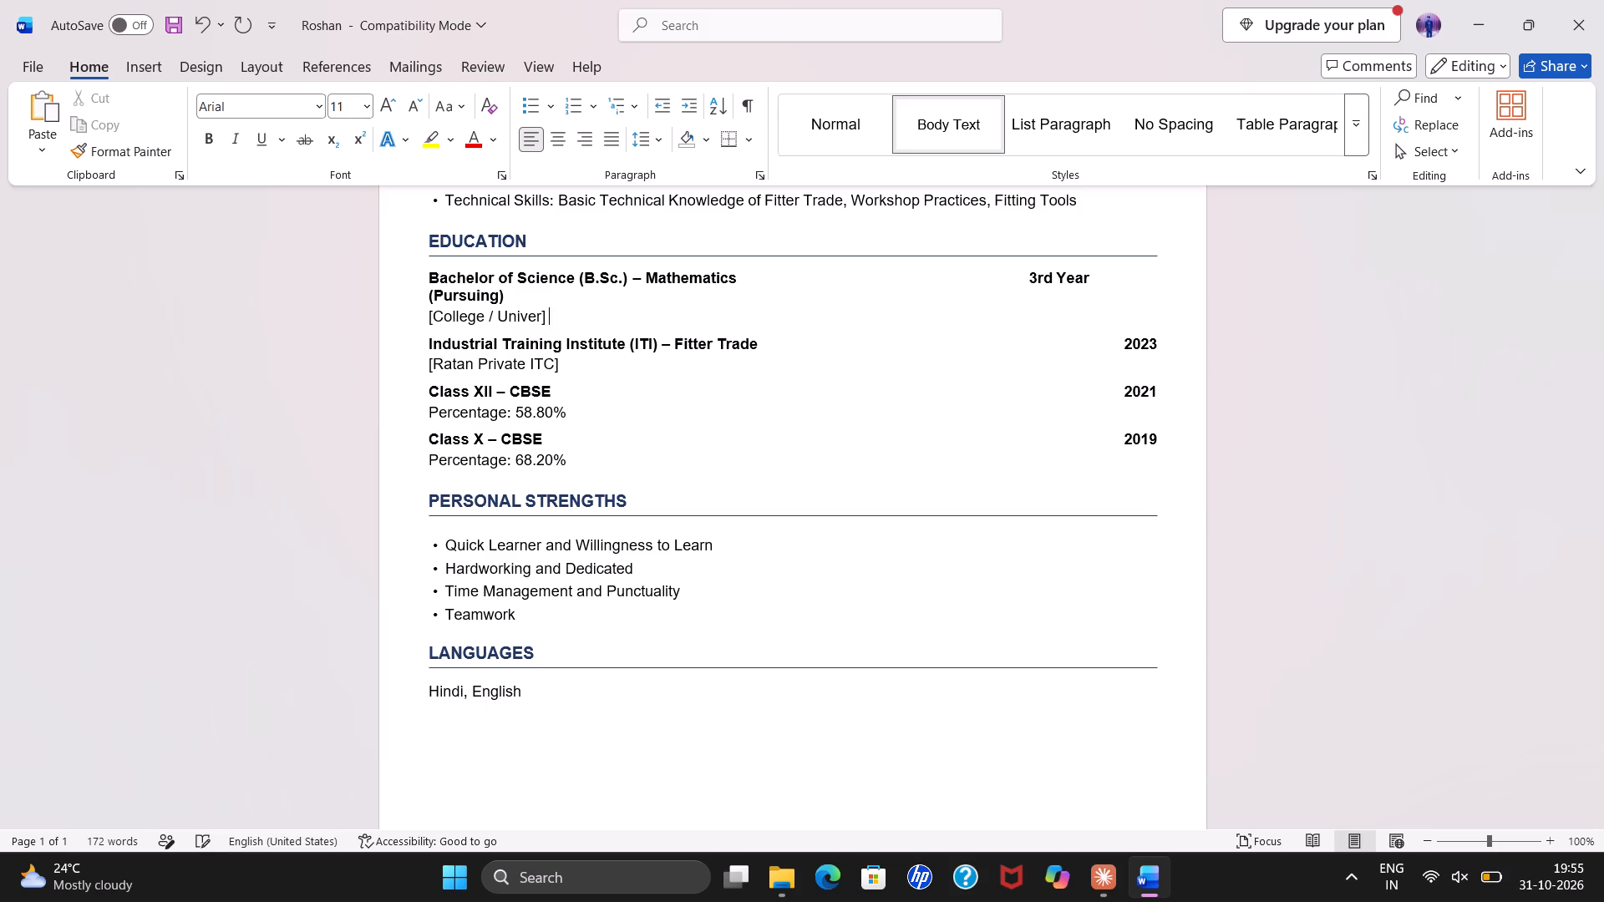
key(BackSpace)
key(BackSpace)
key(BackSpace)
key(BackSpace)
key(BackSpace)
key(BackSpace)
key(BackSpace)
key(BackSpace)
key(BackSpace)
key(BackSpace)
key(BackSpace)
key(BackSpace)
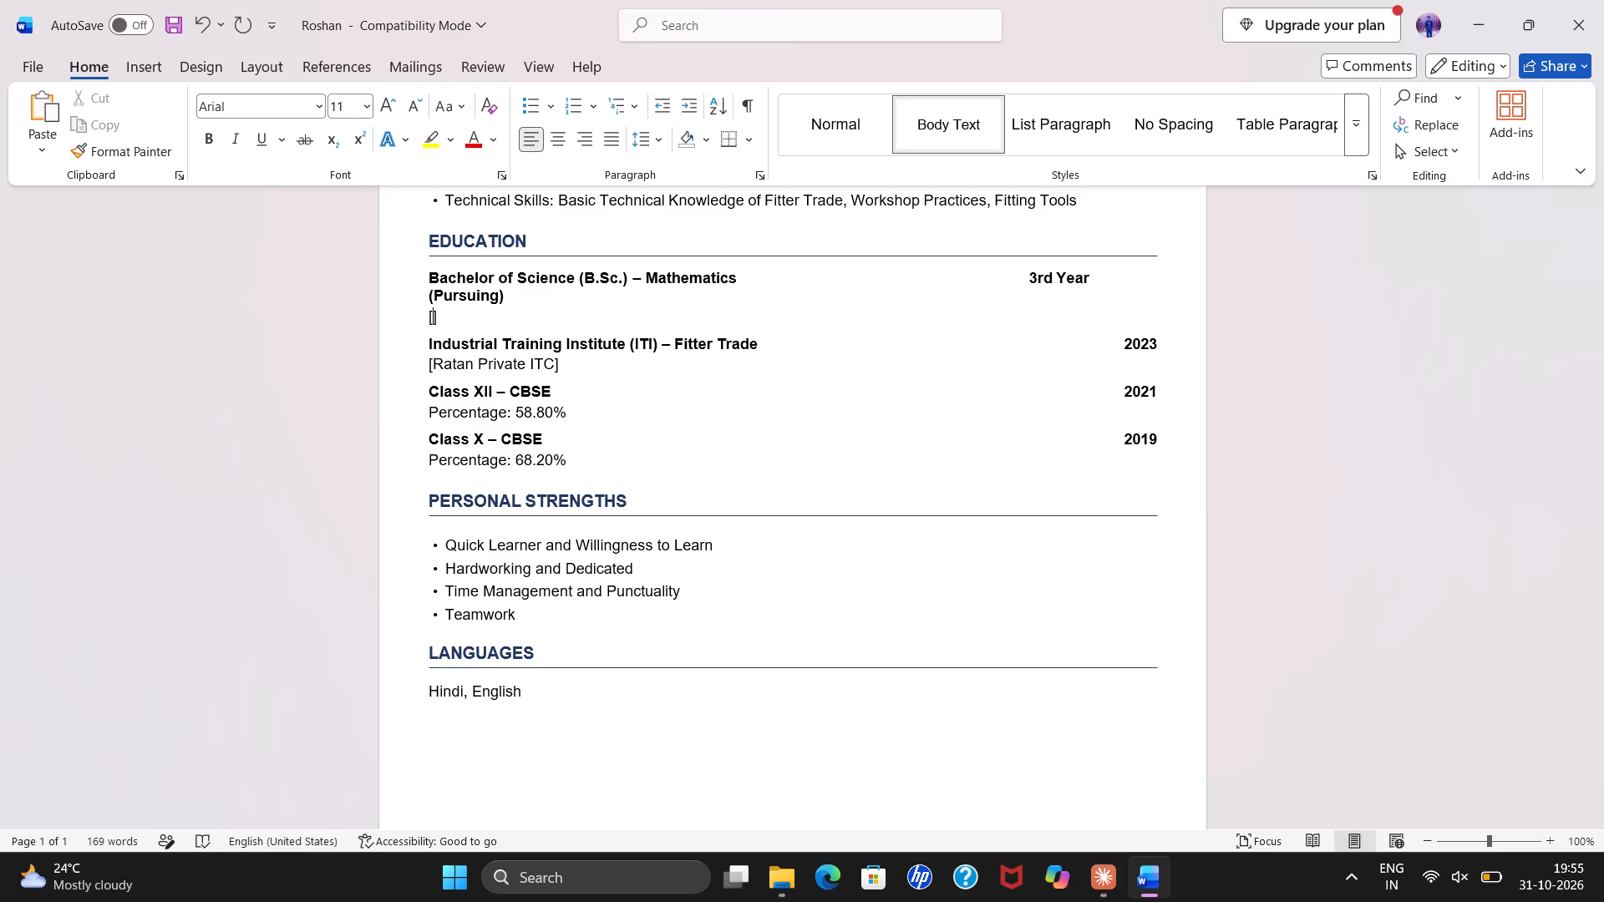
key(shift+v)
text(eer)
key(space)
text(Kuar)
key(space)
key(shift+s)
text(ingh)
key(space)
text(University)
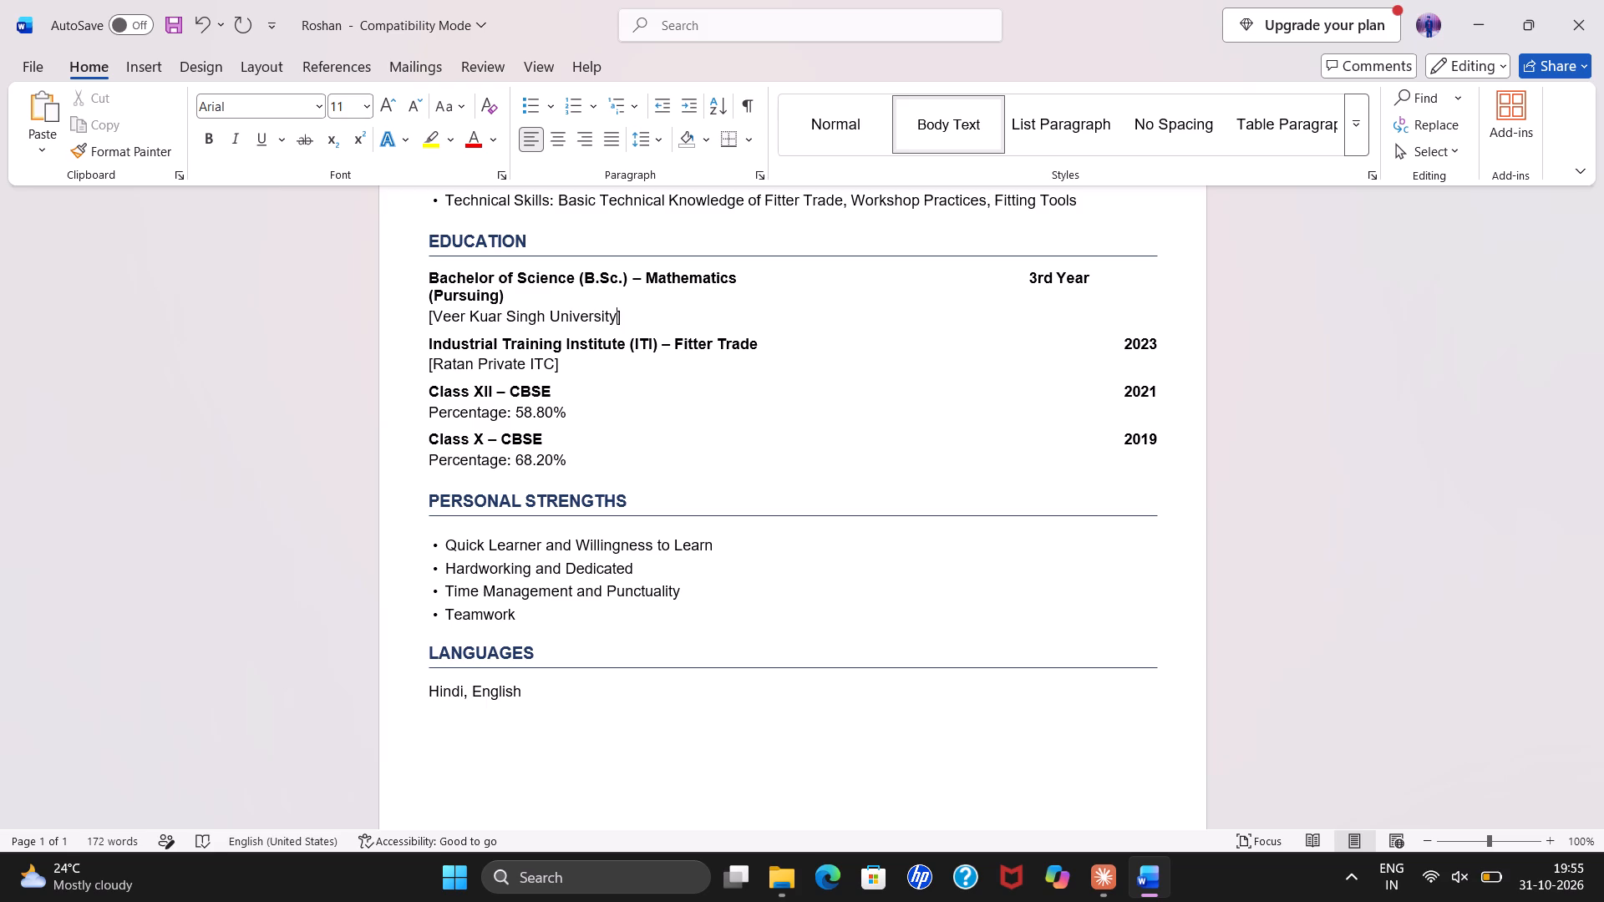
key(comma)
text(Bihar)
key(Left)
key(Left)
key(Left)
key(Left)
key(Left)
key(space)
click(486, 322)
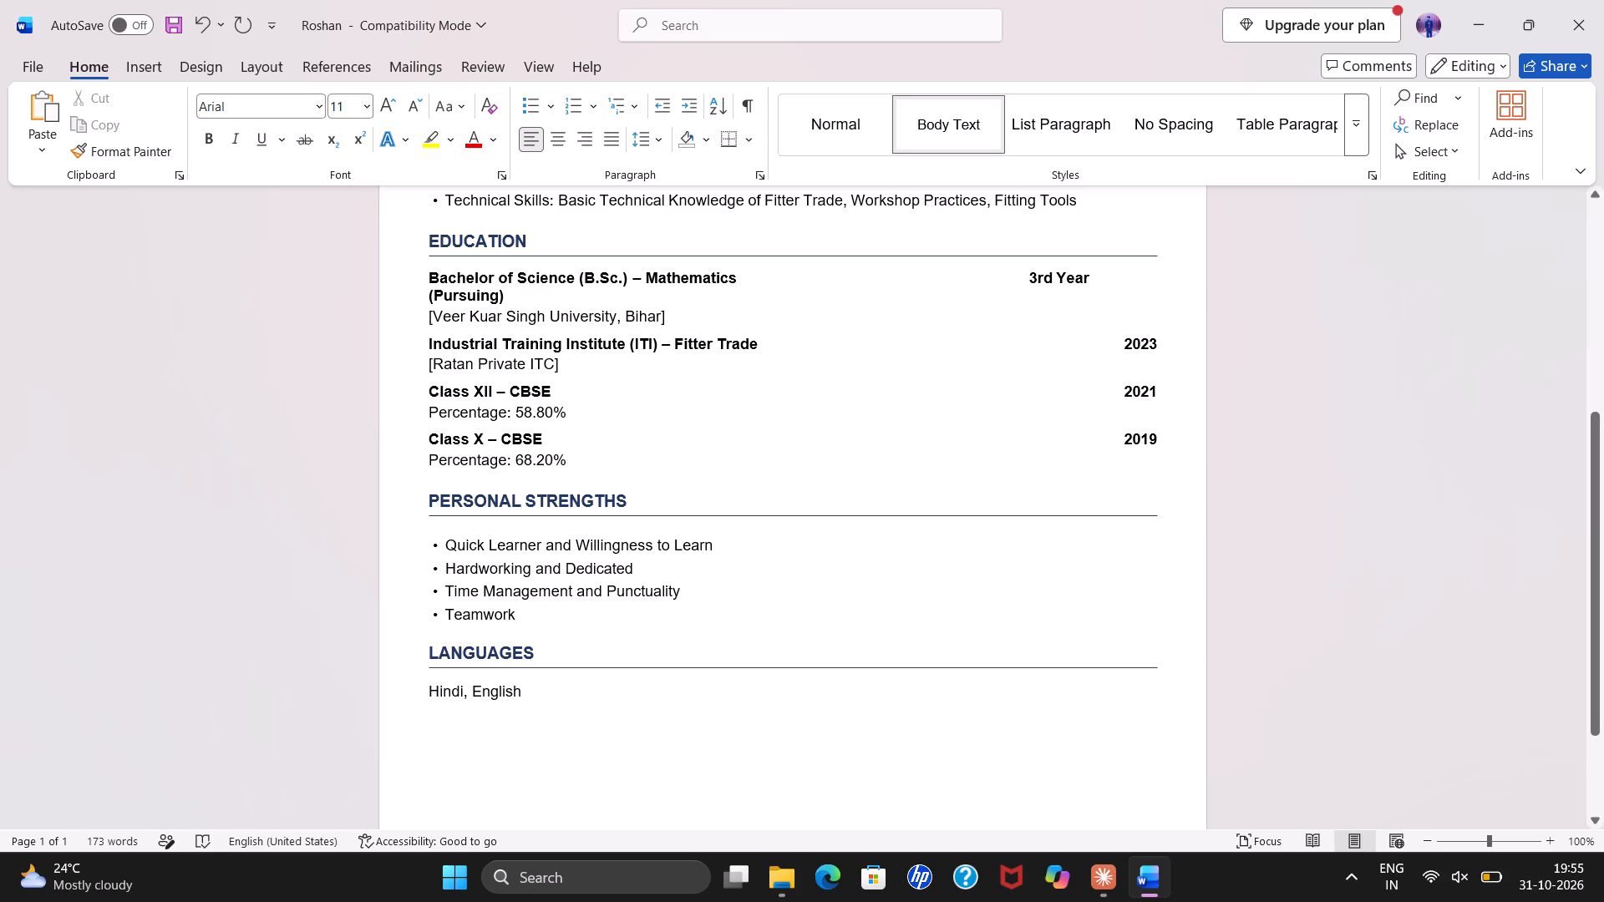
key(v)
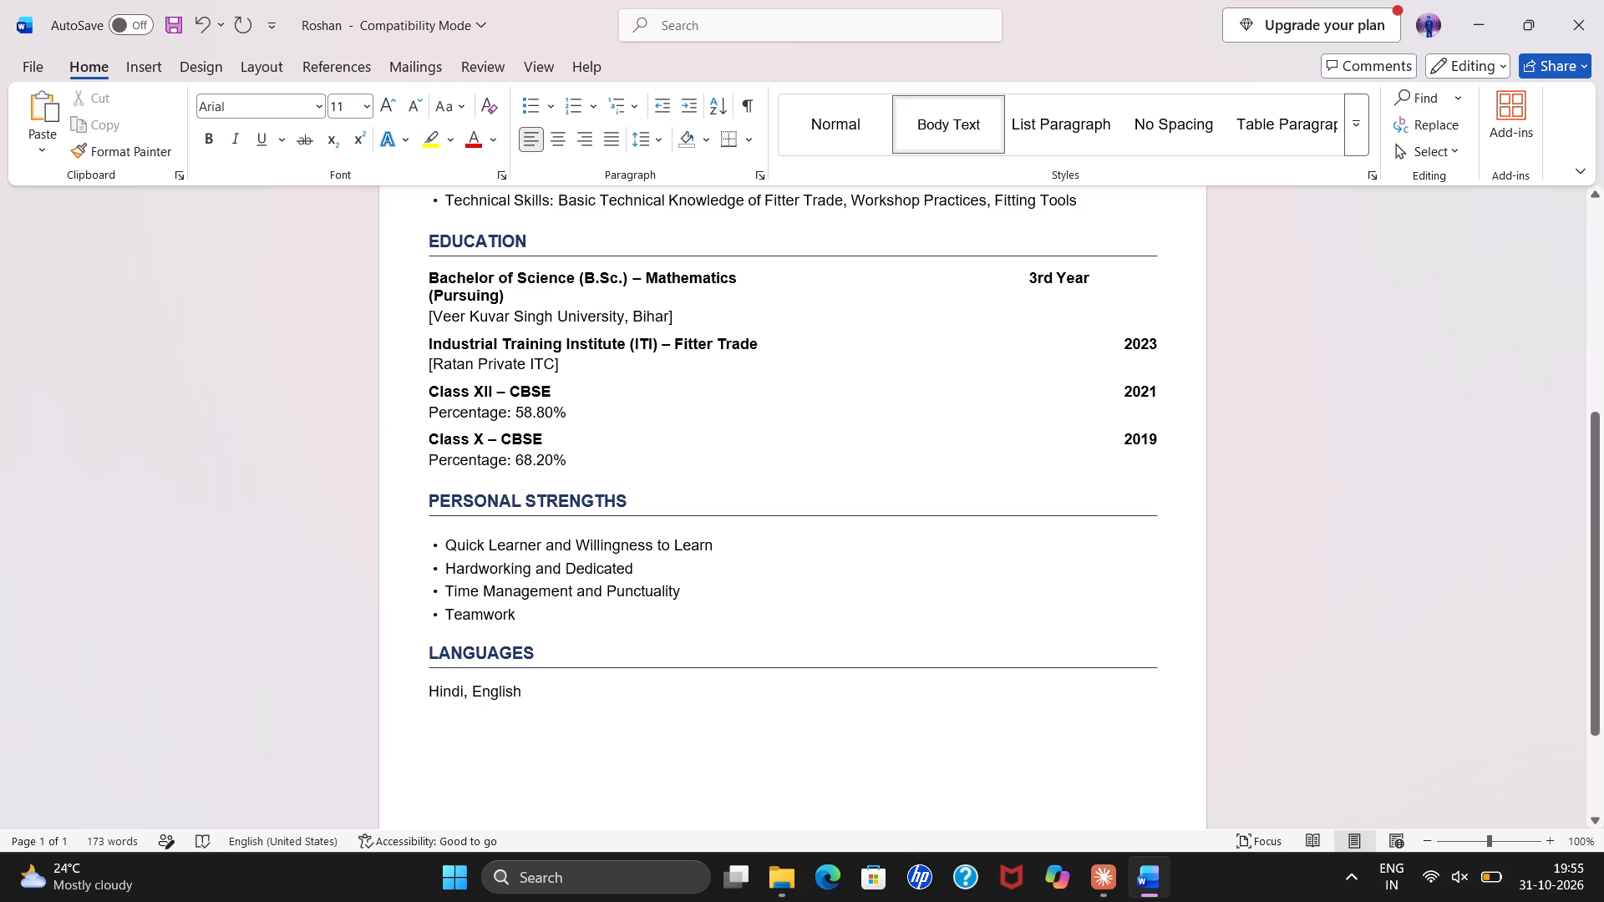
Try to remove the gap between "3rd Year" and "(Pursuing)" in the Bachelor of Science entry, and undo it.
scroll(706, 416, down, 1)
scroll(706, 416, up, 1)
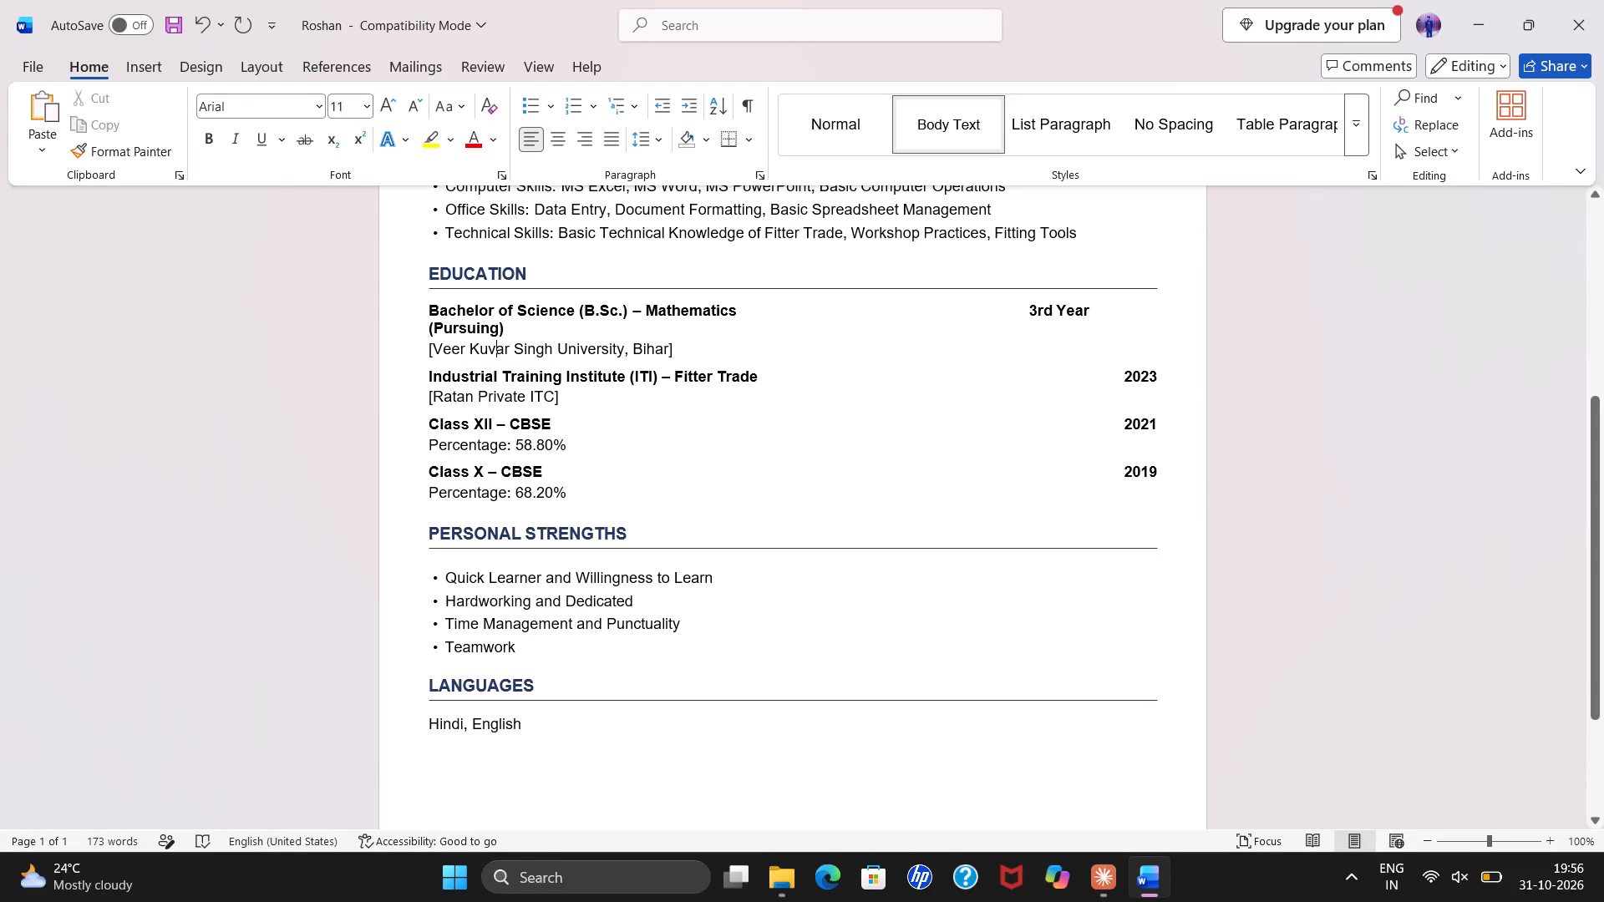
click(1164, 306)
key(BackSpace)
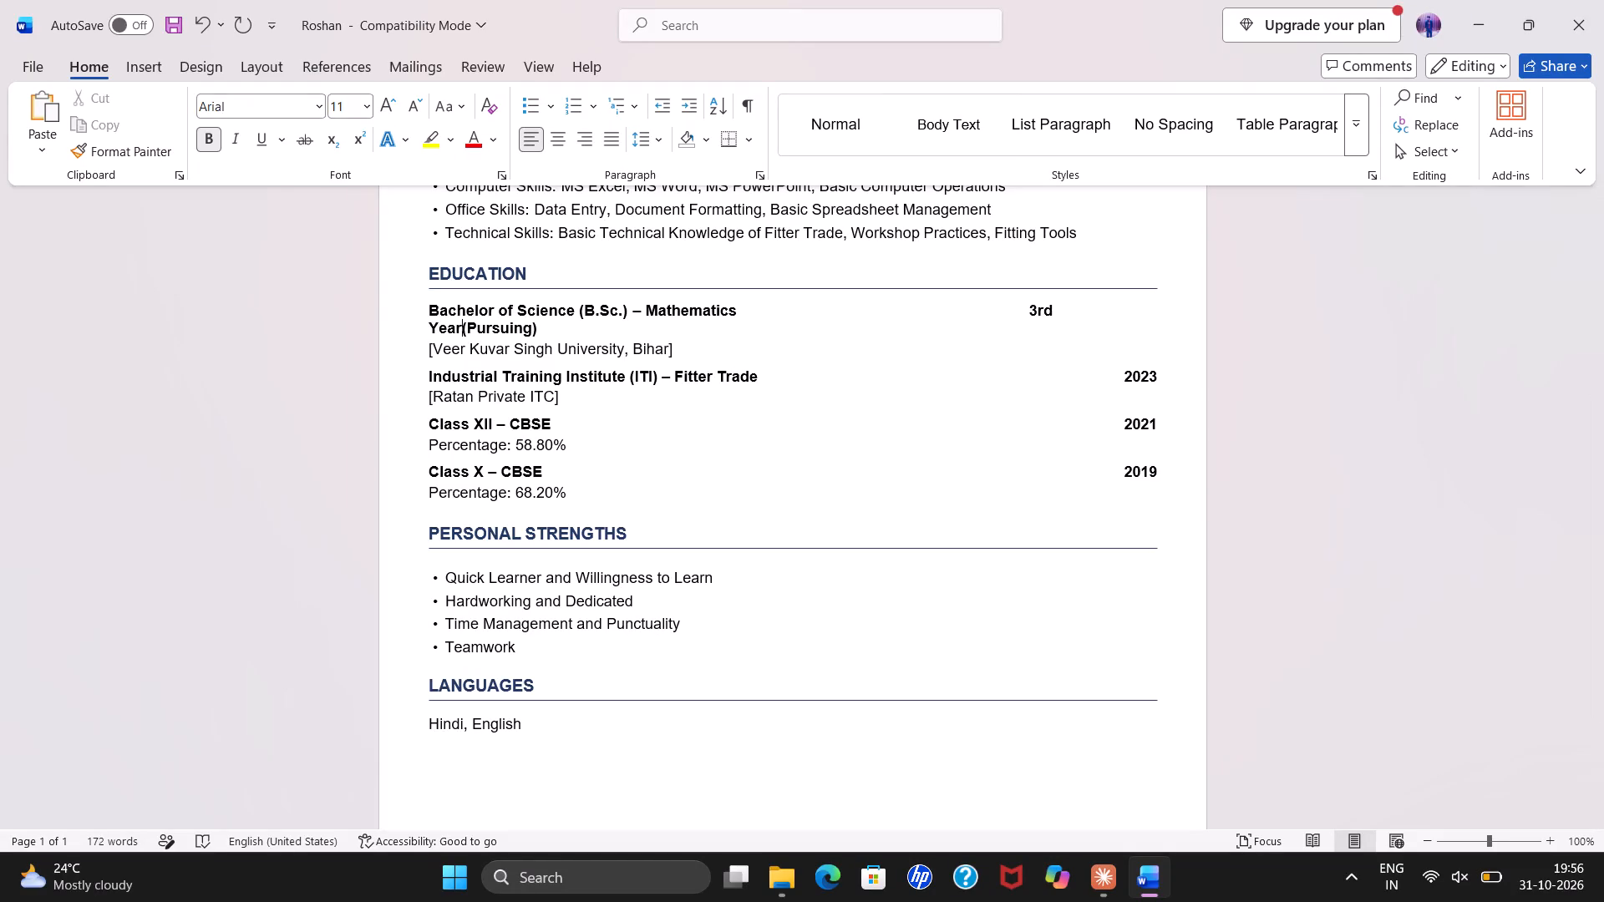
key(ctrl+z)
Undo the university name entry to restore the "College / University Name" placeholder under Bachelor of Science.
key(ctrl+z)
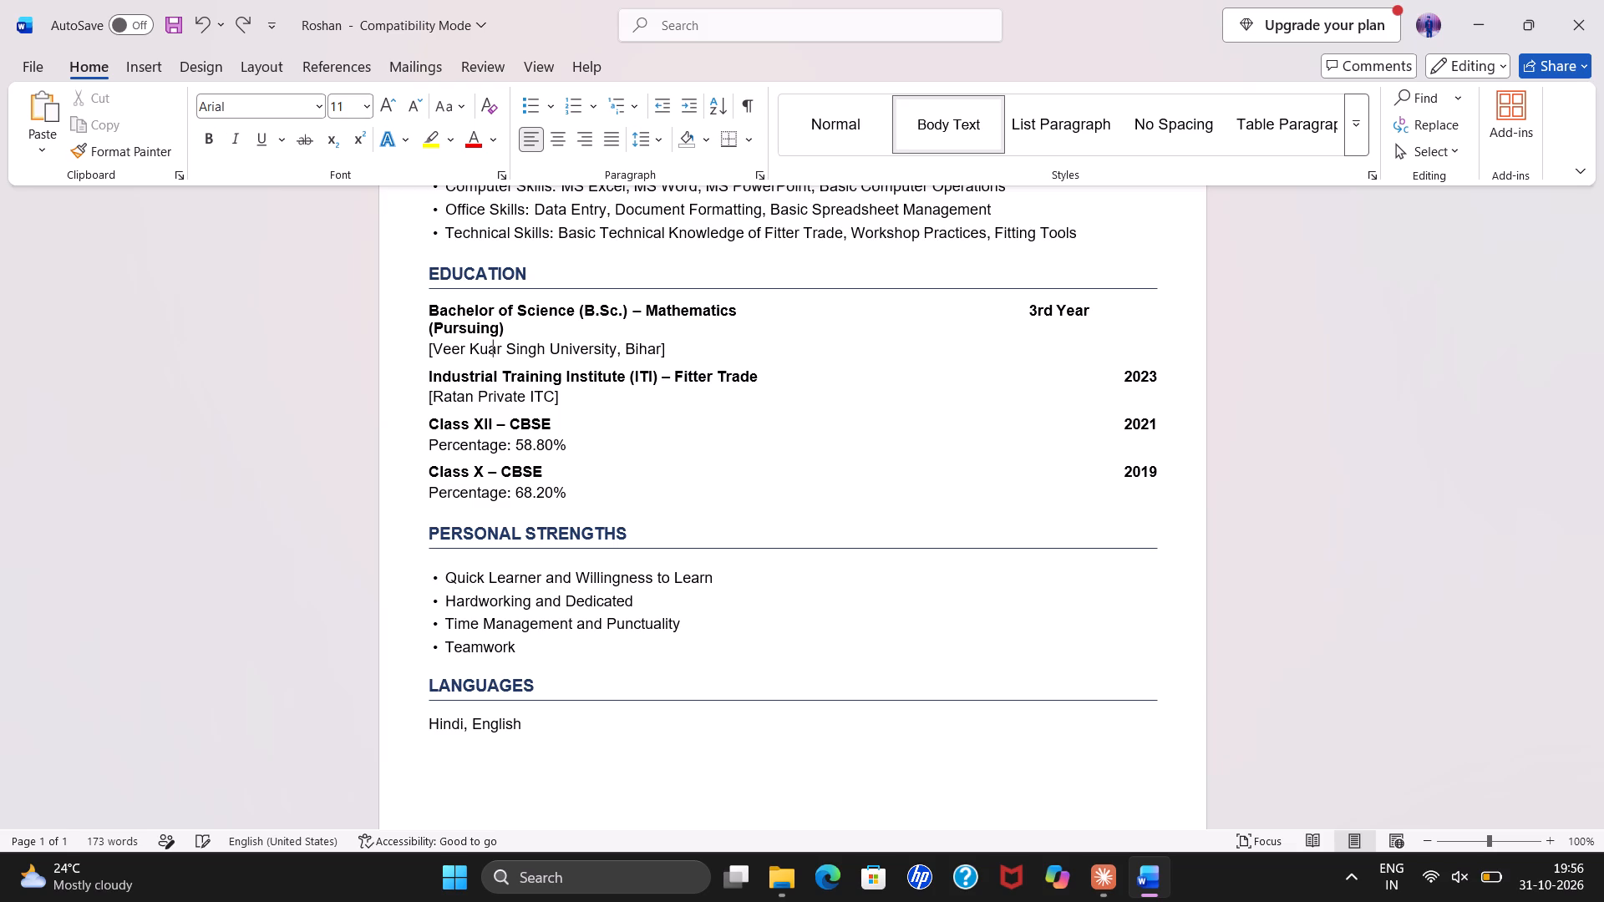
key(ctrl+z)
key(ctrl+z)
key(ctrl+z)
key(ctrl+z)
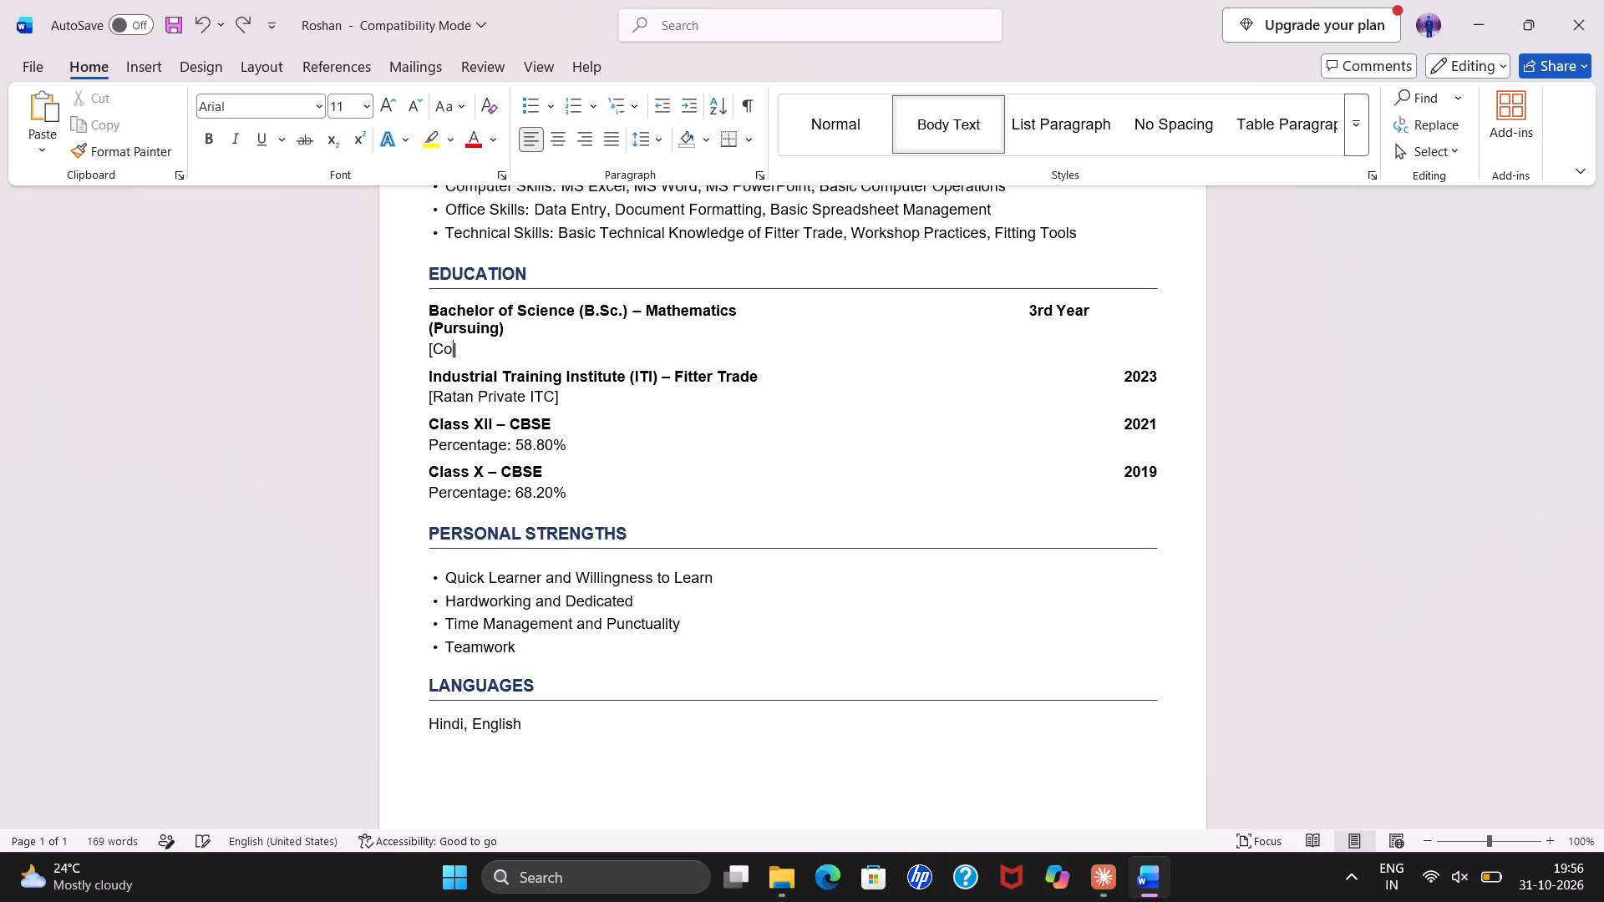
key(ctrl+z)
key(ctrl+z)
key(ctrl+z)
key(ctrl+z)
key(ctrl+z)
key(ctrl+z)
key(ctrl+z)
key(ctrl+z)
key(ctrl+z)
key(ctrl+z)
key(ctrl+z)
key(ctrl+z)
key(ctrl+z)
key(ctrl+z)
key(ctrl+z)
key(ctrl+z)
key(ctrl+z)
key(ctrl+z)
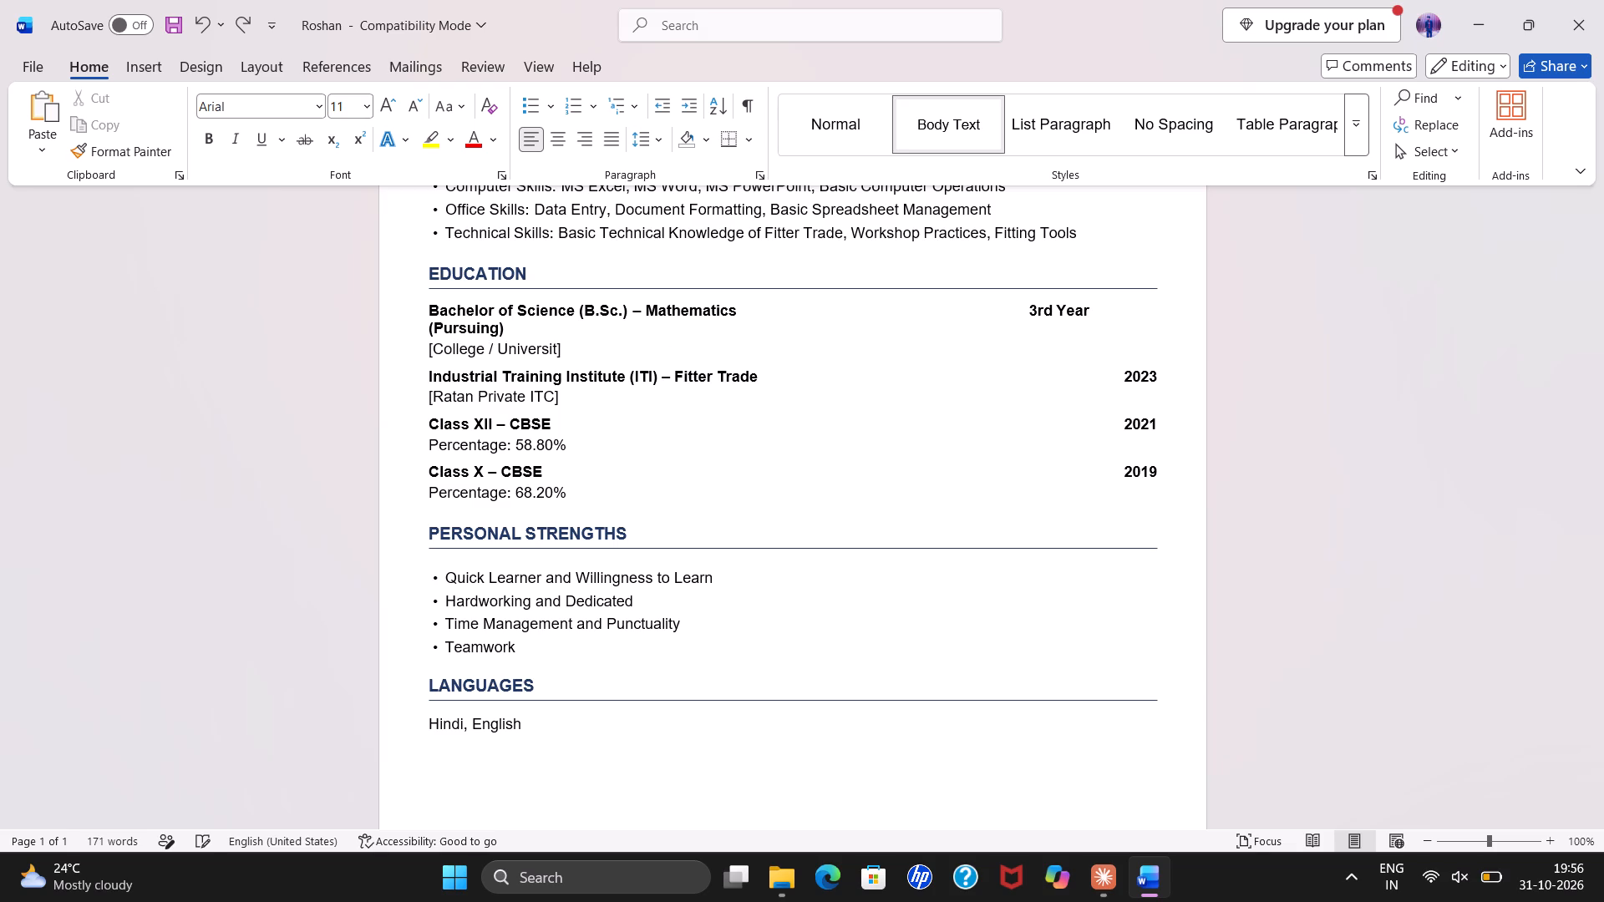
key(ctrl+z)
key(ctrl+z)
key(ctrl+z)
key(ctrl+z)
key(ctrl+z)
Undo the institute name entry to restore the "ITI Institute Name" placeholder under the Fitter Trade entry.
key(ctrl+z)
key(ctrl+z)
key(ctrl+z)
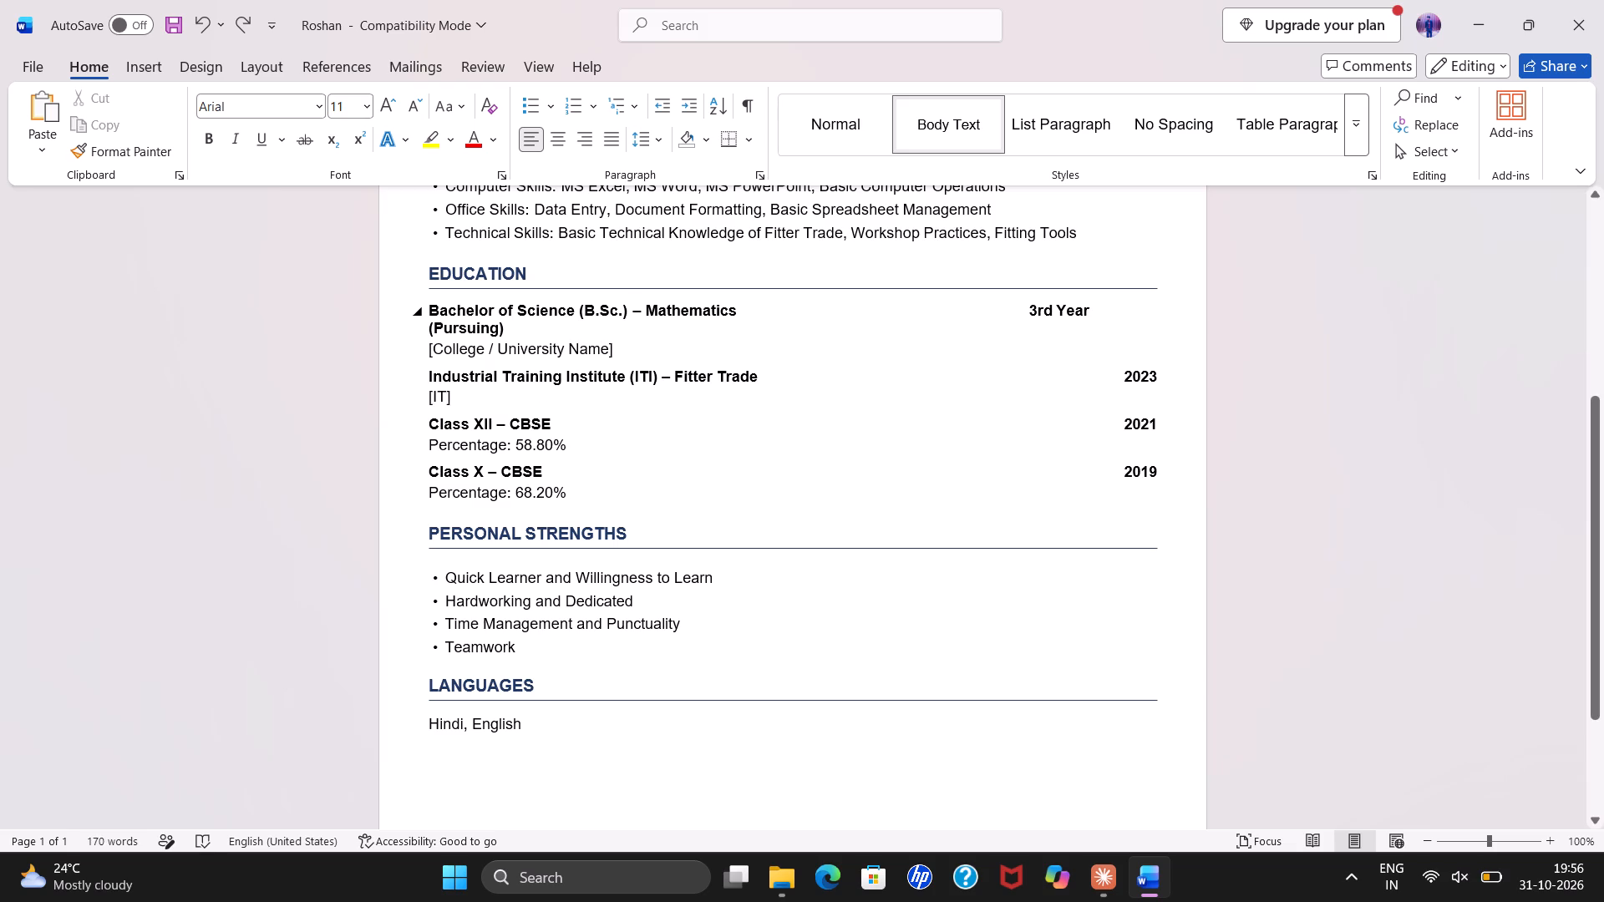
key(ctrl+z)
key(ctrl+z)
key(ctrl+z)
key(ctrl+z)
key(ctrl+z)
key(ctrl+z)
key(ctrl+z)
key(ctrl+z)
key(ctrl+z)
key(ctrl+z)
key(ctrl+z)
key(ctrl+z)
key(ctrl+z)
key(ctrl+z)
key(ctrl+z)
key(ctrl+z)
Undo the font size increases on the languages line, the LANGUAGES heading and the Personal Strengths bullets.
key(ctrl+z)
key(ctrl+z)
key(ctrl+z)
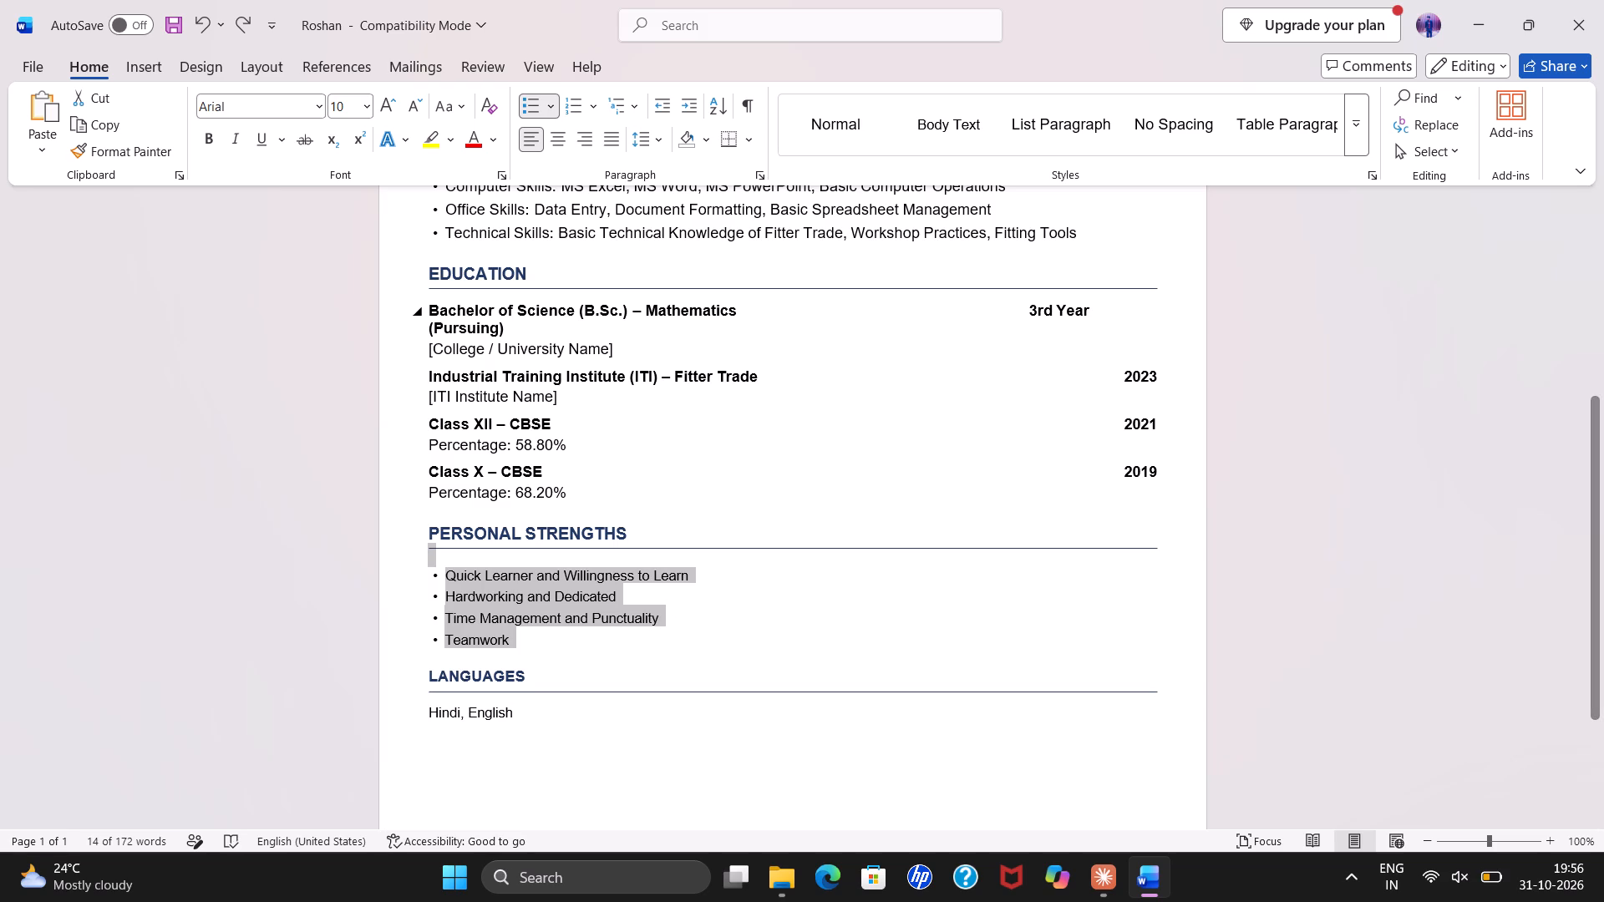
click(591, 652)
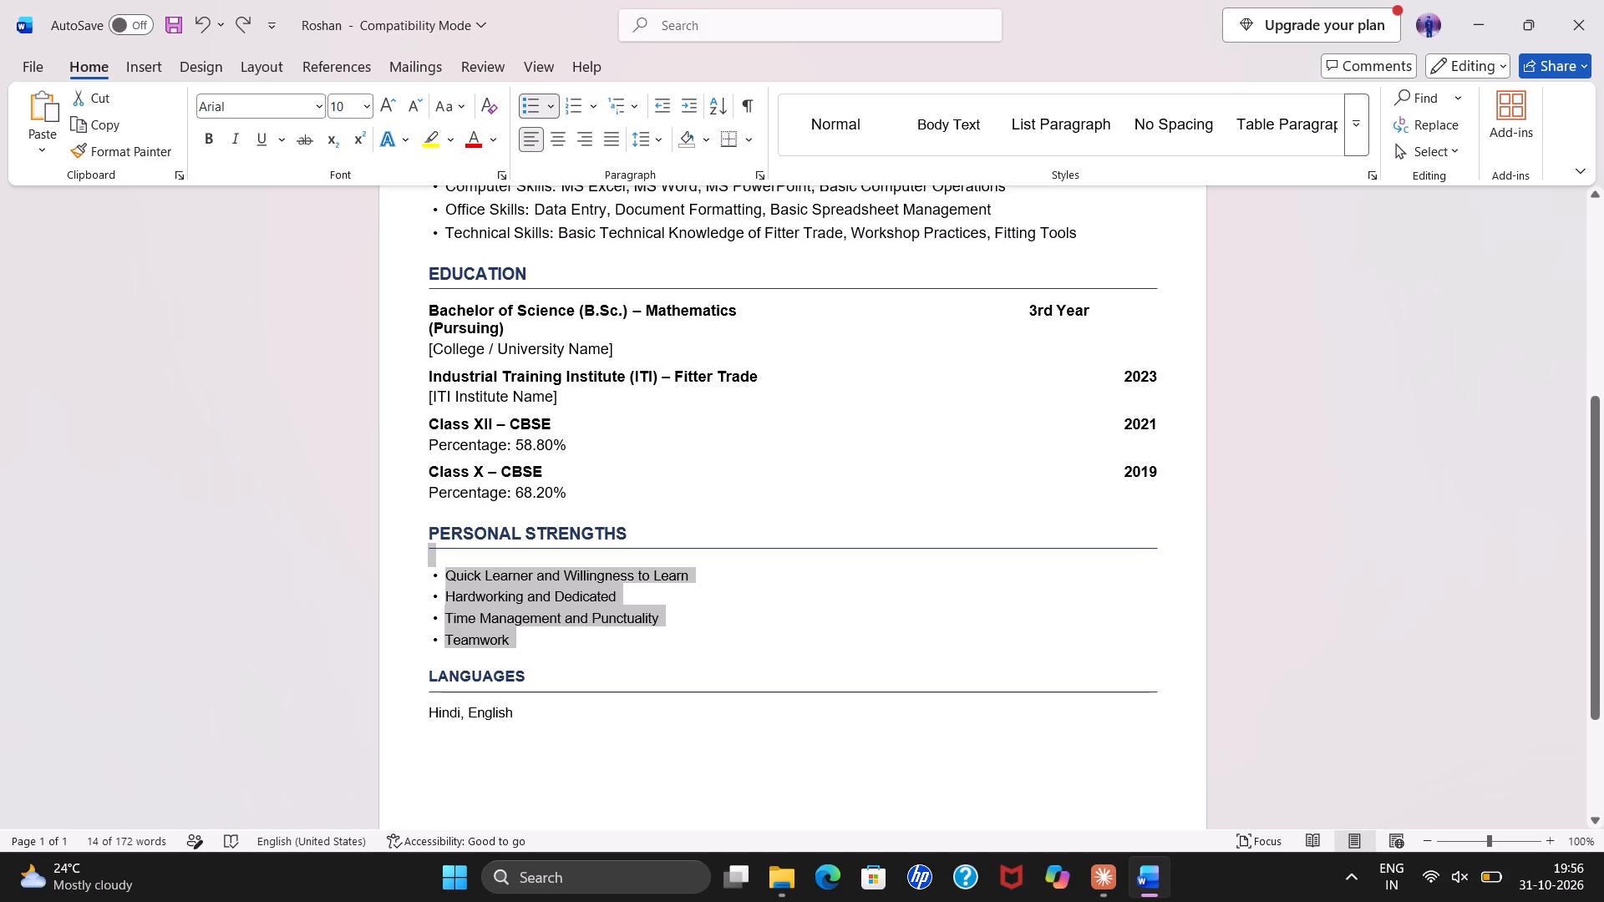
Increase the font size of the four Personal Strengths bullets one step to 11 pt.
drag(443, 569, 543, 680)
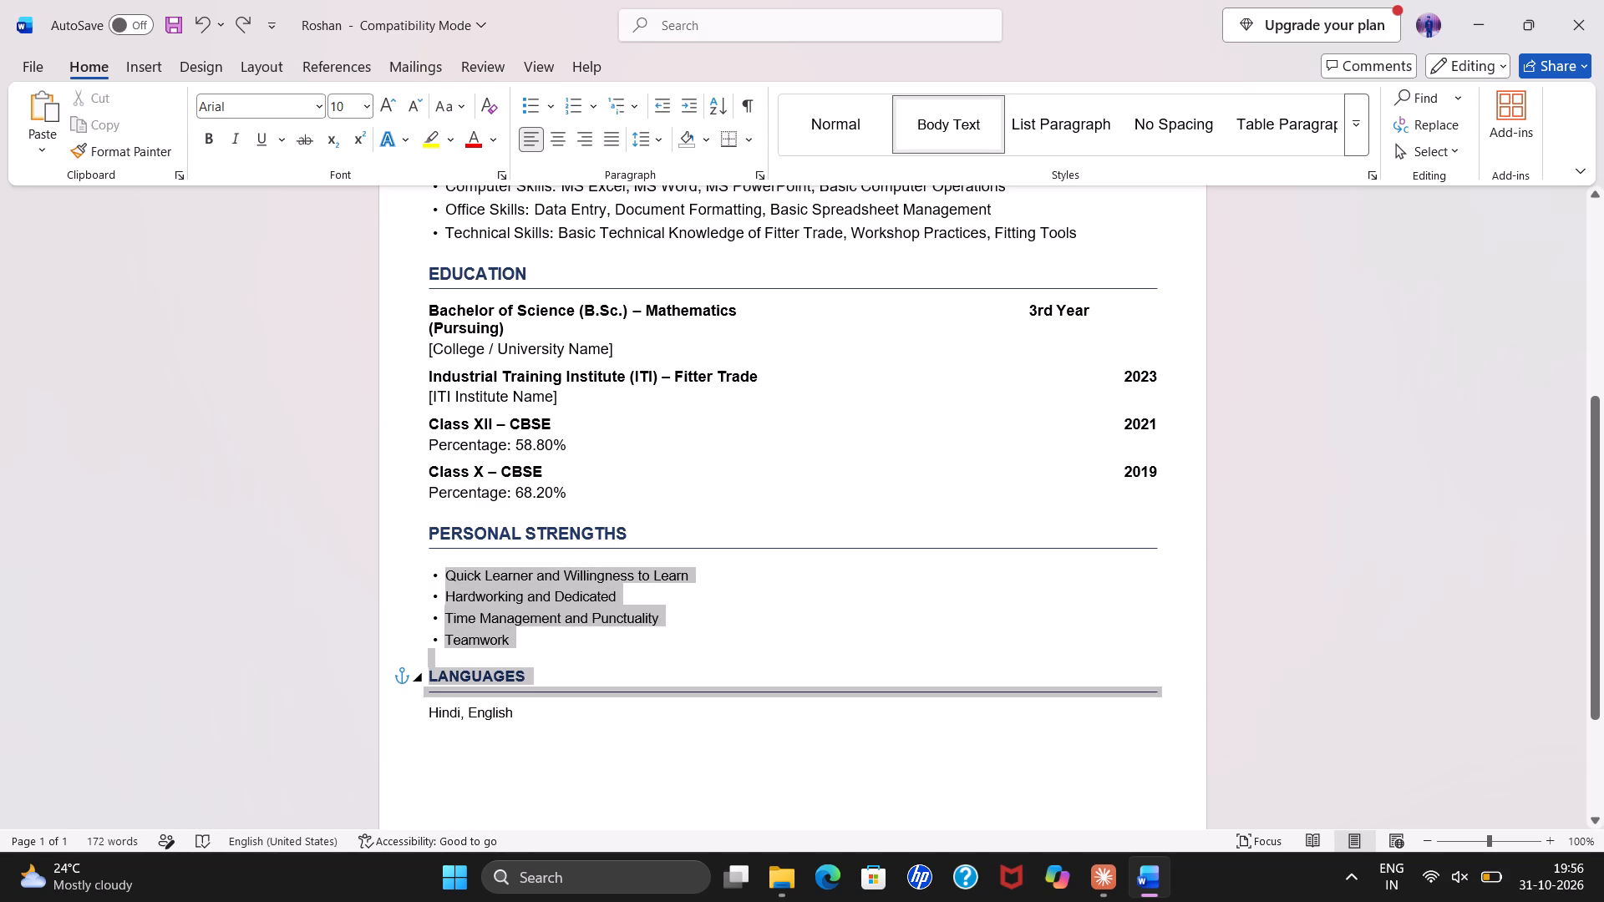
drag(543, 680, 554, 653)
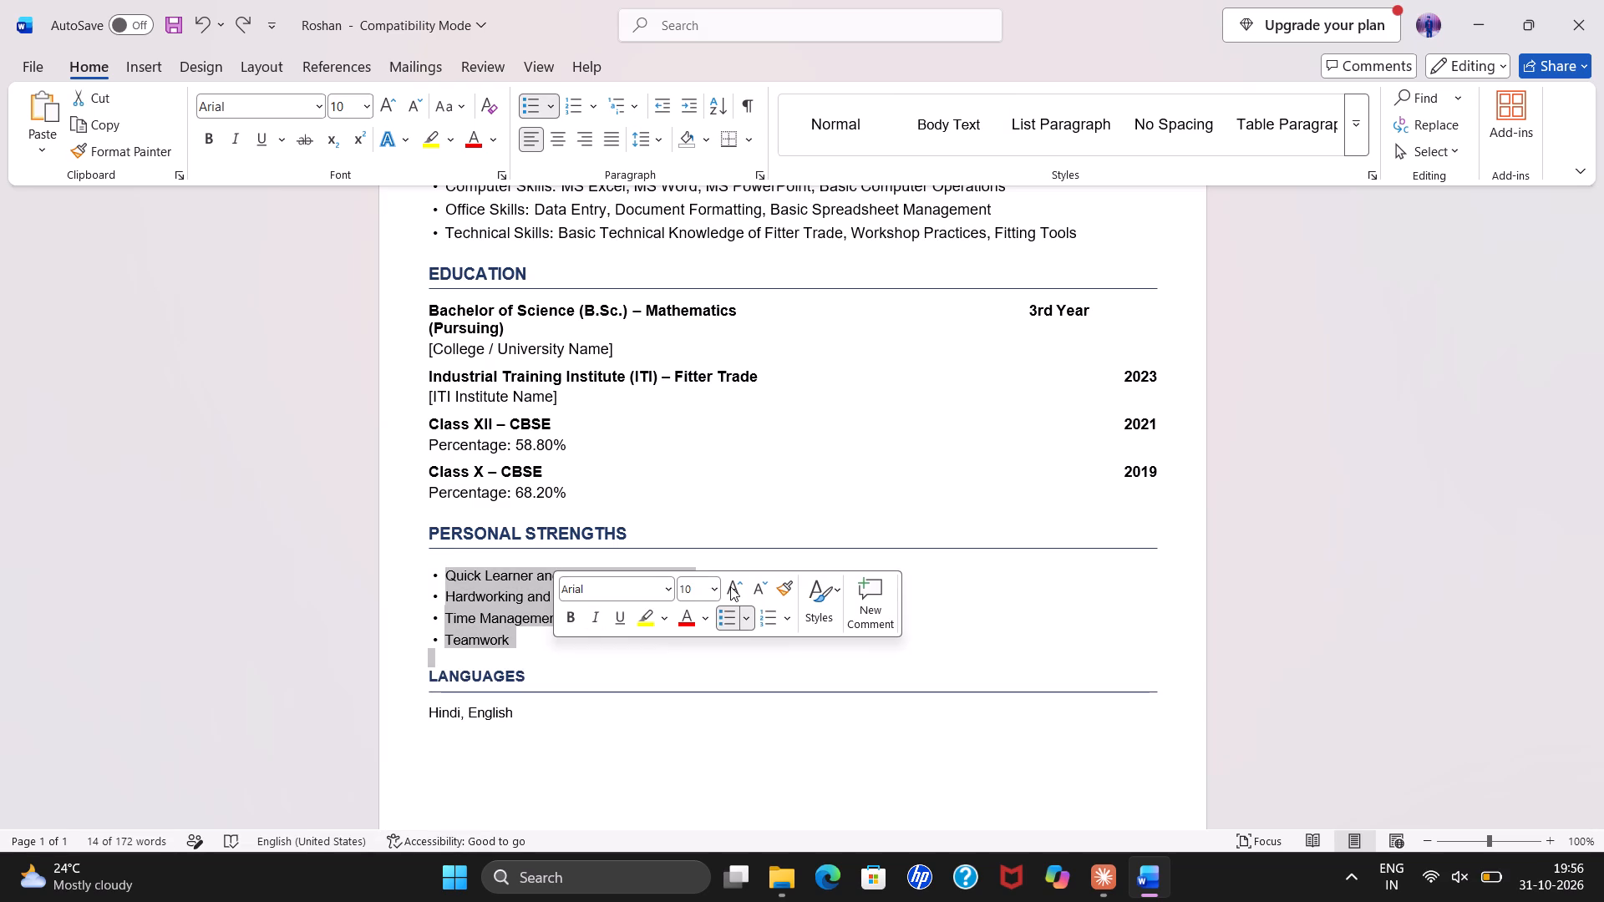
click(730, 586)
click(650, 723)
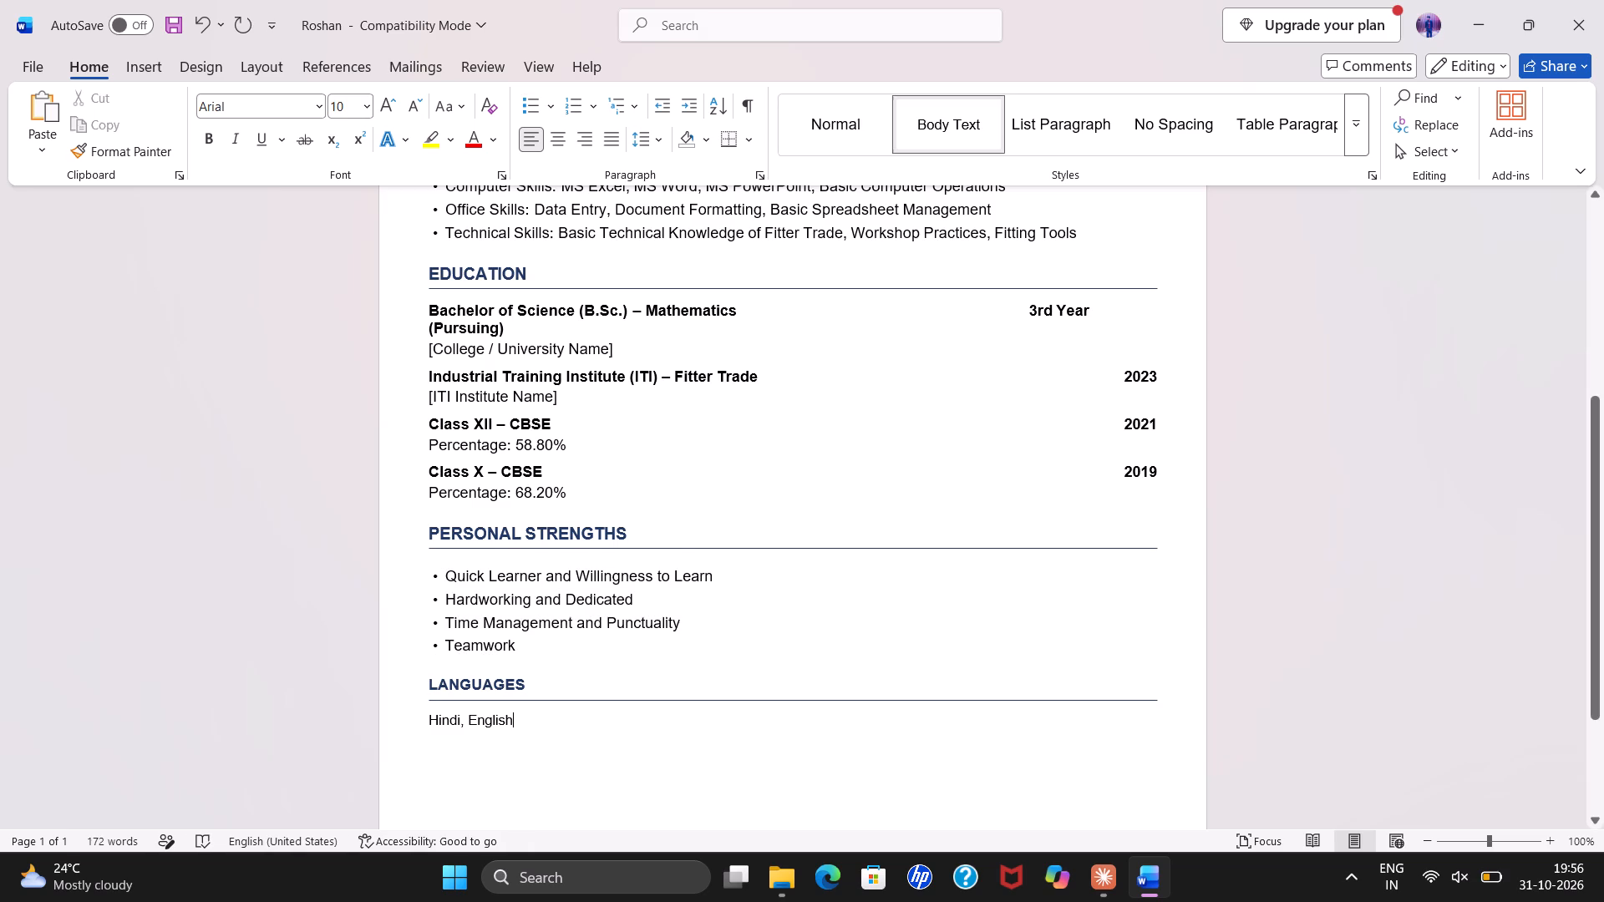
Increase the font size of the LANGUAGES heading one step to 12 pt.
drag(427, 681, 457, 695)
click(636, 628)
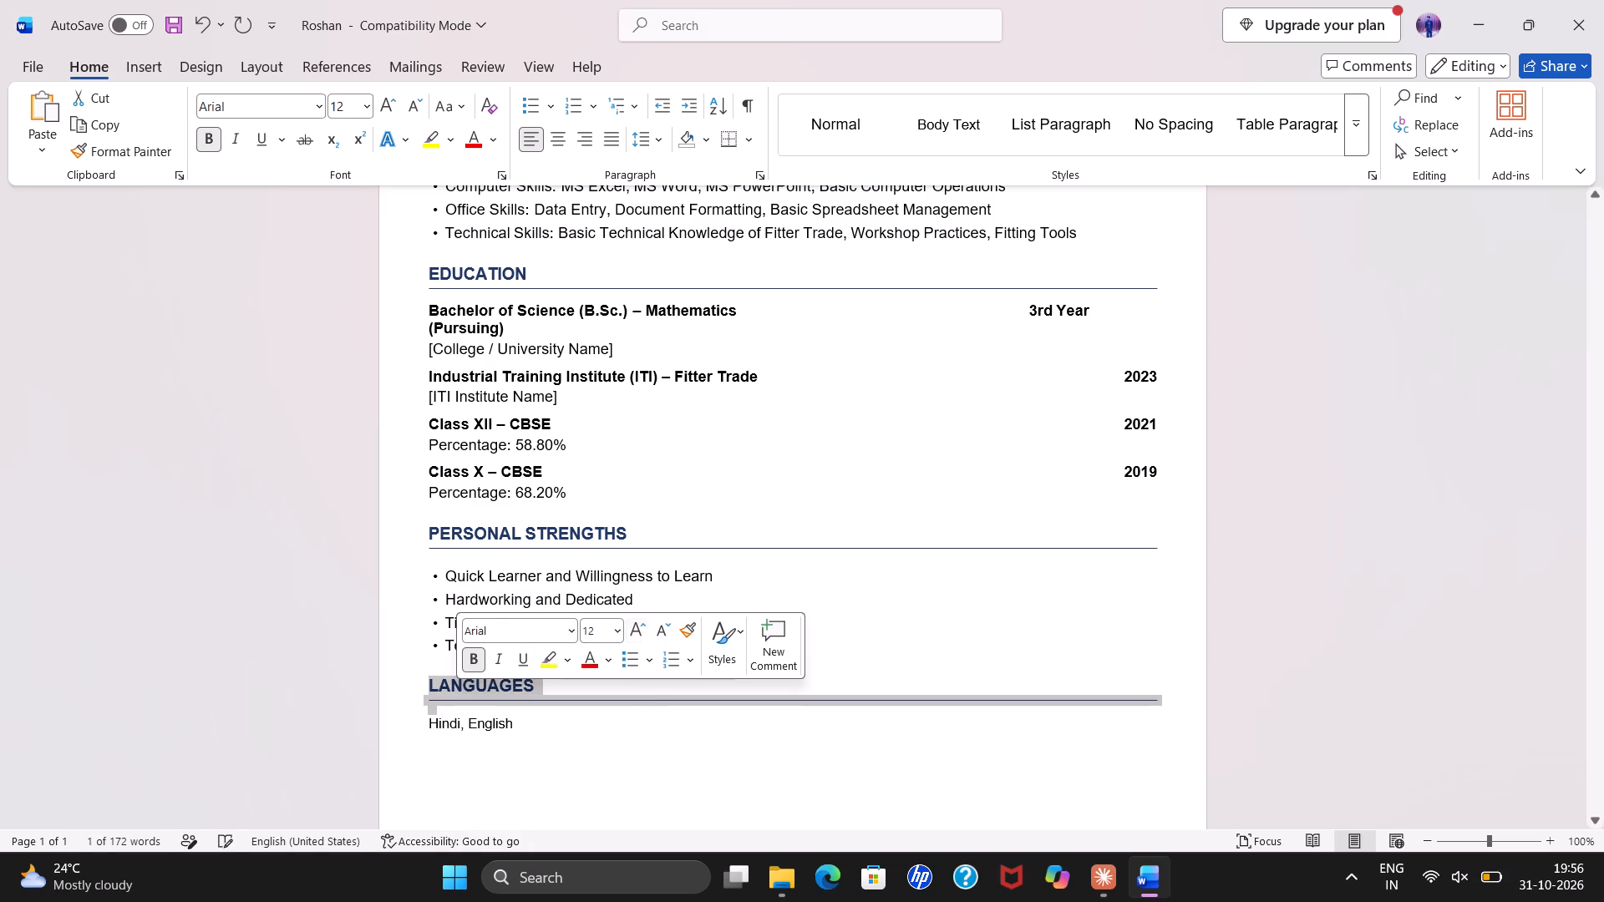
click(622, 750)
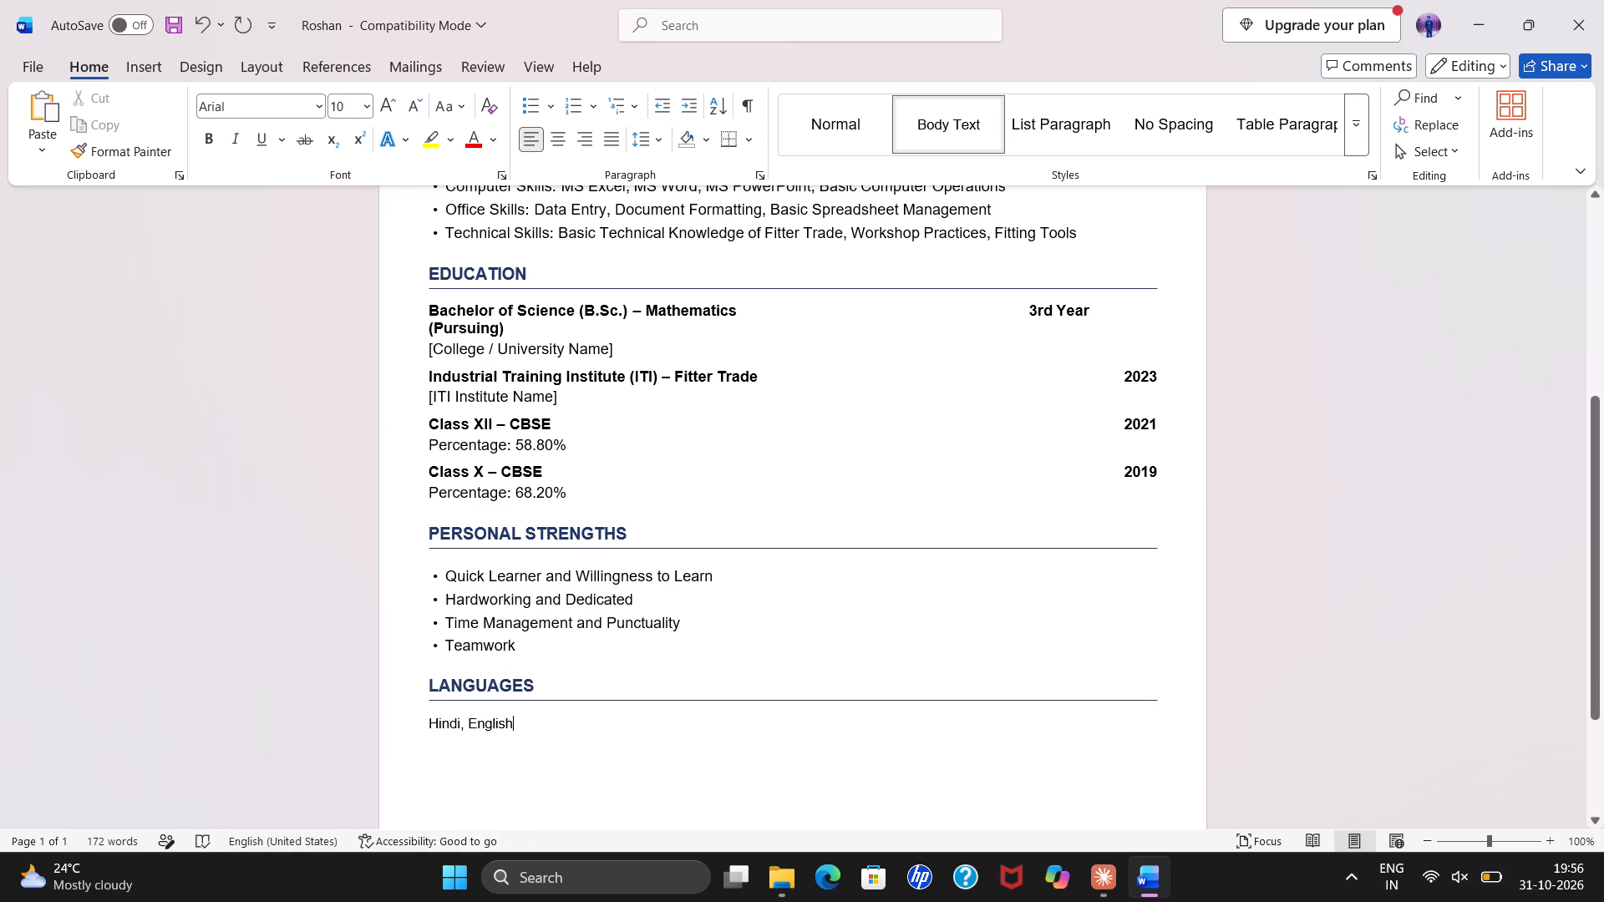
Increase the font size of the "Hindi, English" line one step to 11 pt.
drag(431, 717, 508, 730)
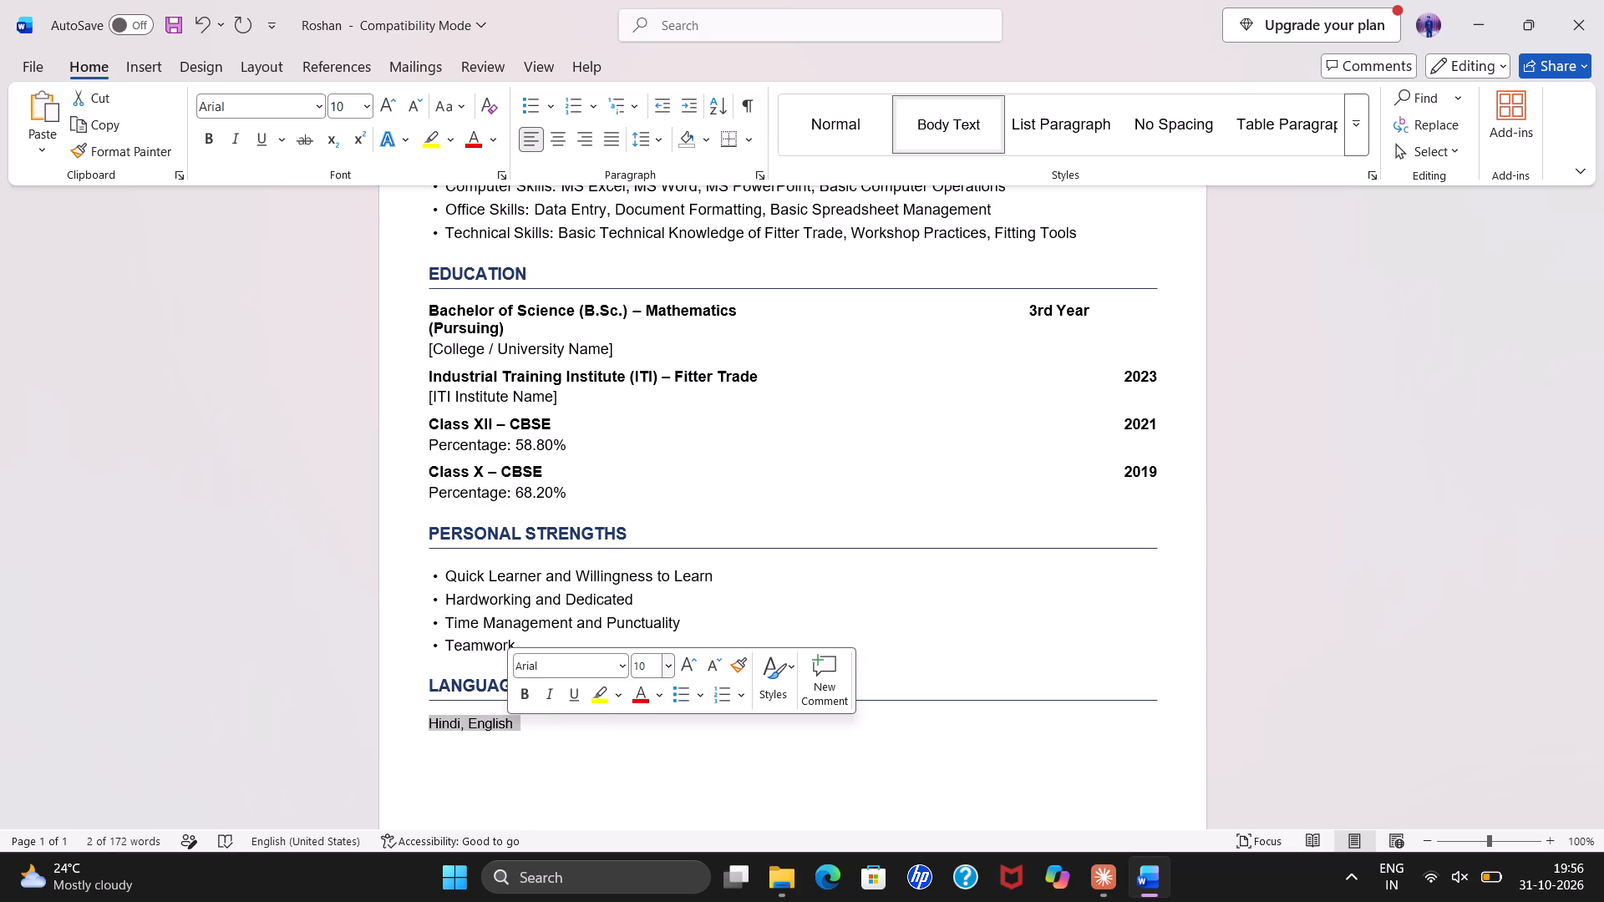
click(687, 669)
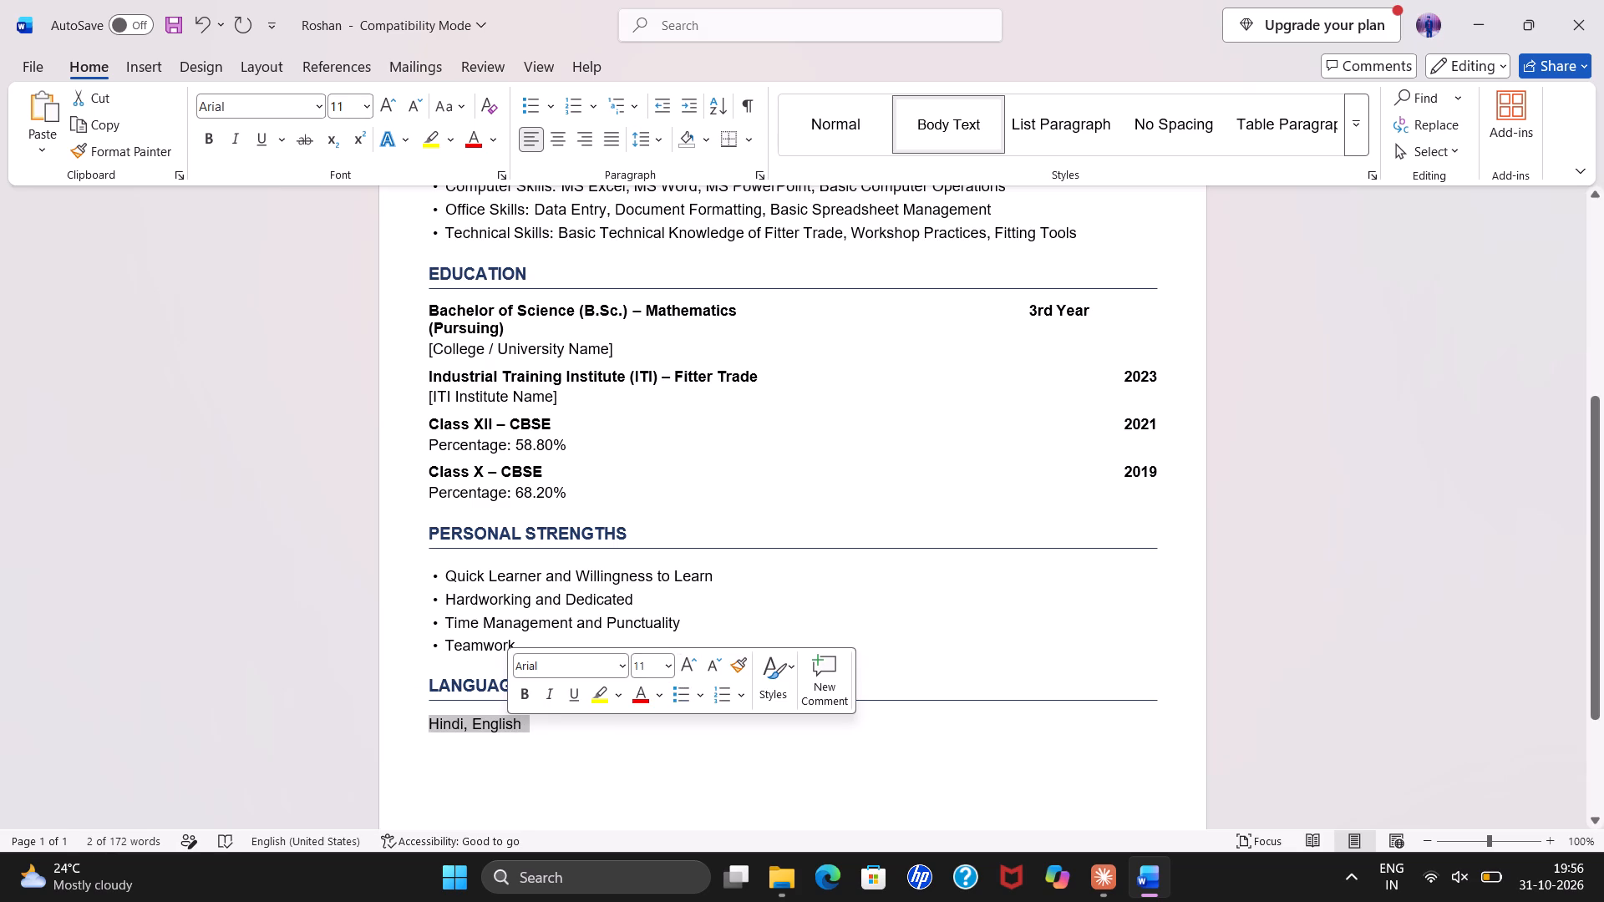
click(851, 591)
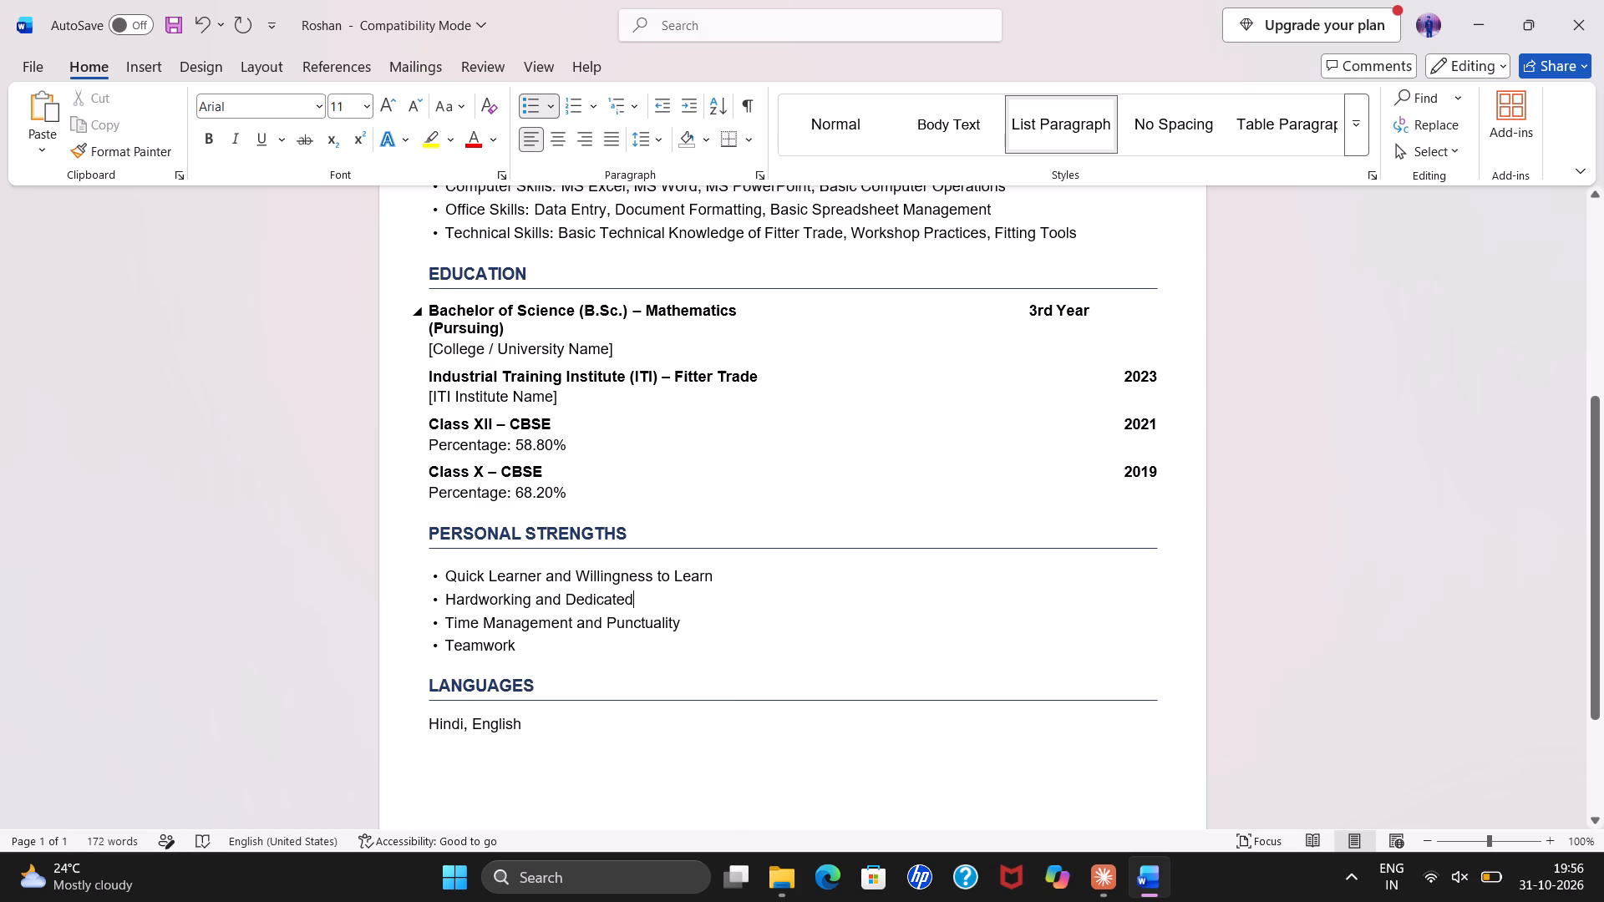
Add six spaces before "3rd Year" in the Bachelor of Science entry to shift it closer to the right margin.
click(1032, 310)
key(space)
key(space)
key(space)
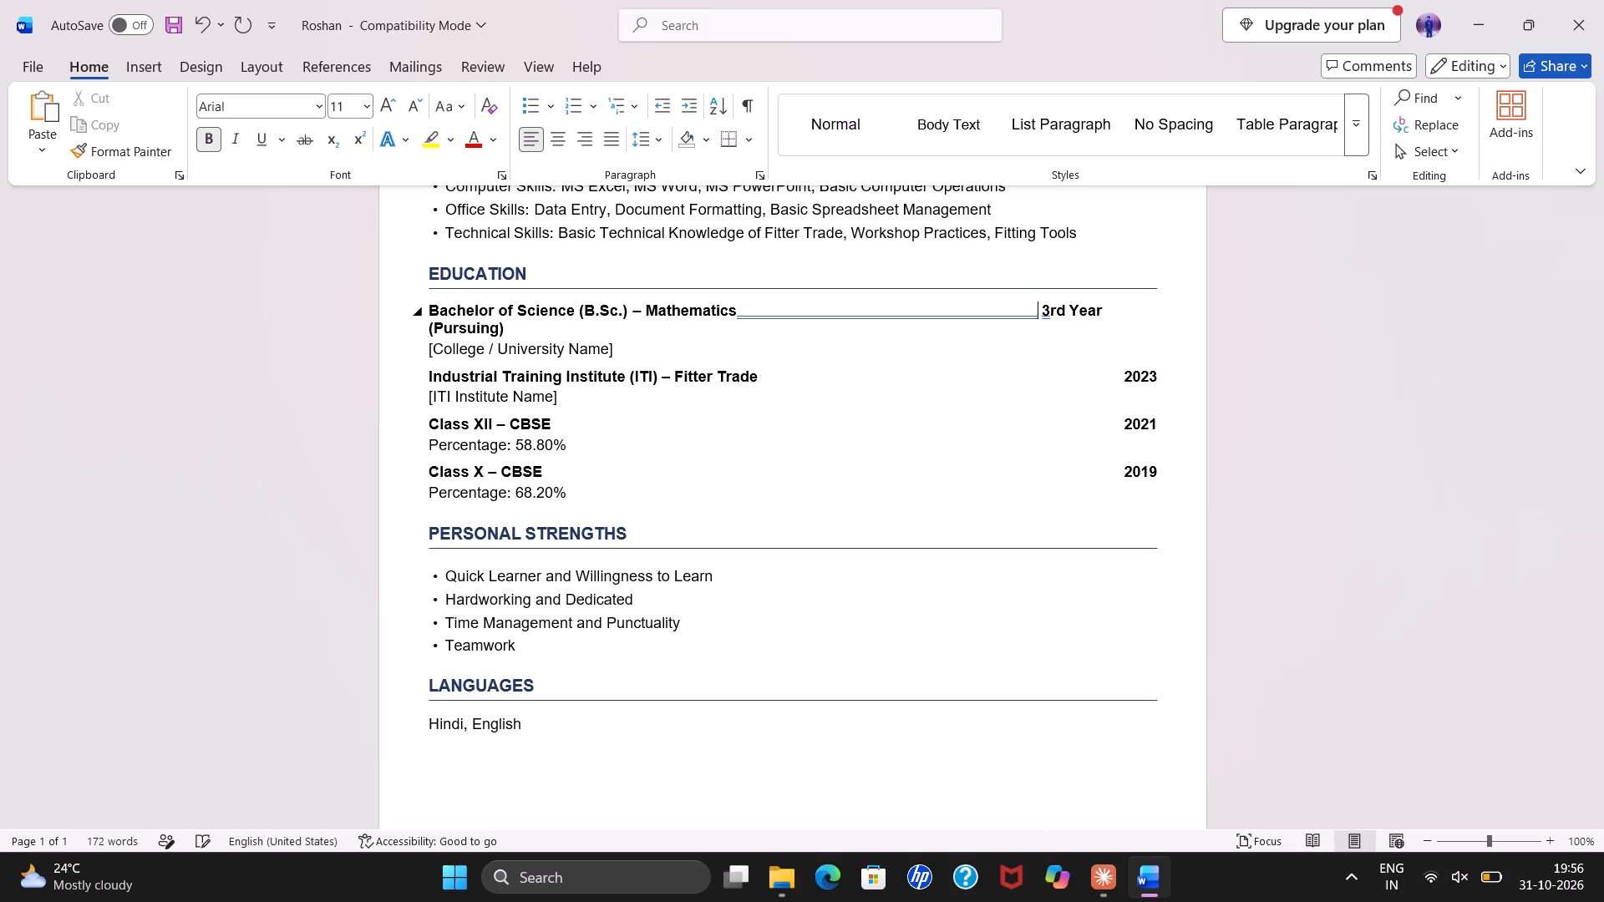
key(space)
key(space)
key(space)
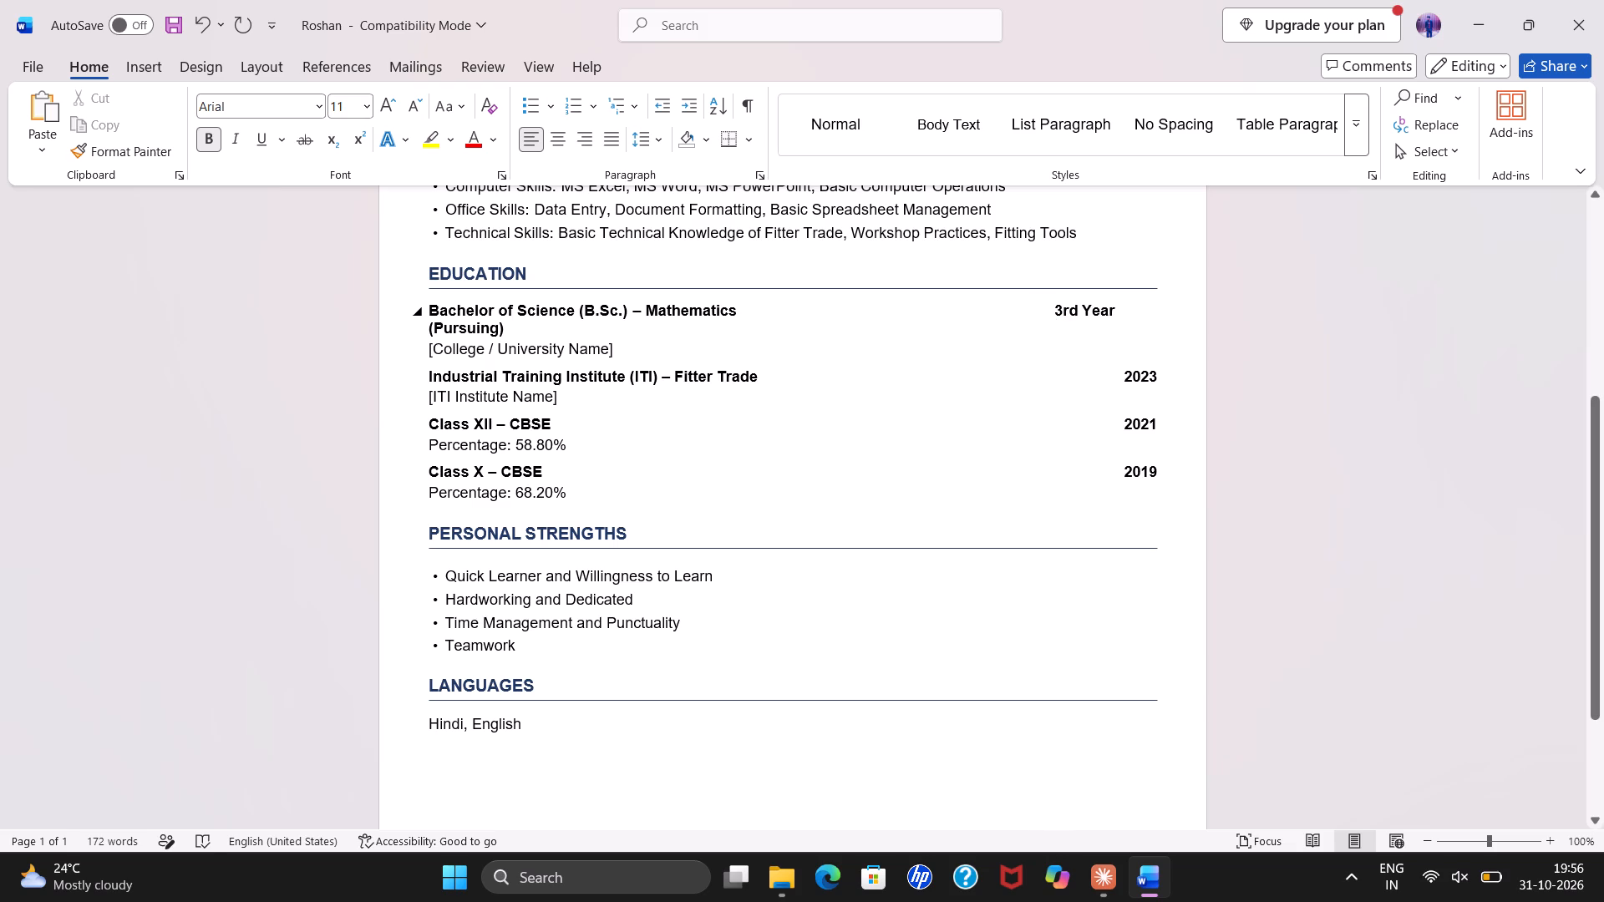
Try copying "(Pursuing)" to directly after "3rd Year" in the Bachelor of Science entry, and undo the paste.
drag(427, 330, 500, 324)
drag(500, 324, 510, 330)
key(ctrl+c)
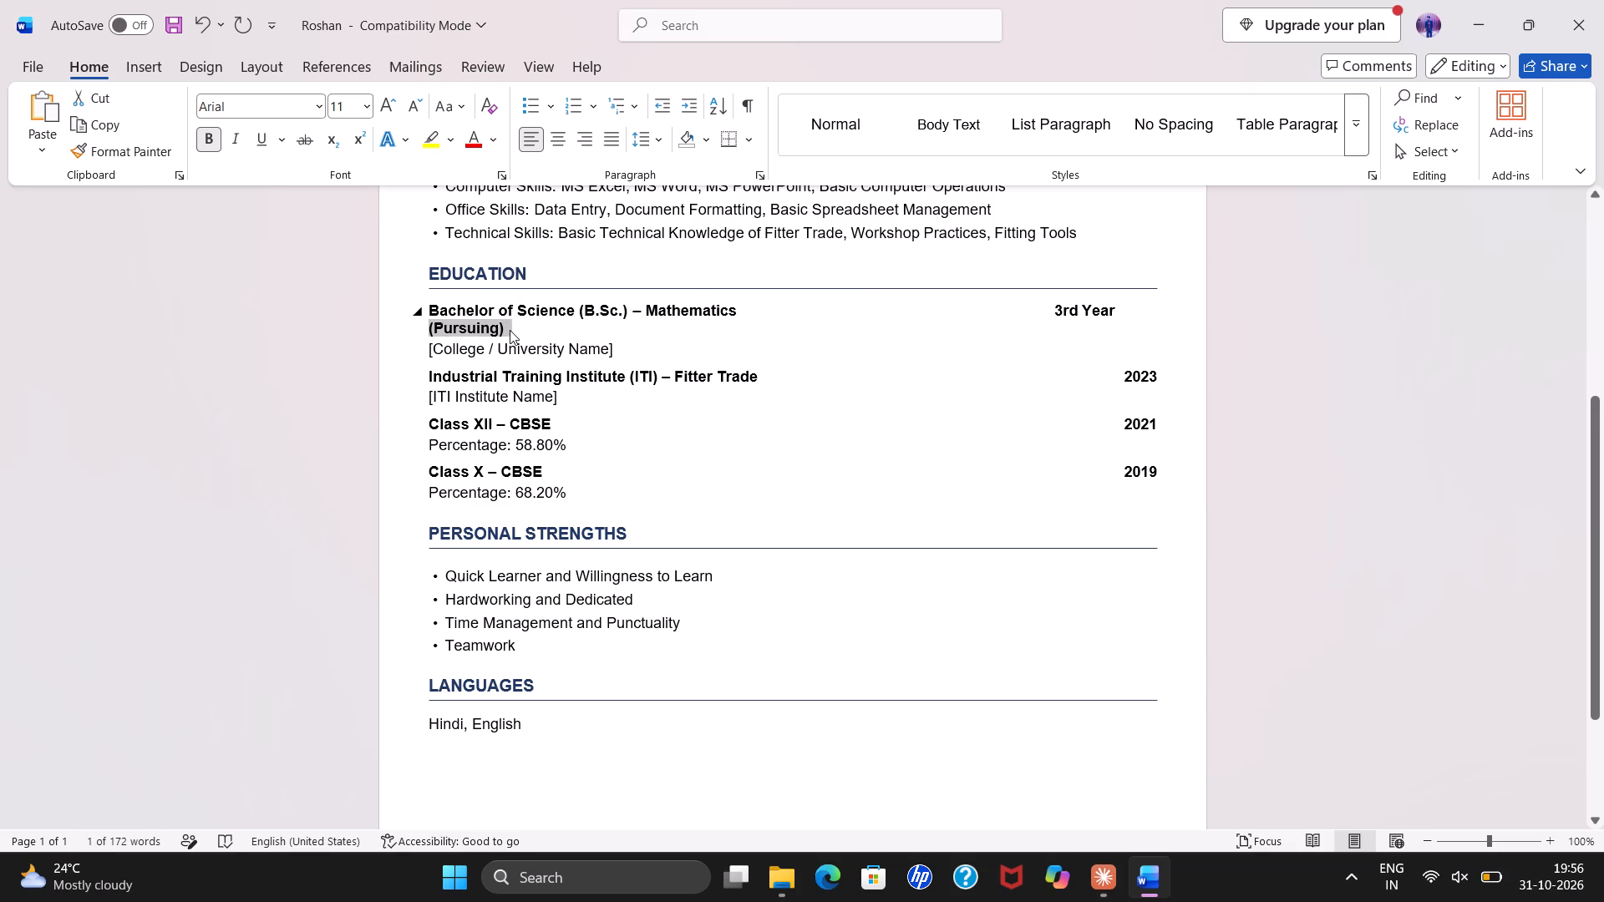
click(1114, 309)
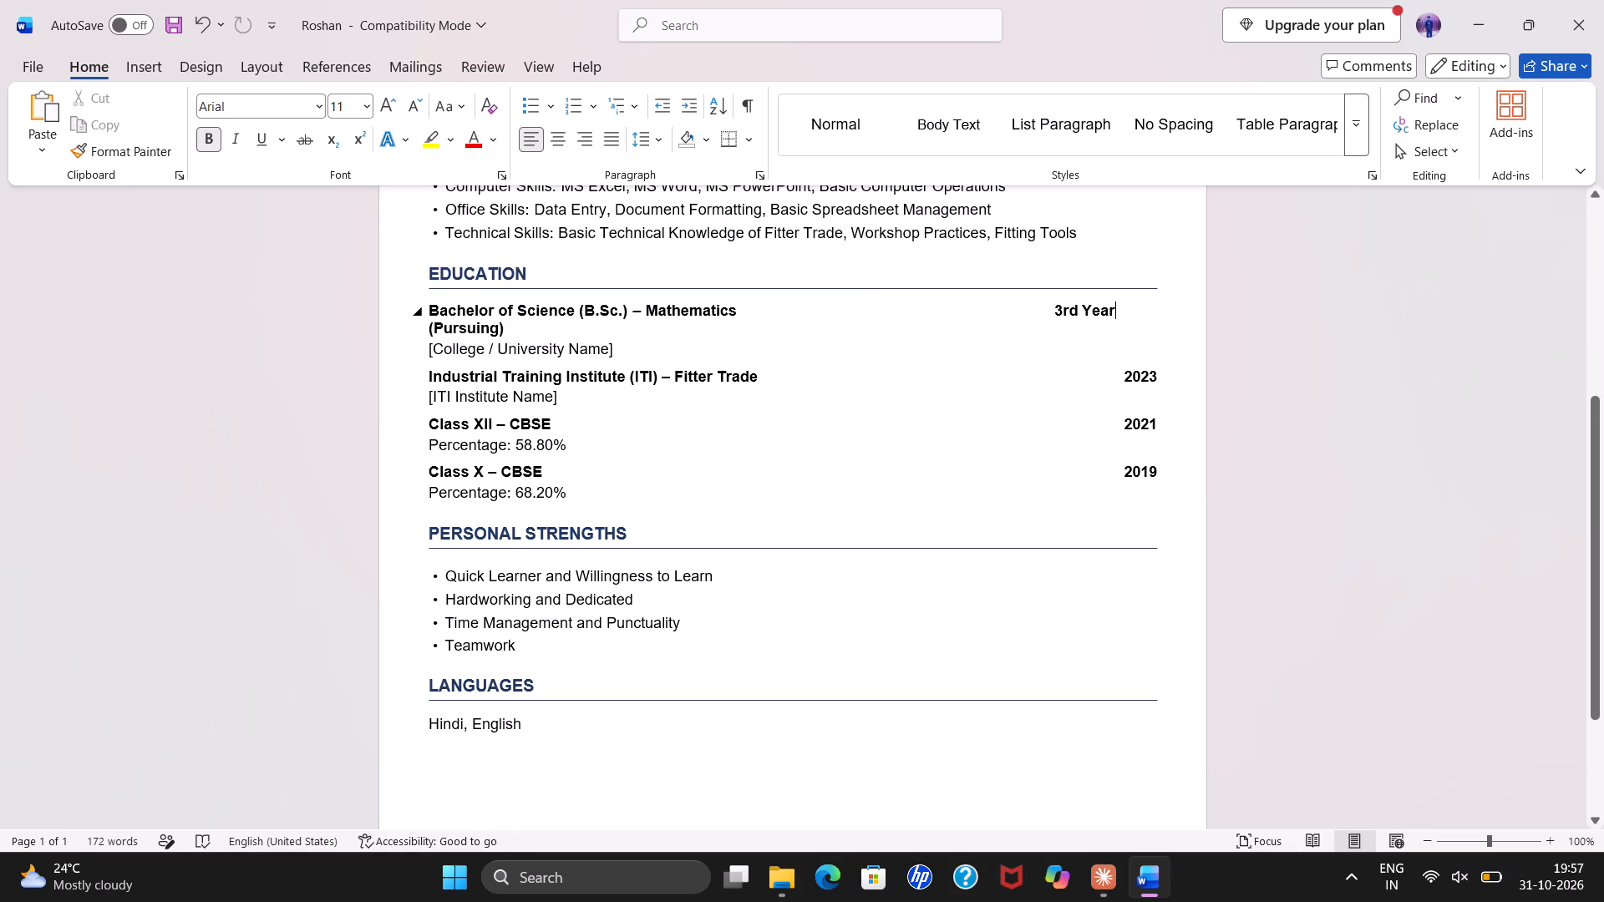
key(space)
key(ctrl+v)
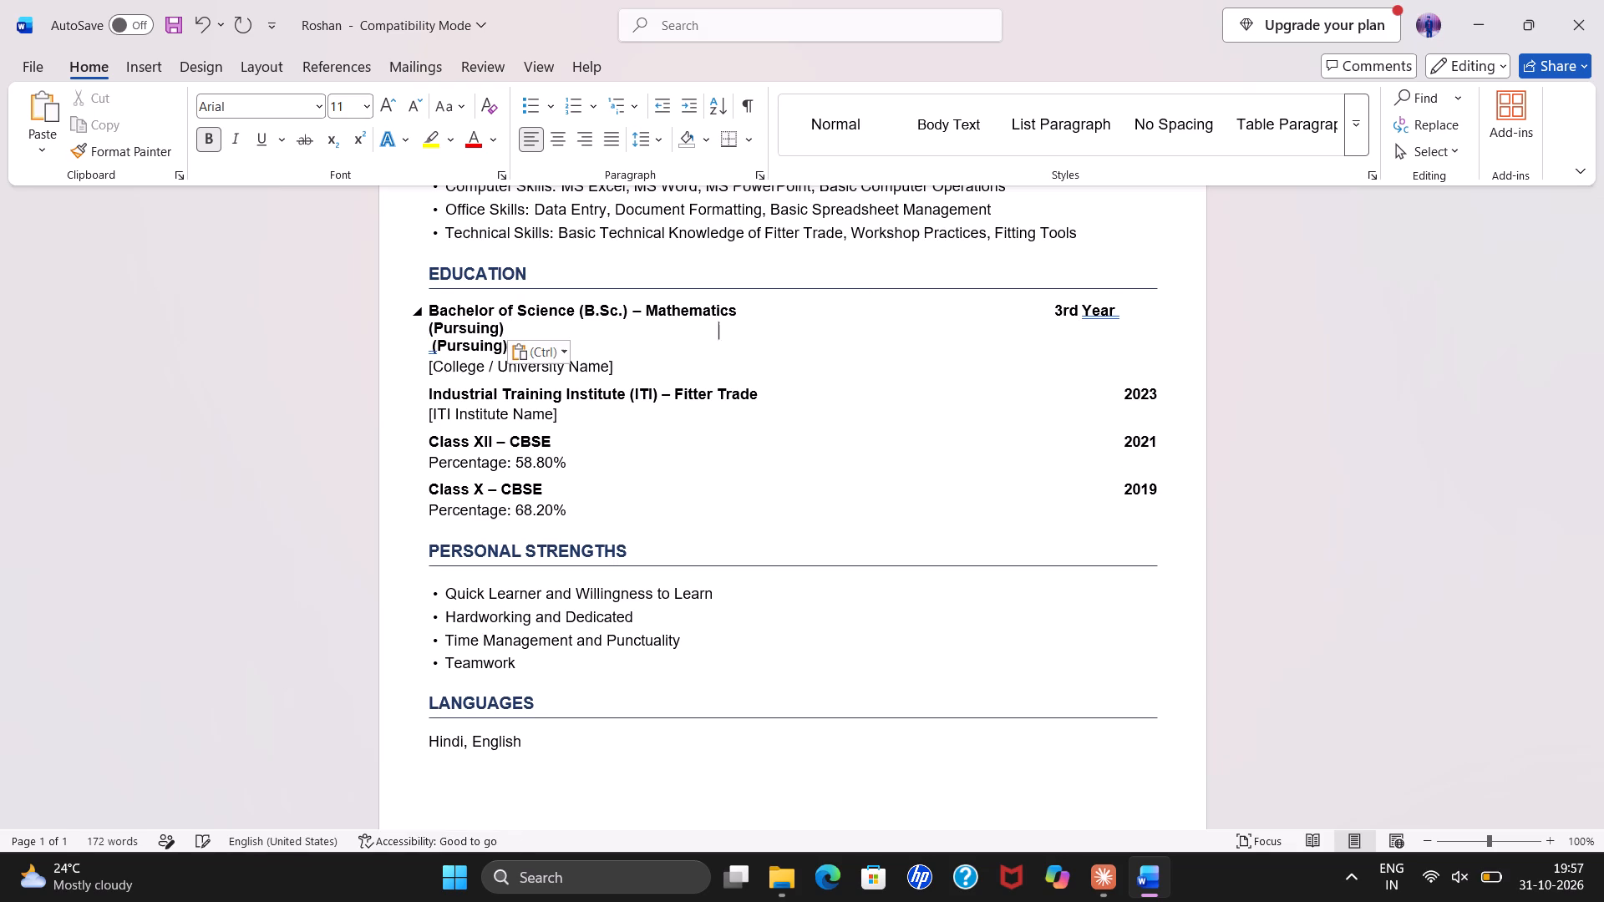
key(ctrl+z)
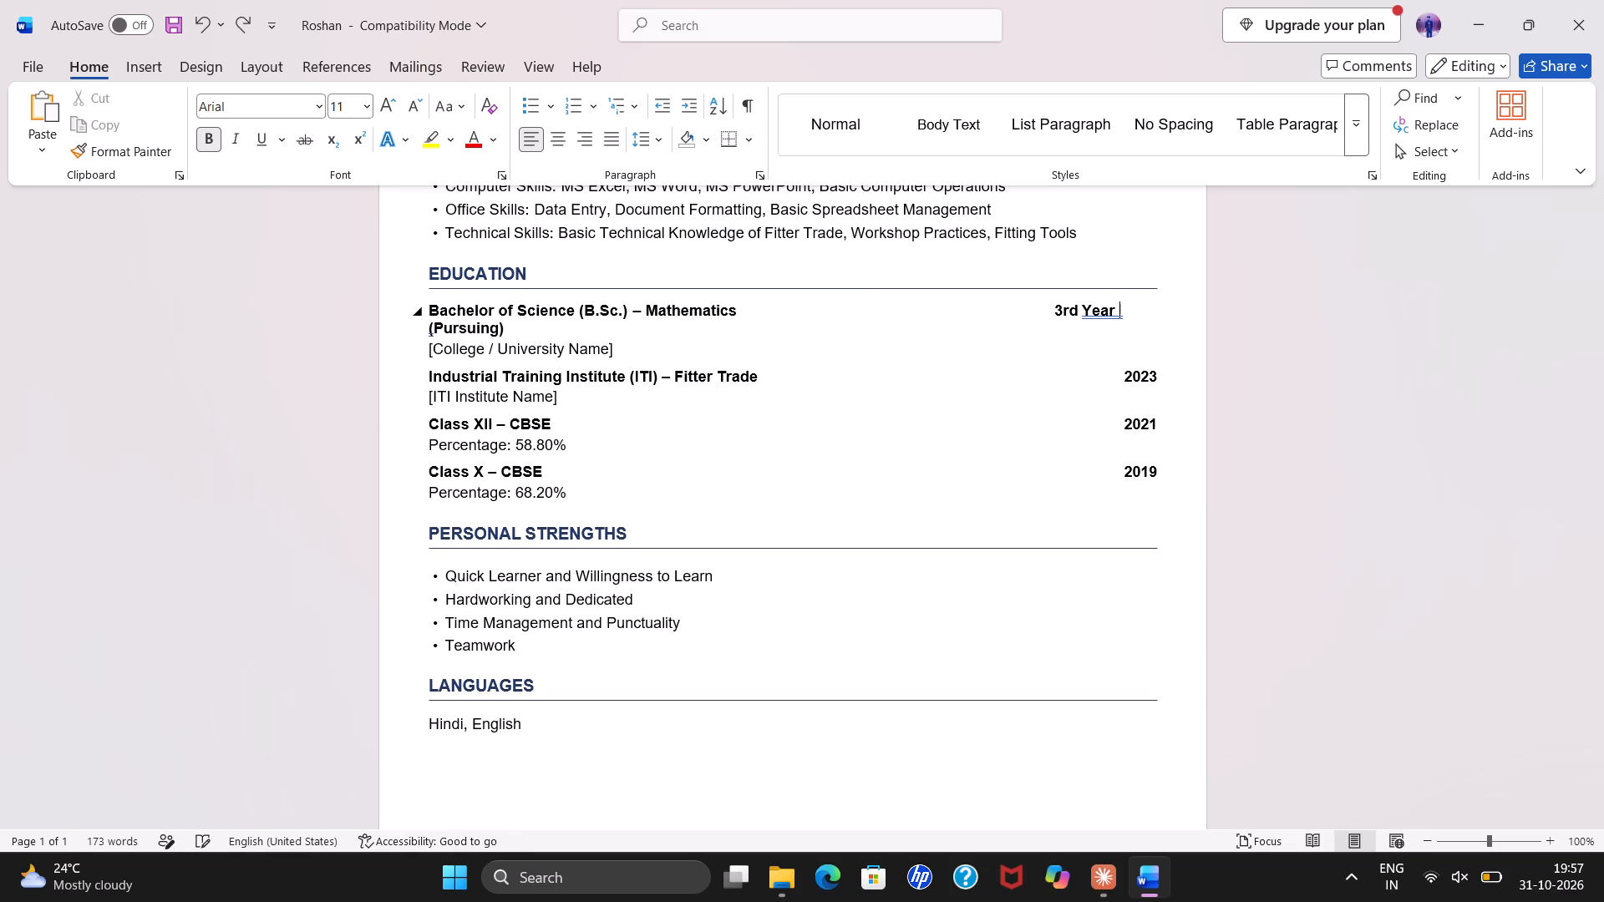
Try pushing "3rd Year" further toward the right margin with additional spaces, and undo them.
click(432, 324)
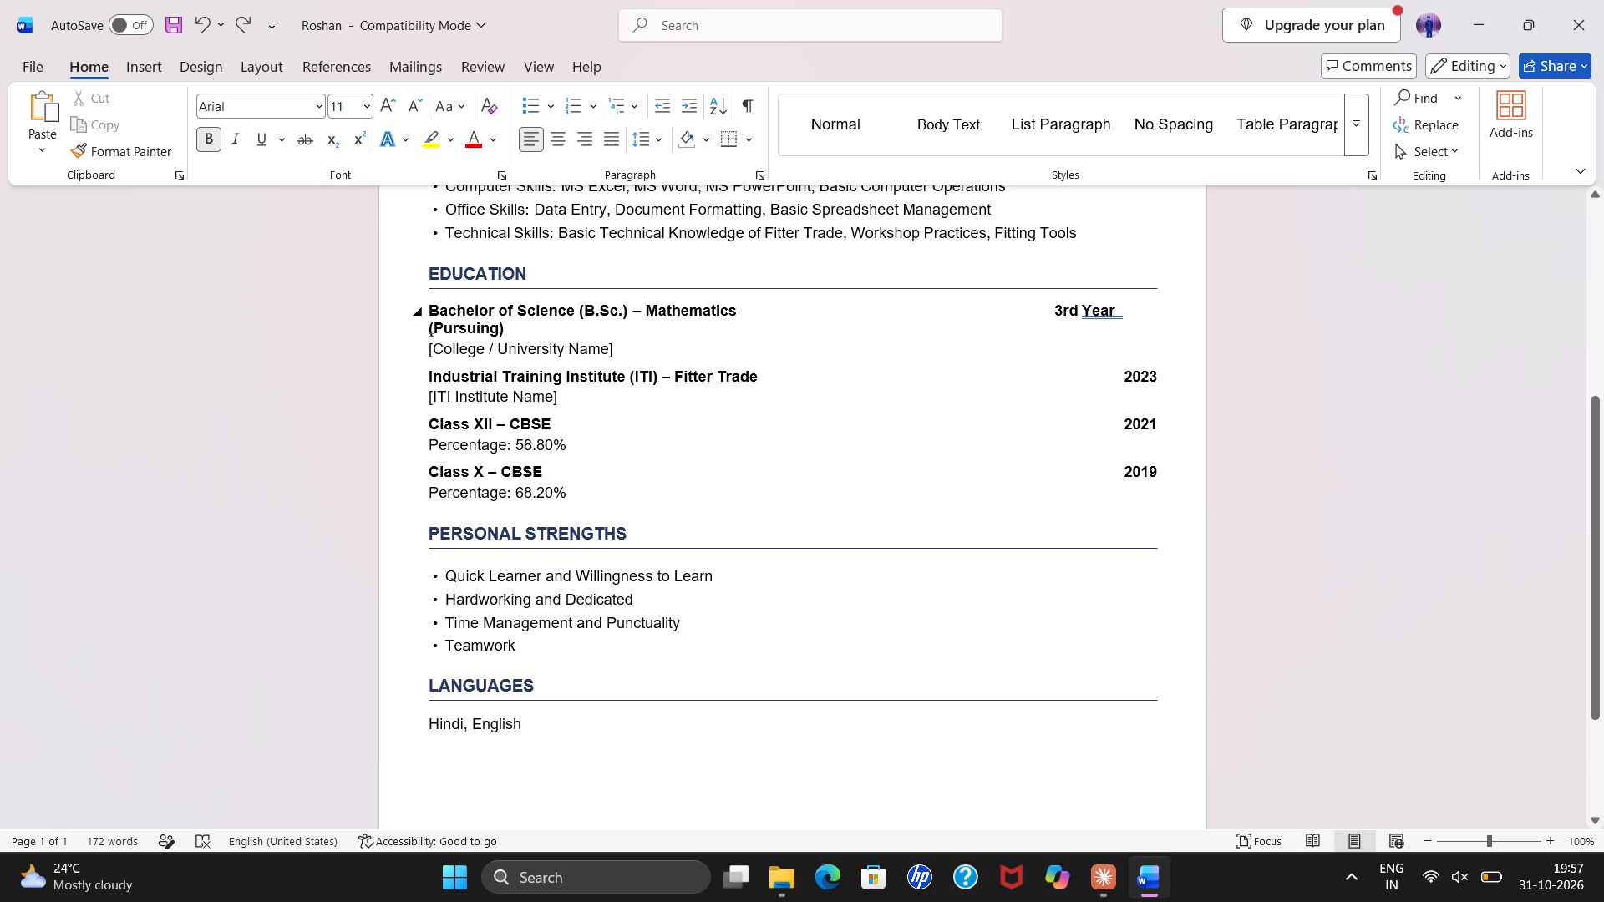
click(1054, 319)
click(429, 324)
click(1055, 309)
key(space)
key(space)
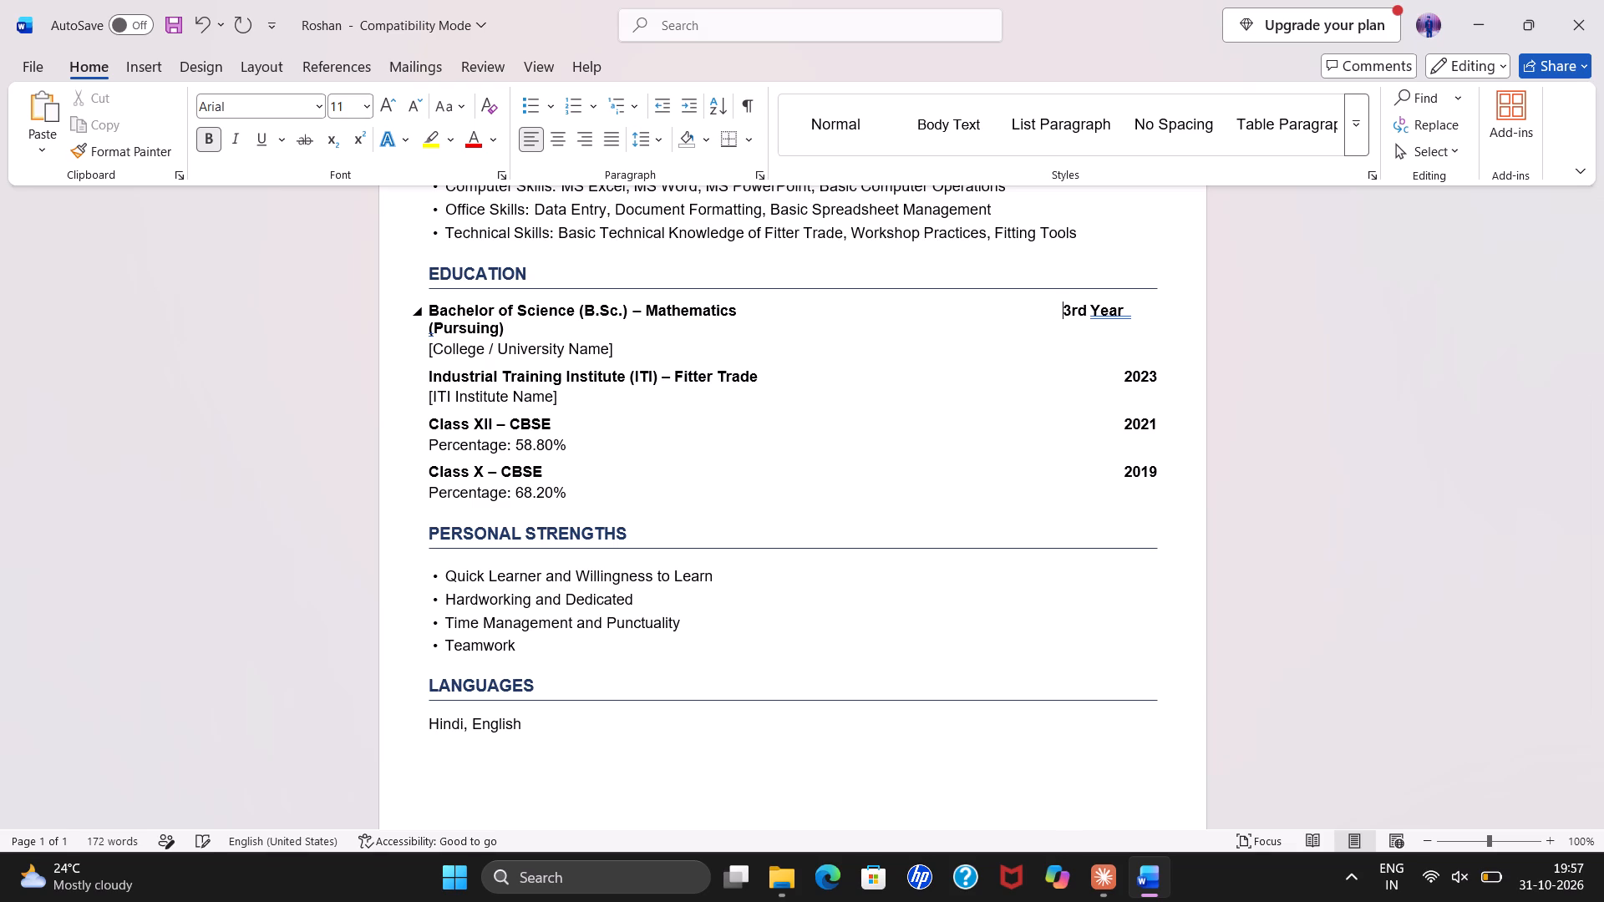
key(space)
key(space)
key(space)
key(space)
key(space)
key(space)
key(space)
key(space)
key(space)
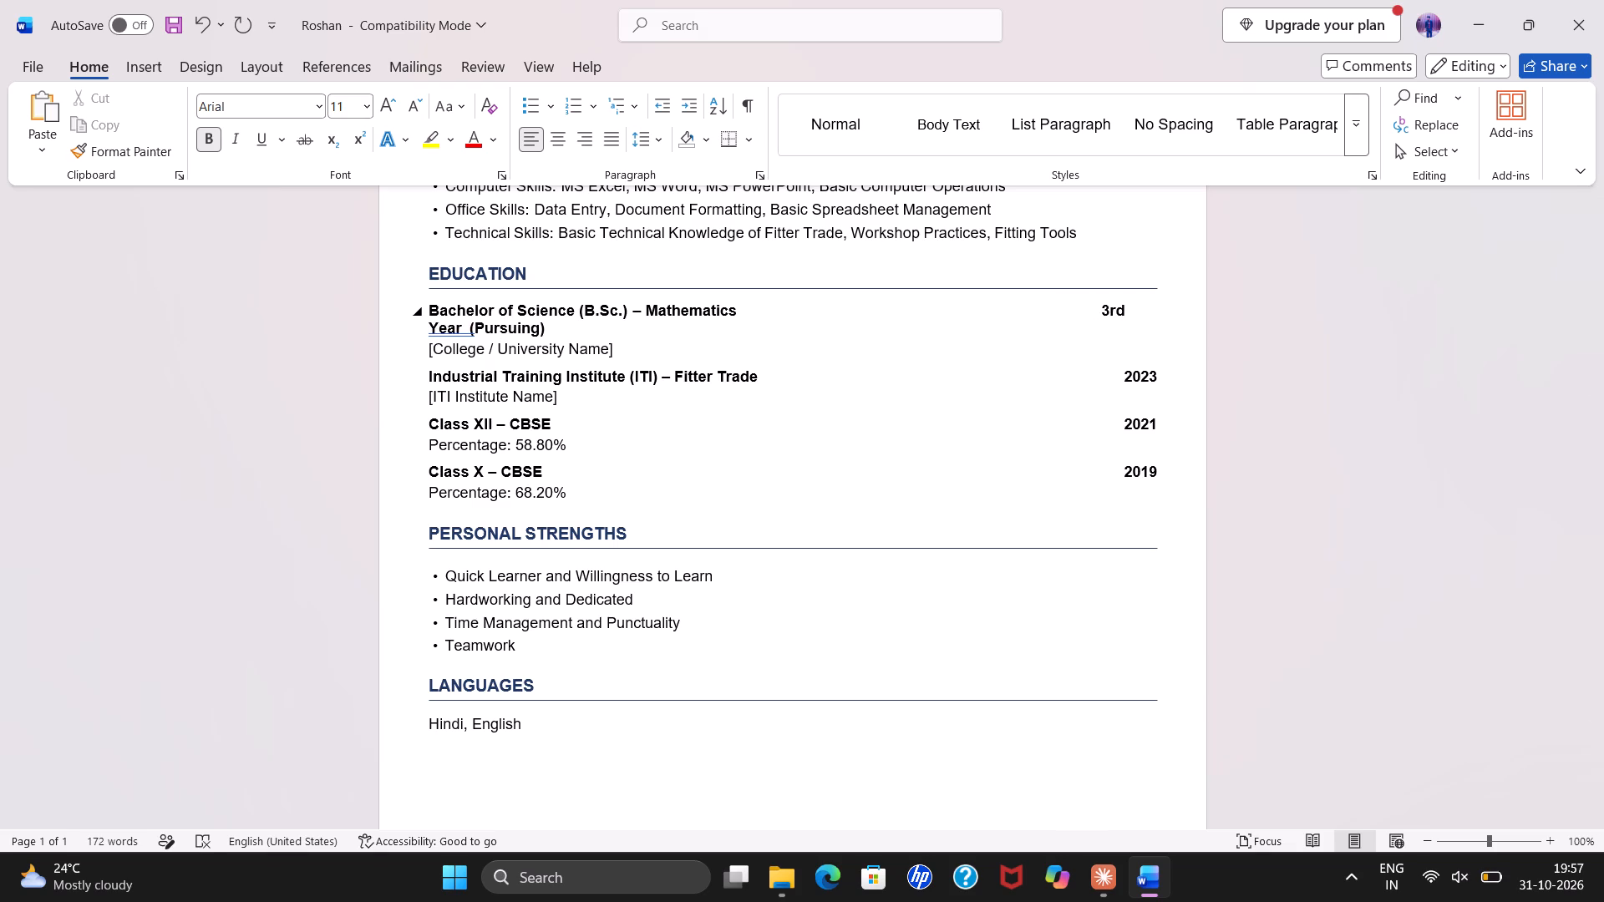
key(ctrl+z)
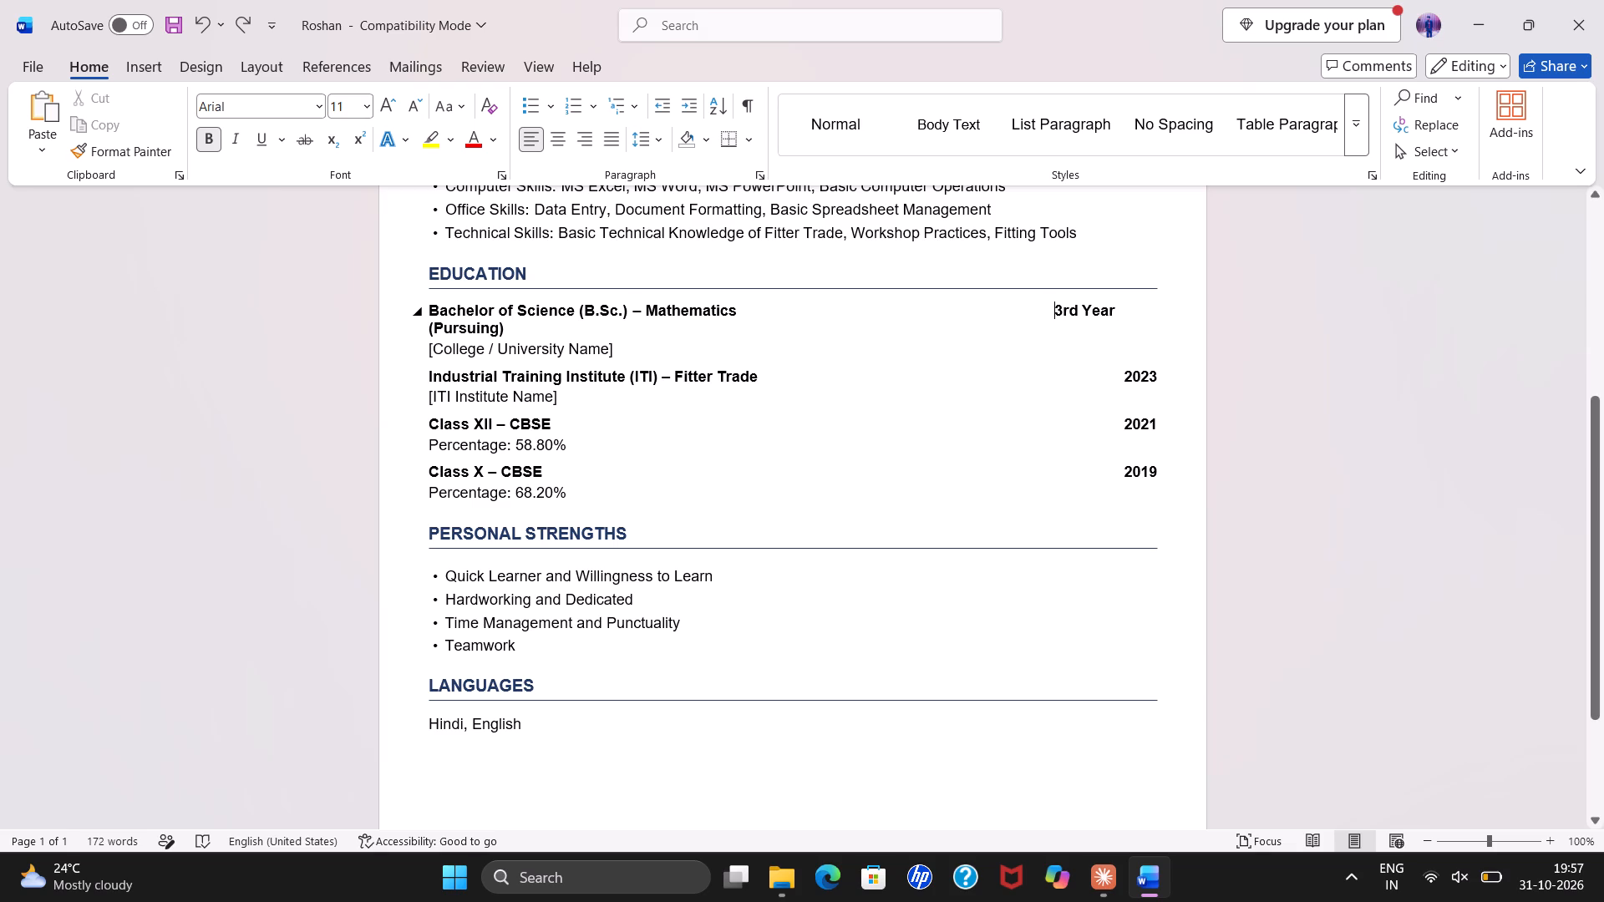
Try to pull "(Pursuing)" up beside "3rd Year" by deleting the character just before it.
click(1155, 316)
key(Right)
key(Right)
key(Right)
key(Left)
key(Left)
key(Left)
key(Left)
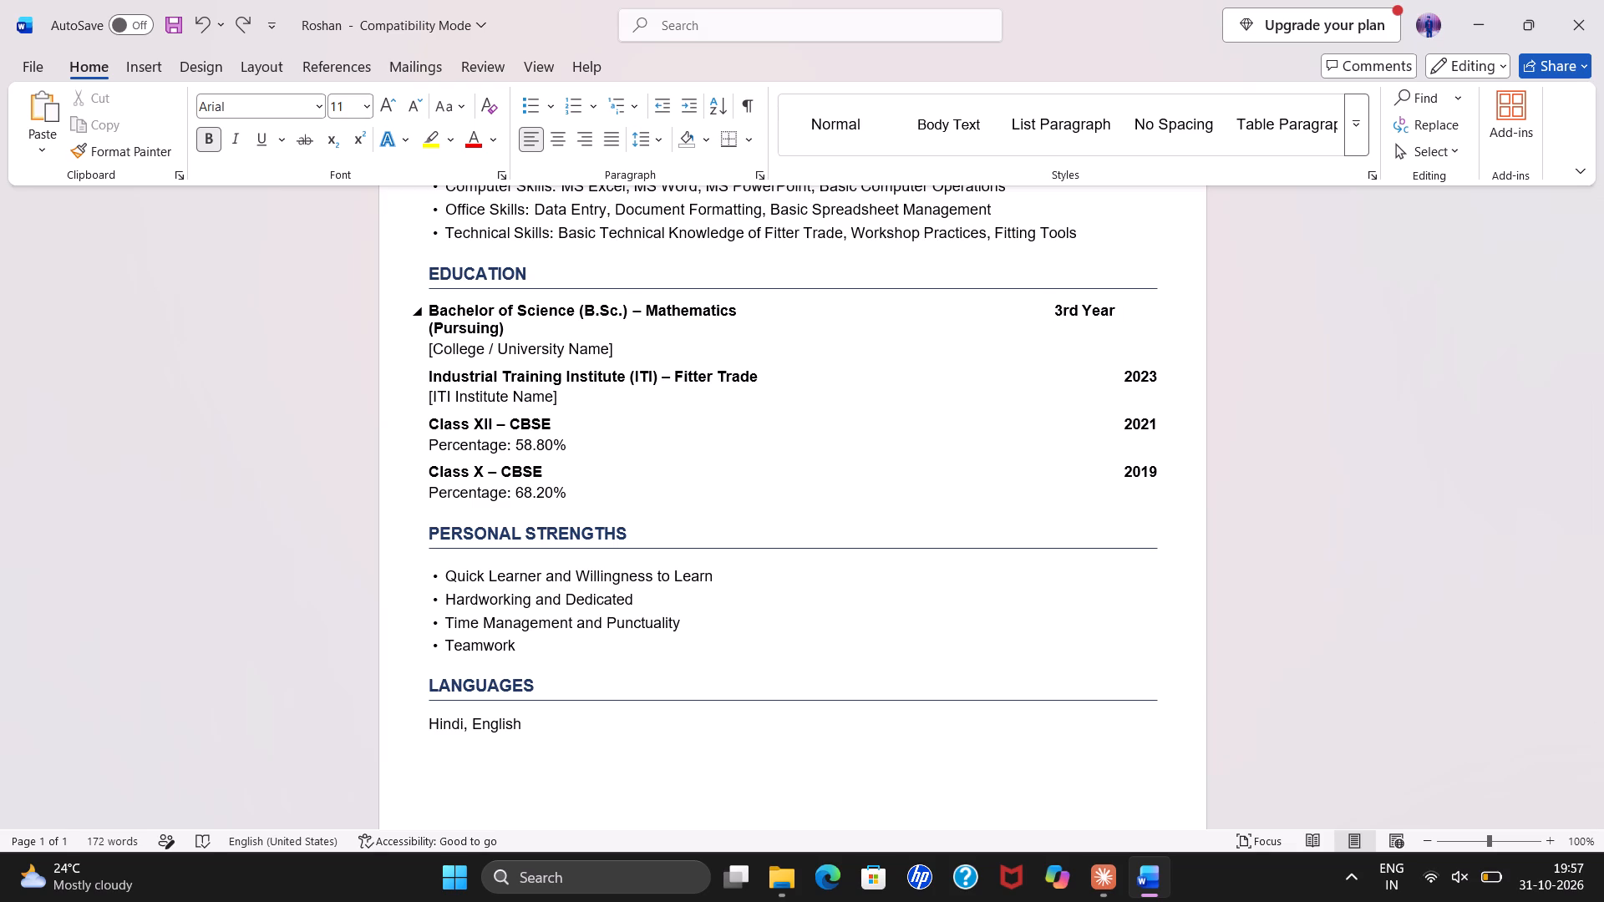
key(BackSpace)
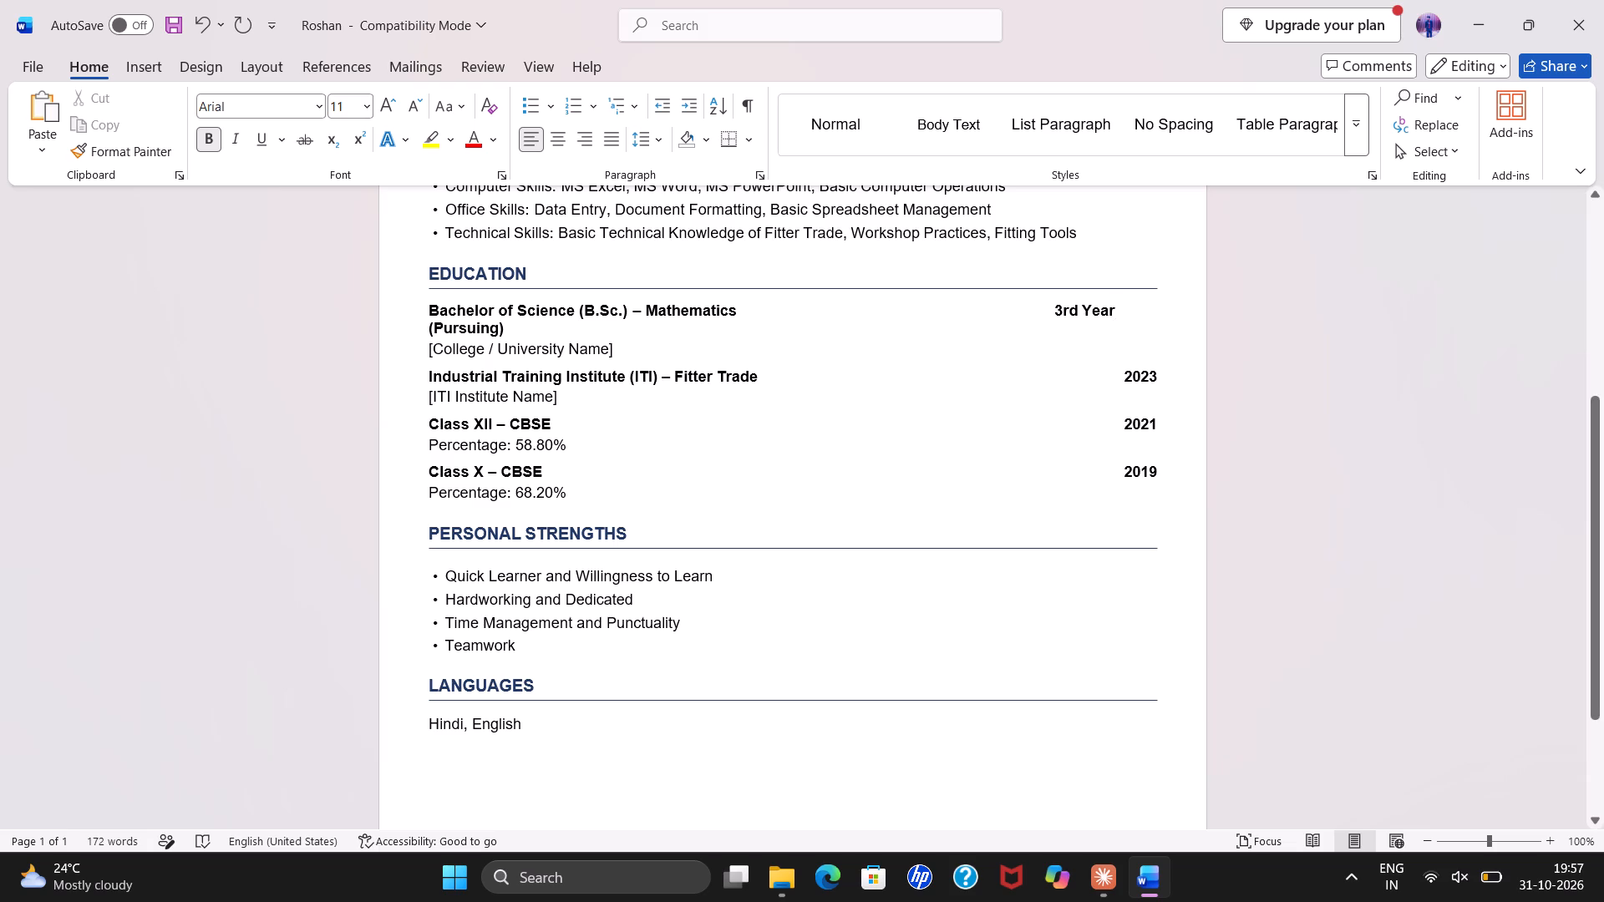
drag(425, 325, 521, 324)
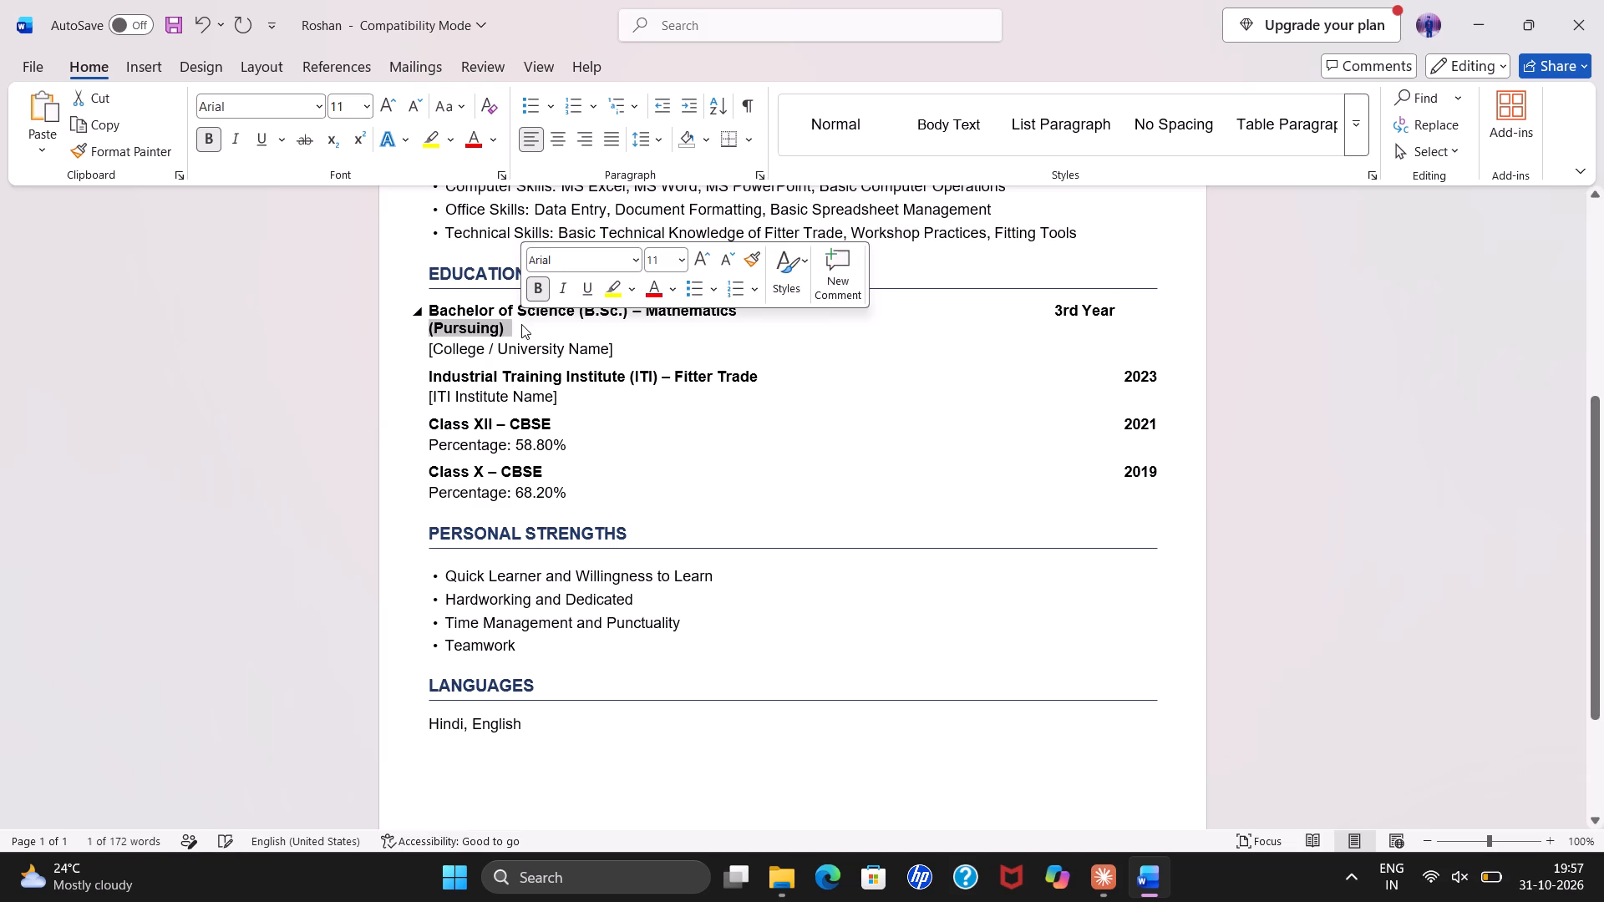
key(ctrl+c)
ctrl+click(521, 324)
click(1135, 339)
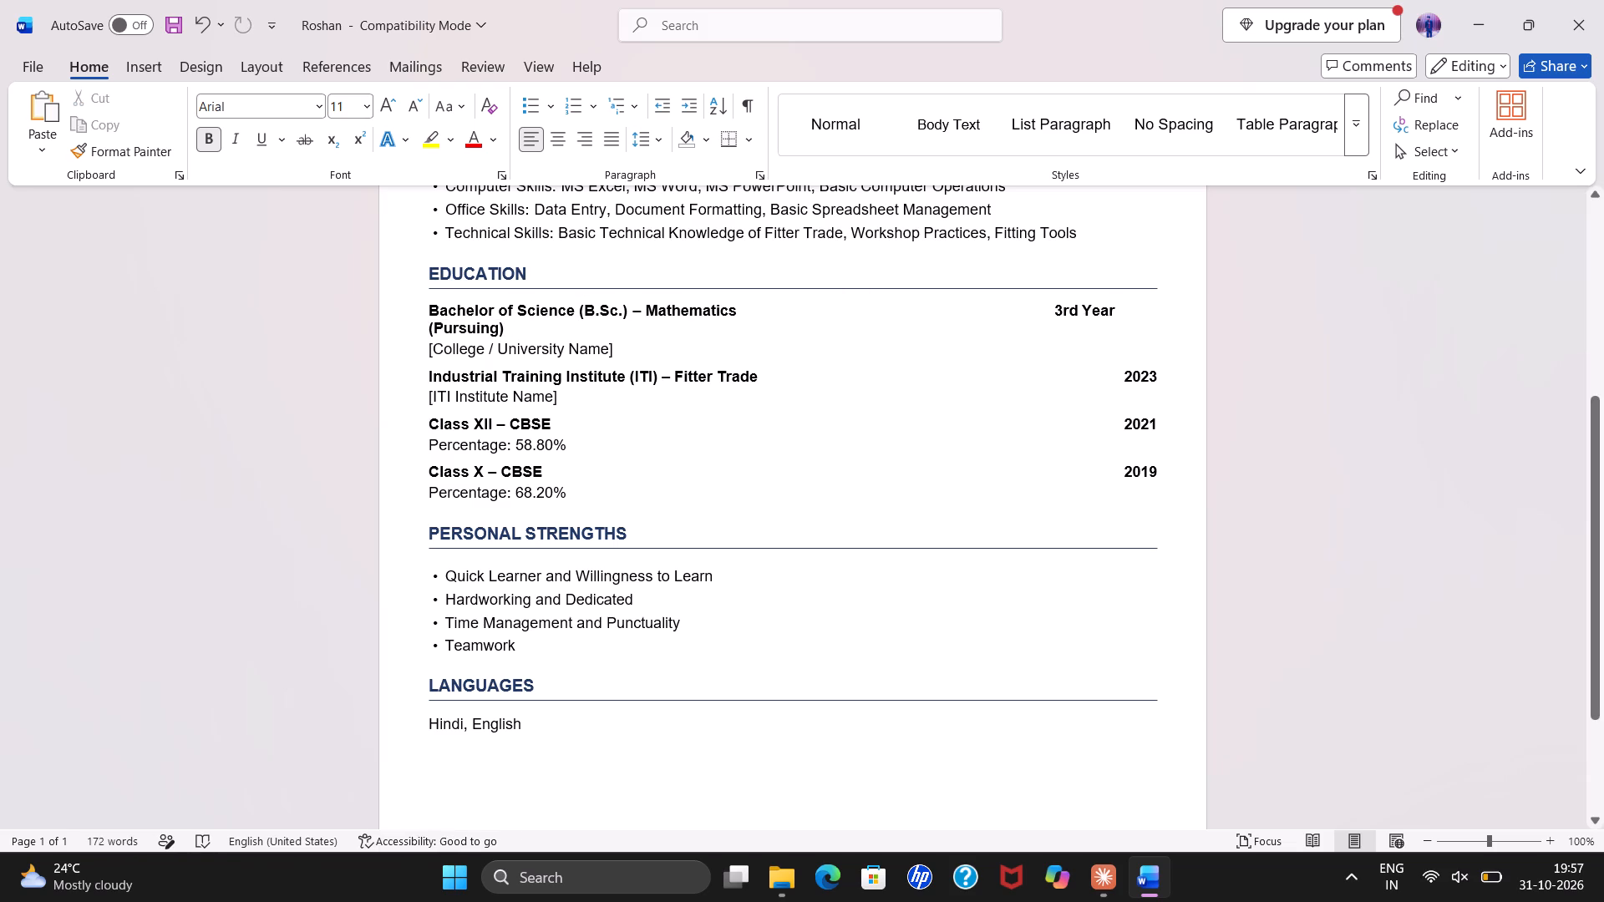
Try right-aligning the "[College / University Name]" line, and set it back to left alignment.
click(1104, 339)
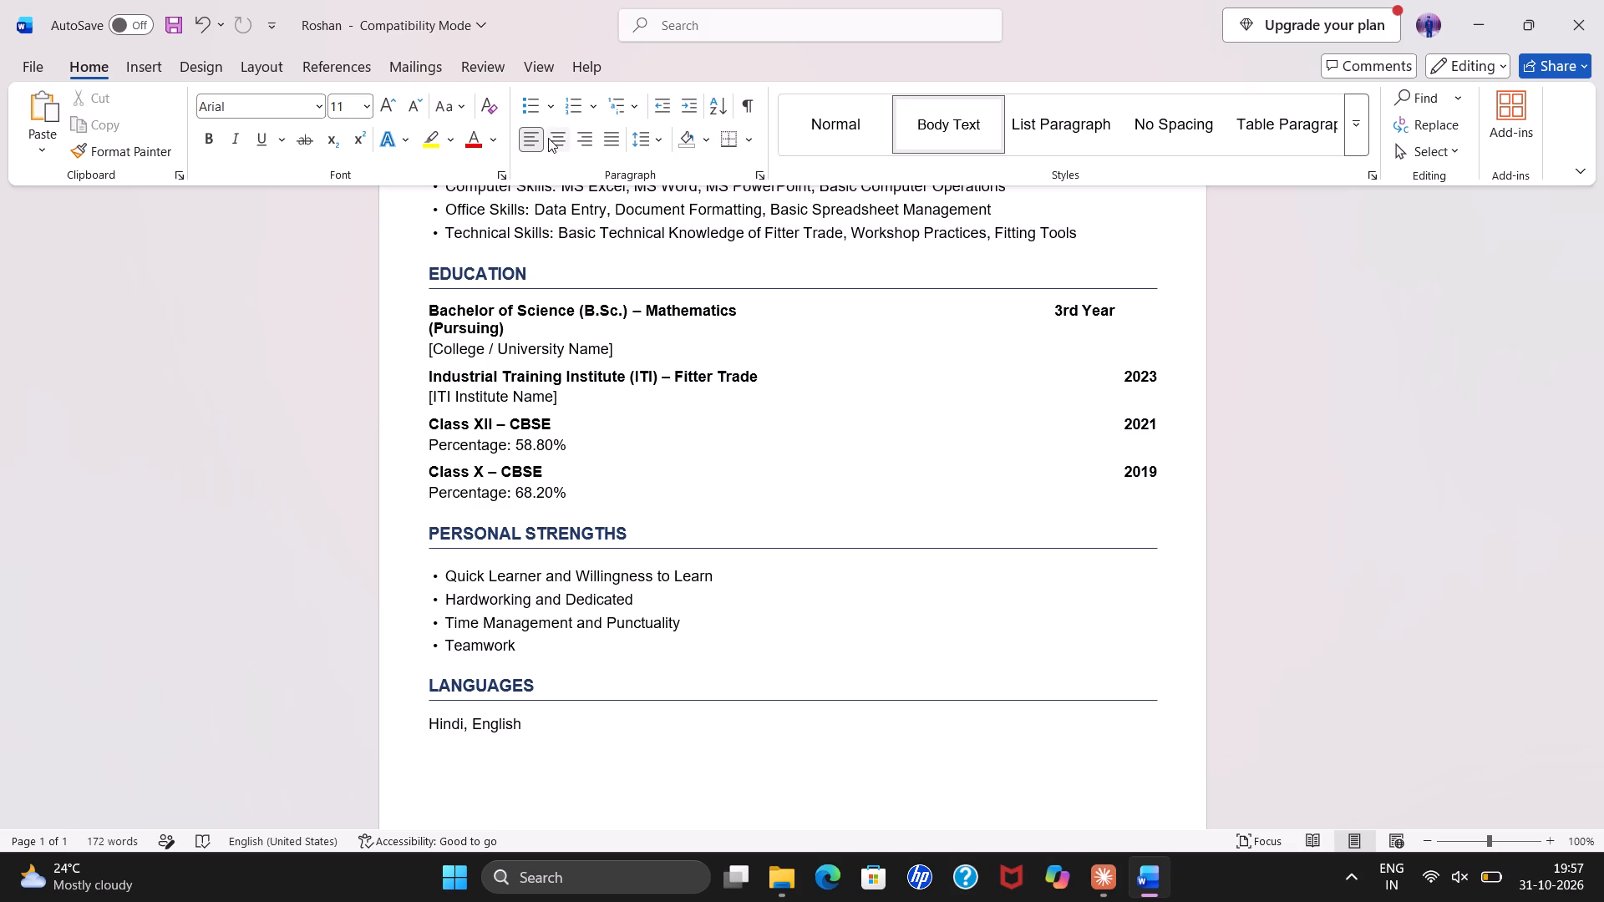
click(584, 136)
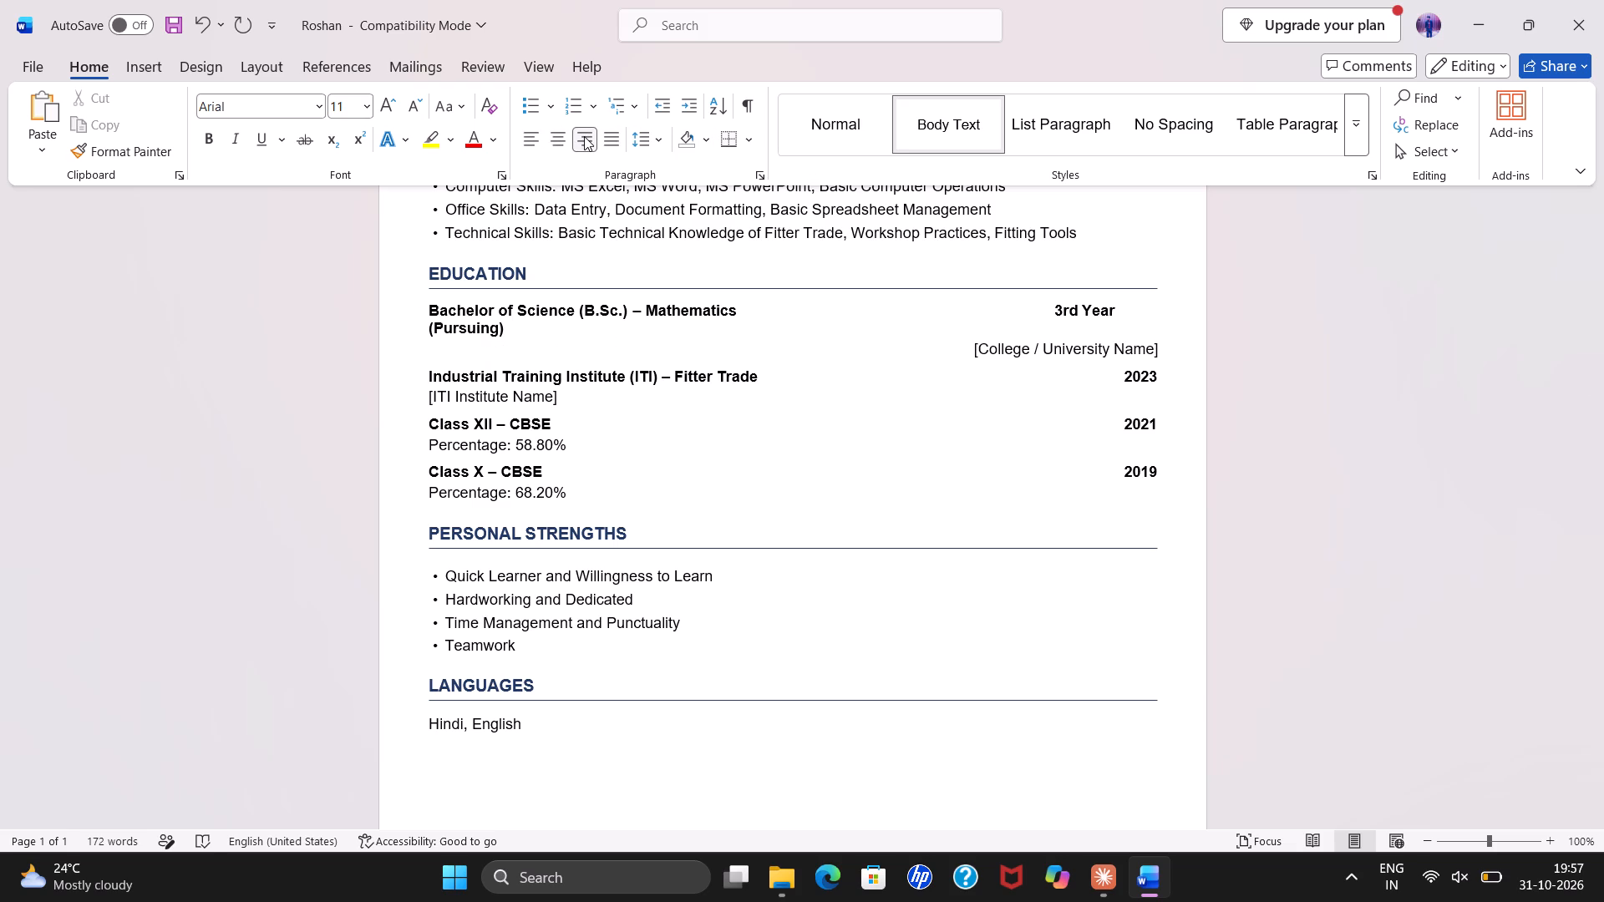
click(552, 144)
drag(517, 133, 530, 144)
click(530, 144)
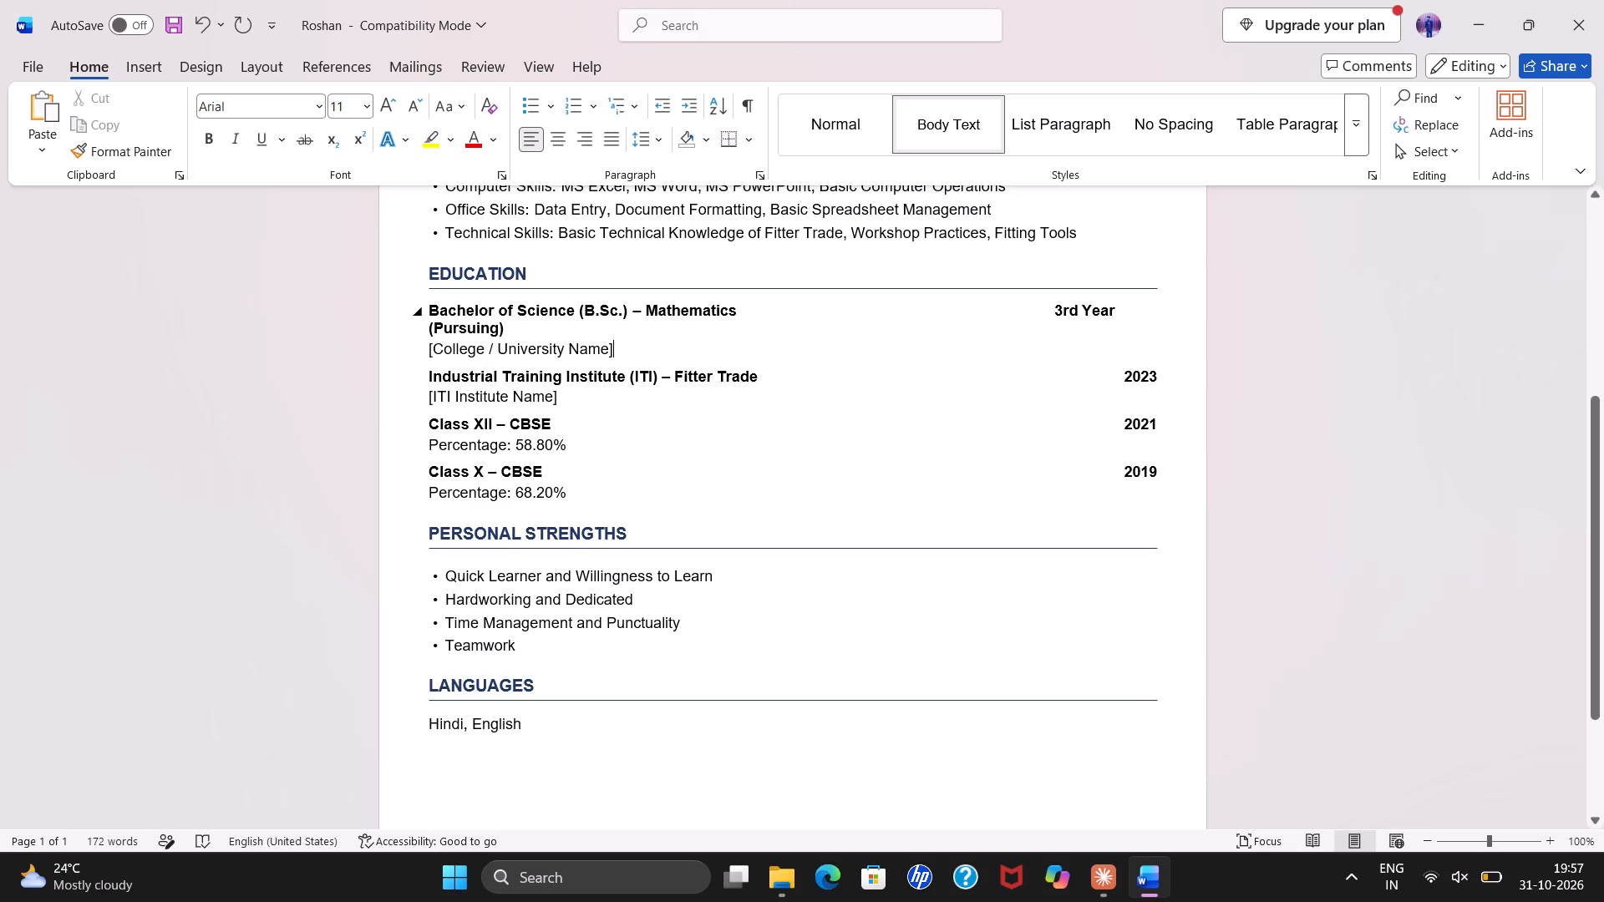
Right-align the Bachelor of Science line containing "3rd Year (Pursuing)".
drag(1053, 314, 1122, 309)
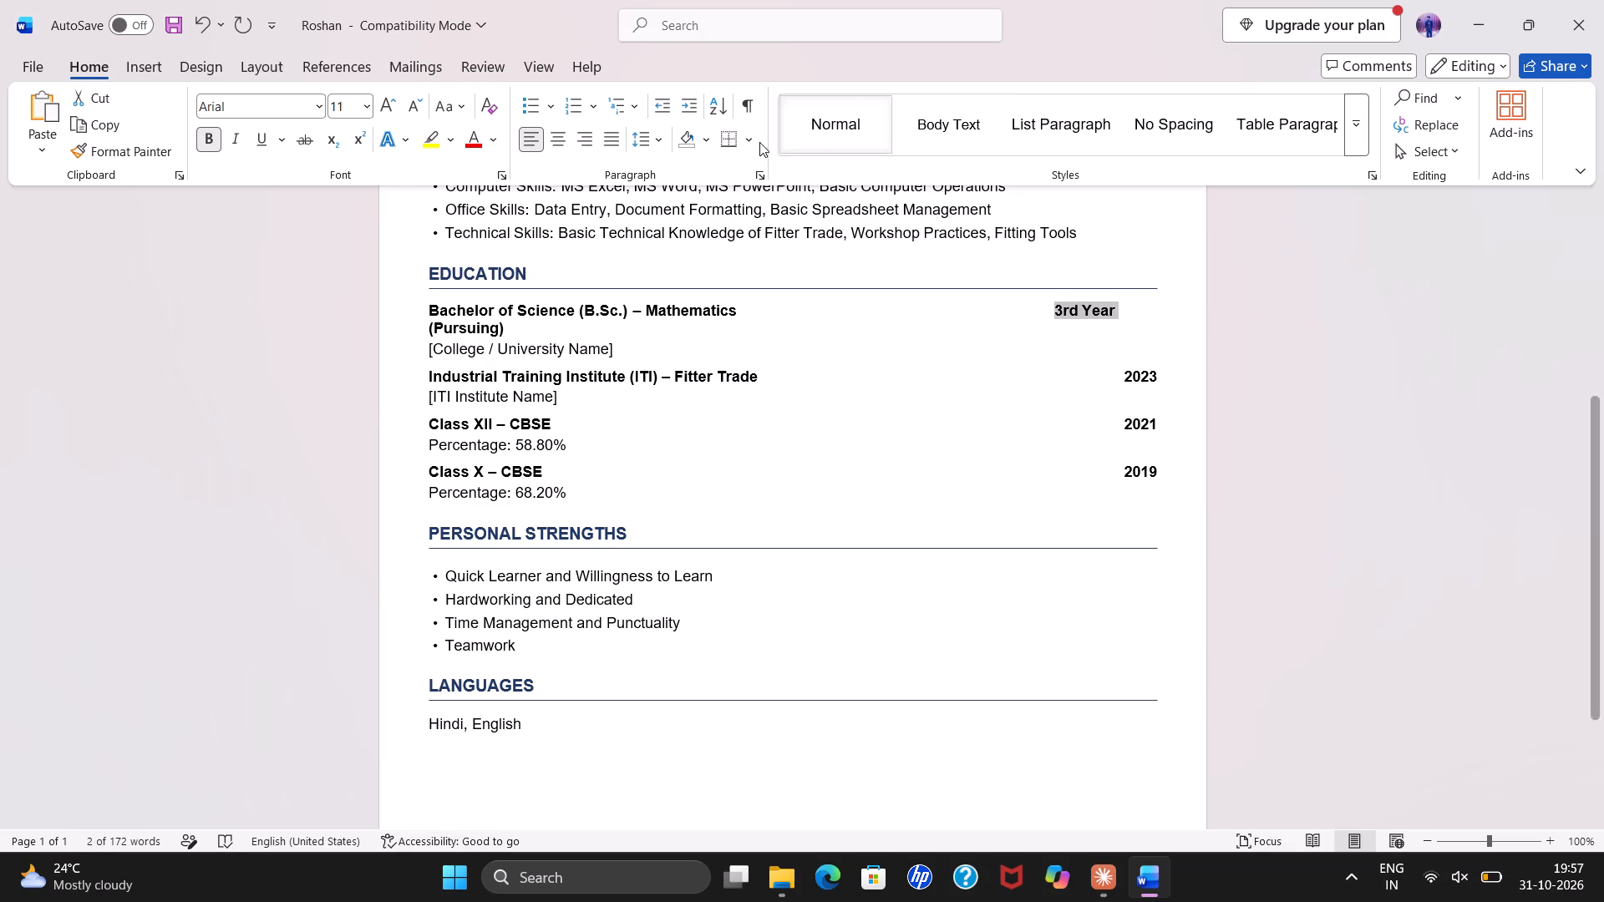
click(582, 140)
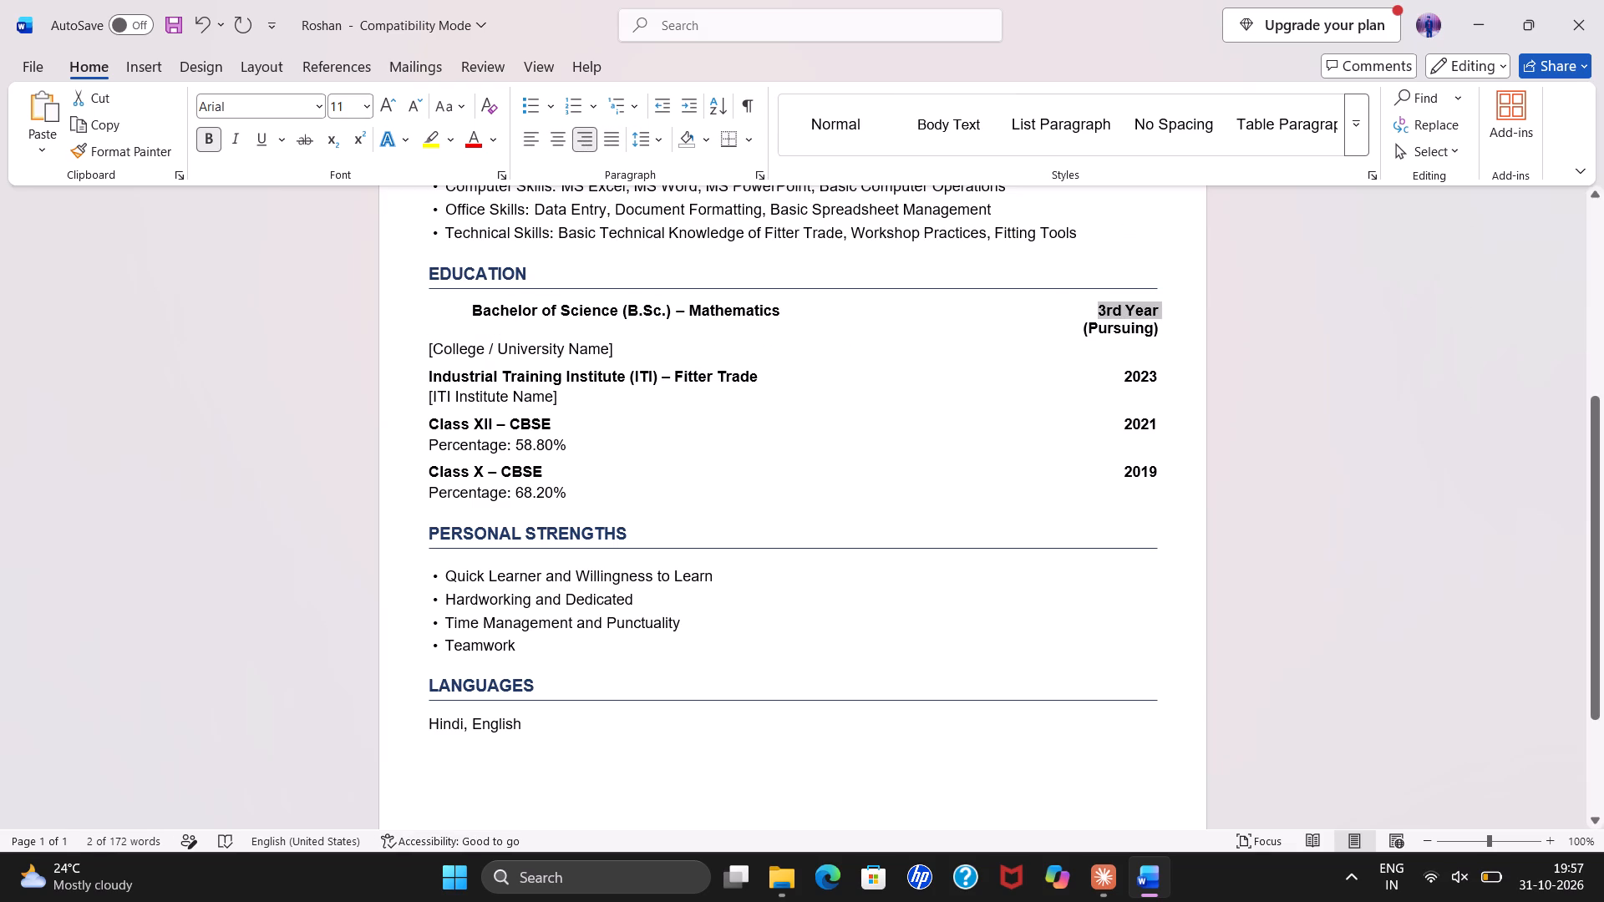
Add three spaces after "Mathematics" and set the Bachelor of Science line back to left alignment.
click(789, 313)
key(space)
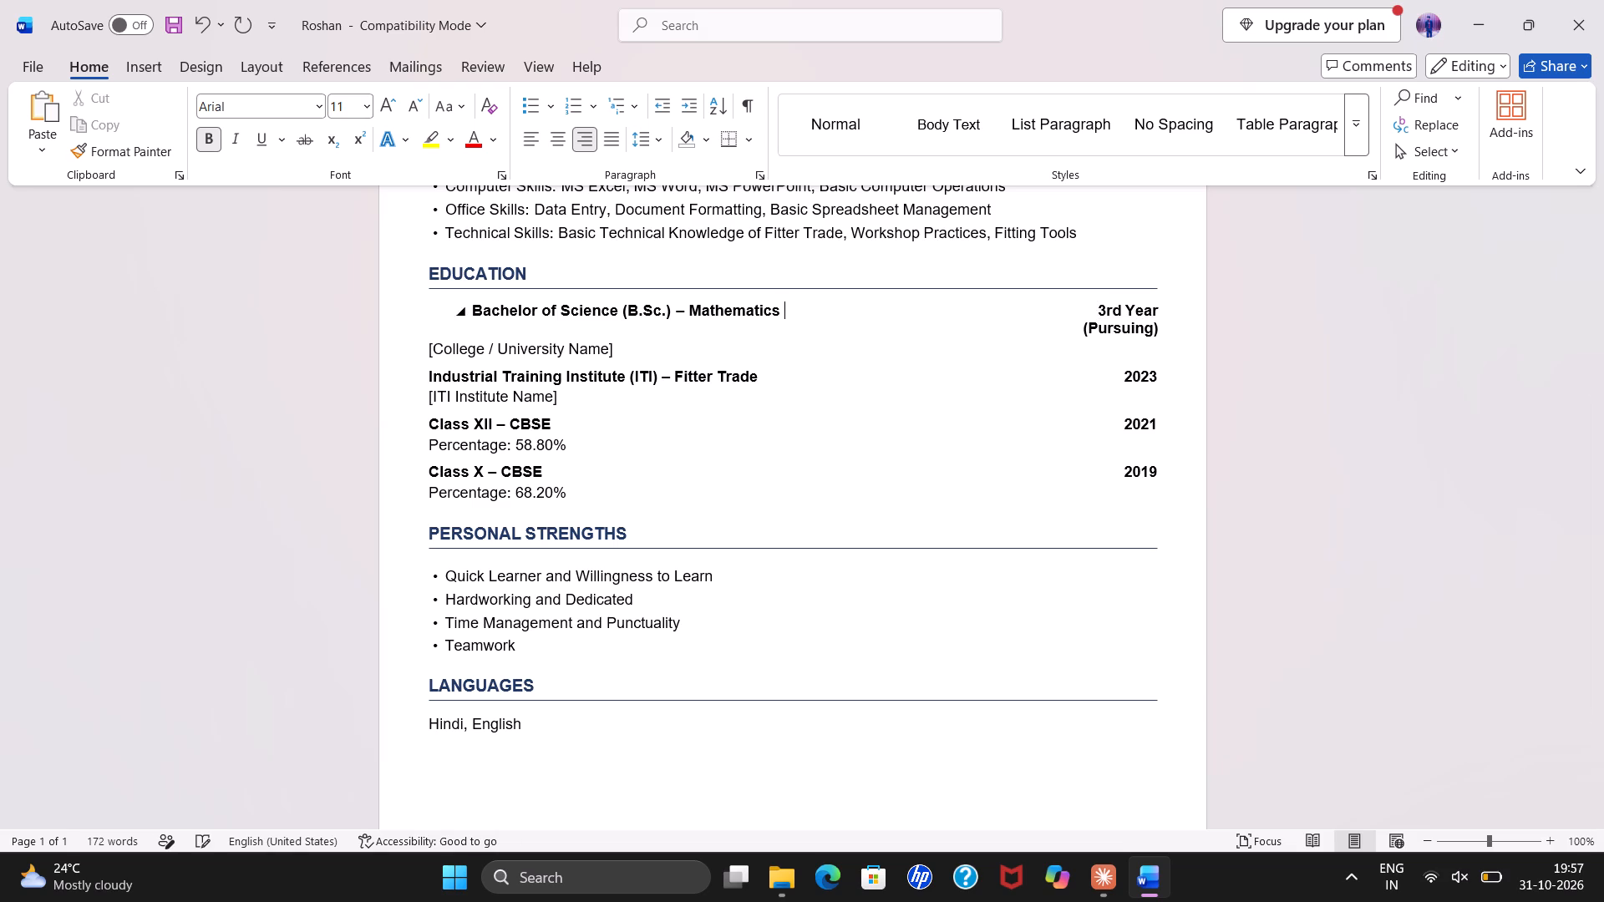
key(space)
key(space)
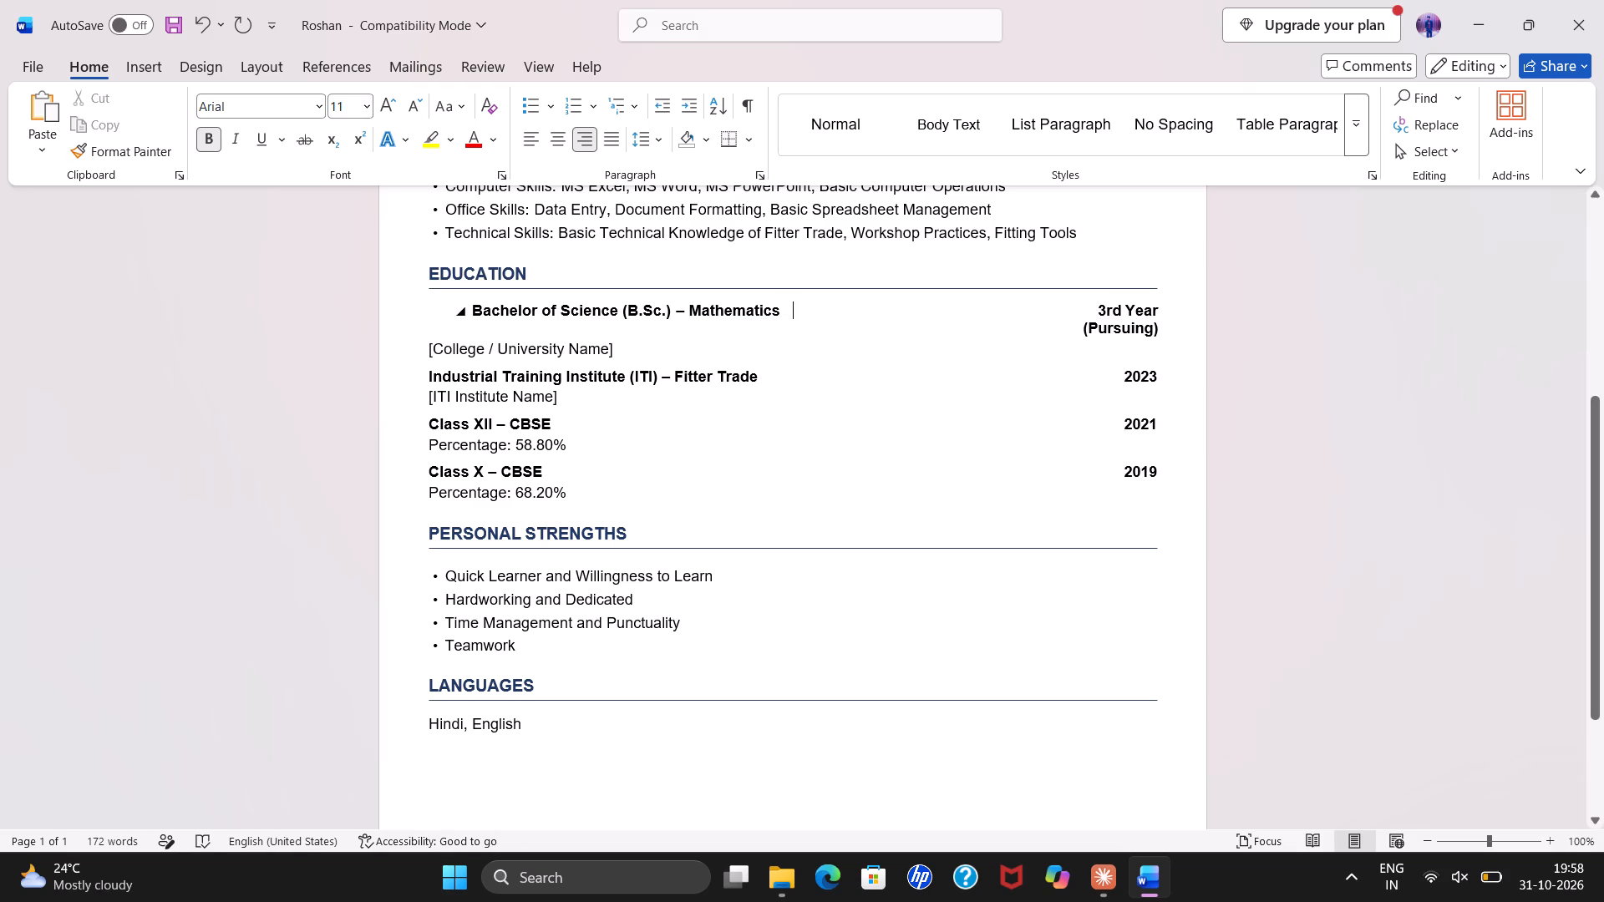
drag(787, 312, 493, 307)
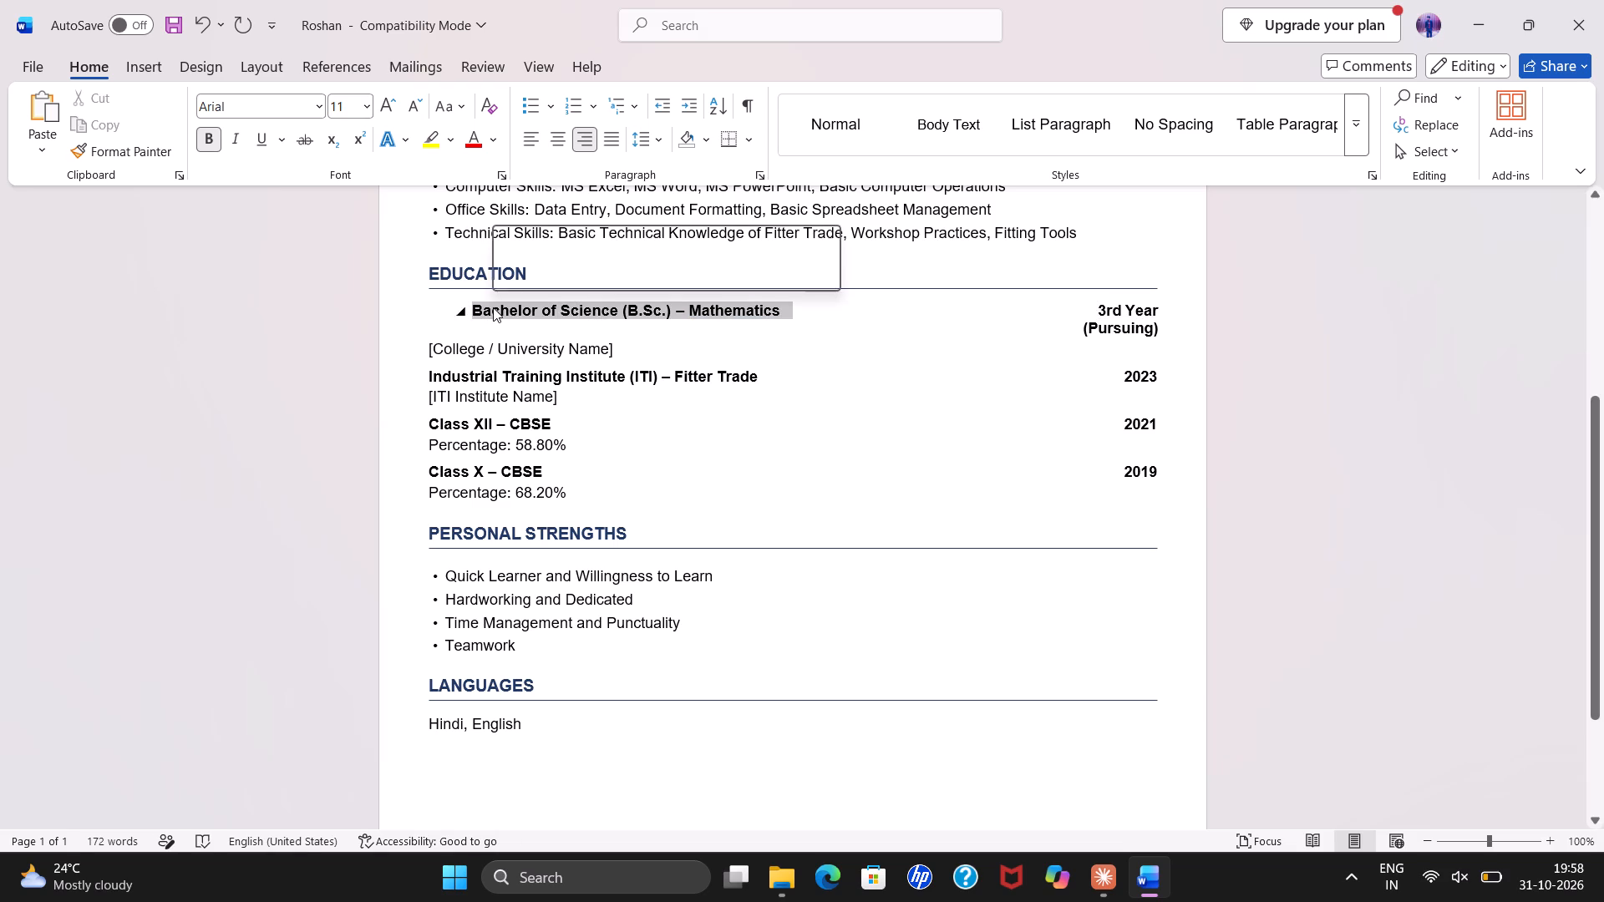
click(536, 140)
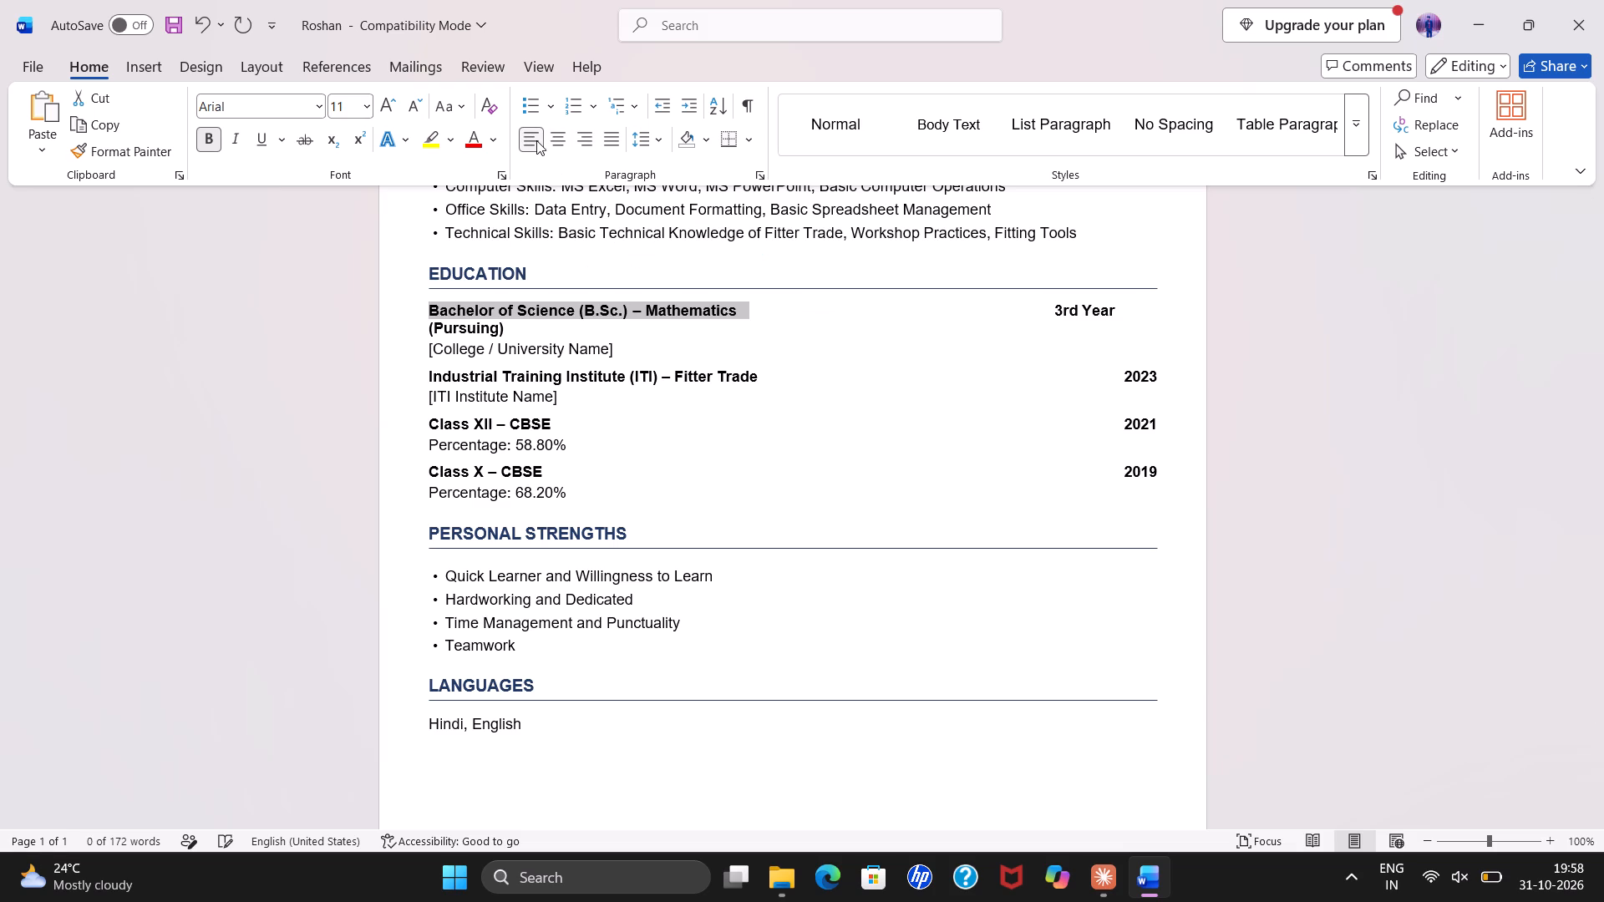
Insert spaces before "3rd Year" so it lines up with the right margin like the other years.
click(969, 309)
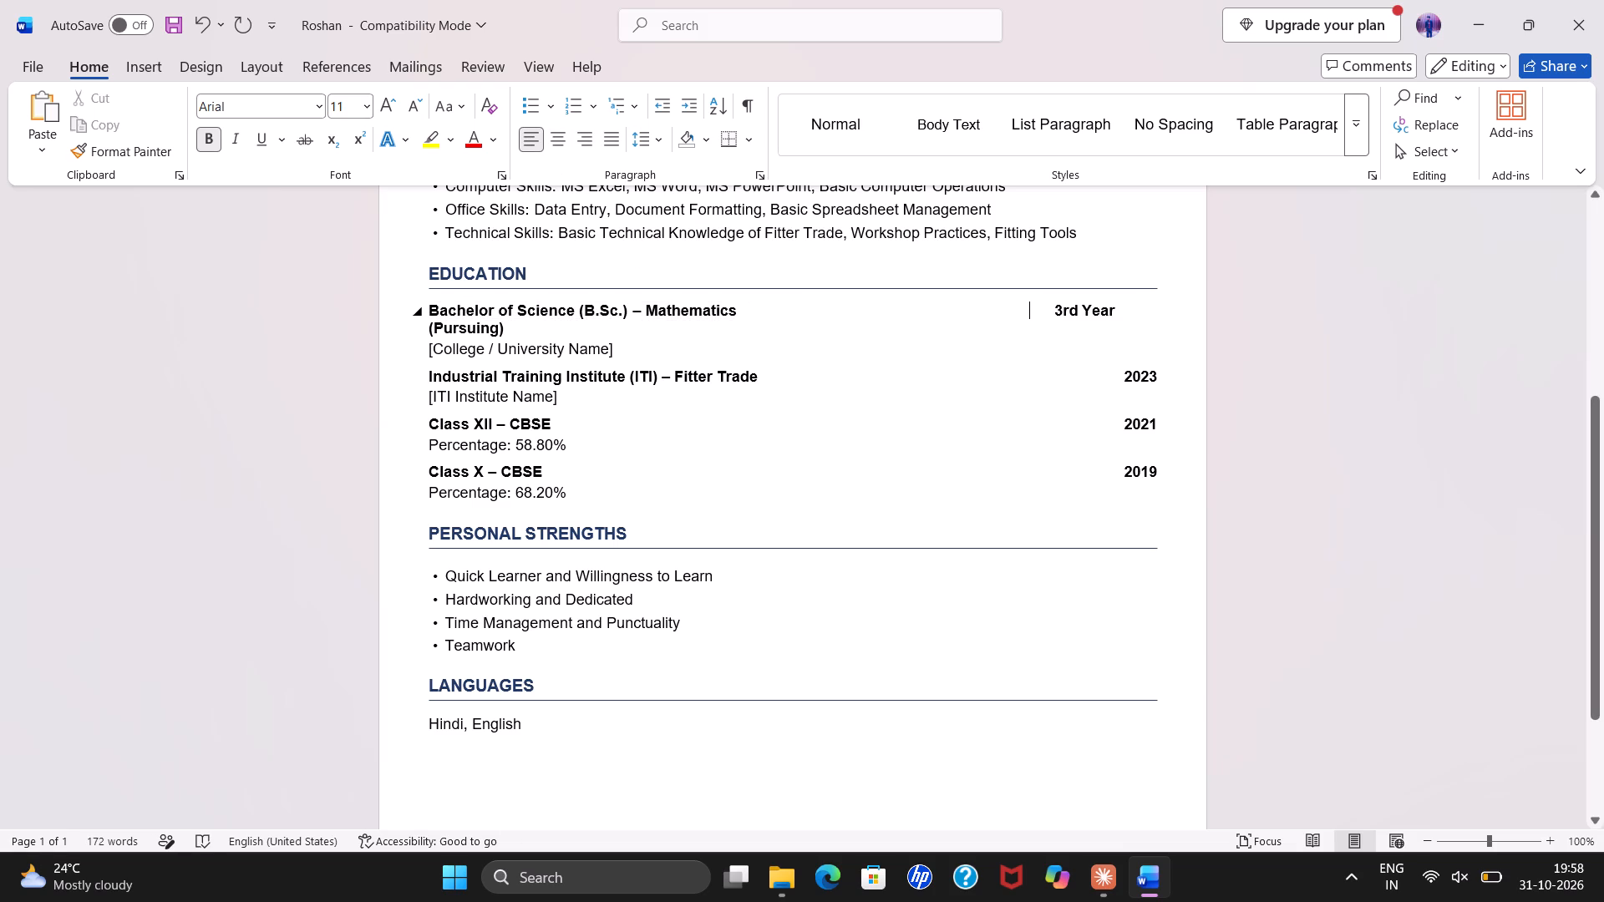
key(space)
key(space)
key(space)
key(space)
key(space)
key(space)
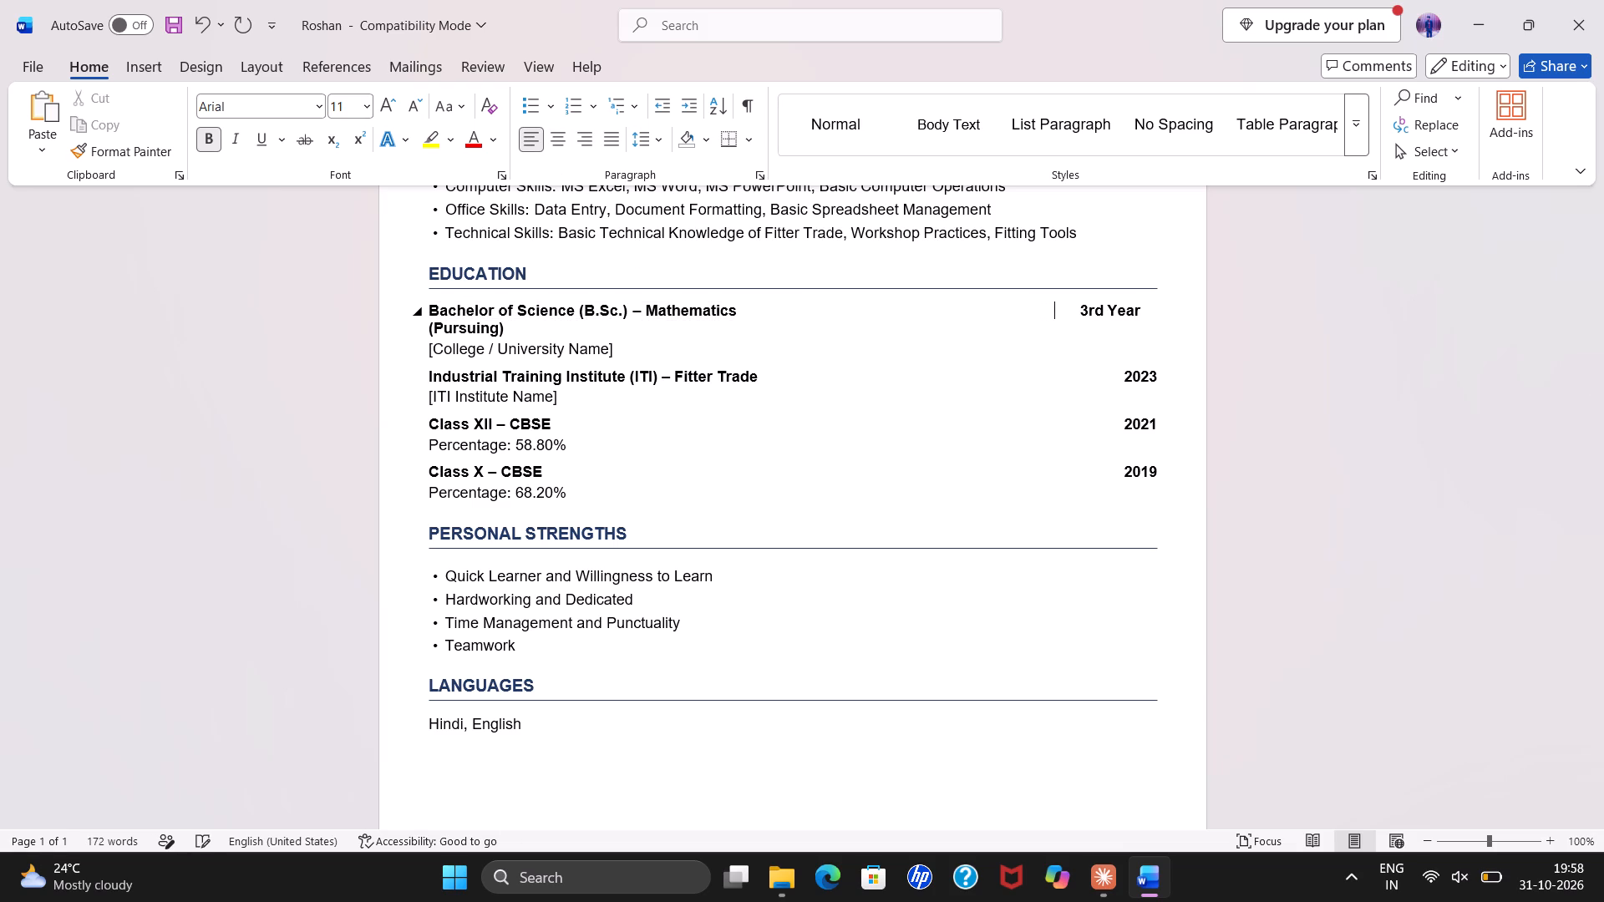
key(space)
key(space)
key(space)
key(space)
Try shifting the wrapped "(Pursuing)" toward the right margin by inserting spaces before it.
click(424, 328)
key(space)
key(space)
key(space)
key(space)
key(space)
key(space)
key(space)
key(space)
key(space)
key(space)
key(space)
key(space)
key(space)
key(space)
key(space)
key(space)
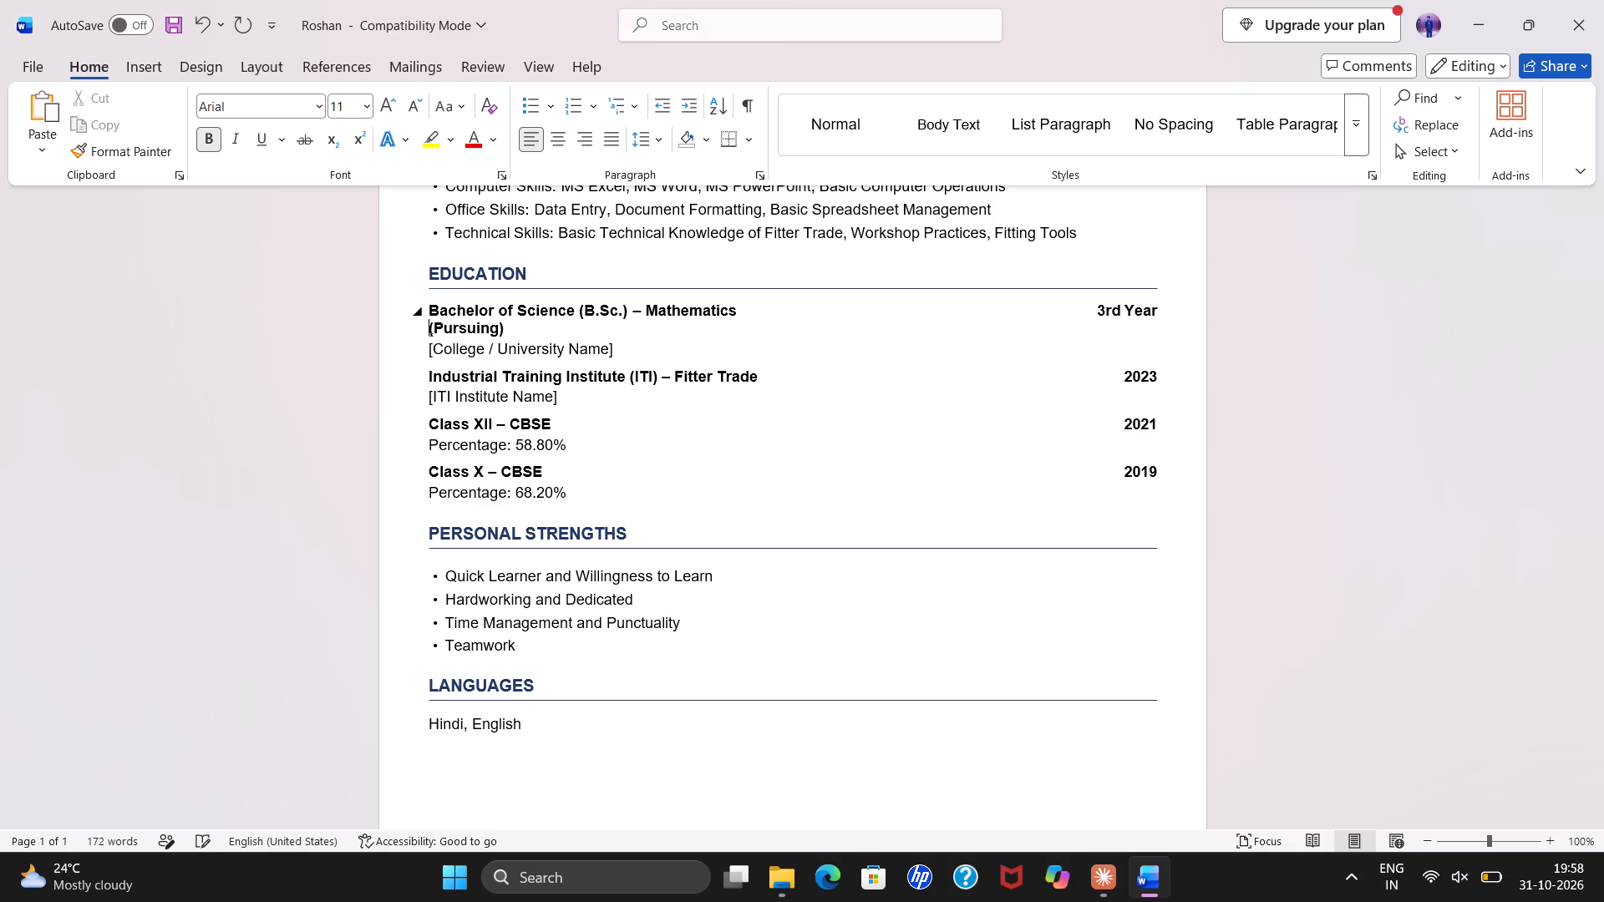
Copy "(Pursuing)" and delete it from below the Bachelor of Science line.
click(437, 327)
drag(437, 327, 480, 334)
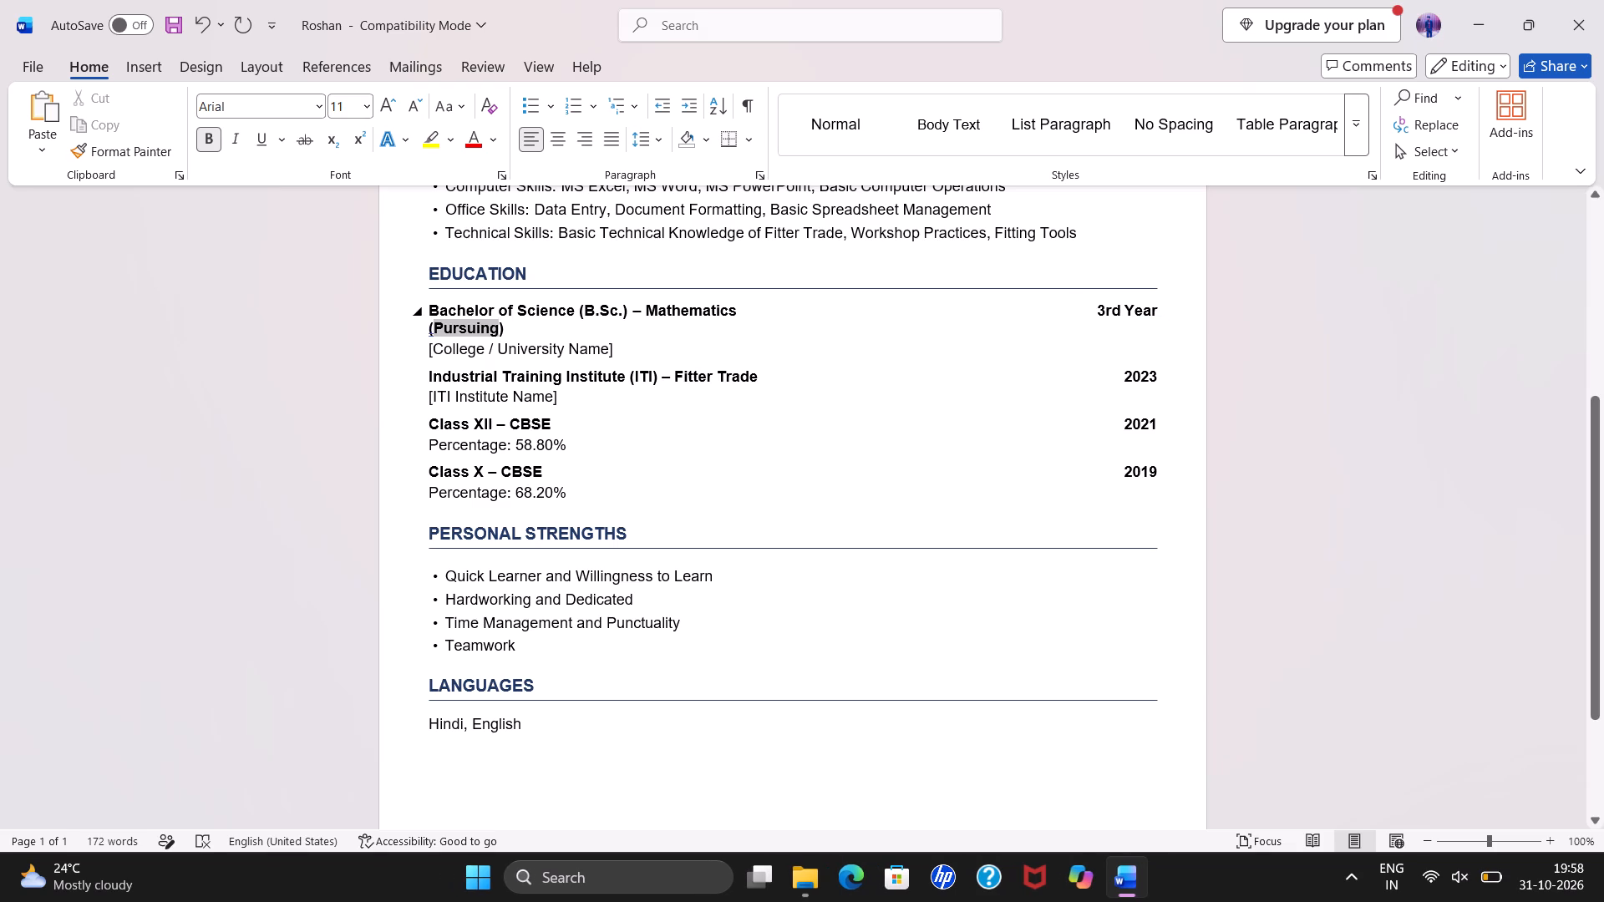
drag(480, 334, 501, 335)
click(501, 335)
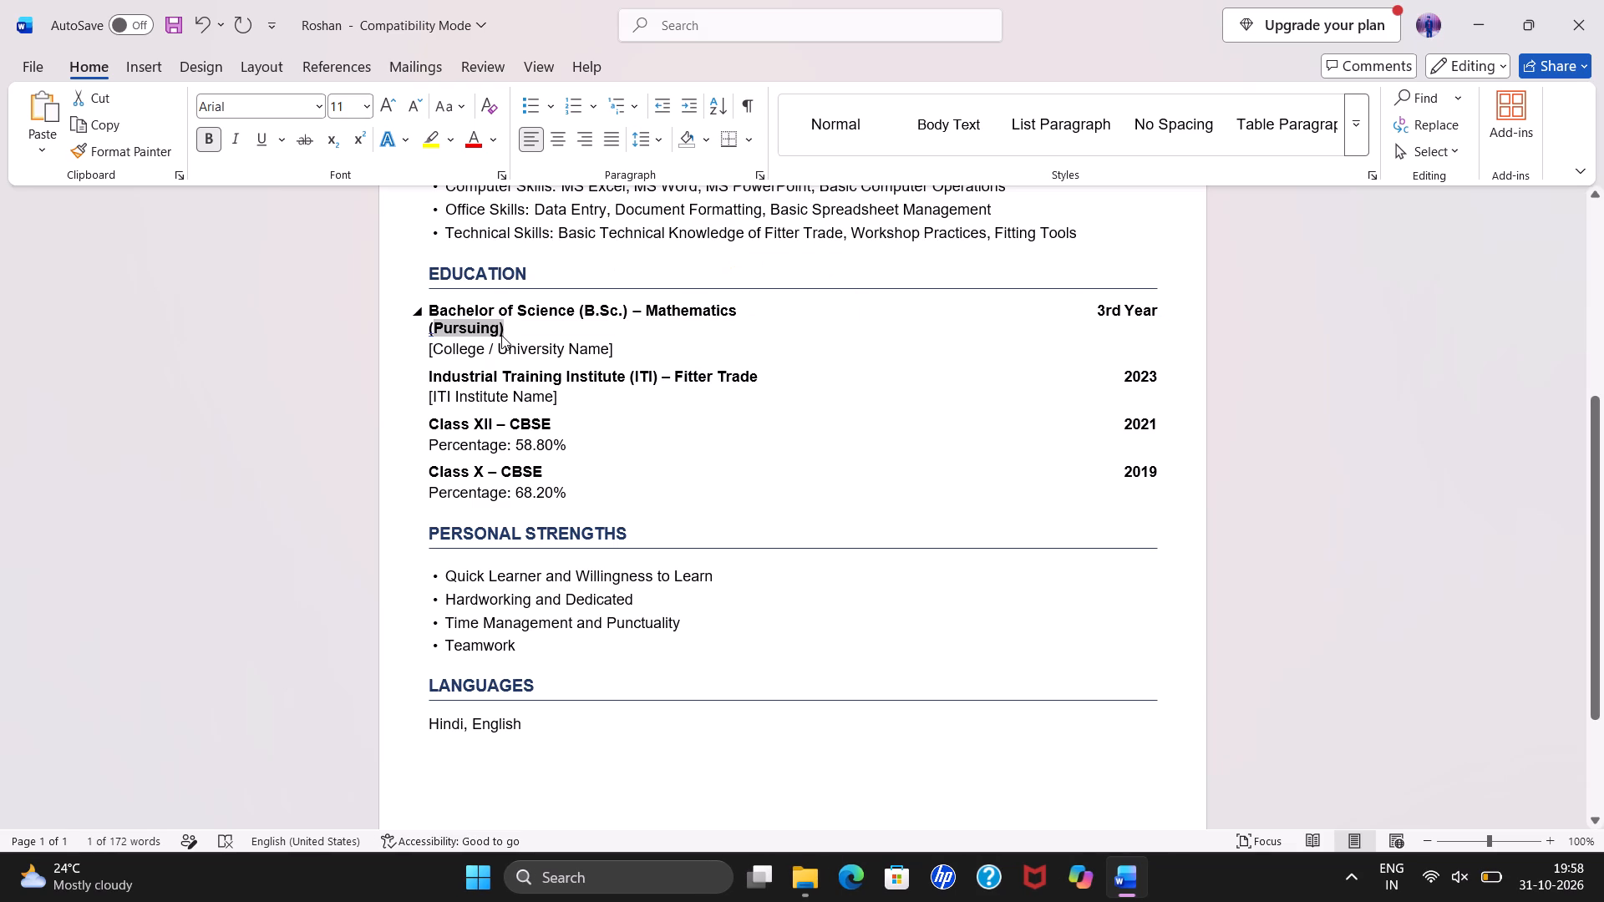
drag(505, 327, 441, 334)
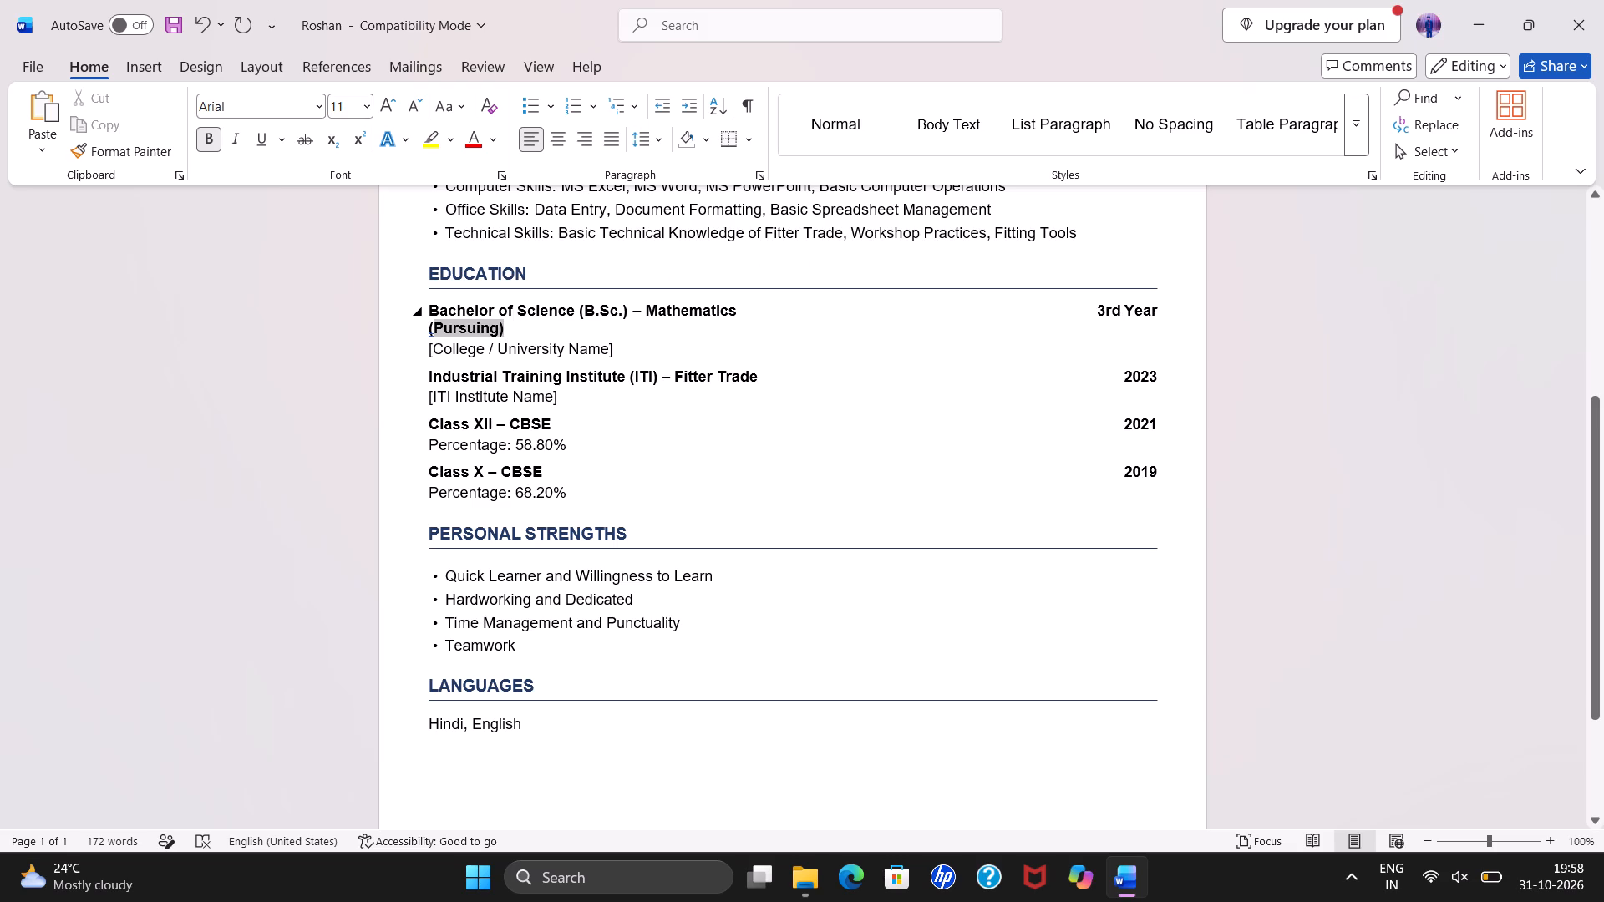
drag(441, 334, 426, 325)
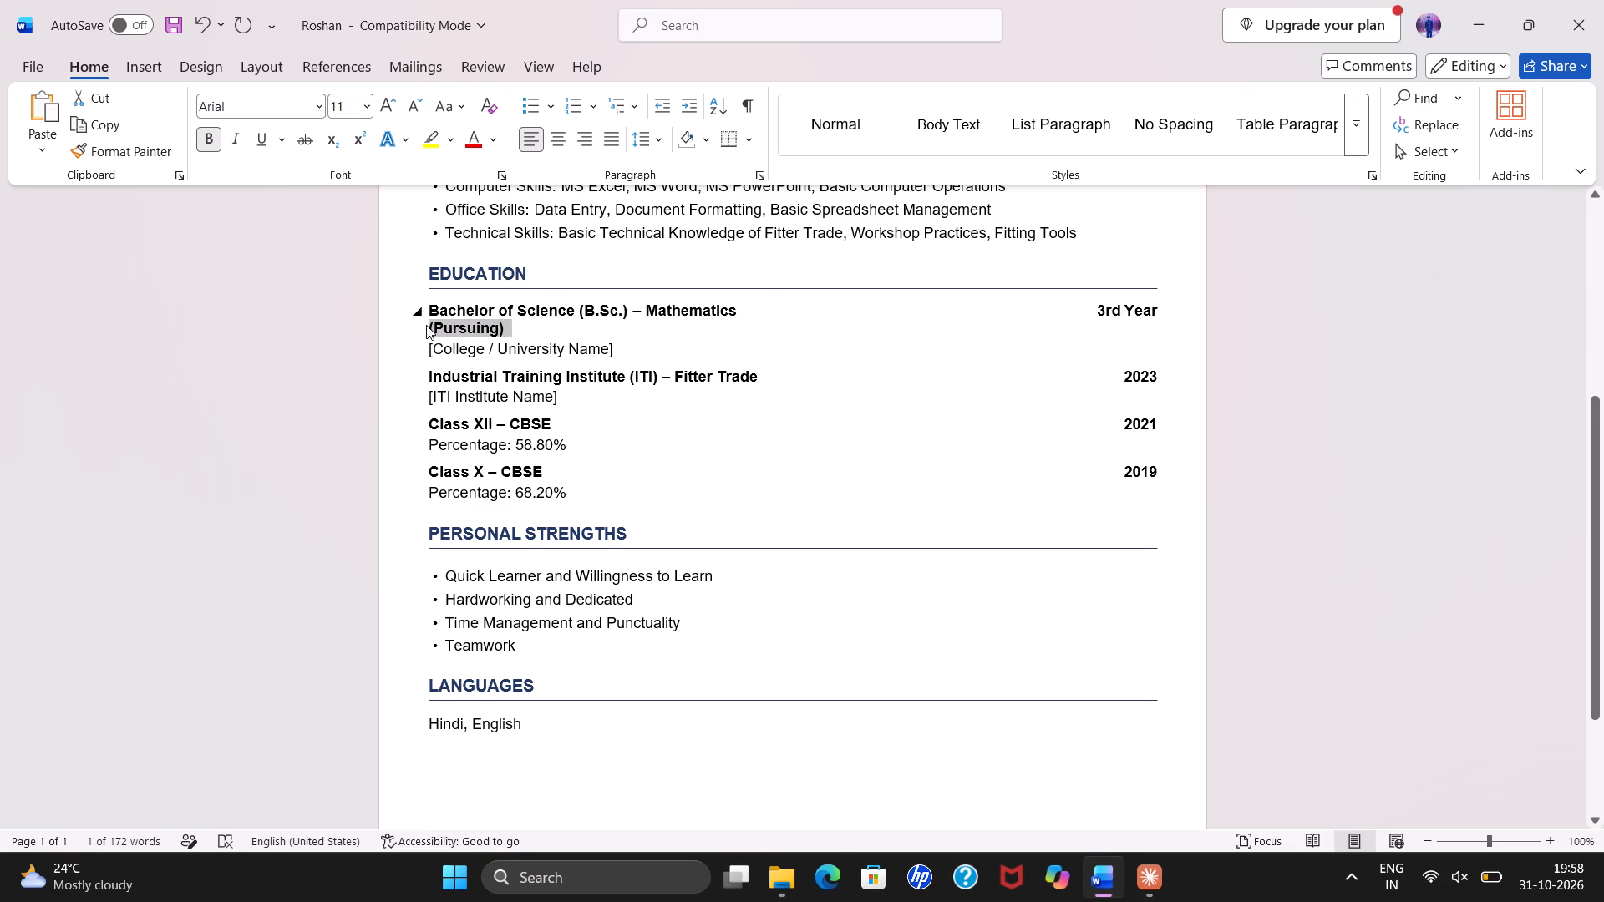
key(ctrl+c)
key(BackSpace)
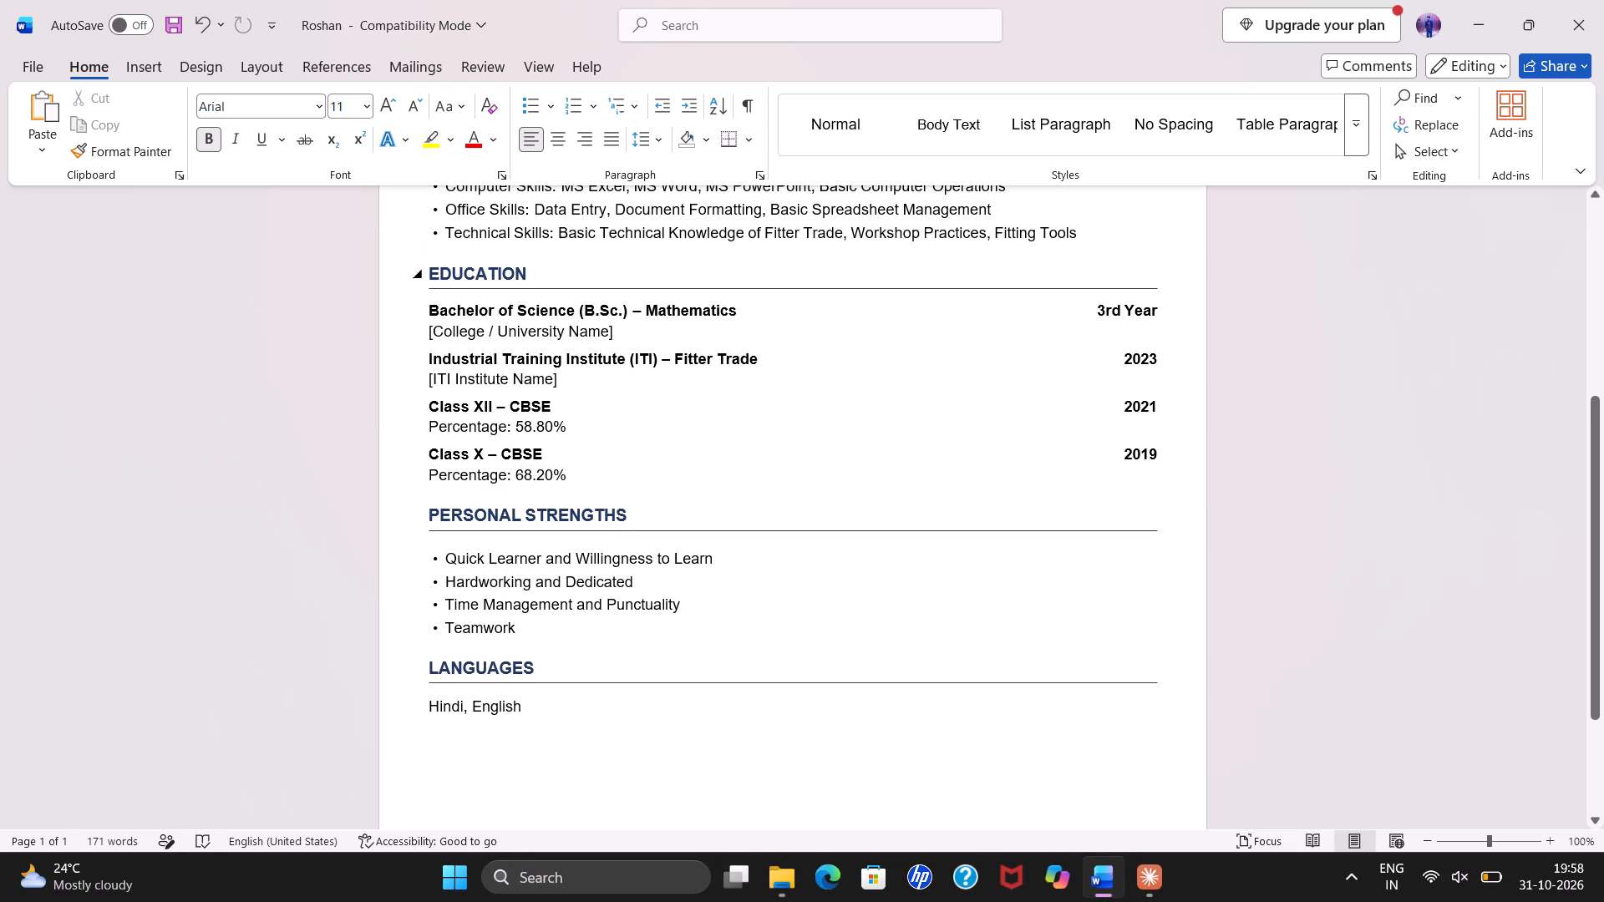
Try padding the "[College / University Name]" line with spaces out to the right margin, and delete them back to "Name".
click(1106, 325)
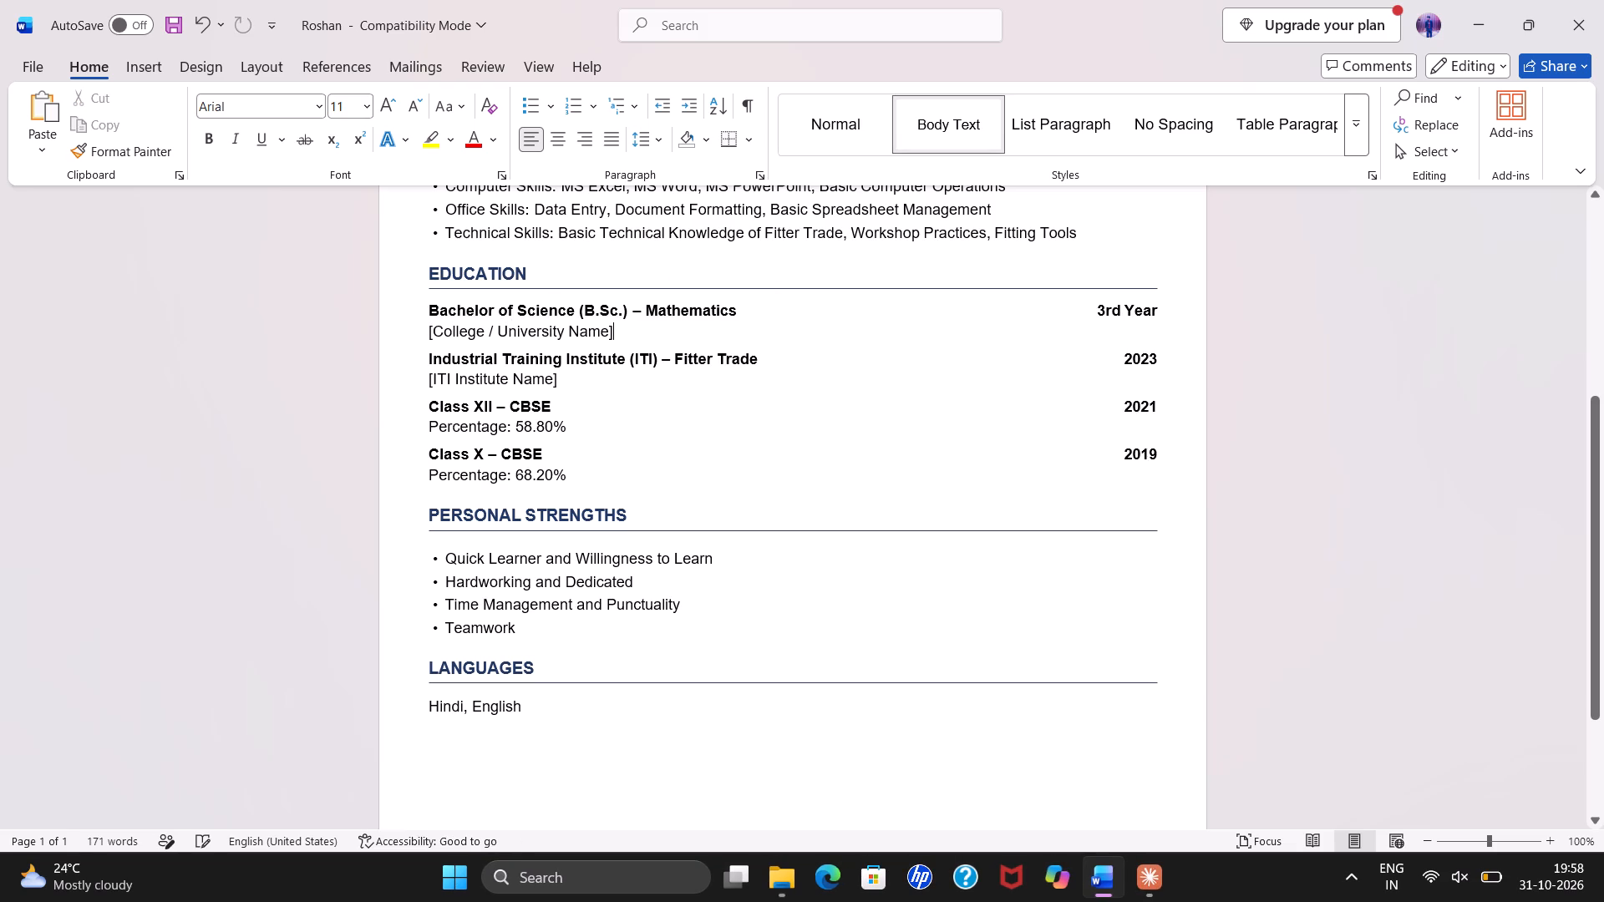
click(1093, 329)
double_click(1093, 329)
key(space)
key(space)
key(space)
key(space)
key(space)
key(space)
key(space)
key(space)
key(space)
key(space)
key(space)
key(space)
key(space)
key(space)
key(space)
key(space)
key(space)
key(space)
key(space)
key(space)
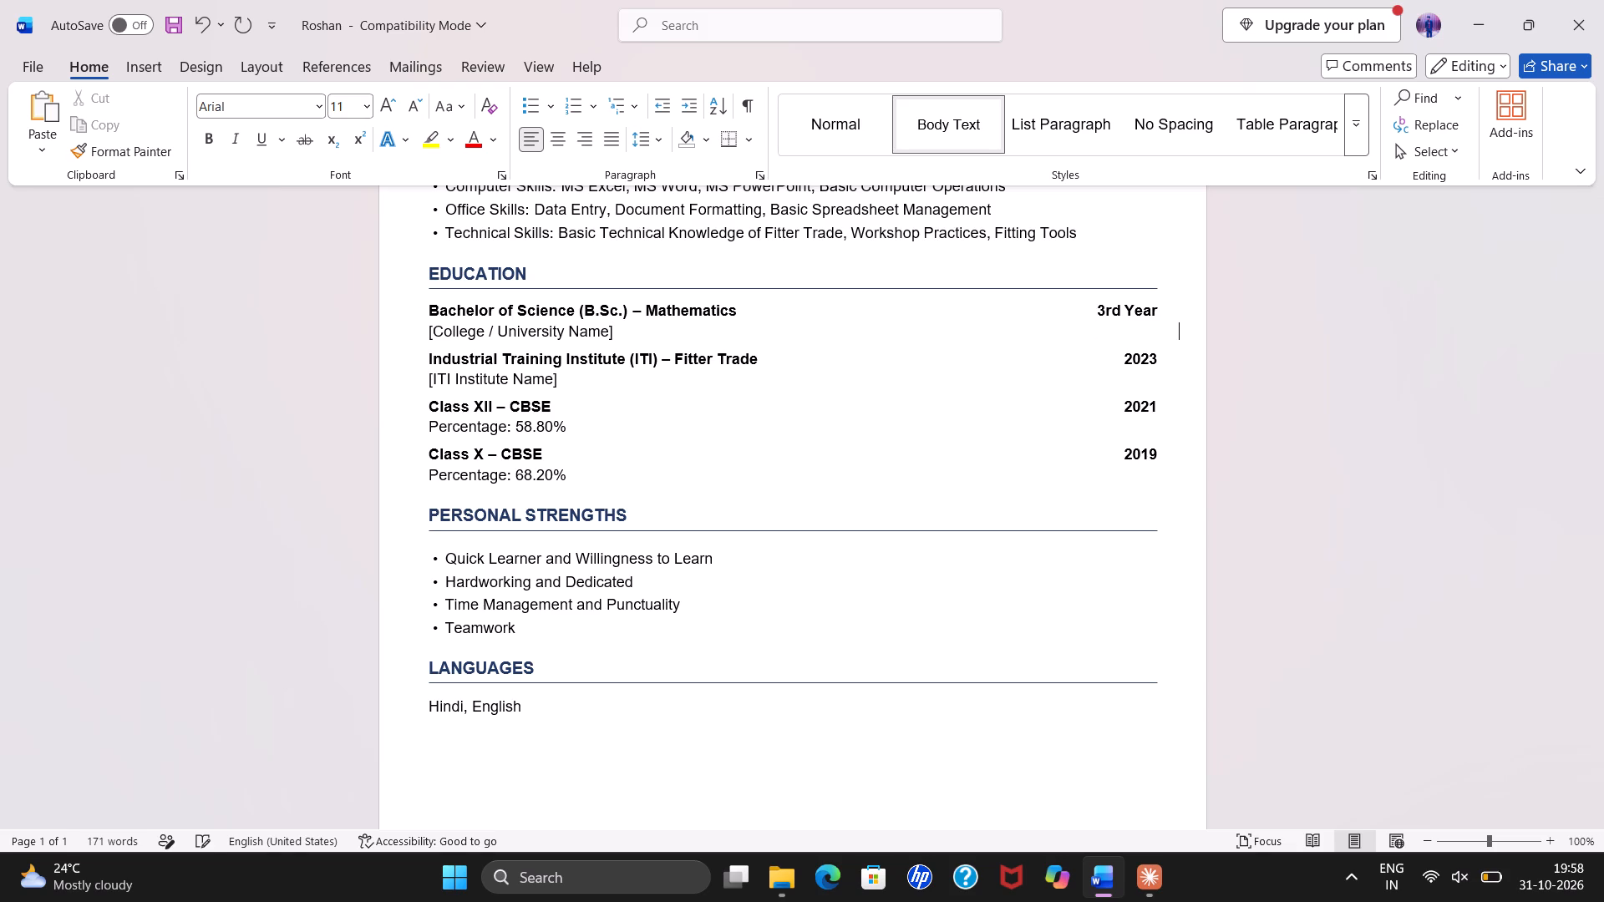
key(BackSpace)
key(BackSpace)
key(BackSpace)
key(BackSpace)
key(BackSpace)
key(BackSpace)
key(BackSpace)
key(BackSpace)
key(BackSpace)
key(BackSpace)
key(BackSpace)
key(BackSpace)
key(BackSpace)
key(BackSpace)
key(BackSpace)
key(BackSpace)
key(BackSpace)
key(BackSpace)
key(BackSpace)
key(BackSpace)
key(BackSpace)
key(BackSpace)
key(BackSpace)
Add spaces after "[College / University Name" and paste "(Pursuing)" on that line beneath "3rd Year".
key(space)
key(space)
key(space)
key(space)
key(space)
key(ctrl+v)
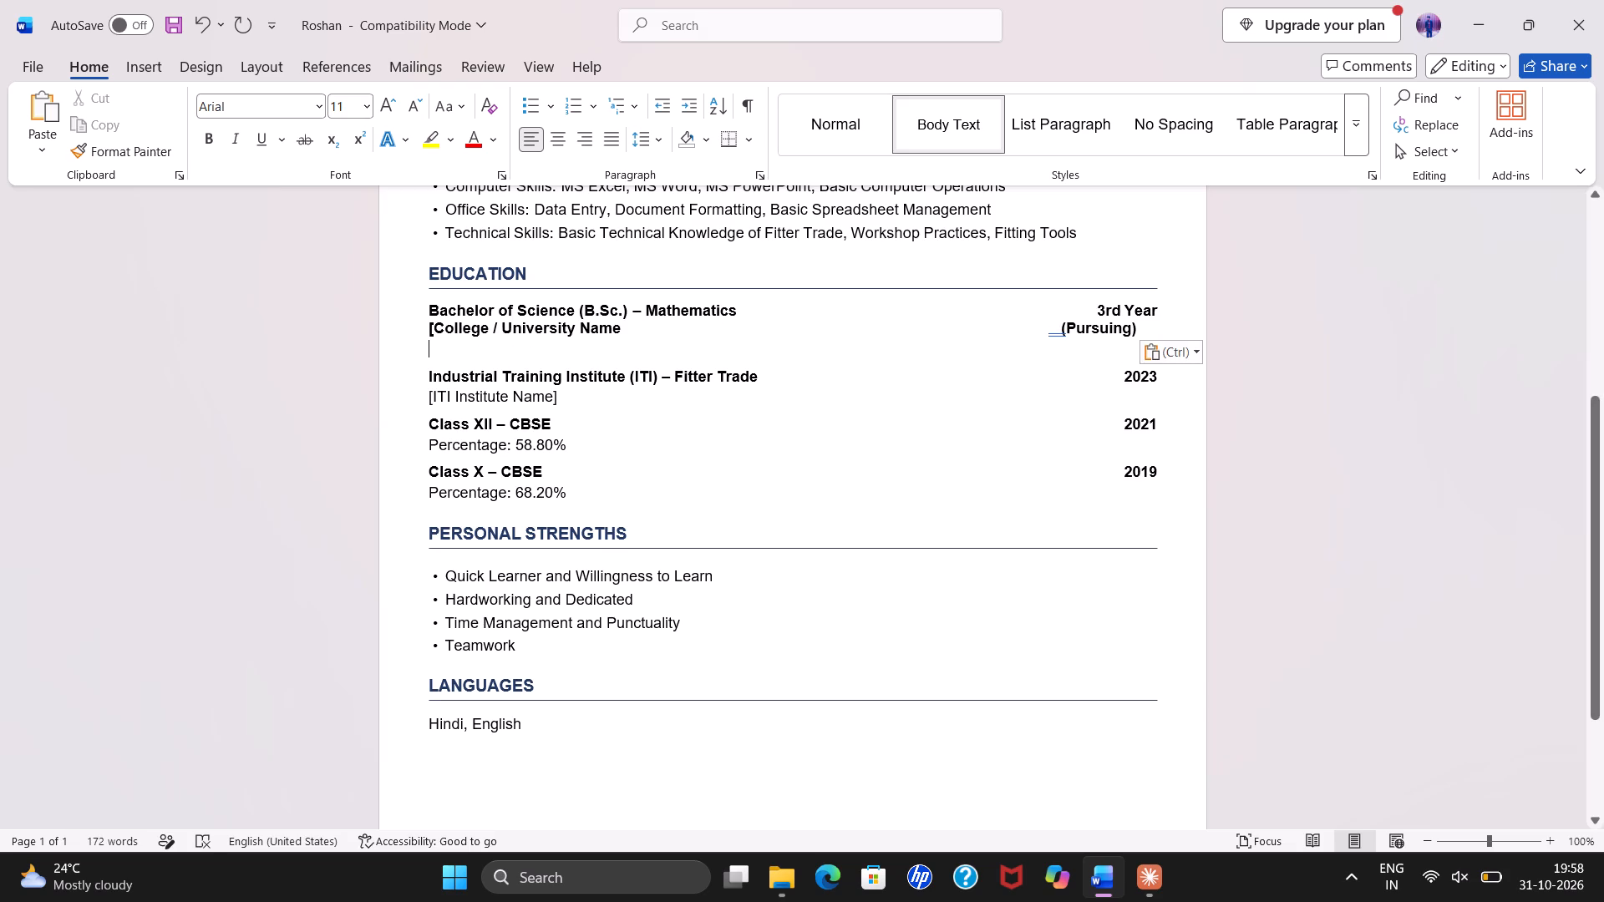
Remove the bold formatting from "College / University Name".
drag(642, 329, 445, 322)
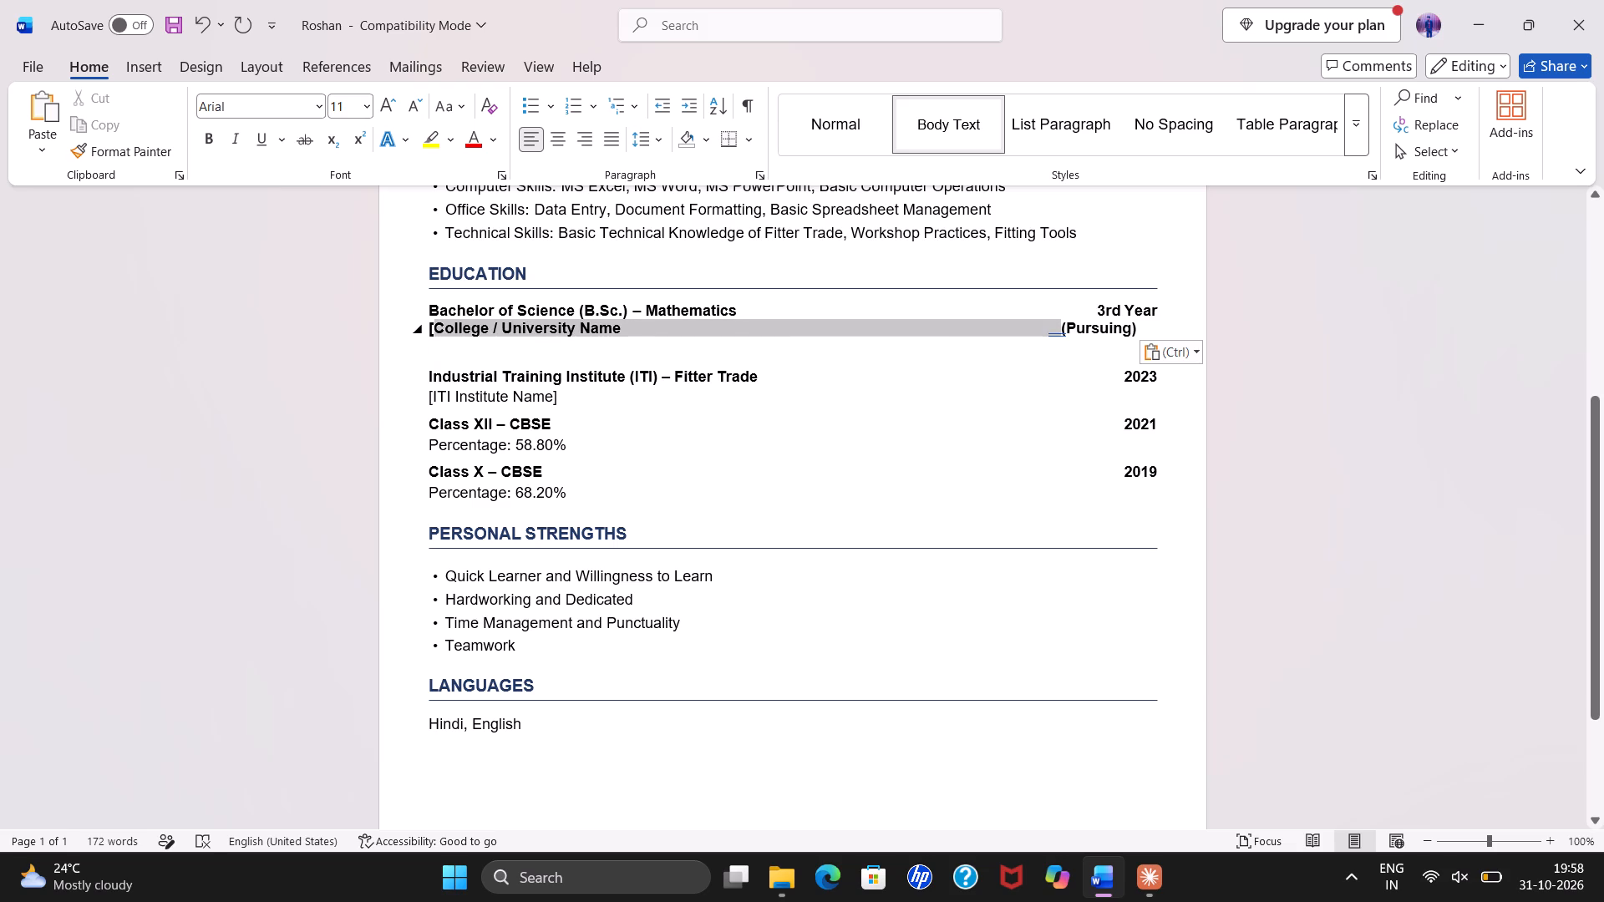
drag(445, 322, 445, 323)
click(460, 284)
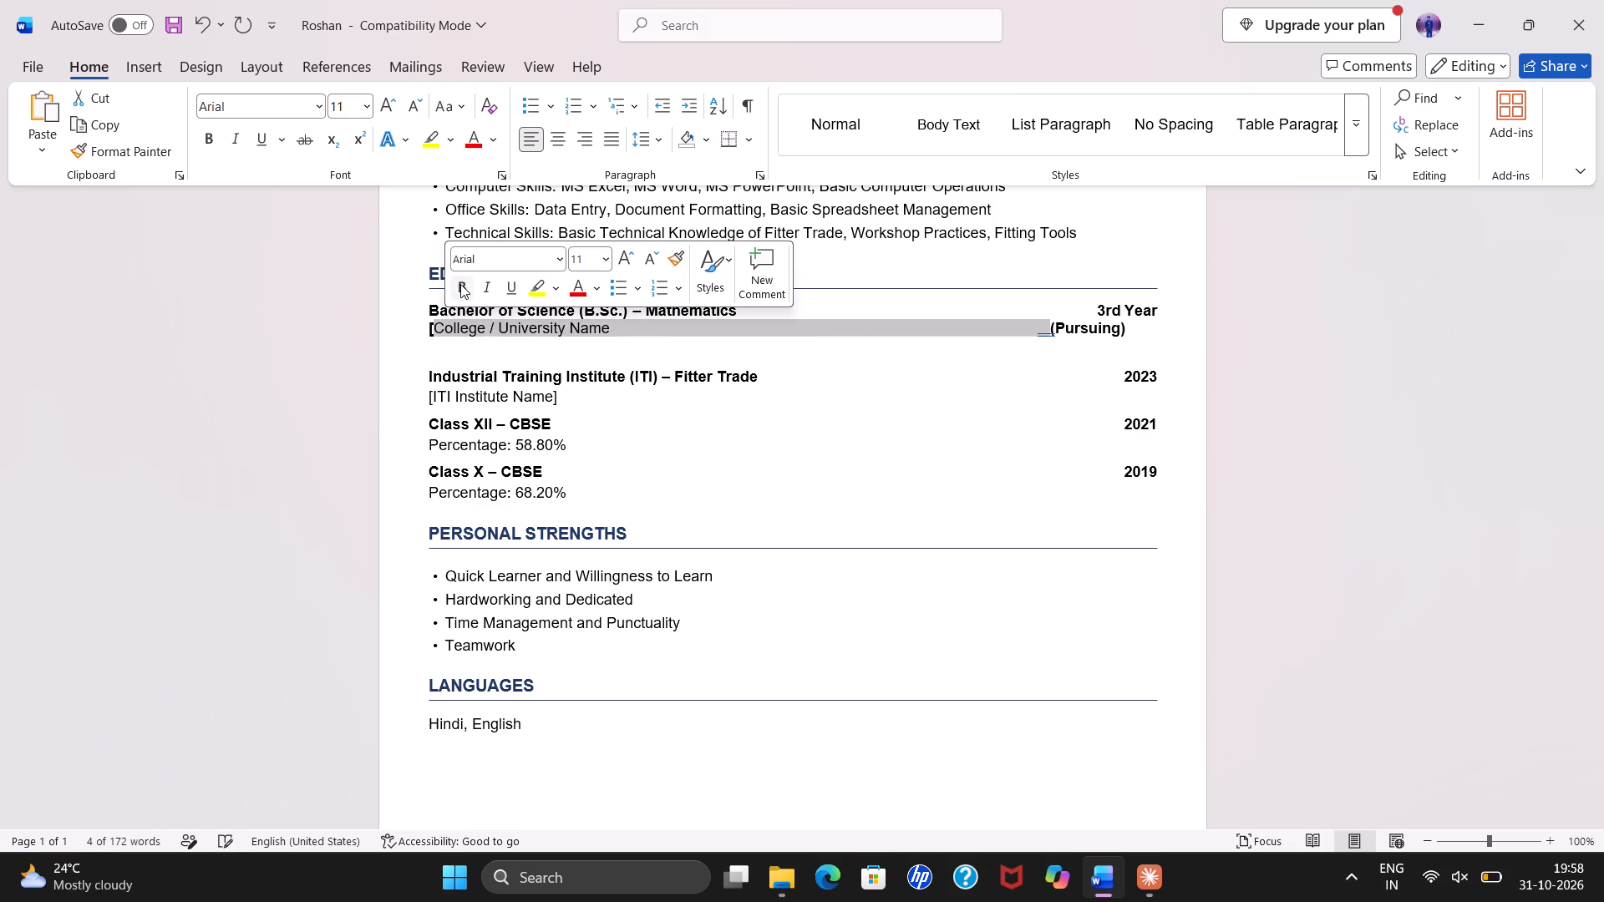
Delete the extra spaces right after "College / University Name" and restore the closing square bracket.
click(627, 339)
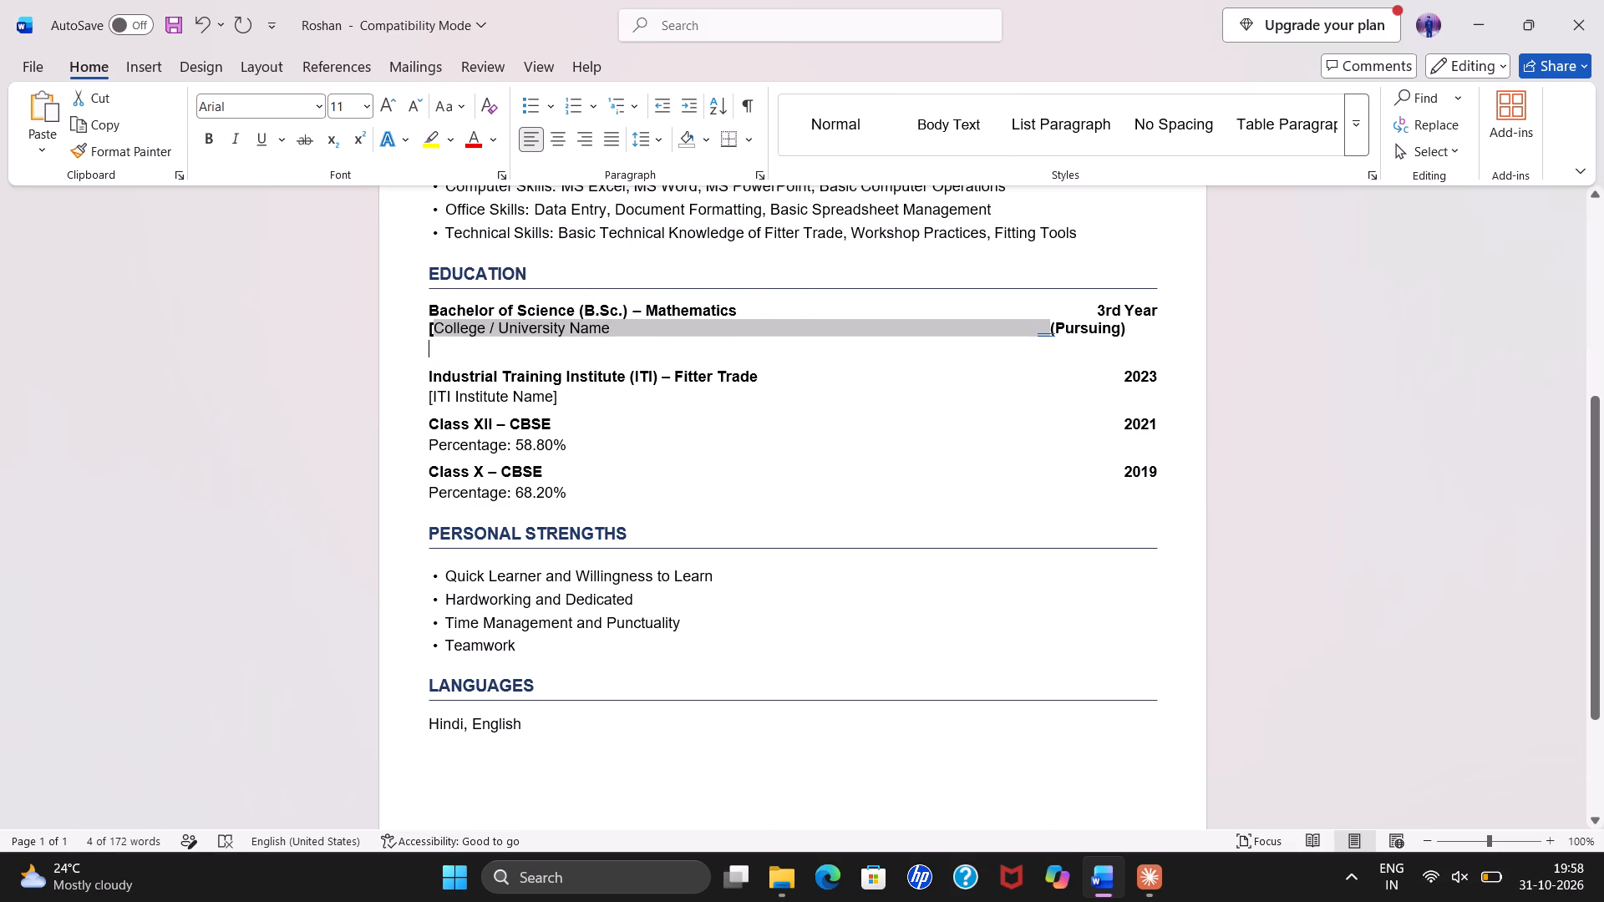
click(624, 327)
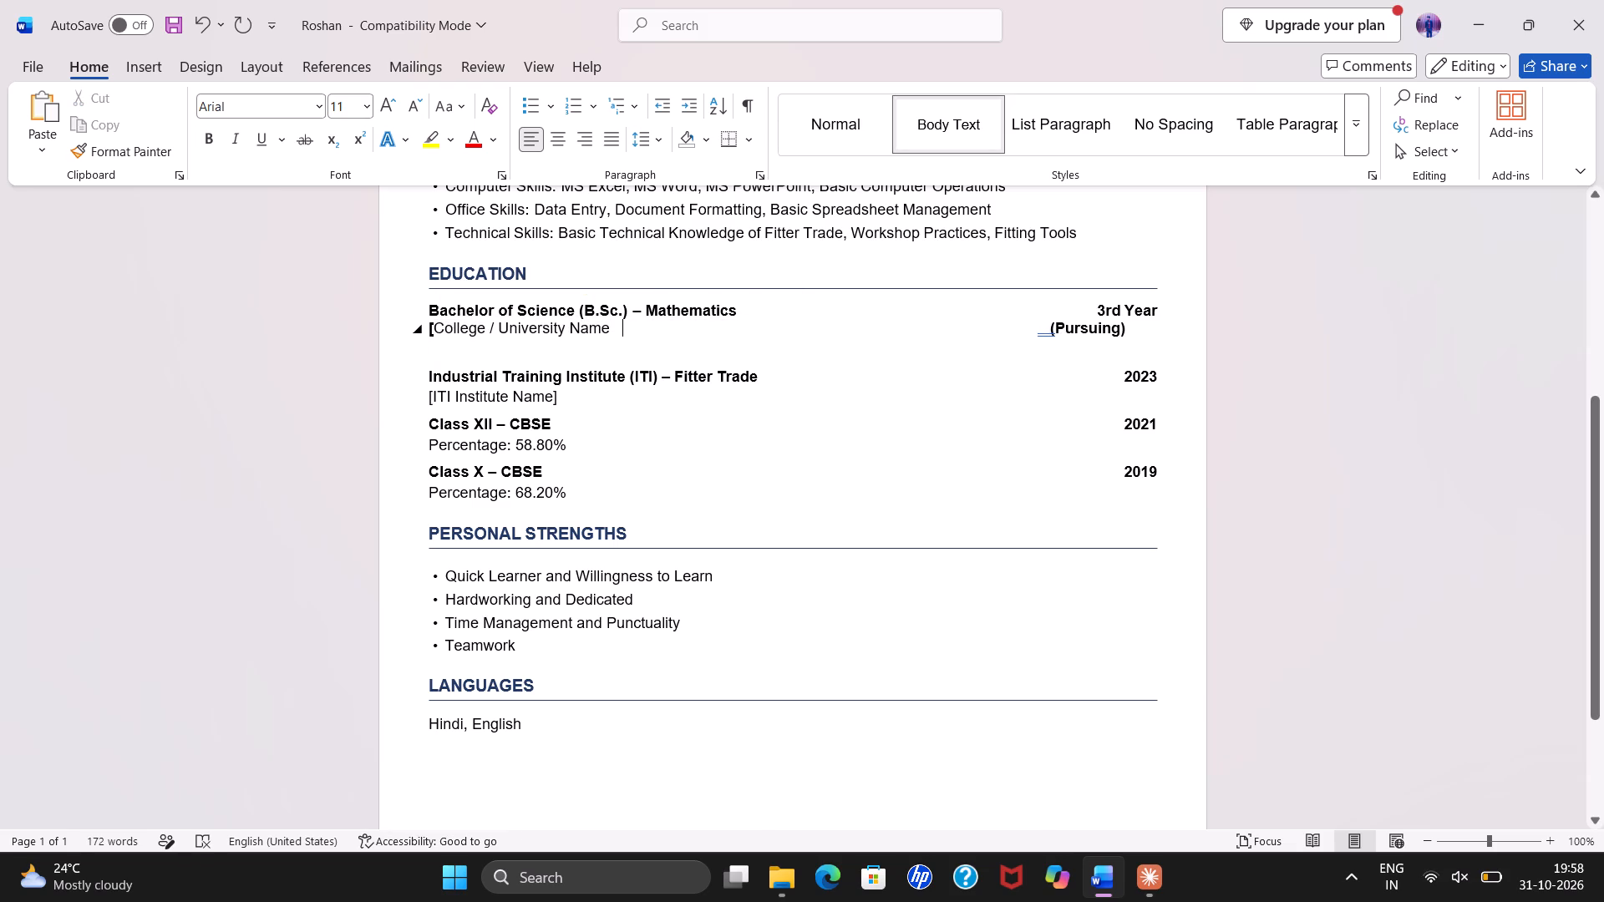
key(BackSpace)
key(BackSpace)
key(BackSpace)
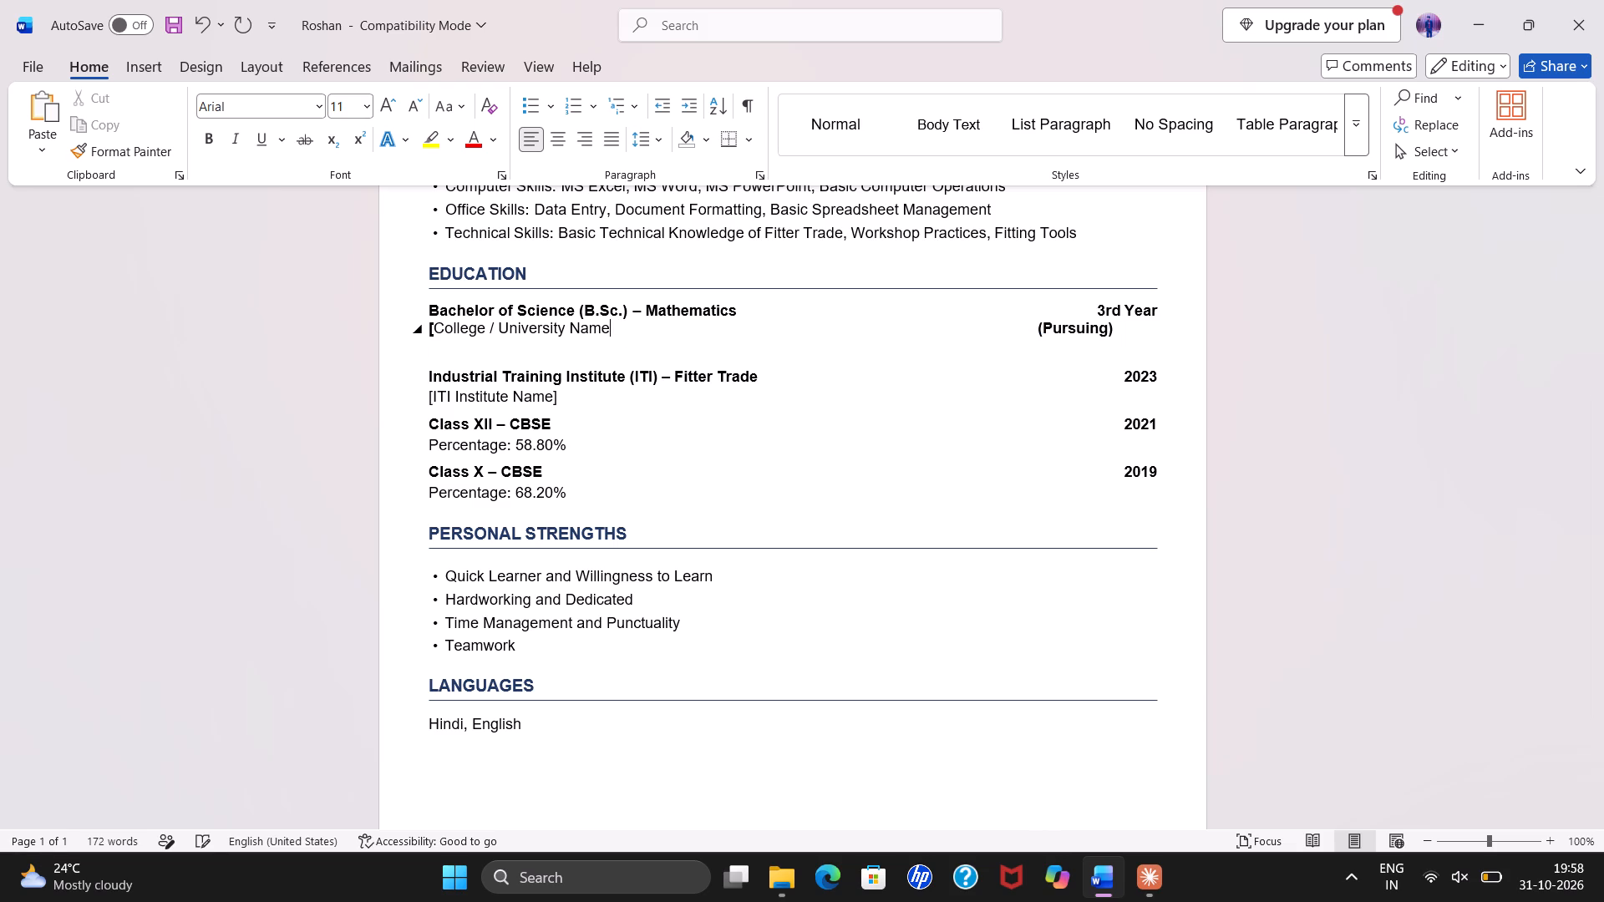
key(shift+braceright)
key(BackSpace)
key(bracketright)
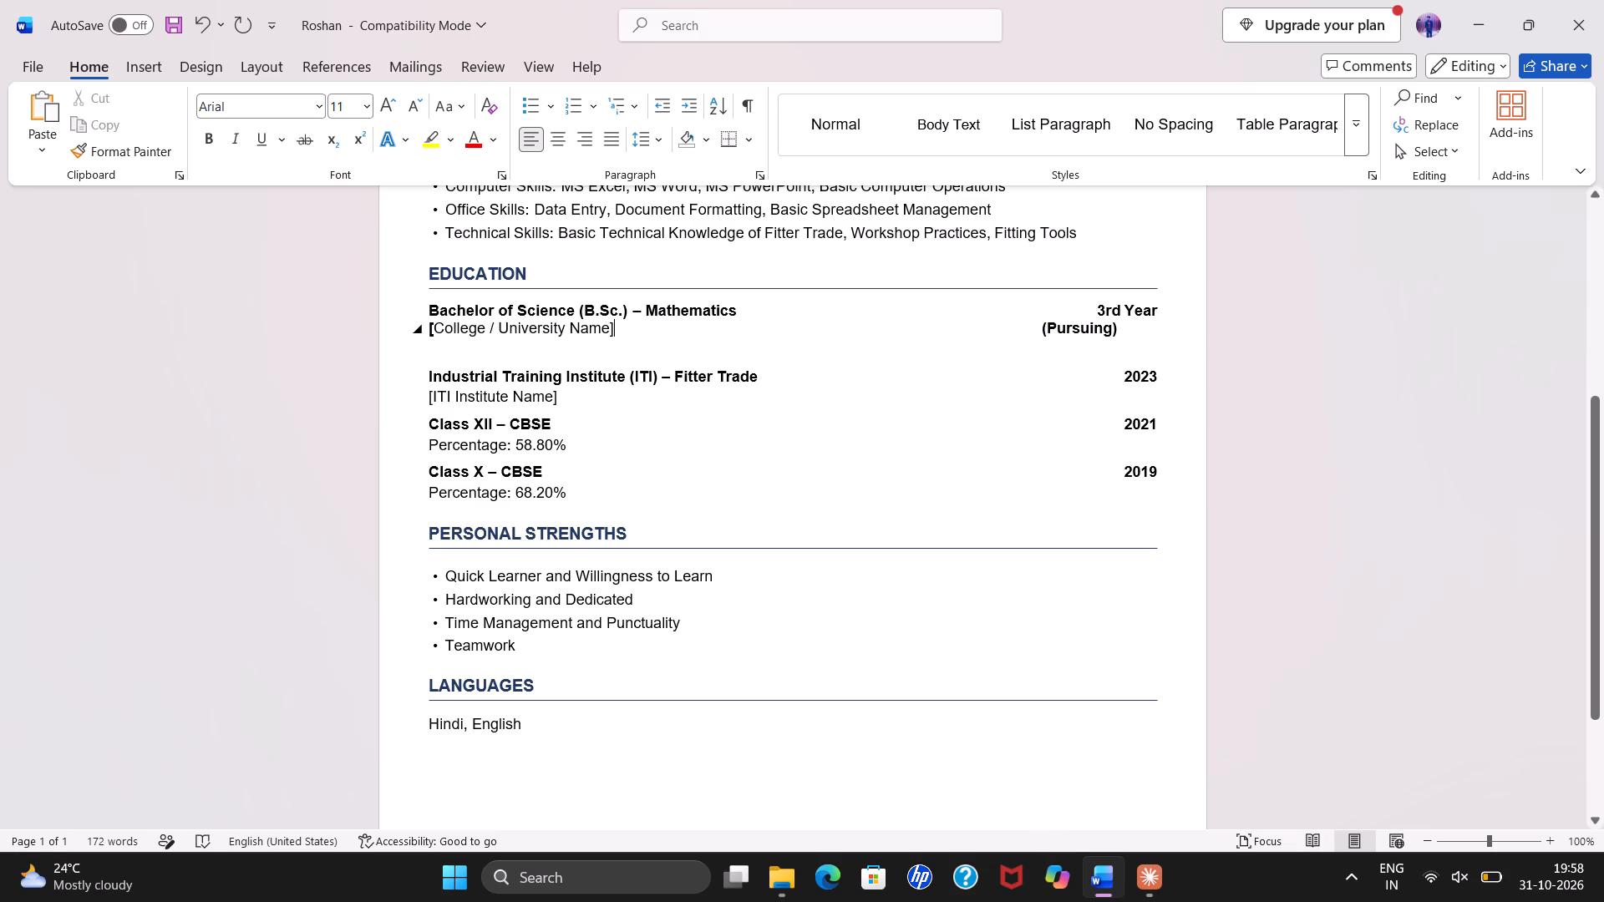
Retype the opening square bracket before "College / University Name" and remove its bold formatting.
click(434, 333)
key(BackSpace)
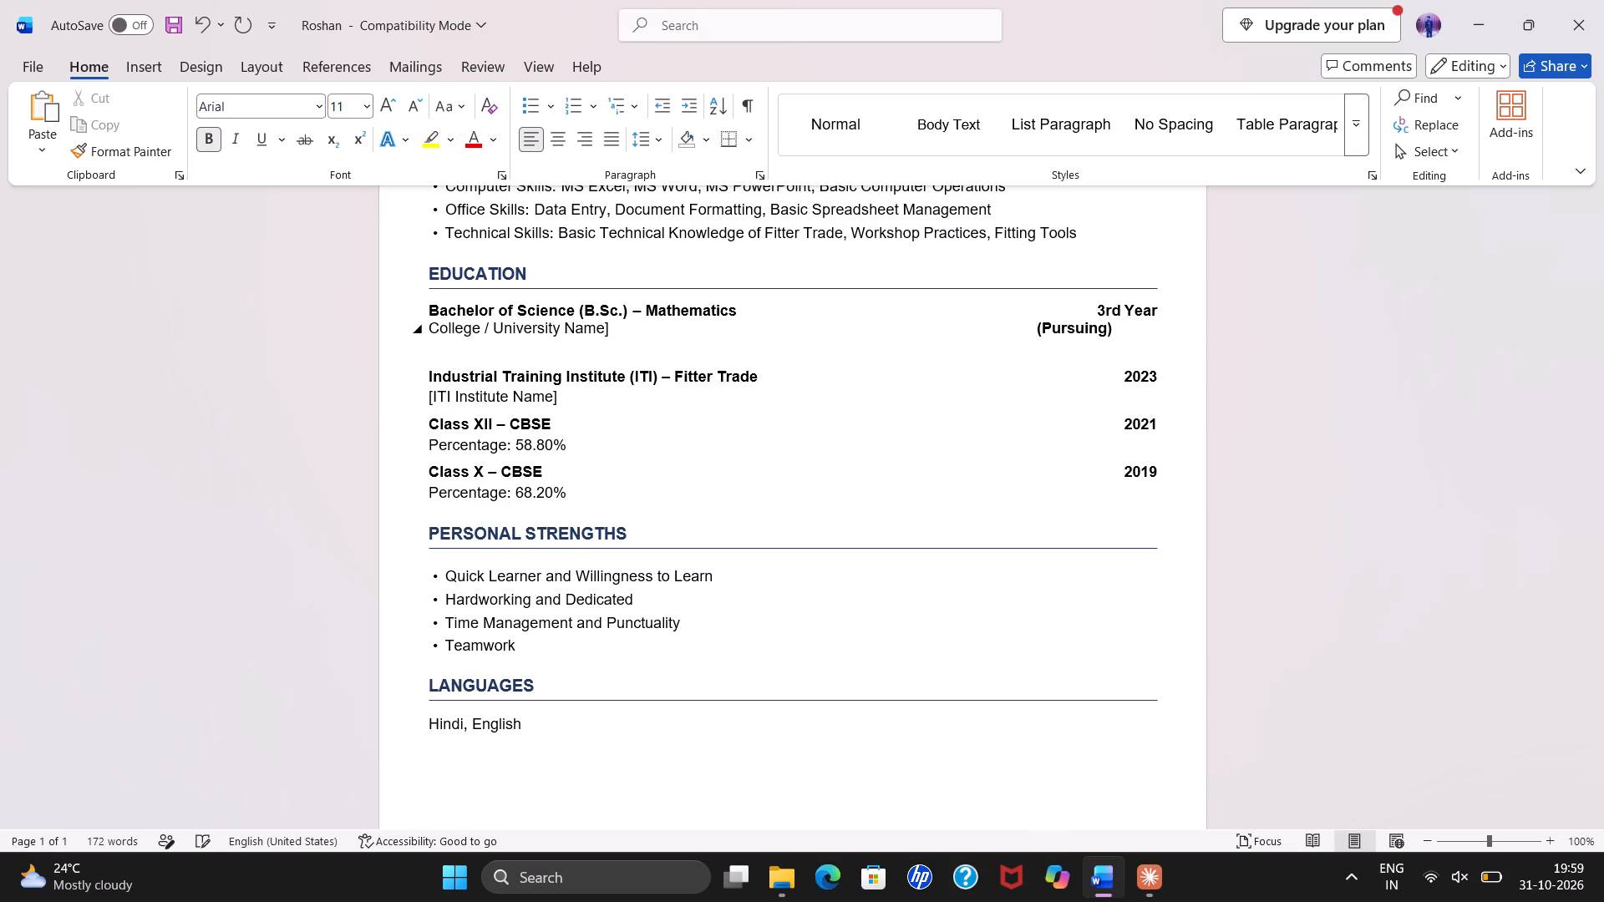
key(bracketleft)
key(BackSpace)
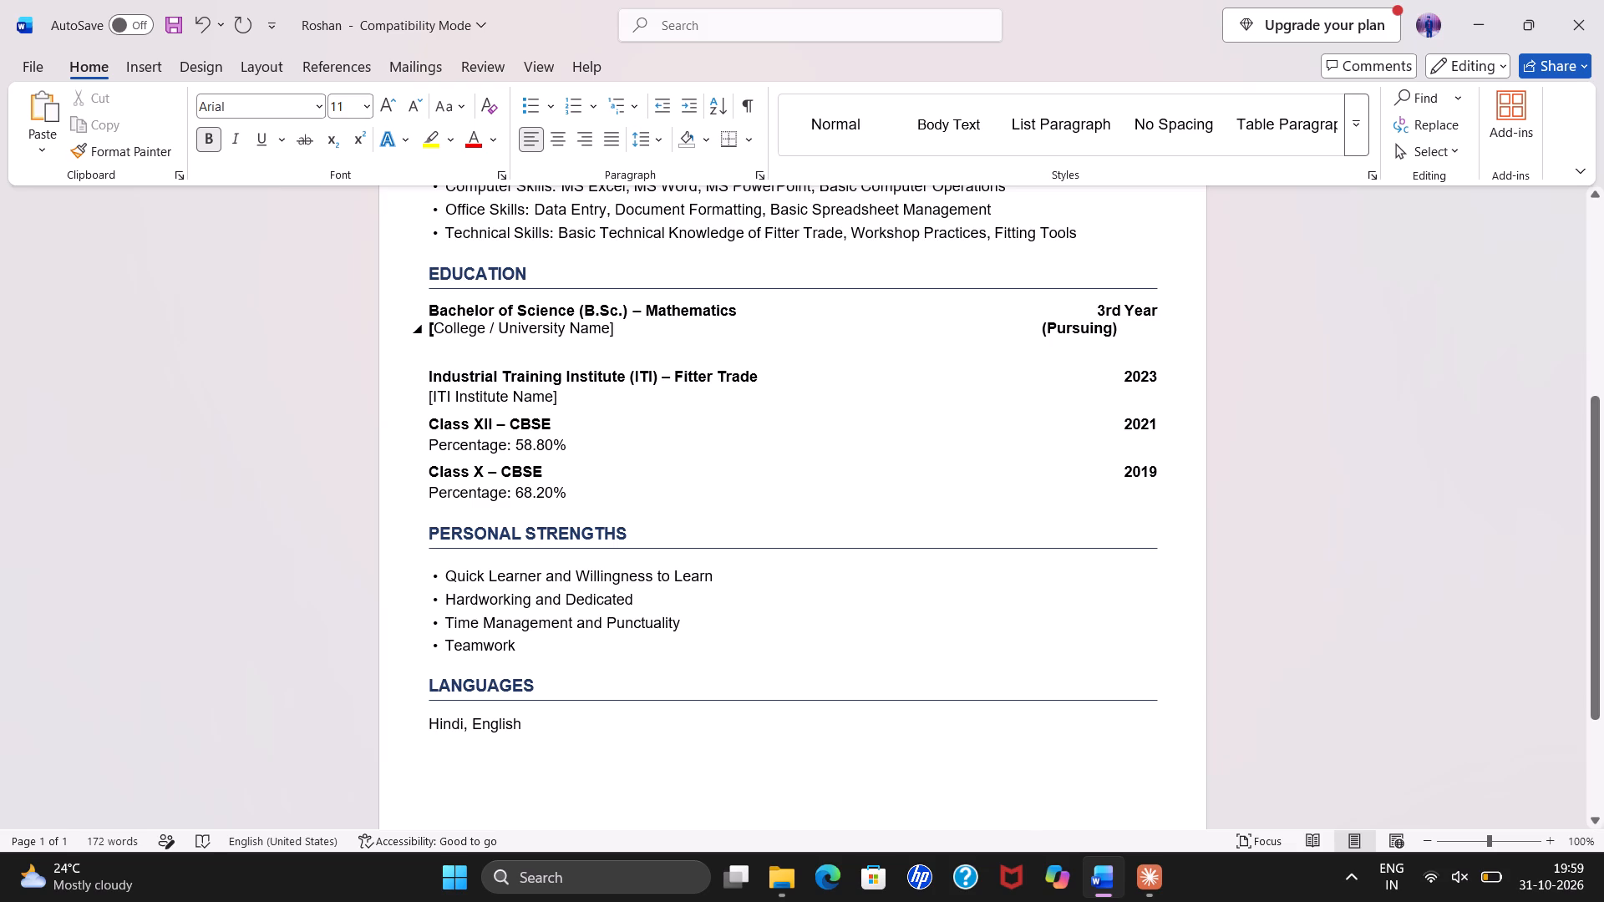
key(bracketleft)
drag(433, 334, 424, 332)
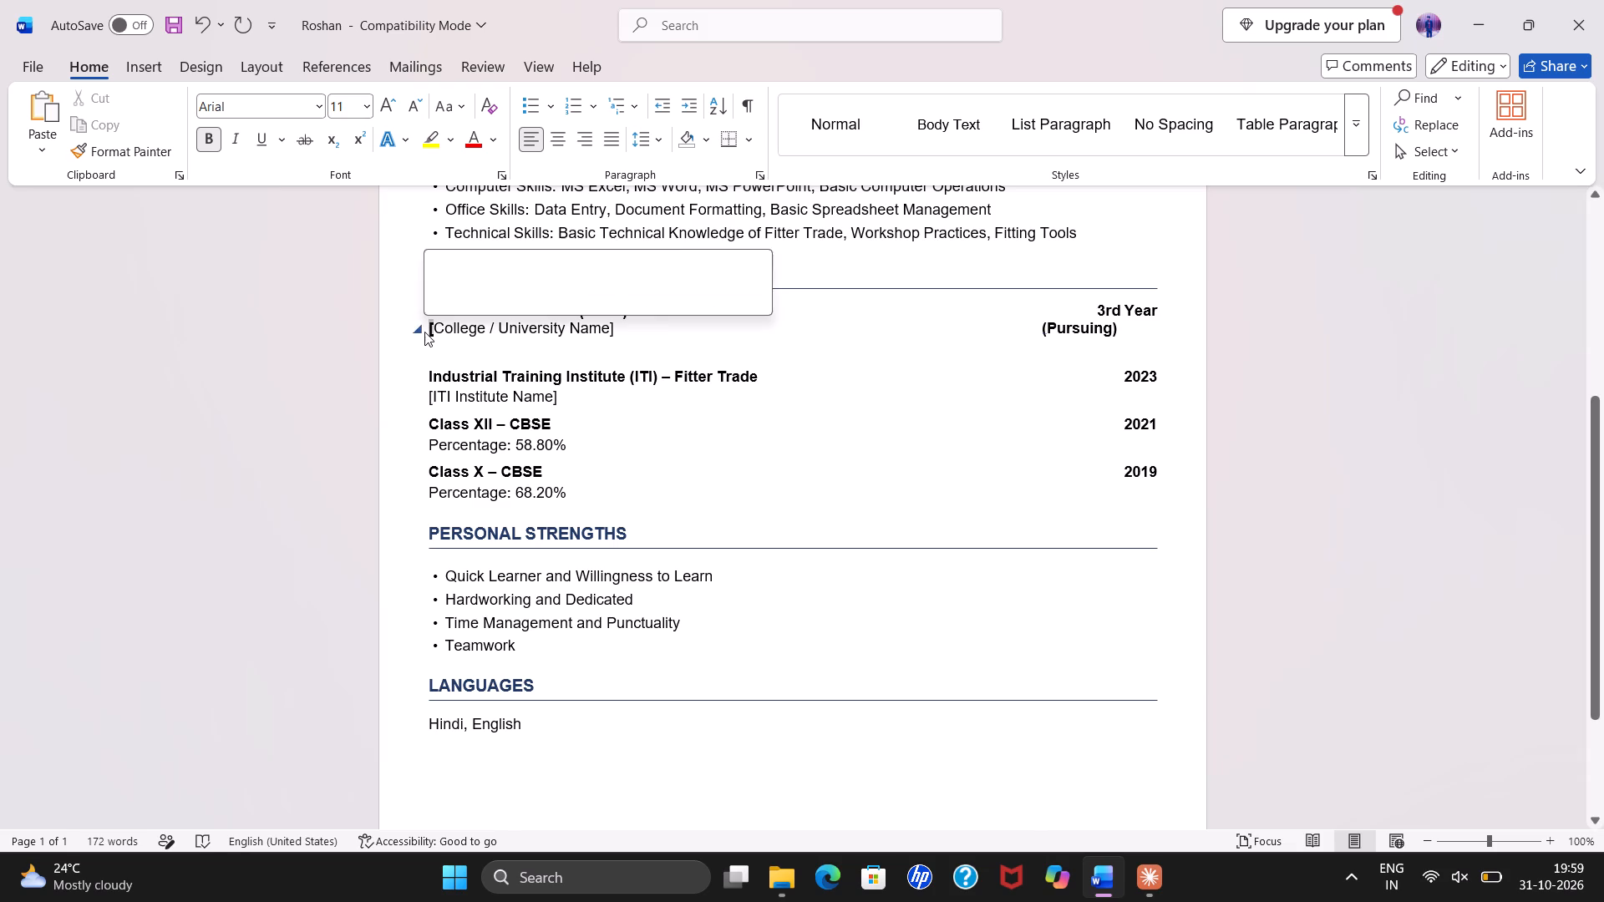
click(433, 301)
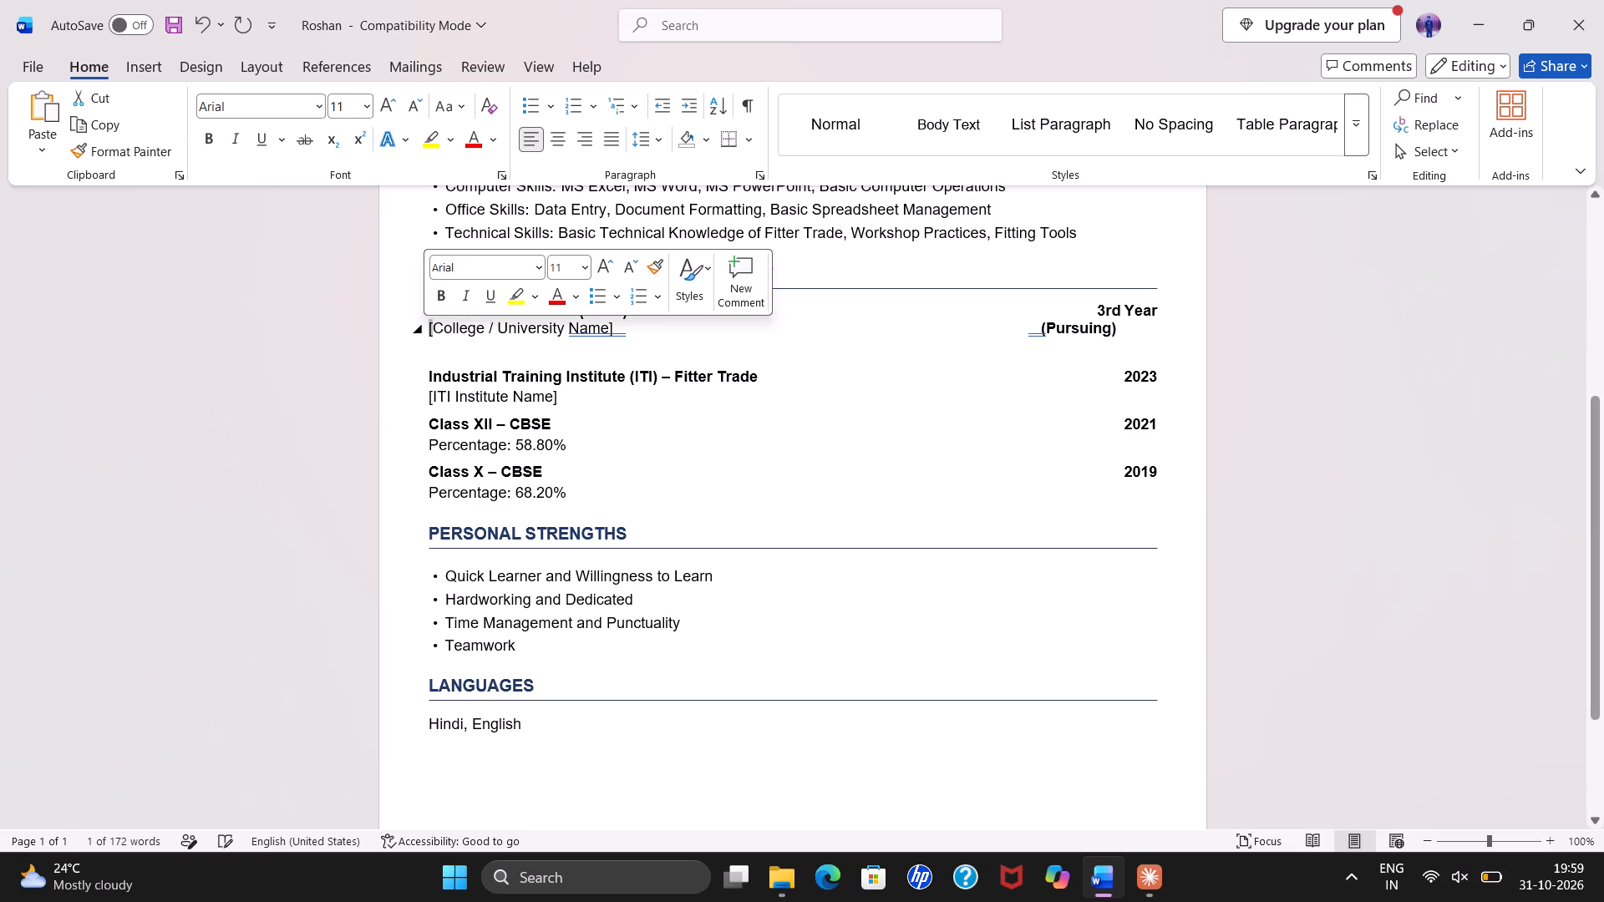
Replace the "College / University Name" placeholder inside the square brackets with "Veer kuvar".
click(604, 327)
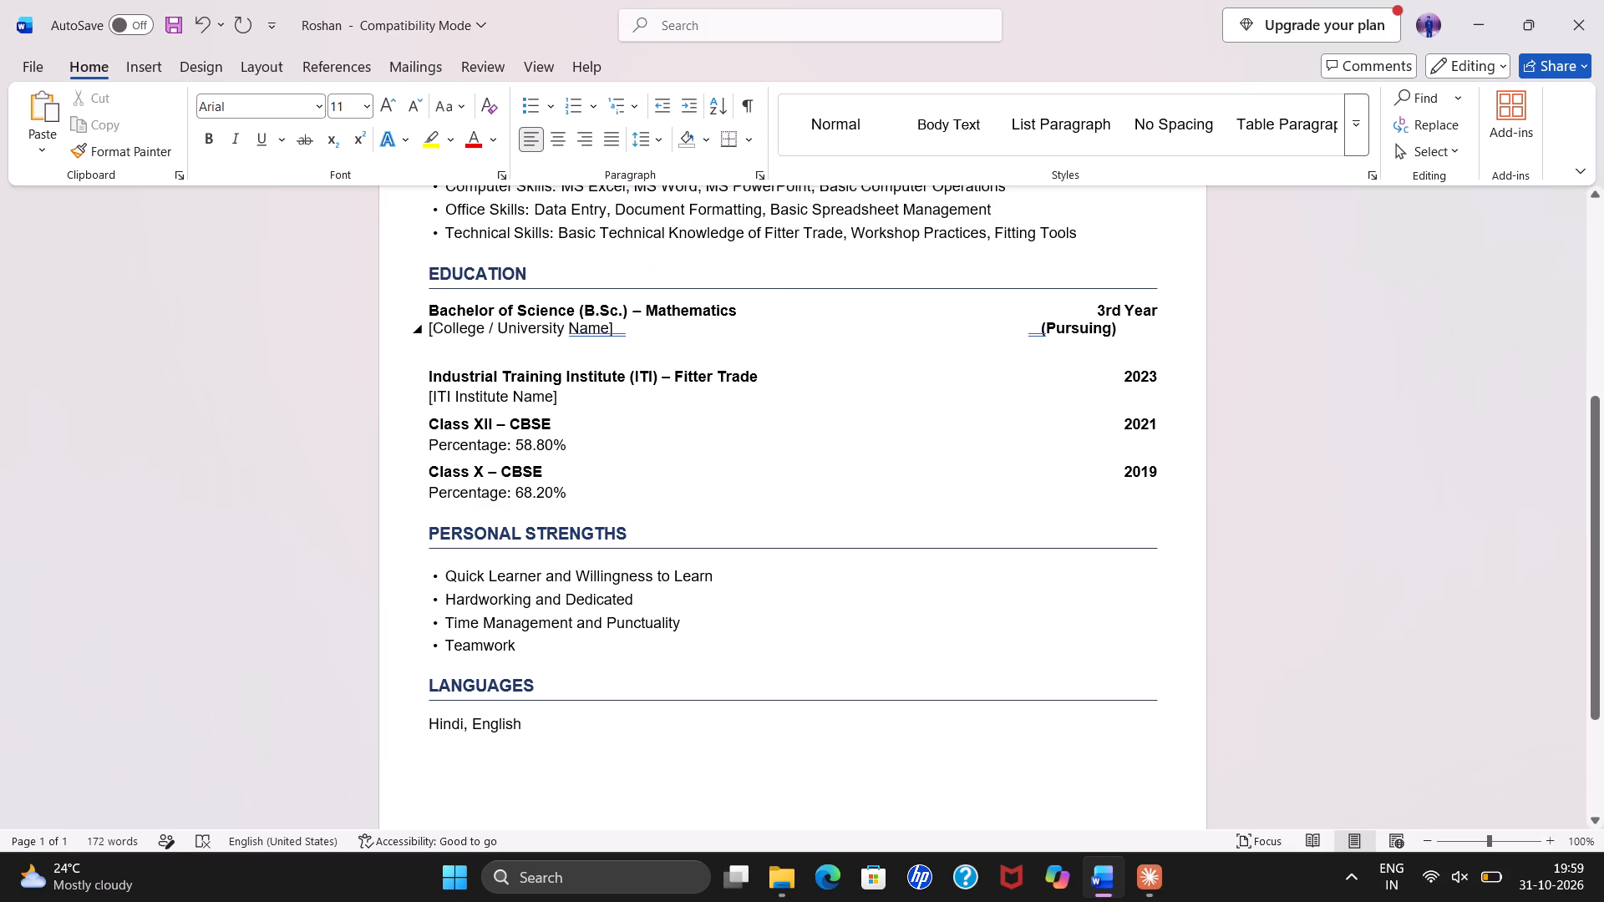
key(Right)
key(BackSpace)
key(BackSpace)
key(BackSpace)
key(BackSpace)
key(BackSpace)
key(BackSpace)
key(BackSpace)
key(BackSpace)
key(BackSpace)
key(BackSpace)
key(BackSpace)
key(BackSpace)
key(BackSpace)
key(BackSpace)
key(BackSpace)
key(BackSpace)
key(BackSpace)
key(BackSpace)
key(BackSpace)
key(BackSpace)
key(BackSpace)
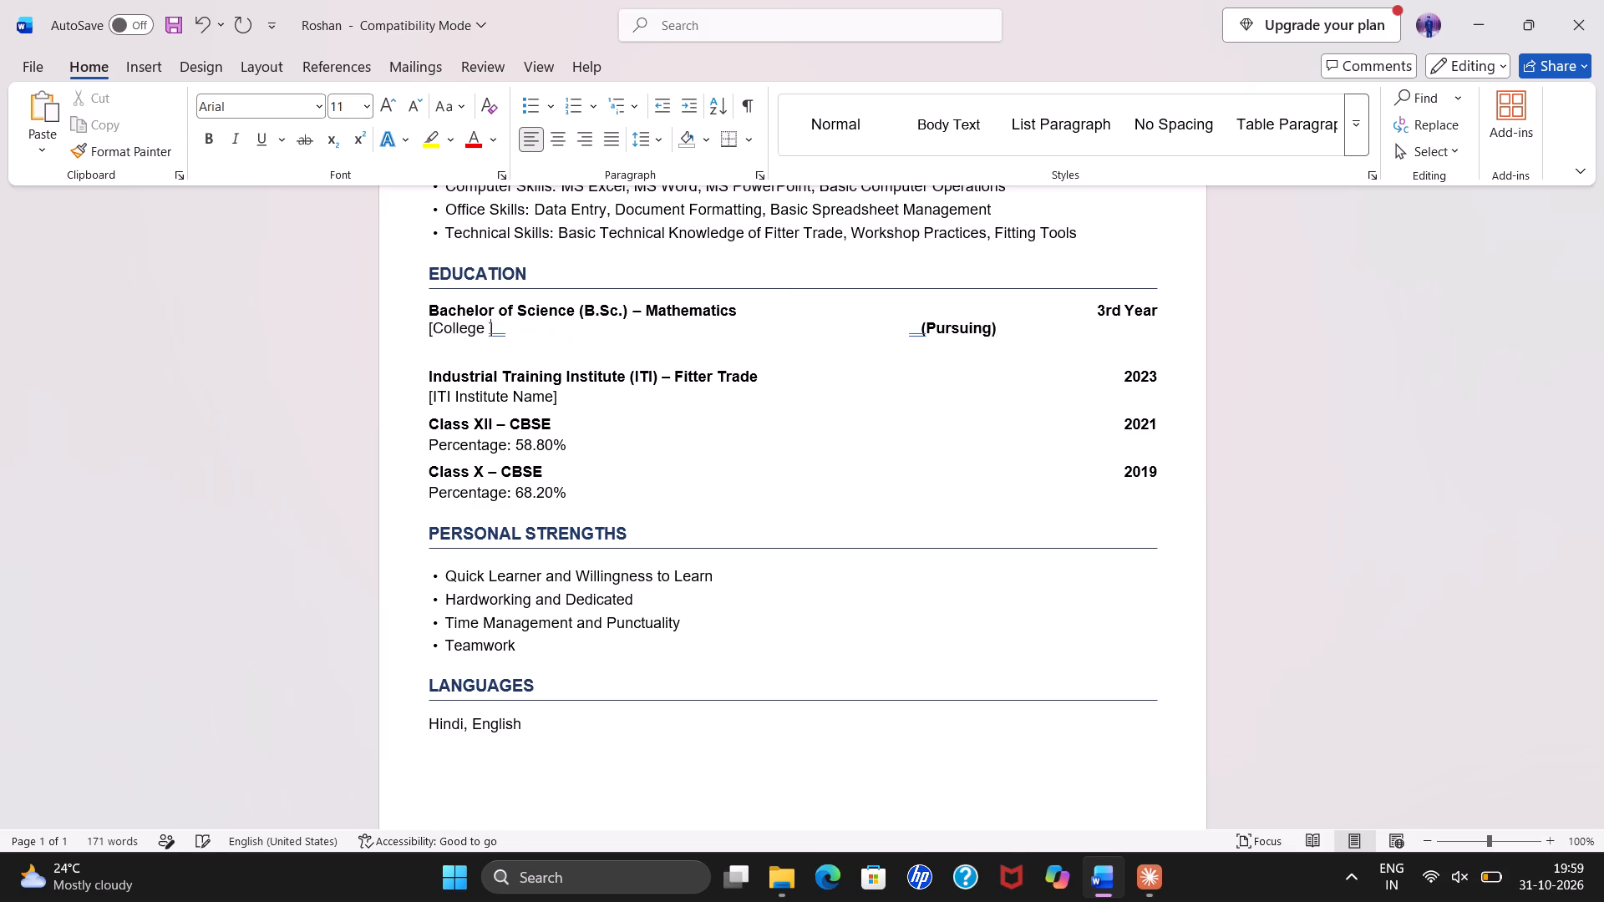
key(BackSpace)
key(BackSpace)
key(BackSpace)
key(BackSpace)
key(BackSpace)
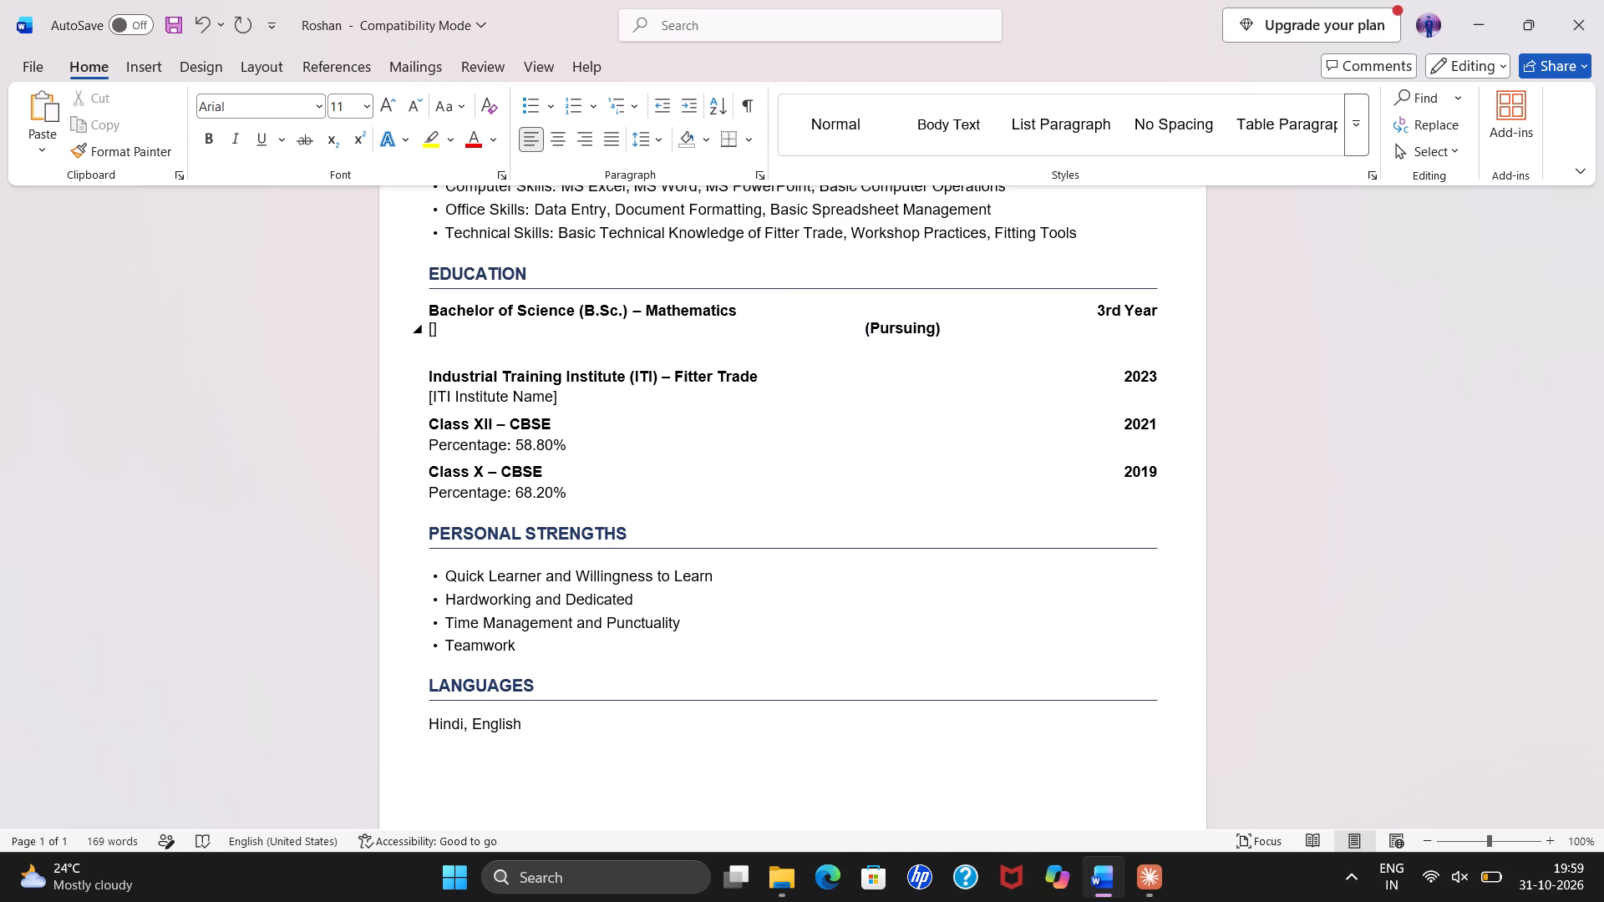
text(veer)
key(BackSpace)
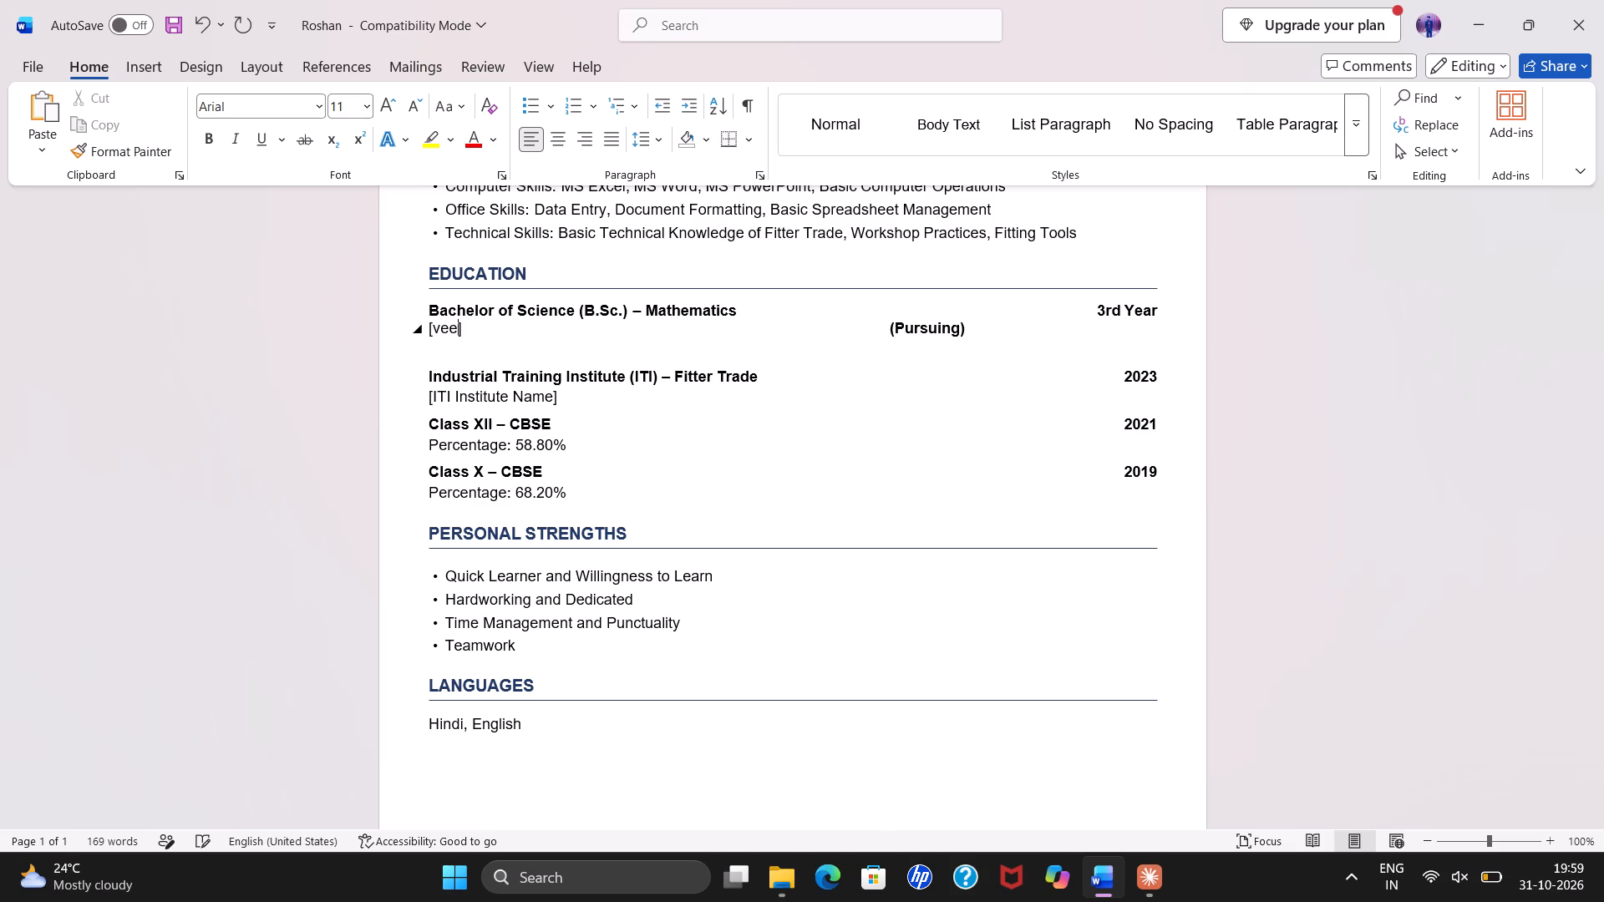
key(BackSpace)
key(BackSpace)
key(BackSpace)
text(Veer)
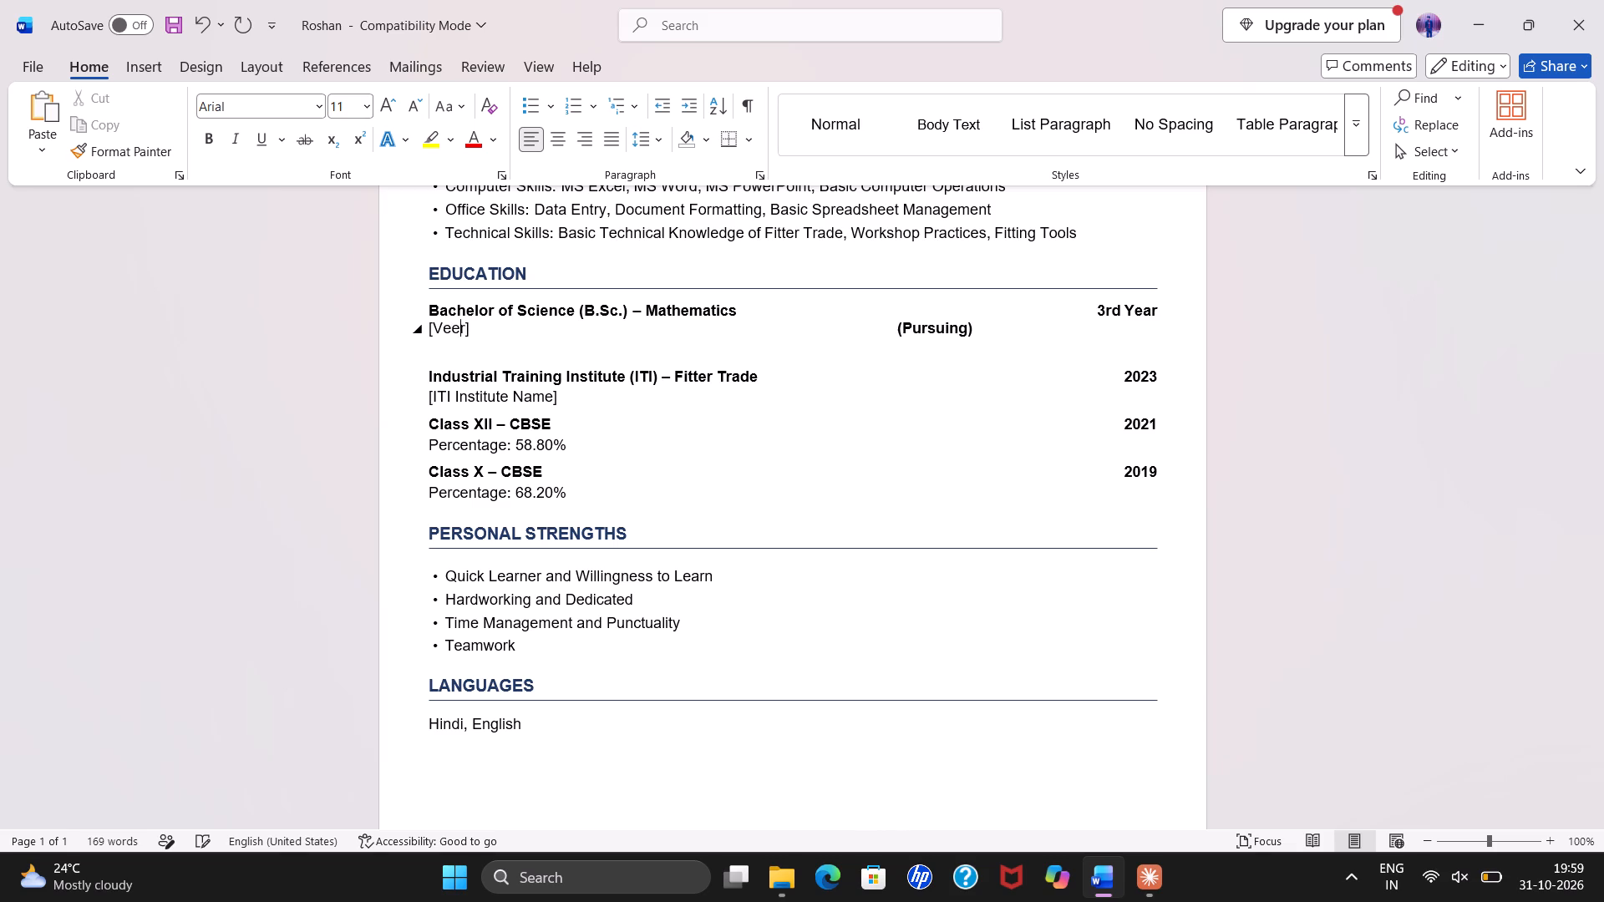
key(space)
text(kuvar)
key(space)
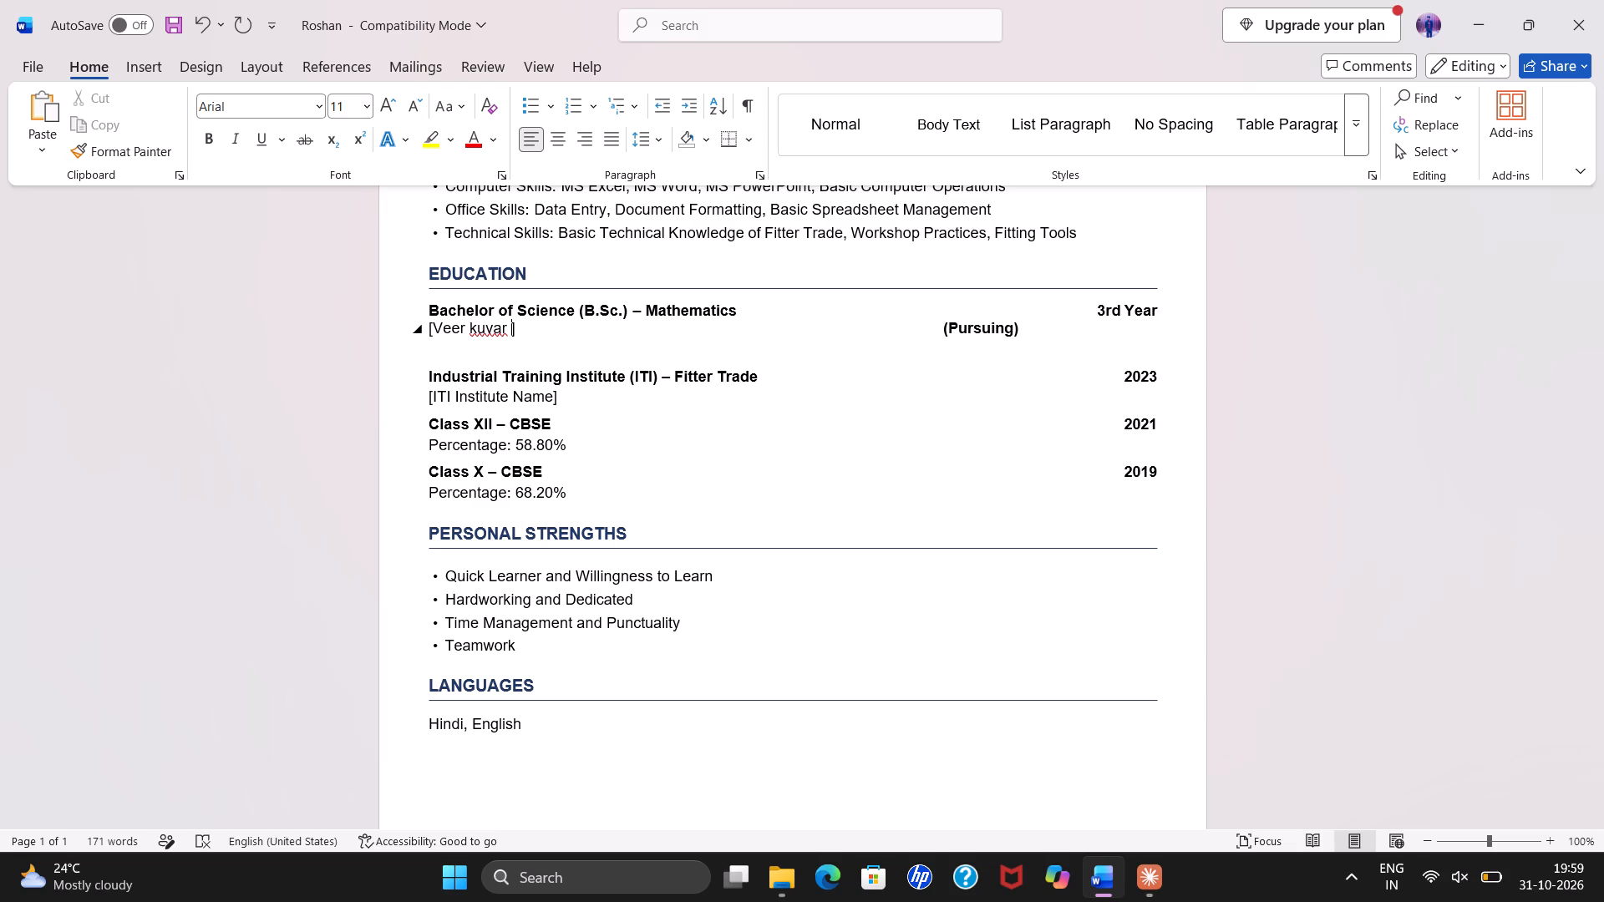
key(s)
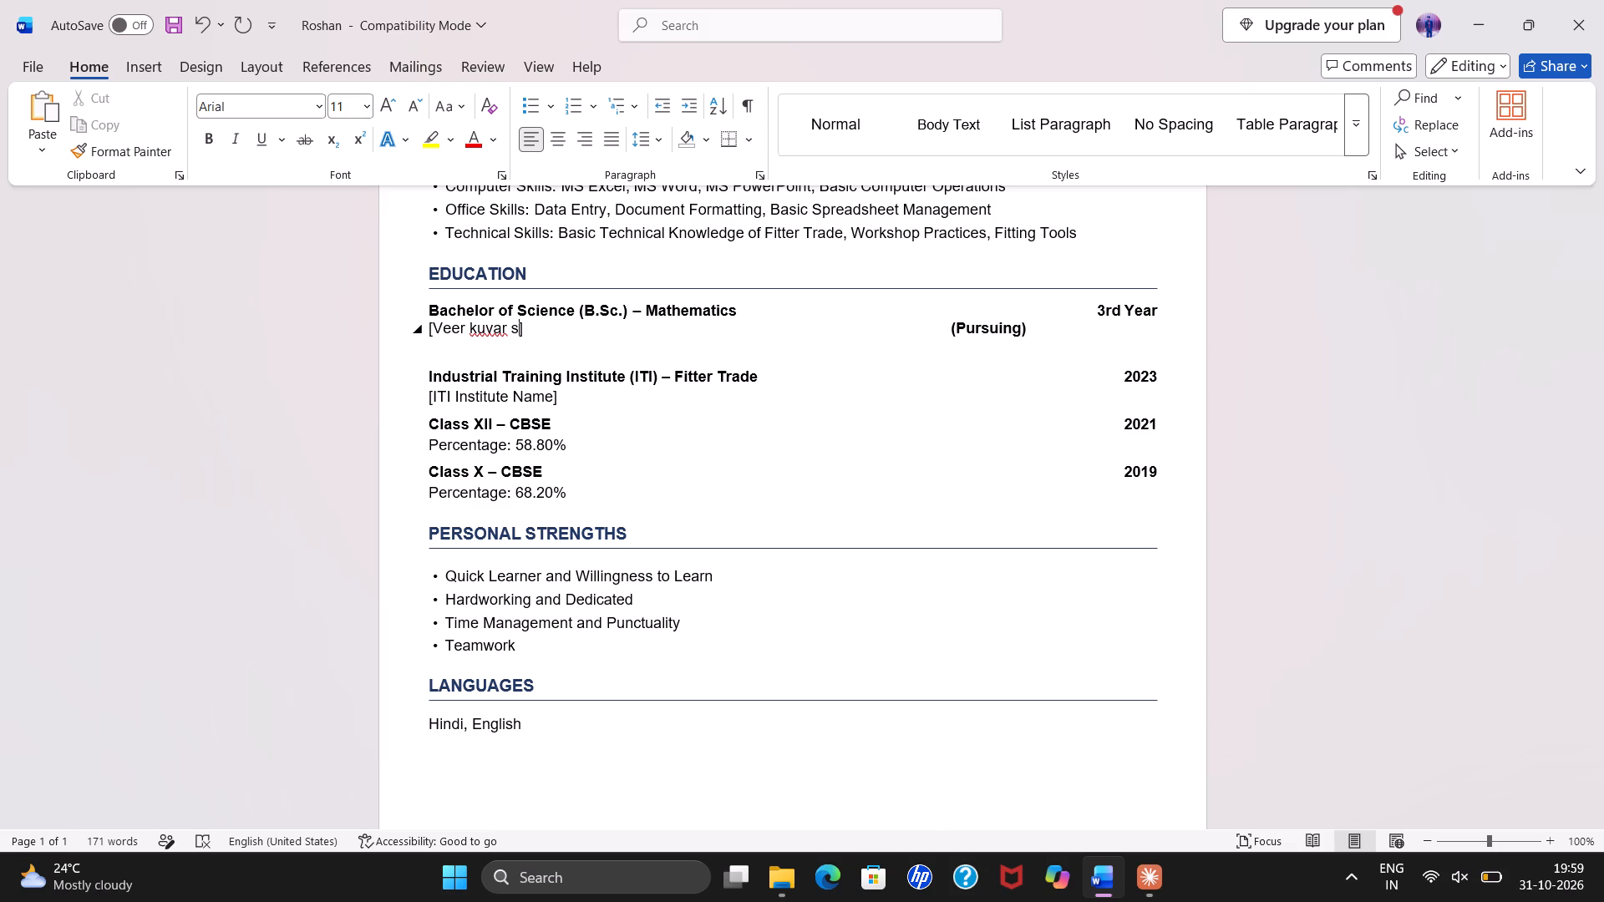
key(BackSpace)
key(BackSpace)
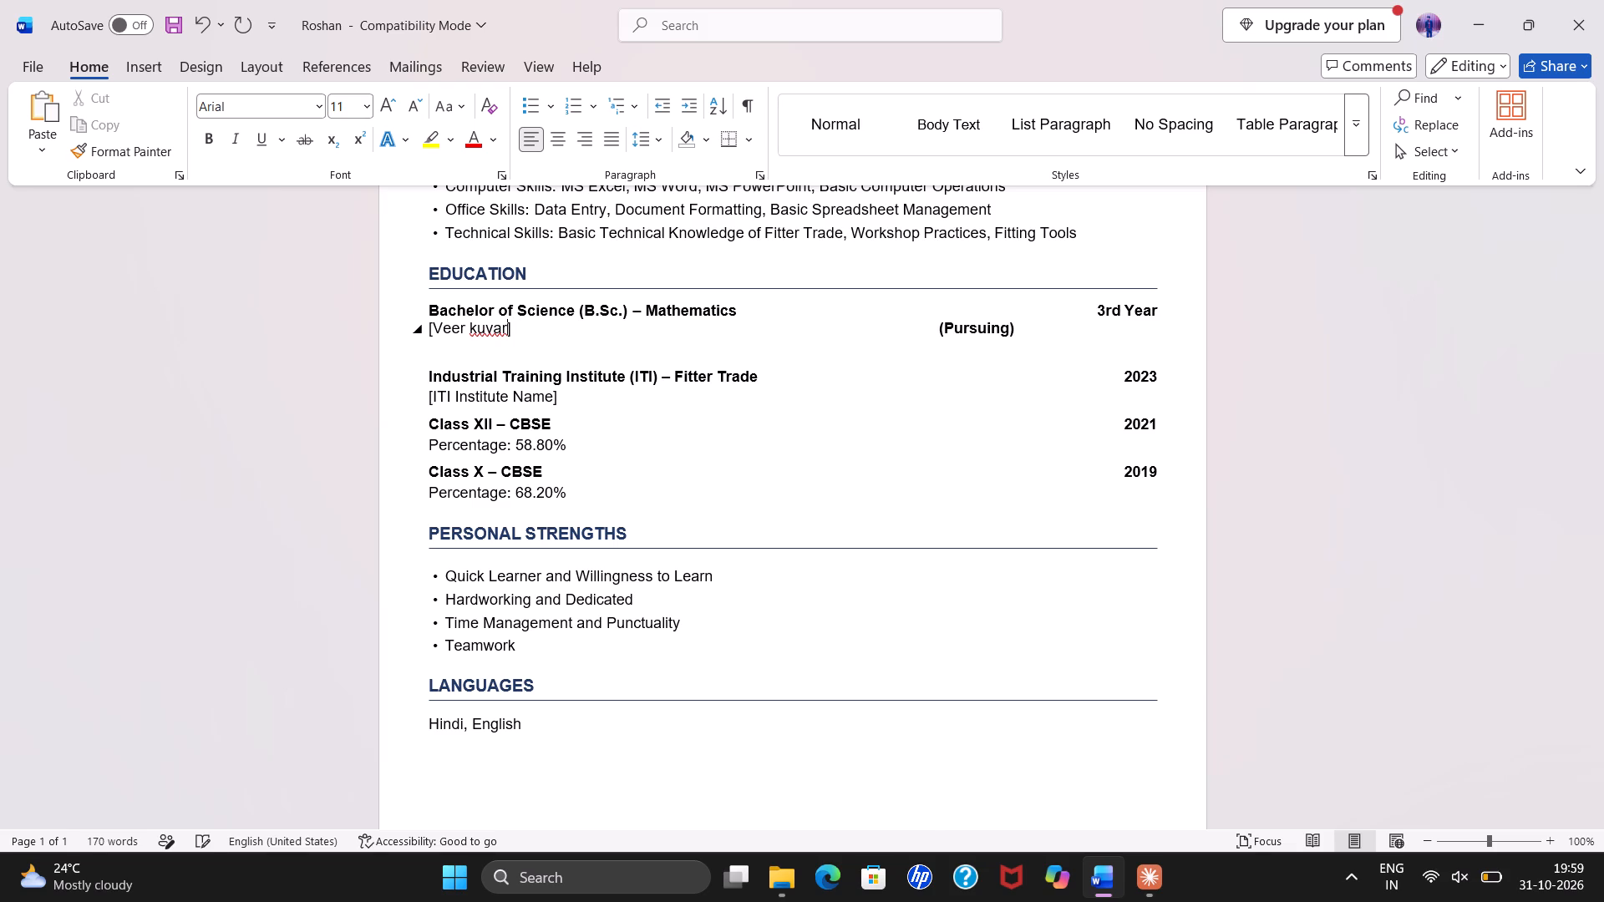
Correct the second word of the university name to "Kuwar" and add a space after it.
key(Left)
key(Left)
key(Left)
key(Left)
key(BackSpace)
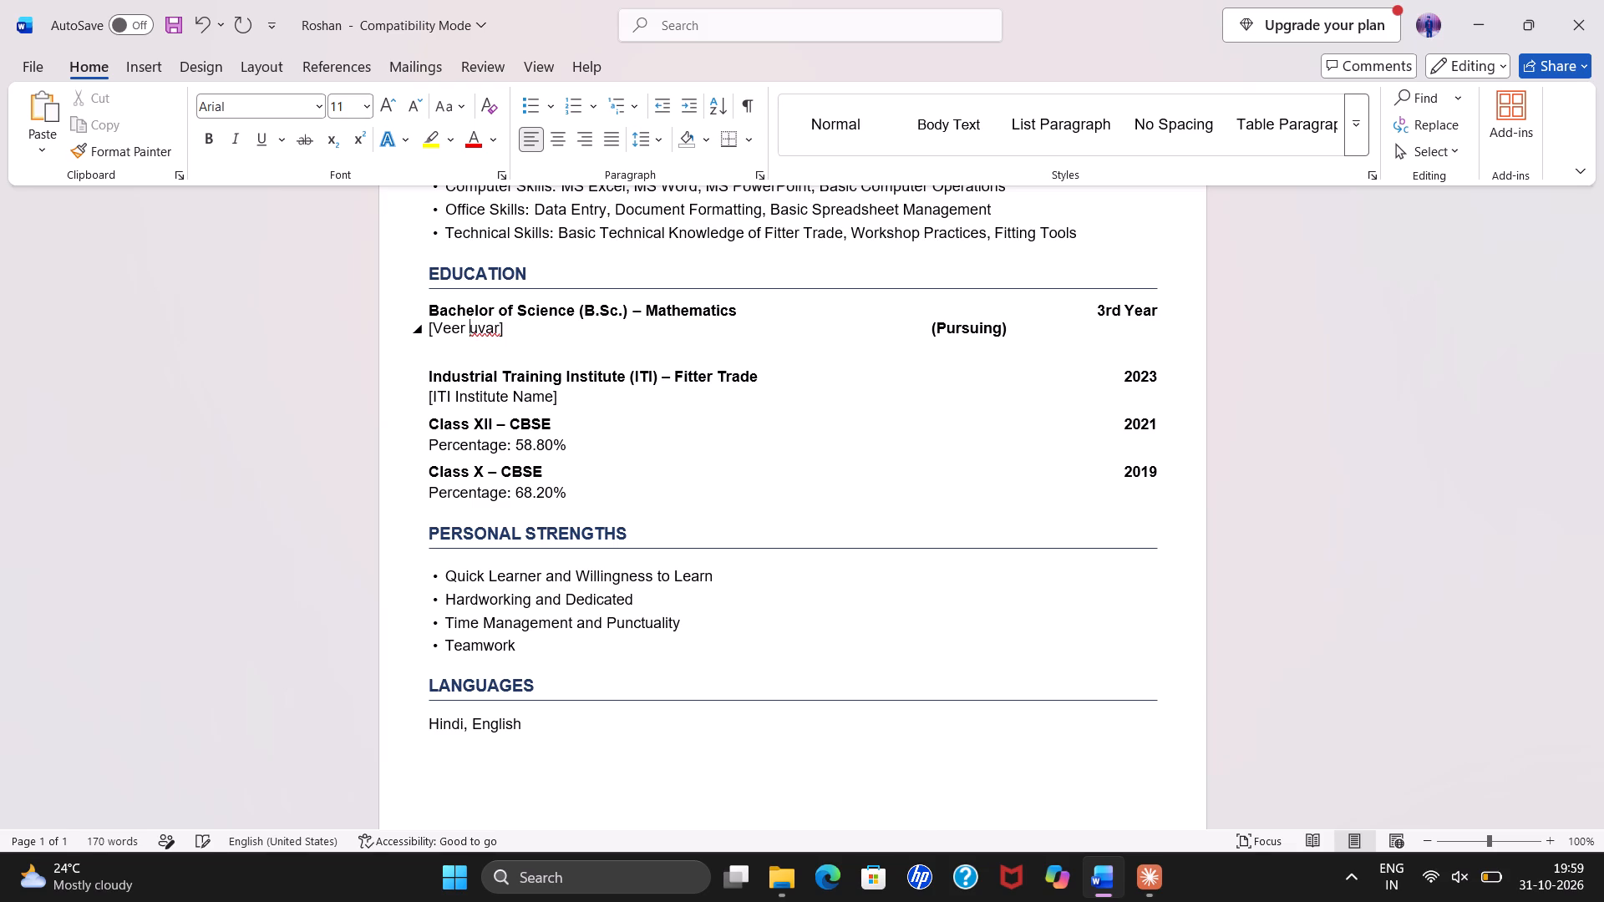
key(shift+k)
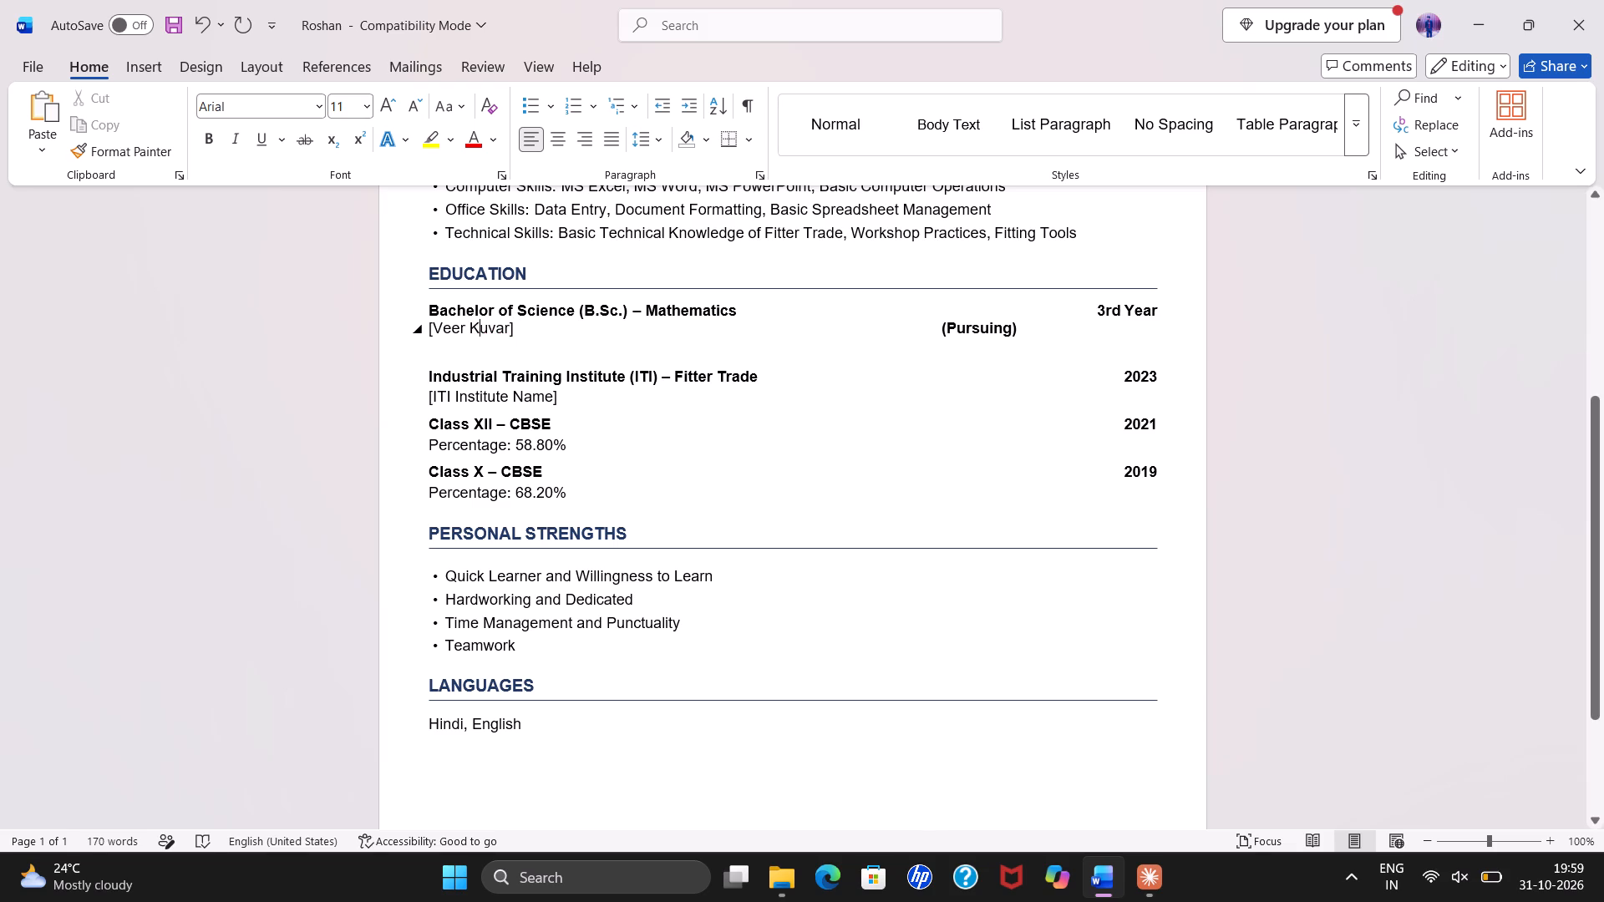
click(508, 330)
key(space)
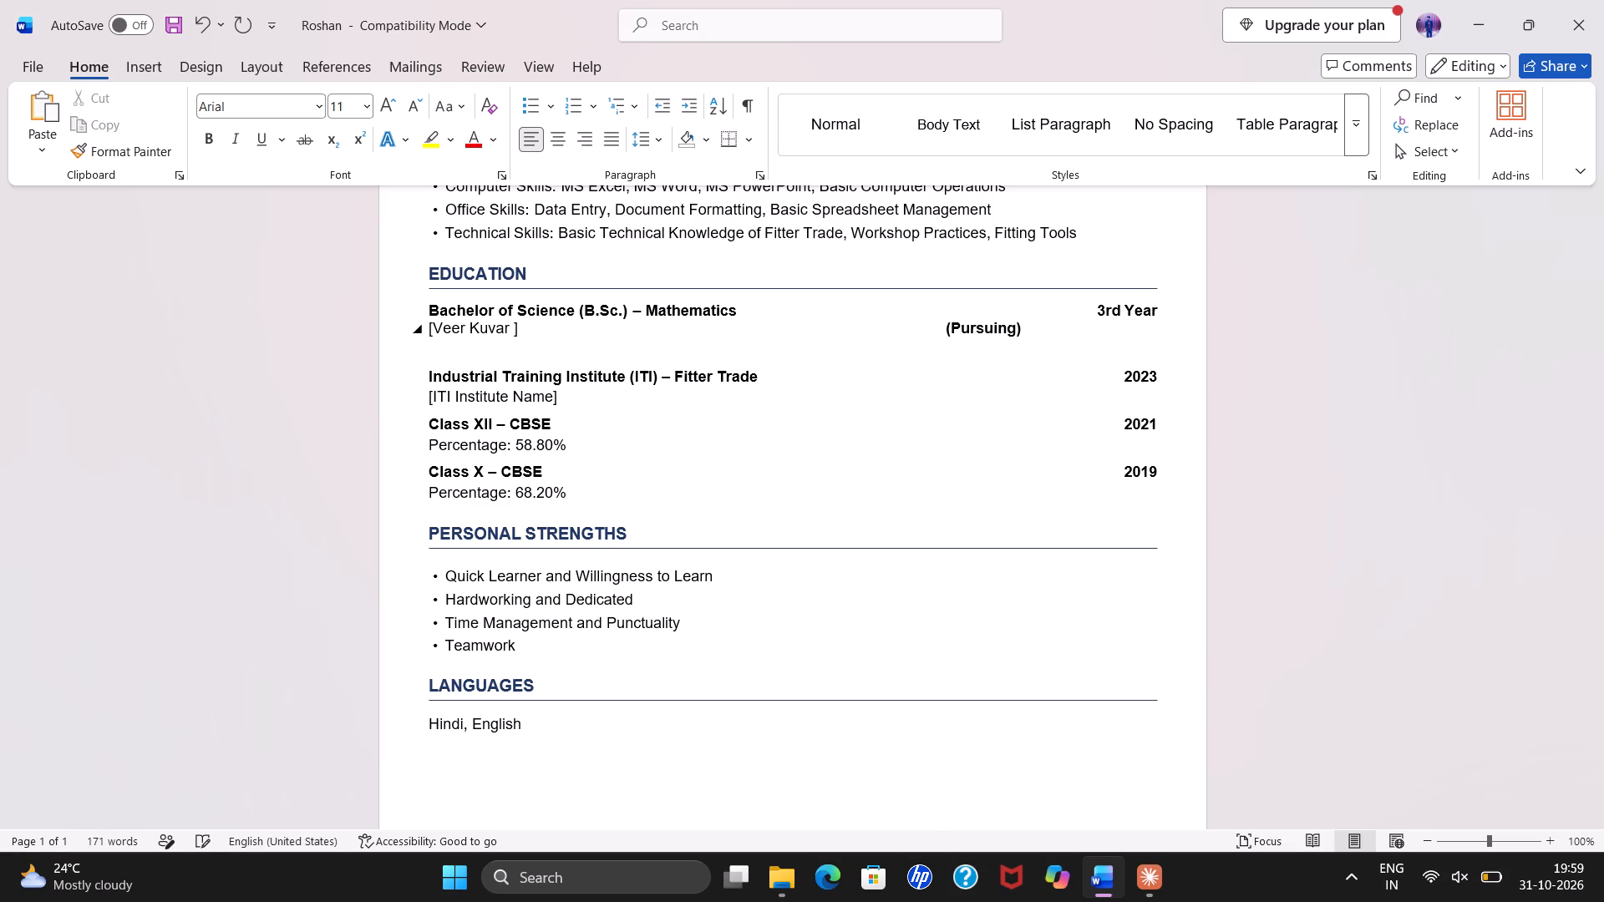
key(Left)
key(Left)
key(Left)
key(BackSpace)
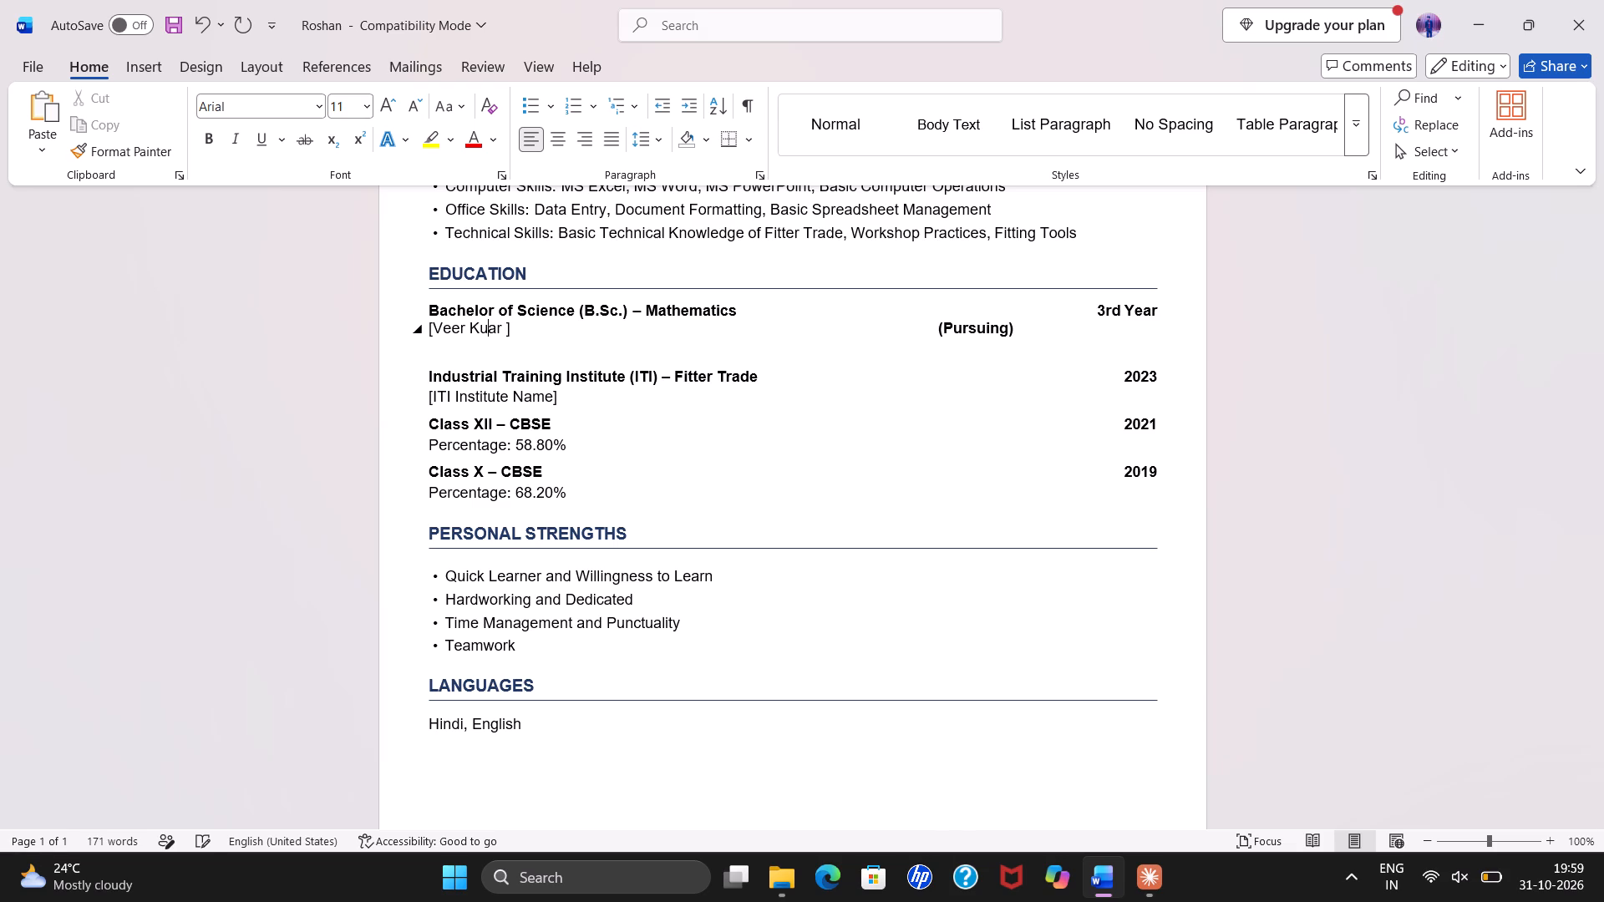
key(w)
key(Right)
key(Right)
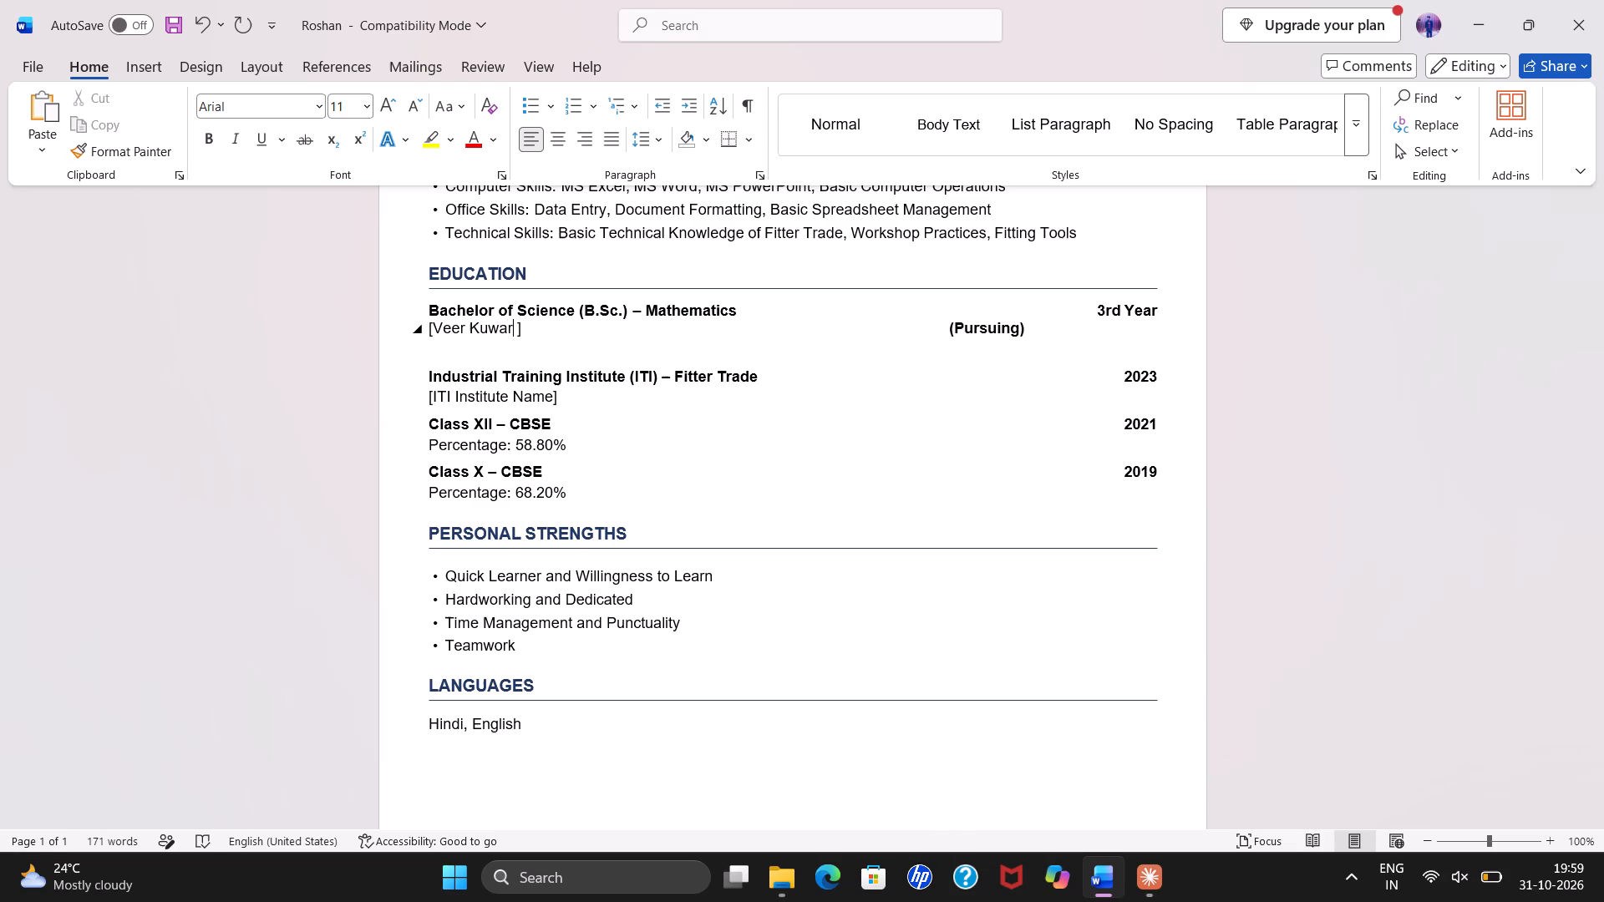
key(Right)
Continue the university name inside the brackets with "Singh University , Bihar".
key(shift+s)
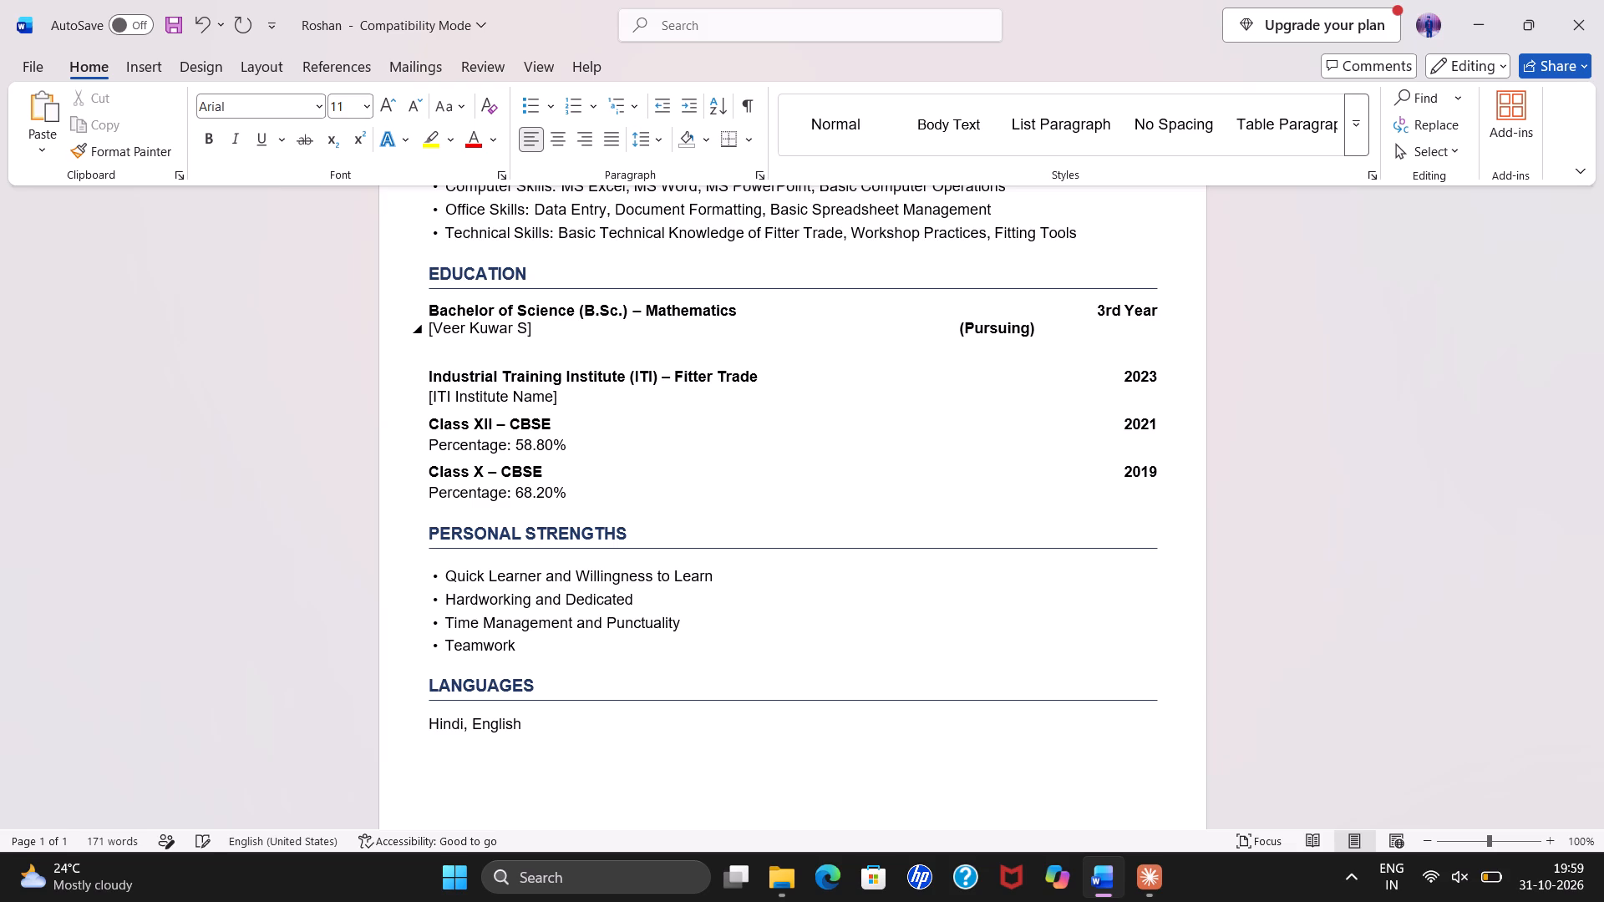
text(ingh)
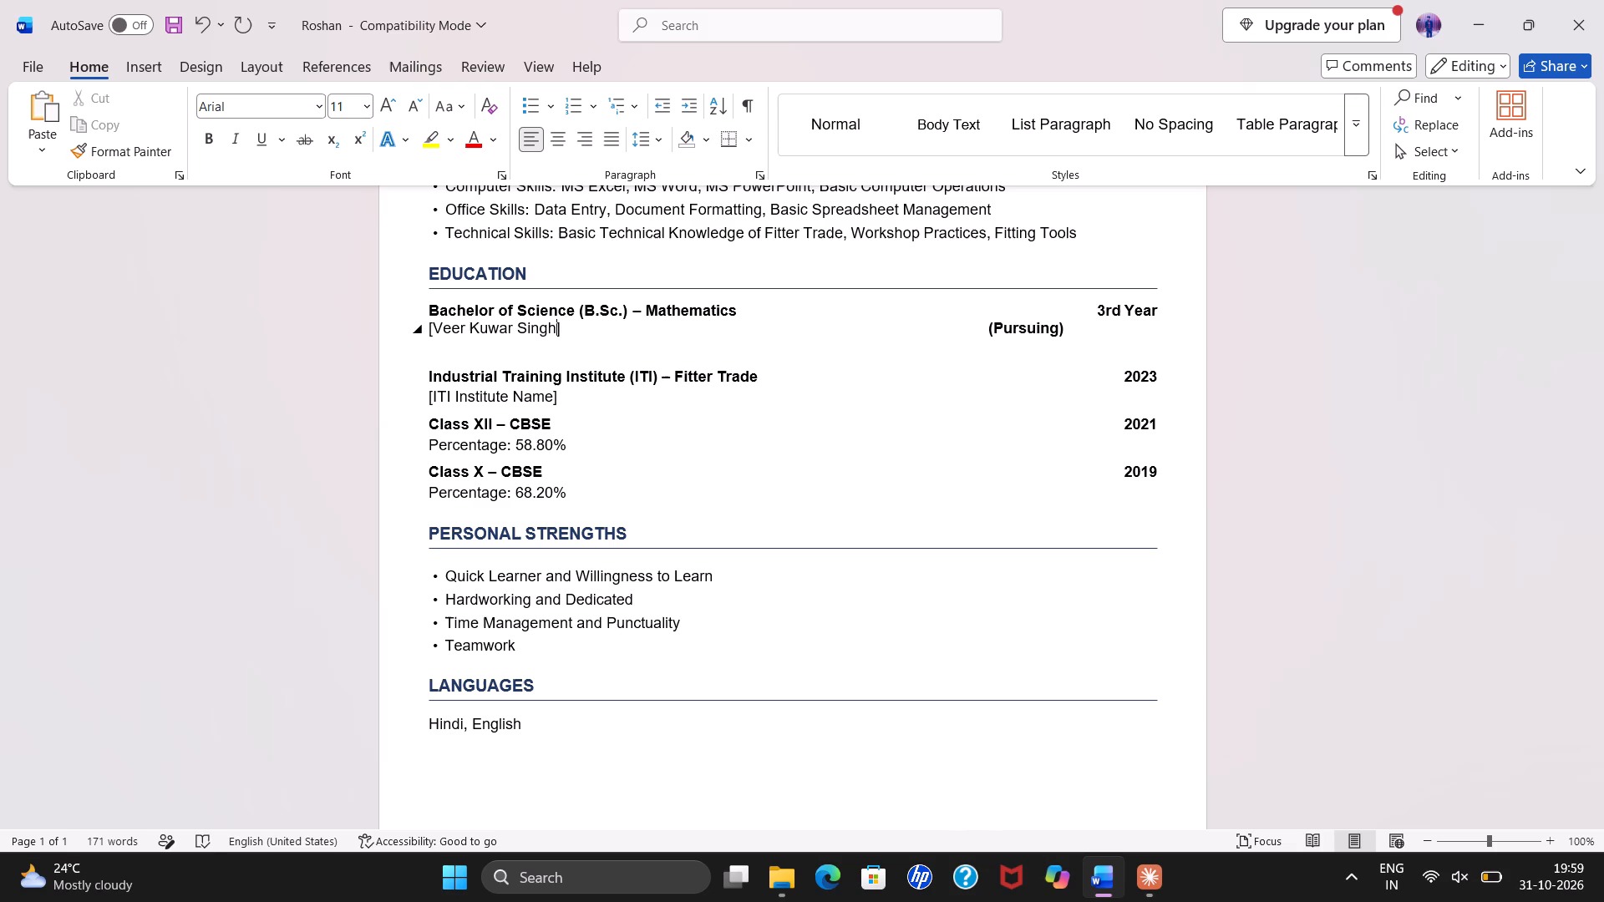
key(space)
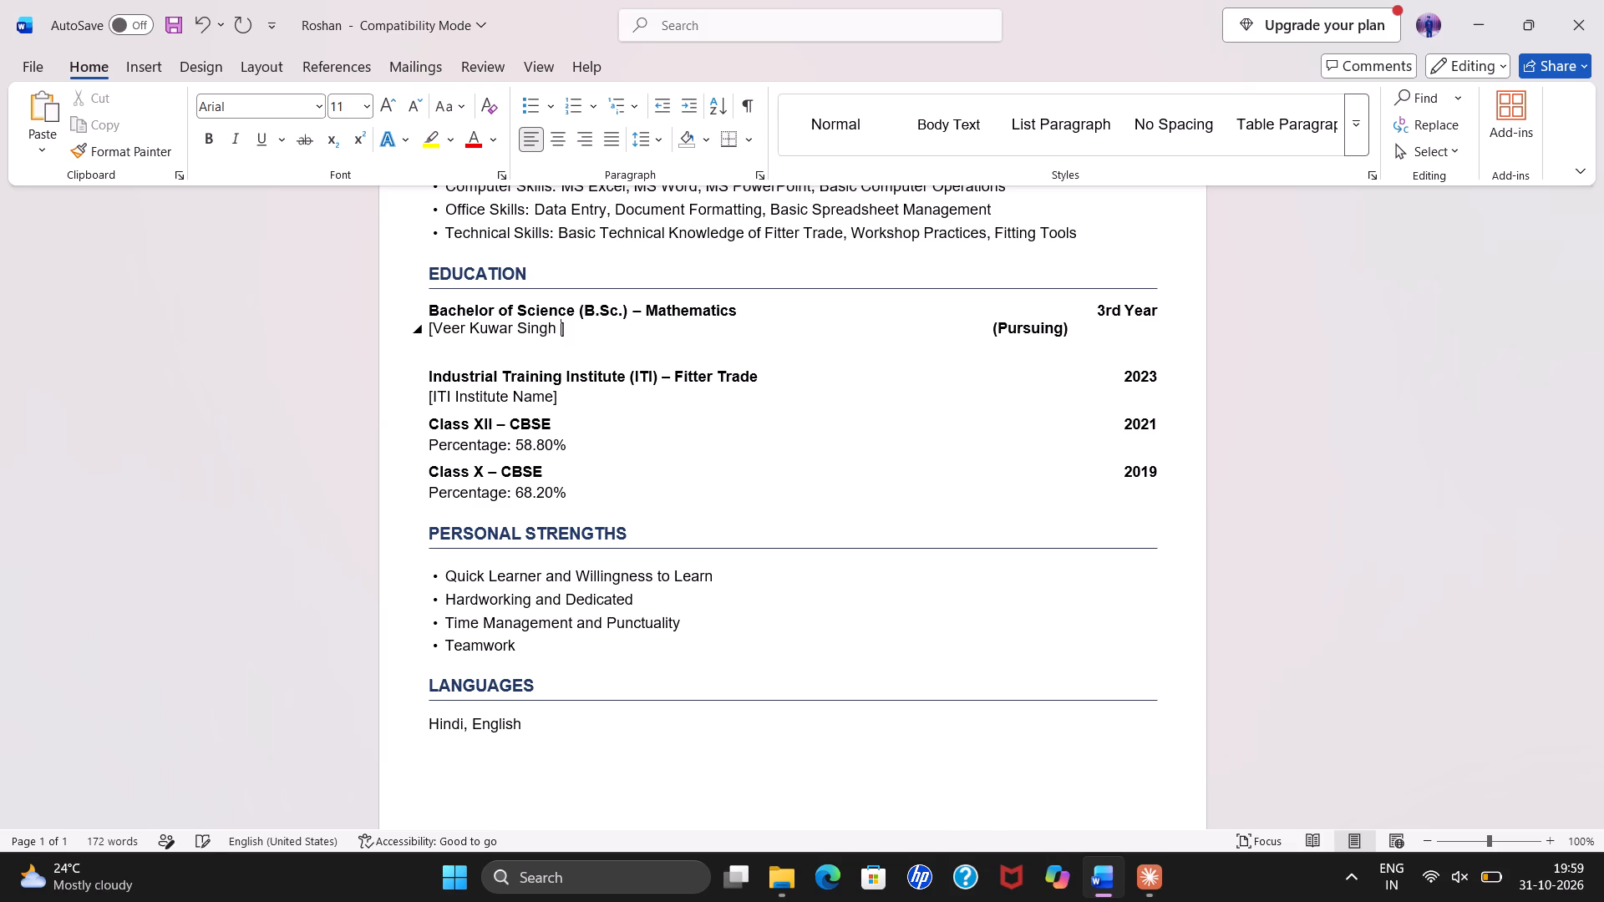
text(Un)
text(iversity)
key(space)
text(,)
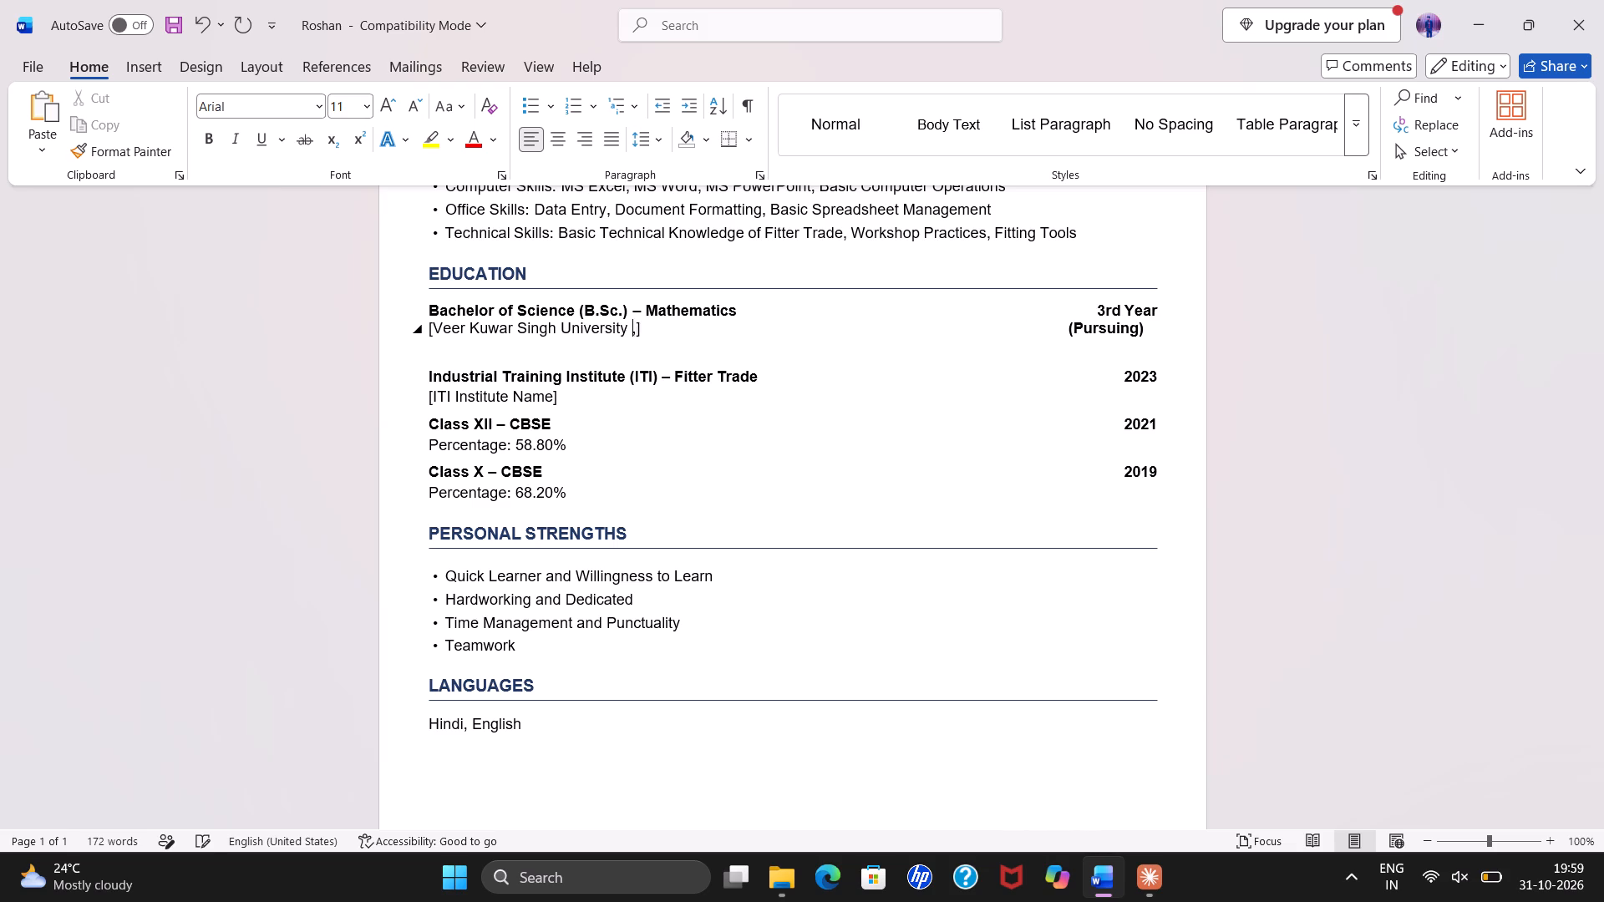
key(space)
text(Bij)
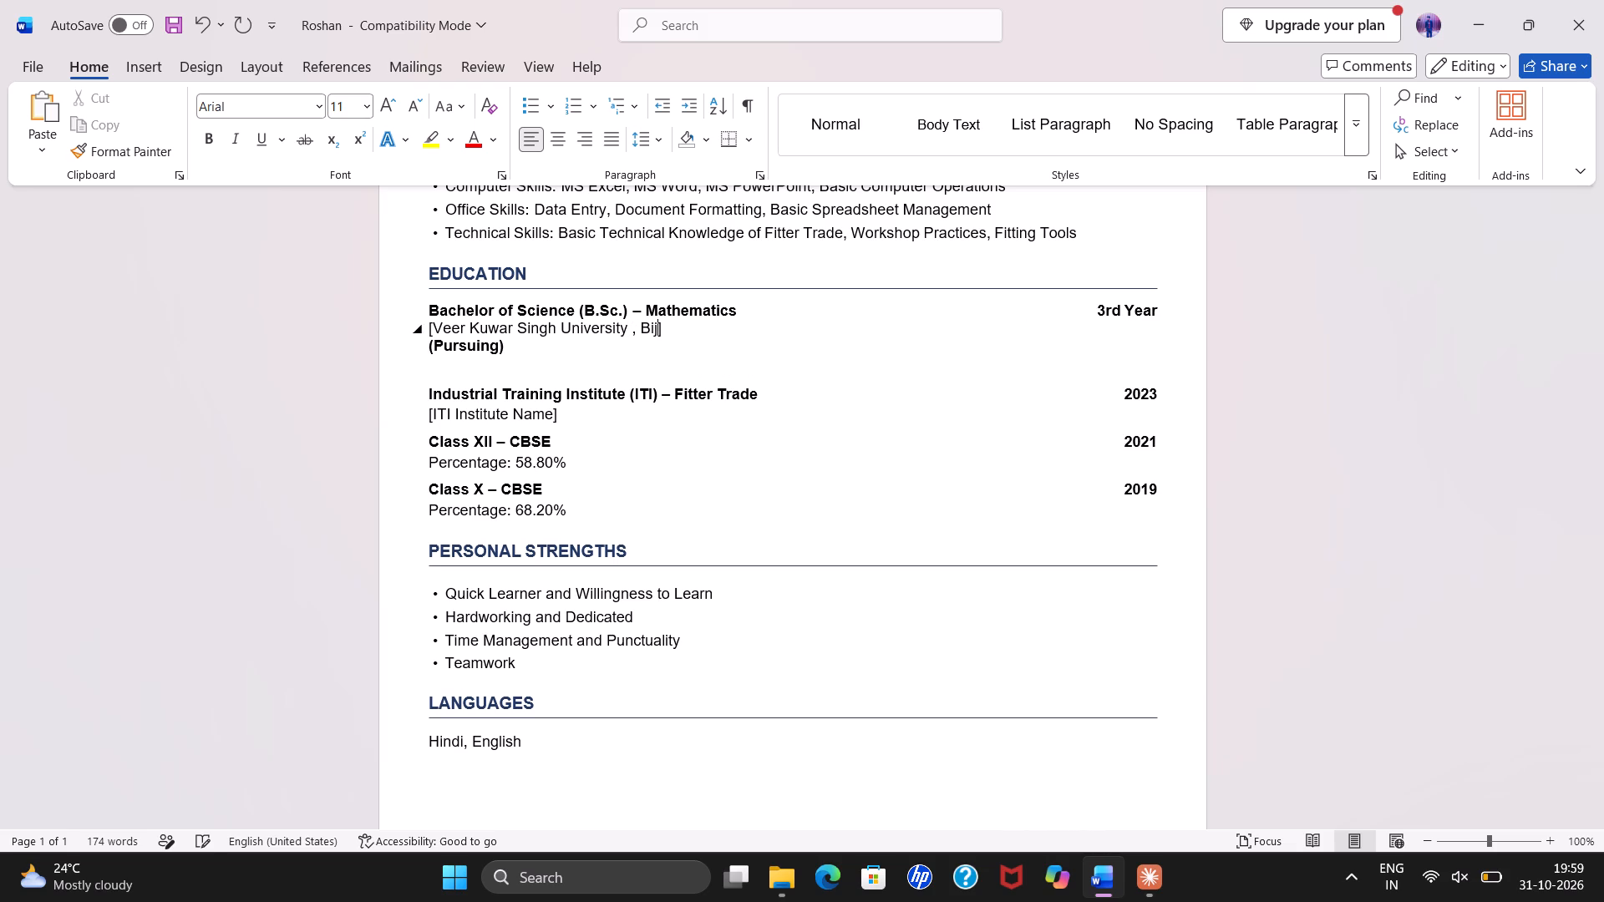
key(BackSpace)
text(har)
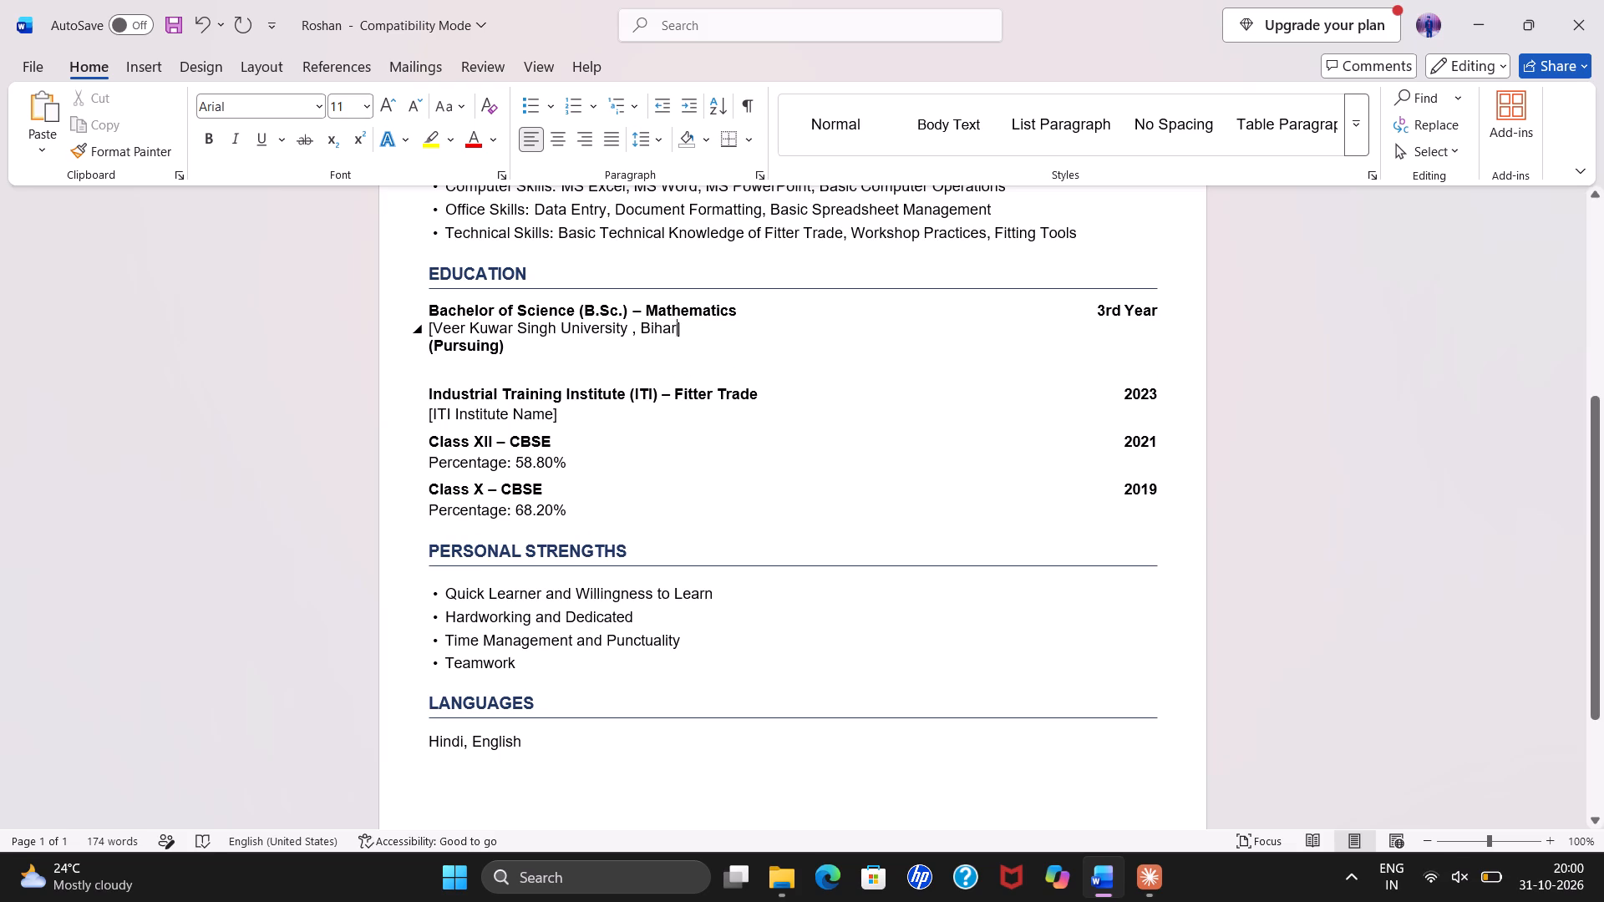
Adjust the spaces after the bracketed university name so "(Pursuing)" sits on the same line, directly beneath "3rd Year".
key(Right)
key(Right)
key(Right)
key(Right)
key(Right)
key(Right)
key(Right)
key(Right)
key(BackSpace)
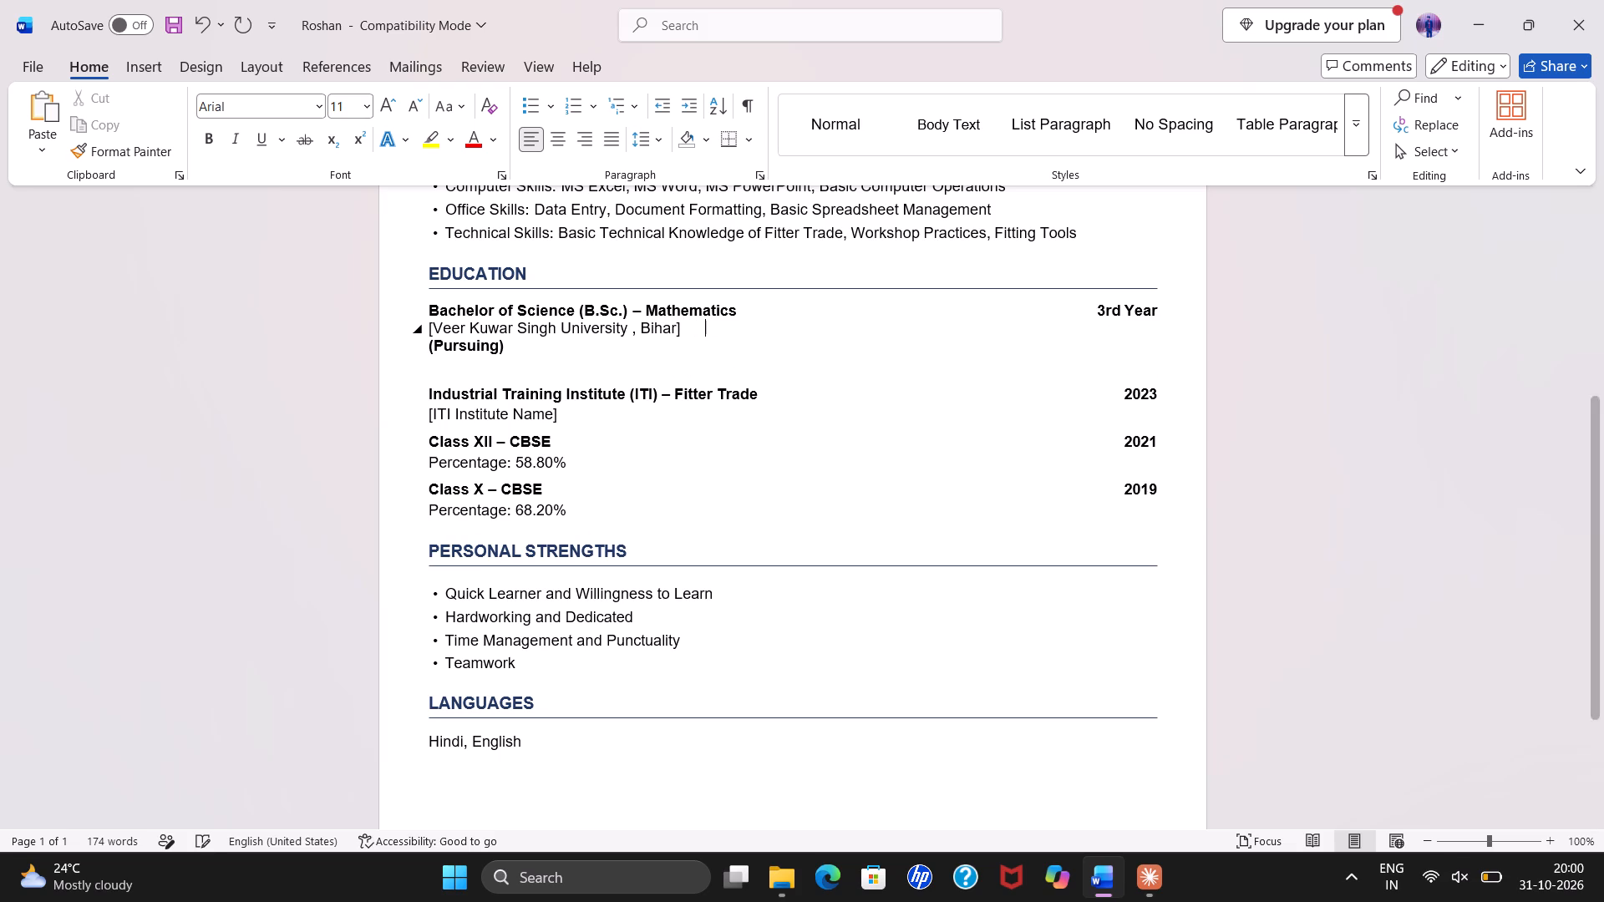
key(BackSpace)
key(BackSpace)
key(BackSpace)
key(Right)
key(Right)
key(Right)
key(Right)
key(Right)
key(Right)
key(Right)
key(Right)
key(Right)
key(Right)
key(Right)
key(Right)
key(Right)
key(Right)
key(Right)
key(Right)
key(Right)
key(Right)
key(Right)
key(Right)
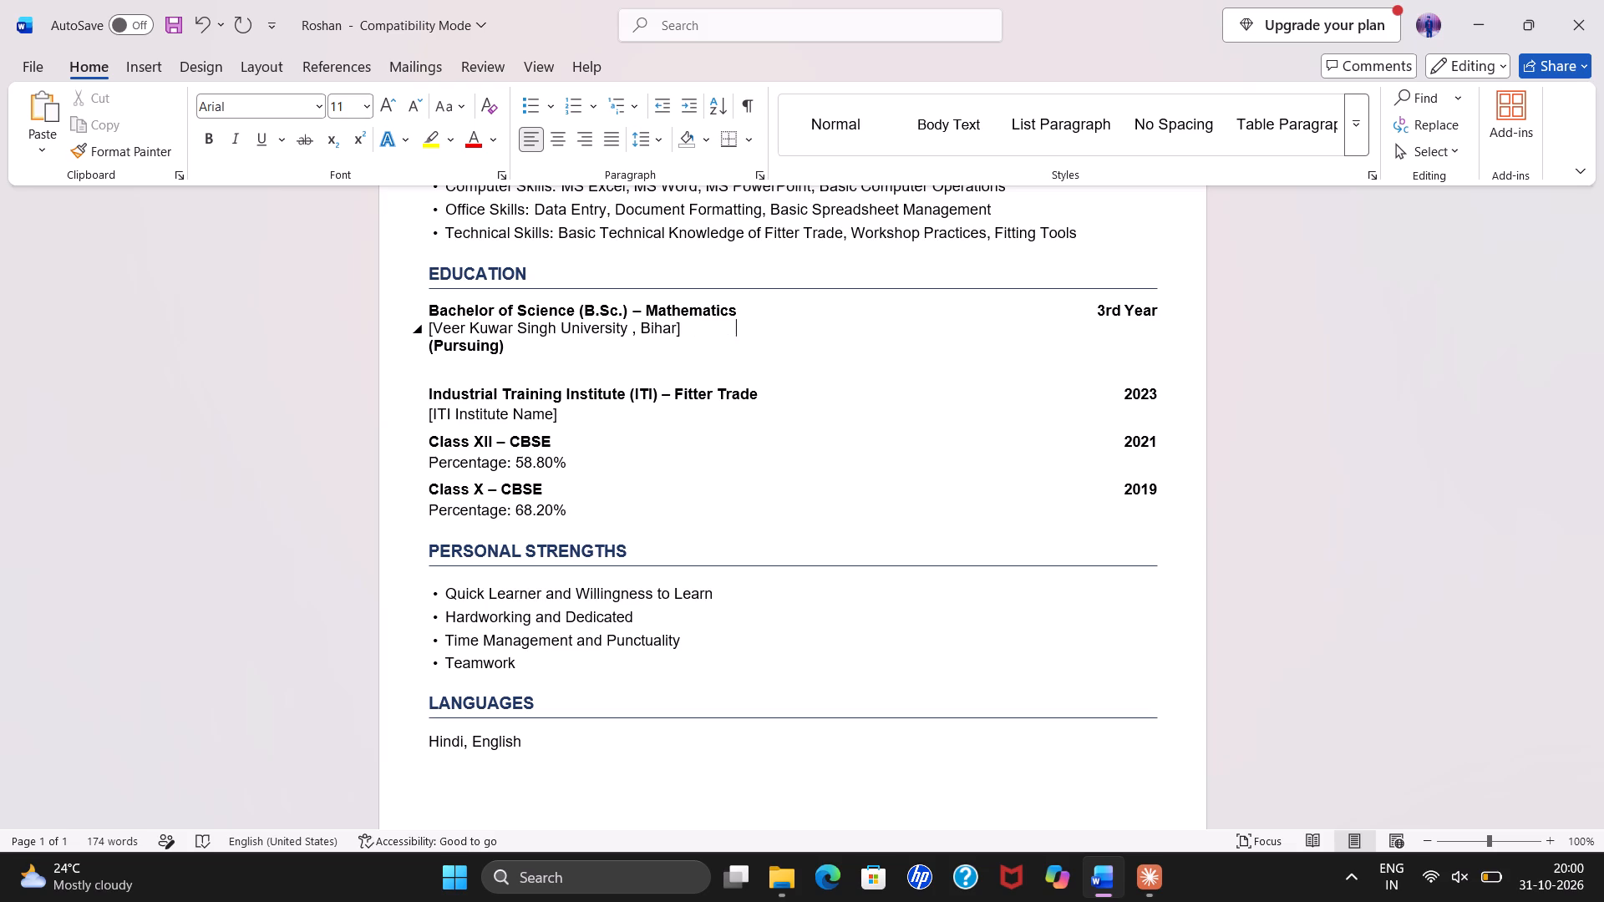
key(BackSpace)
key(BackSpace)
key(BackSpace)
key(BackSpace)
key(BackSpace)
key(BackSpace)
key(BackSpace)
key(BackSpace)
key(BackSpace)
key(BackSpace)
key(BackSpace)
key(BackSpace)
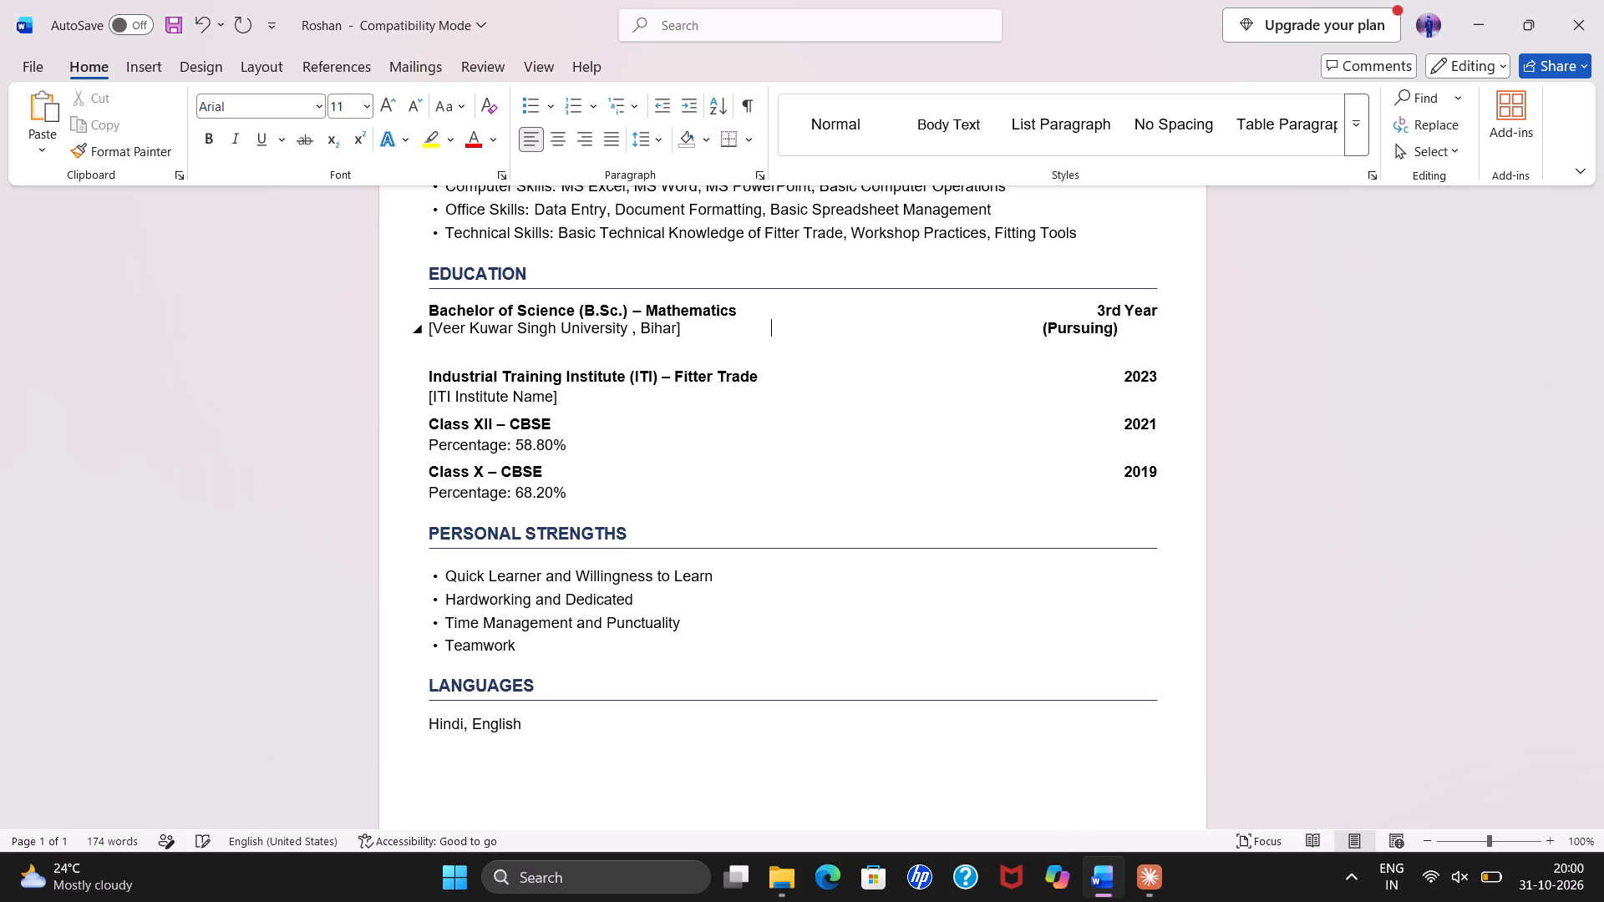
key(space)
key(space)
key(space)
key(space)
key(space)
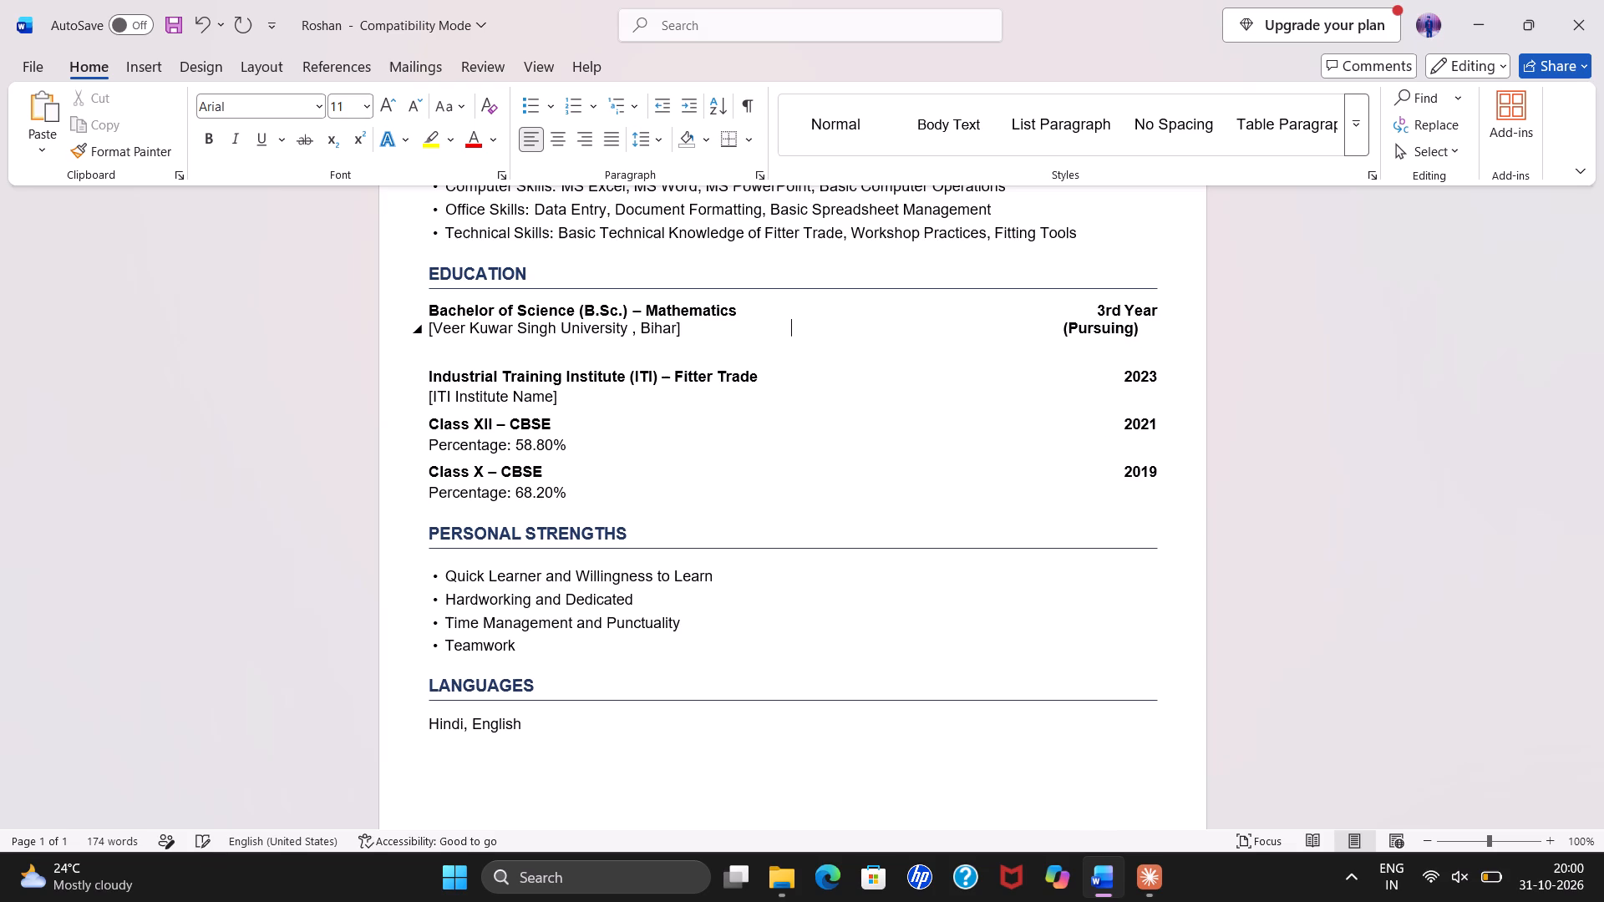
key(space)
key(space)
key(space)
key(space)
key(space)
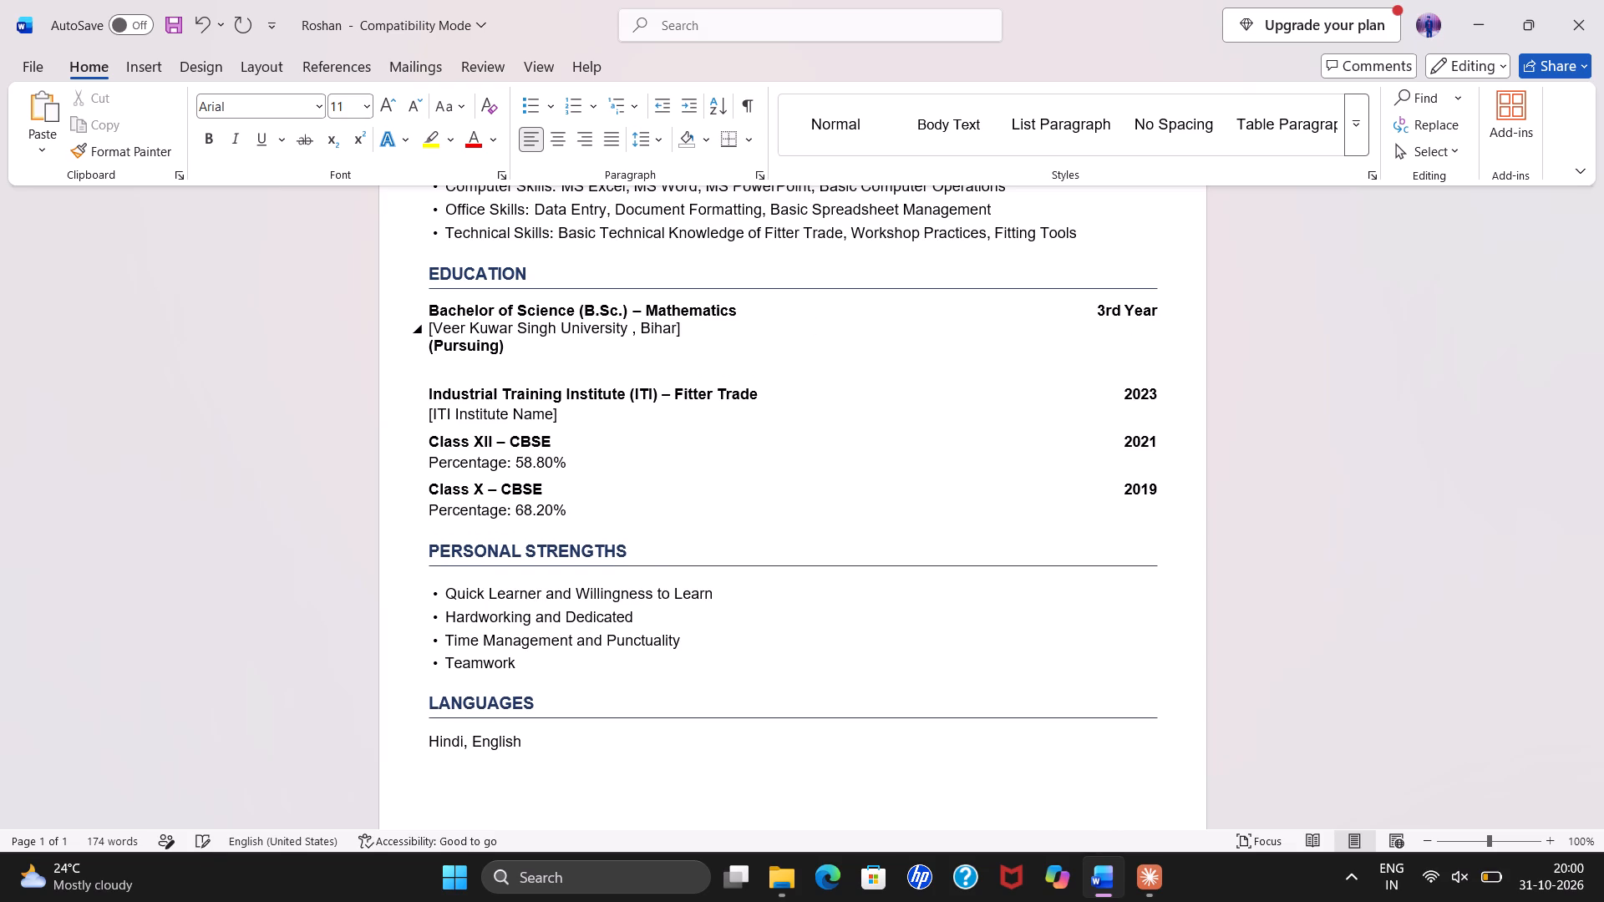
key(BackSpace)
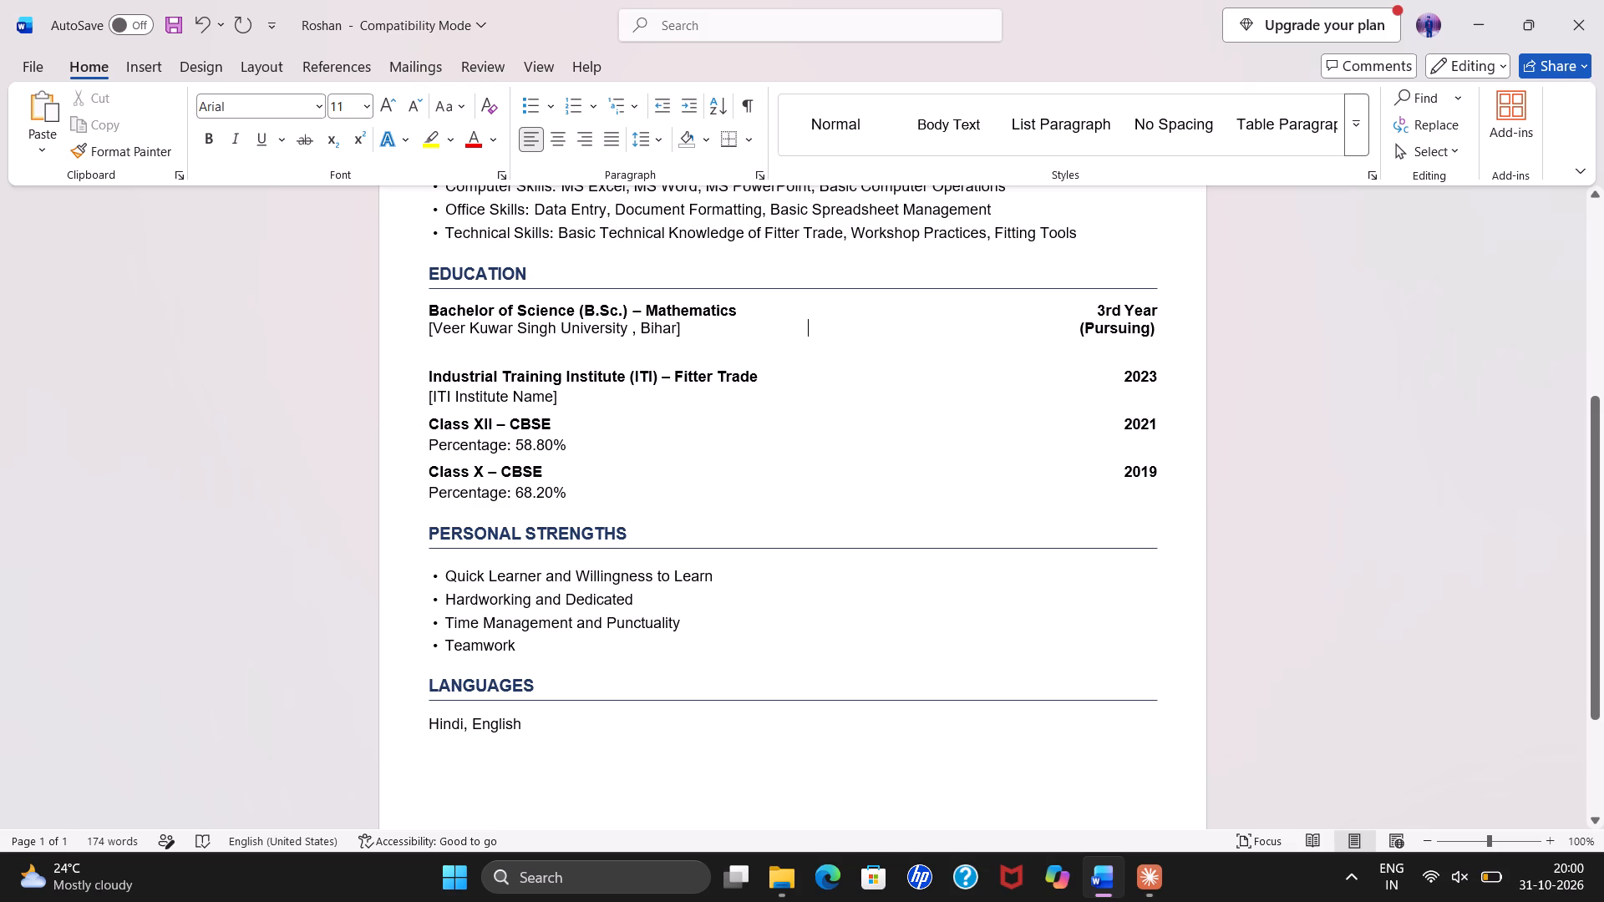
Remove the blank line between the Bachelor of Science entry and the Industrial Training Institute entry.
click(596, 357)
key(BackSpace)
key(BackSpace)
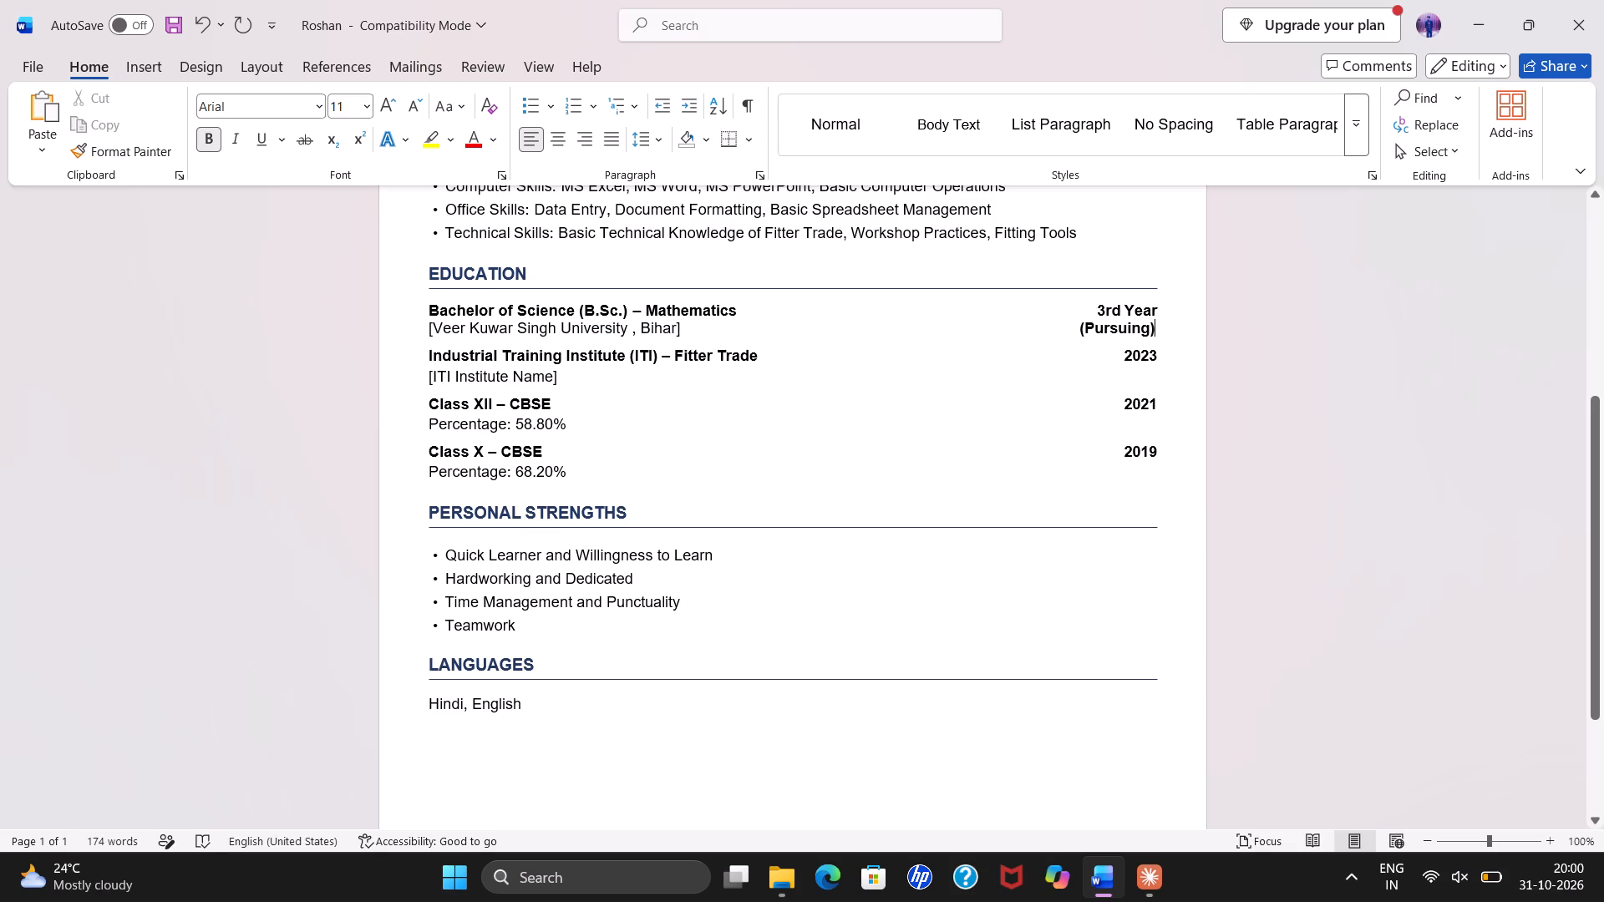
Replace the "ITI Institute Name" placeholder inside the square brackets with "Ratan Private ITC".
scroll(954, 544, down, 1)
click(553, 351)
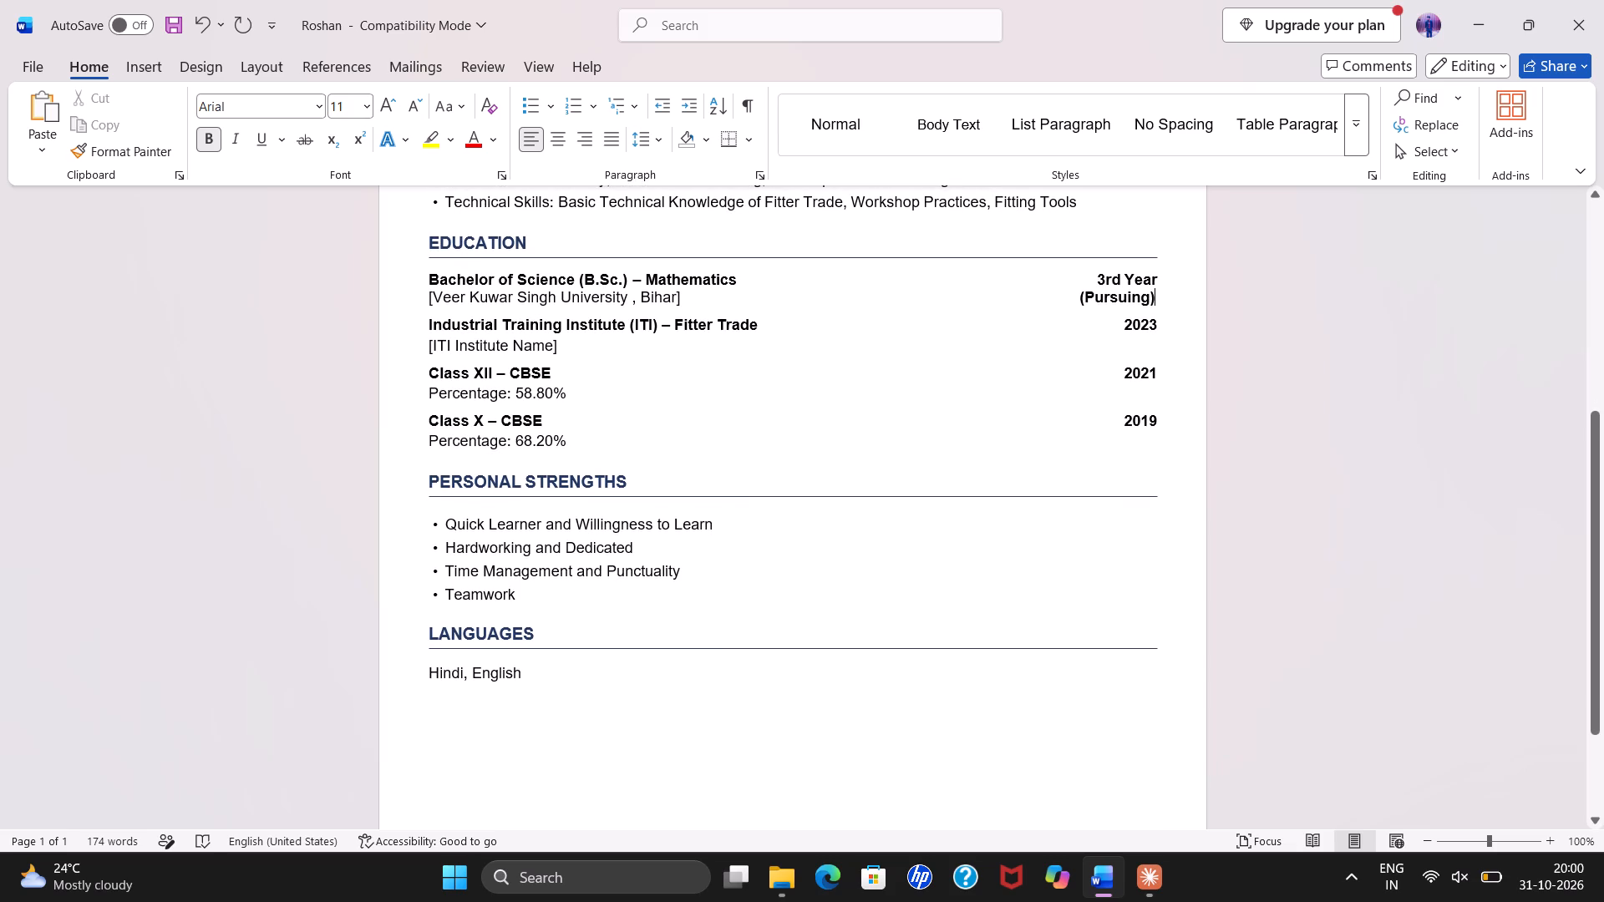
key(BackSpace)
key(BackSpace)
key(BackSpace)
key(BackSpace)
key(BackSpace)
key(BackSpace)
key(BackSpace)
key(BackSpace)
key(BackSpace)
key(BackSpace)
key(BackSpace)
key(BackSpace)
key(BackSpace)
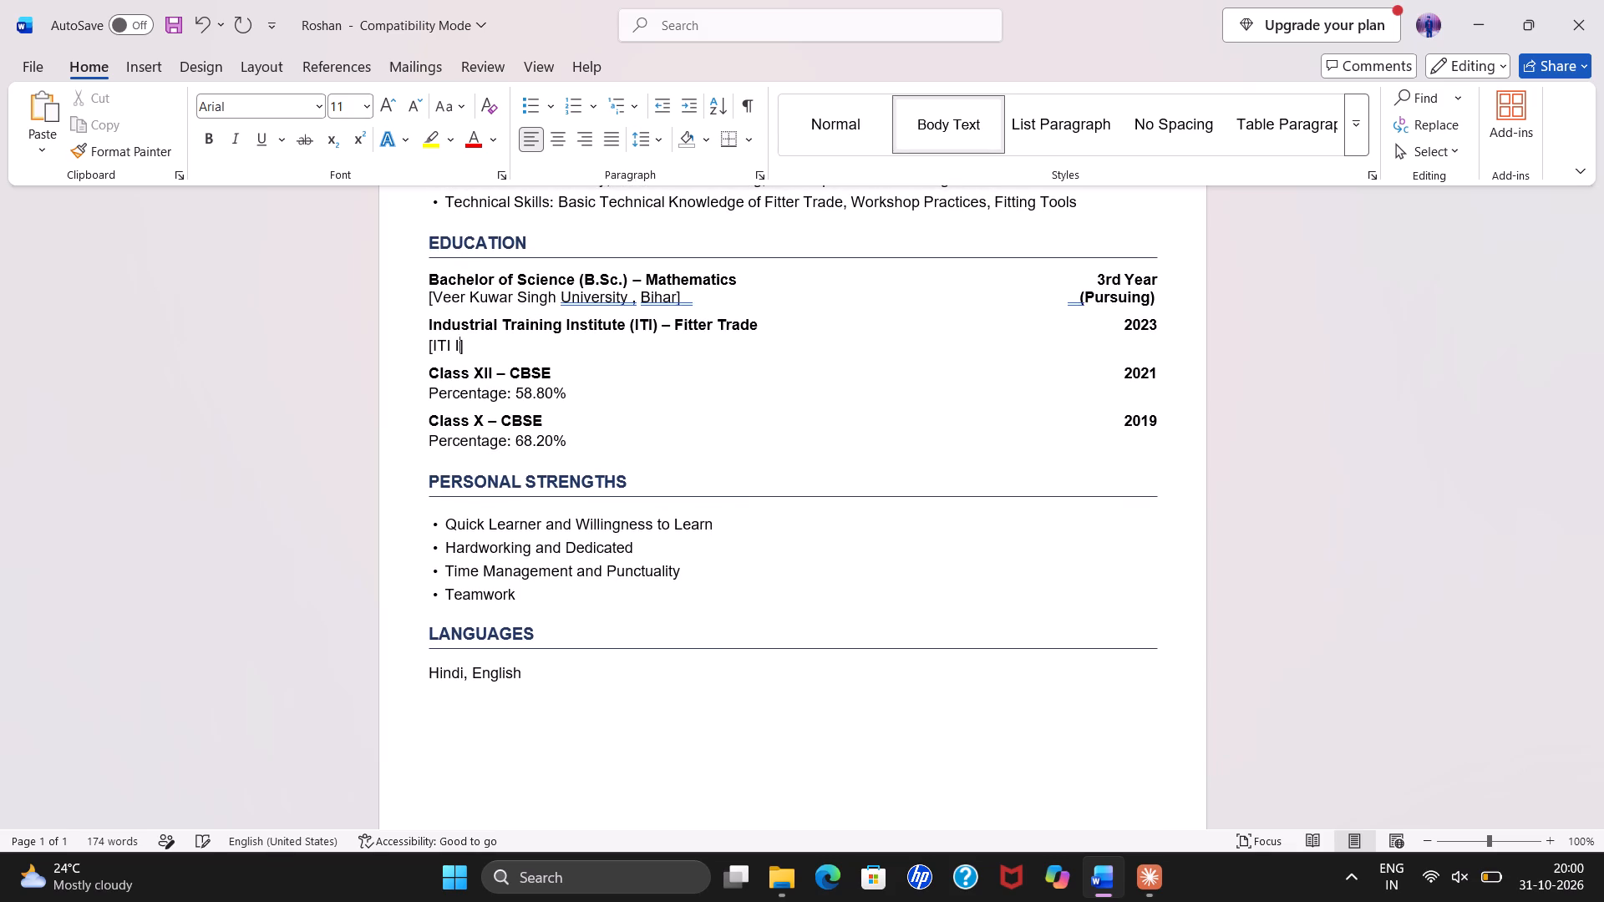
key(BackSpace)
key(BackSpace)
key(BackSpace)
key(BackSpace)
key(BackSpace)
key(r)
key(BackSpace)
text(Rata)
text(n Private I)
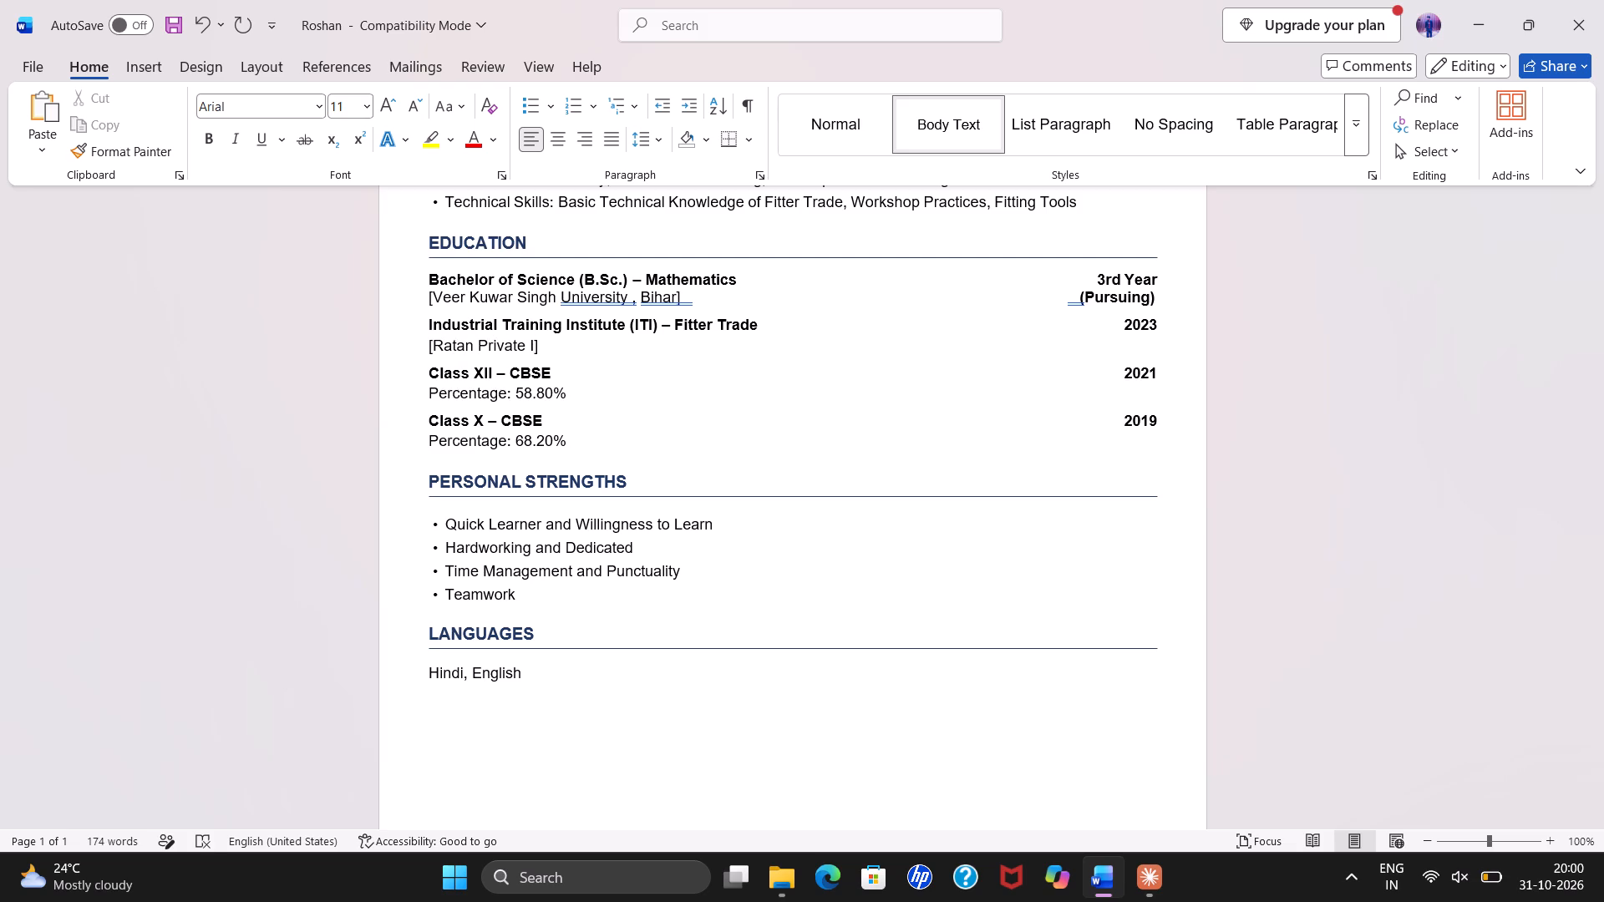
text(TC)
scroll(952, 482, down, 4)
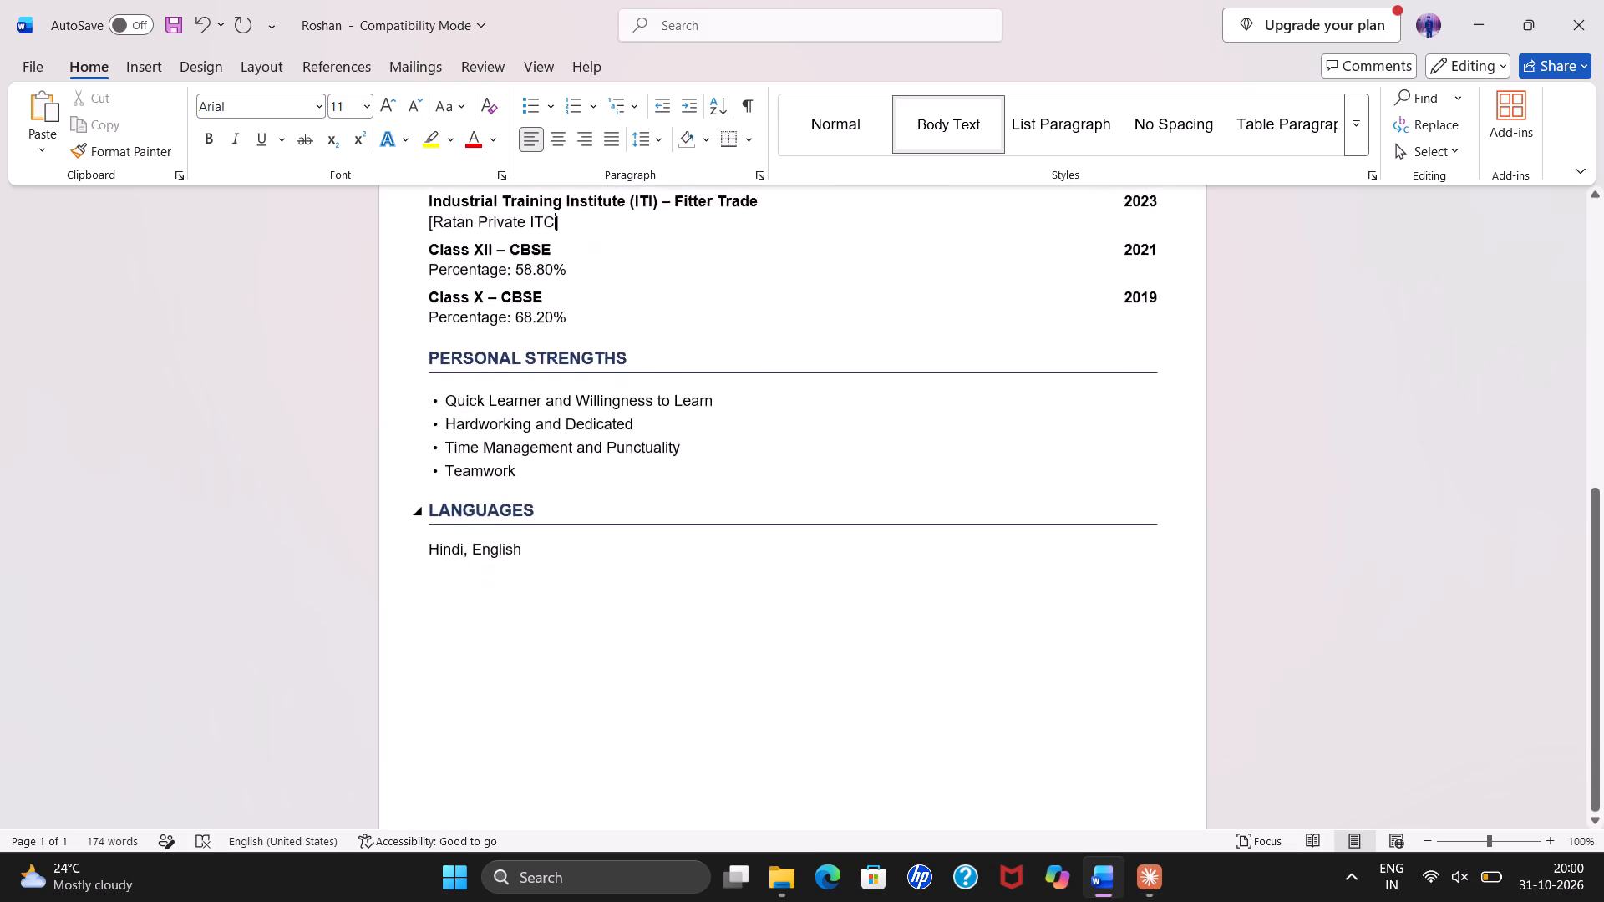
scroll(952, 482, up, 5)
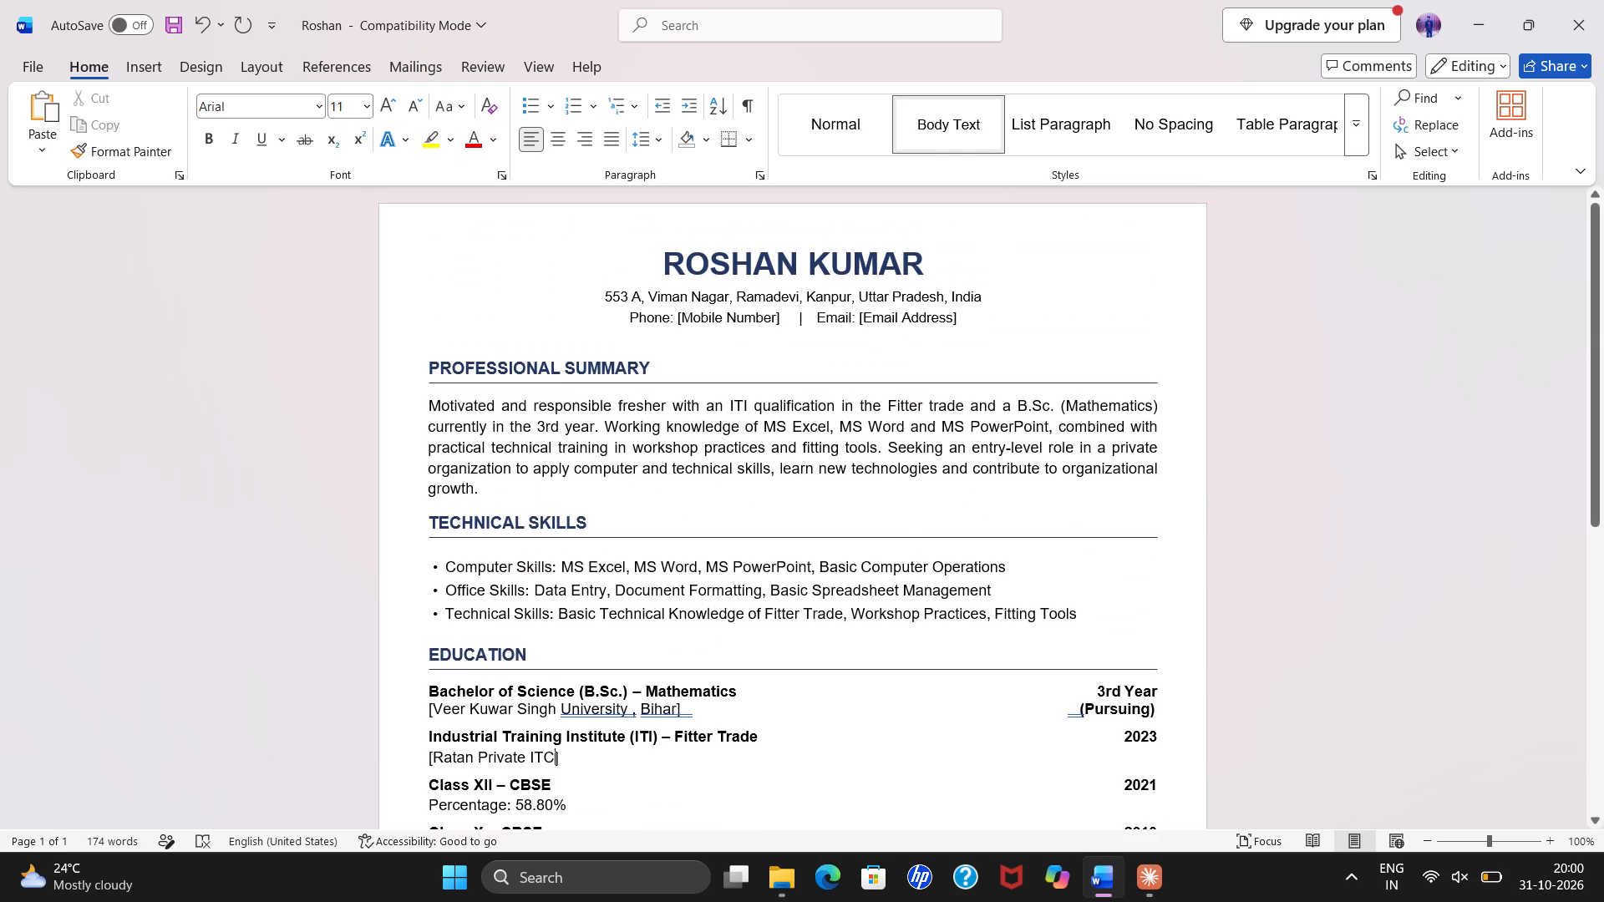
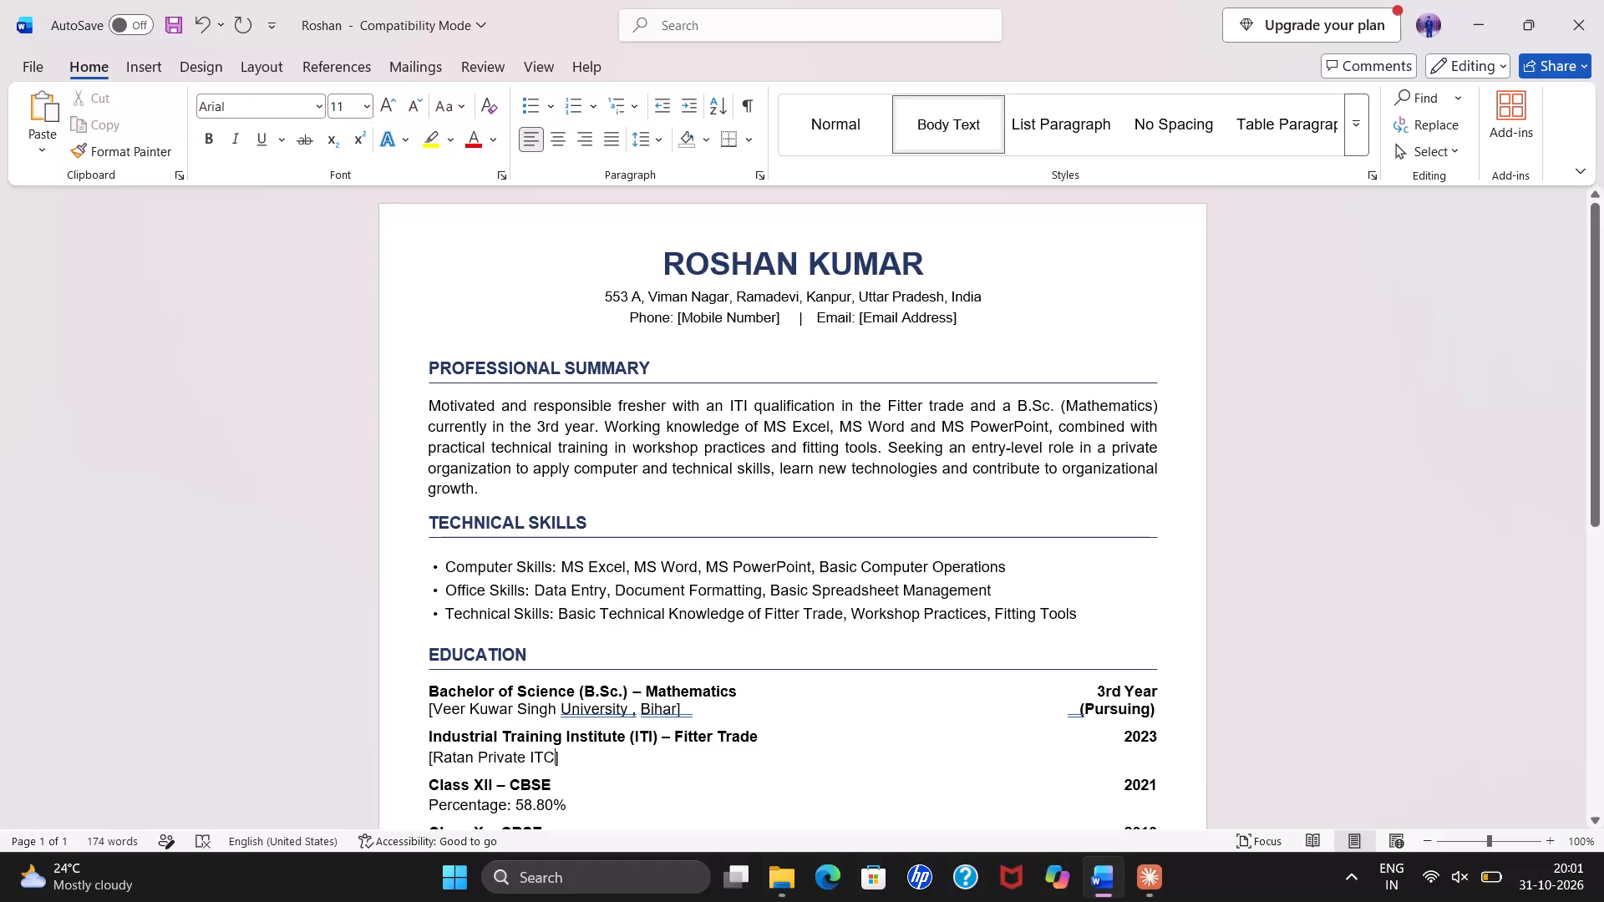
Replace the "Email Address" placeholder inside the contact line's square brackets with the first part of the applicant's email address.
click(775, 315)
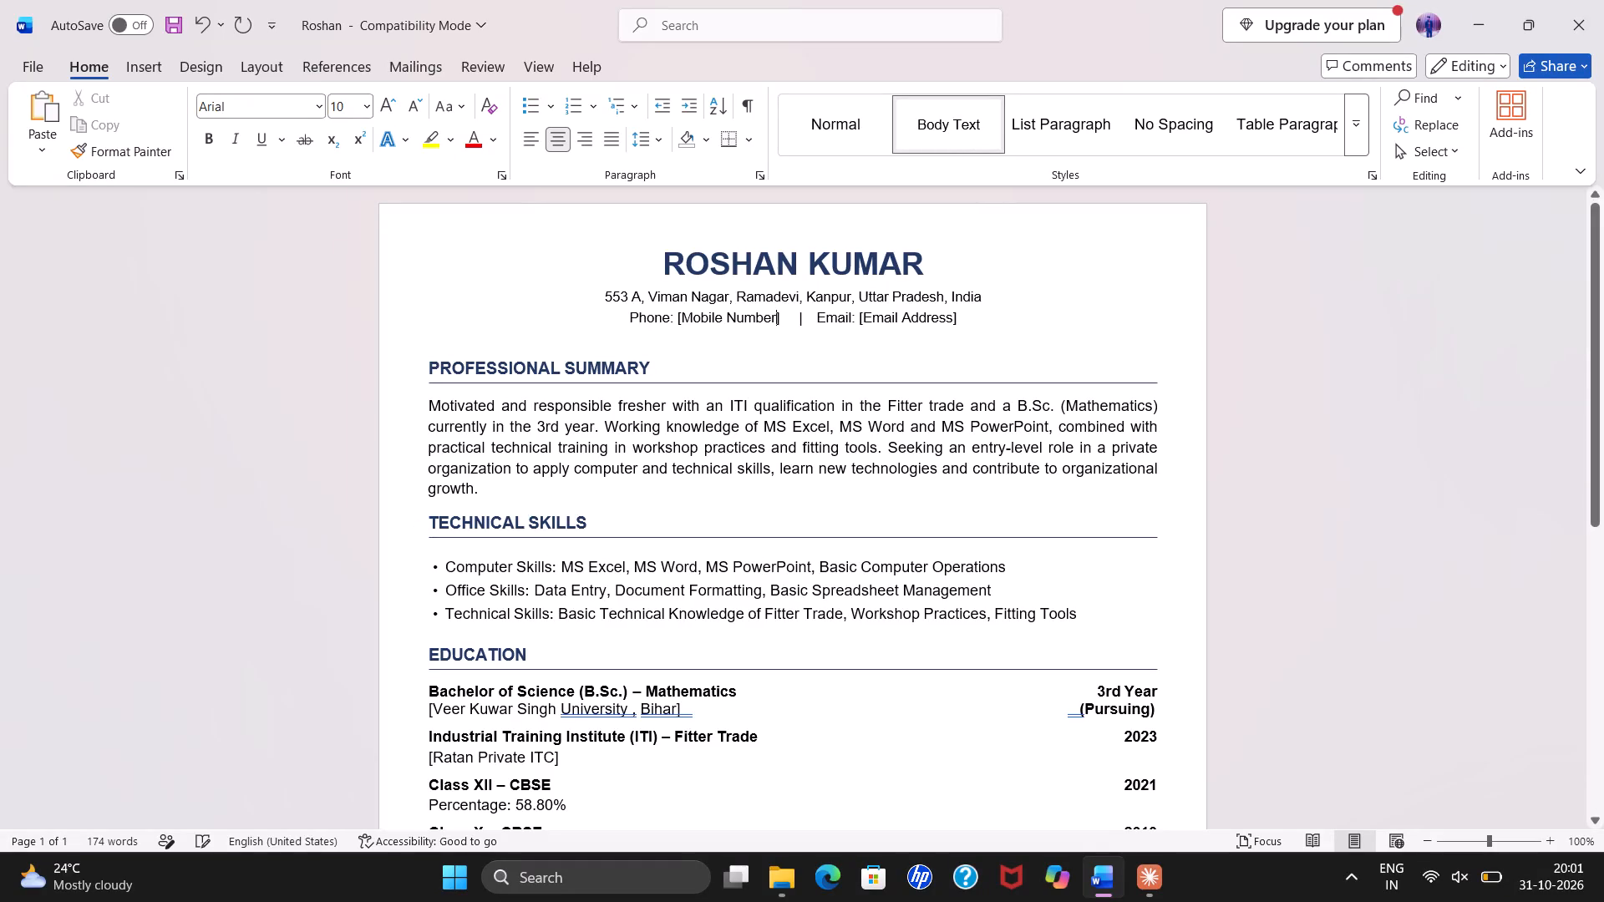
click(947, 318)
key(Right)
key(BackSpace)
key(BackSpace)
key(BackSpace)
key(BackSpace)
key(BackSpace)
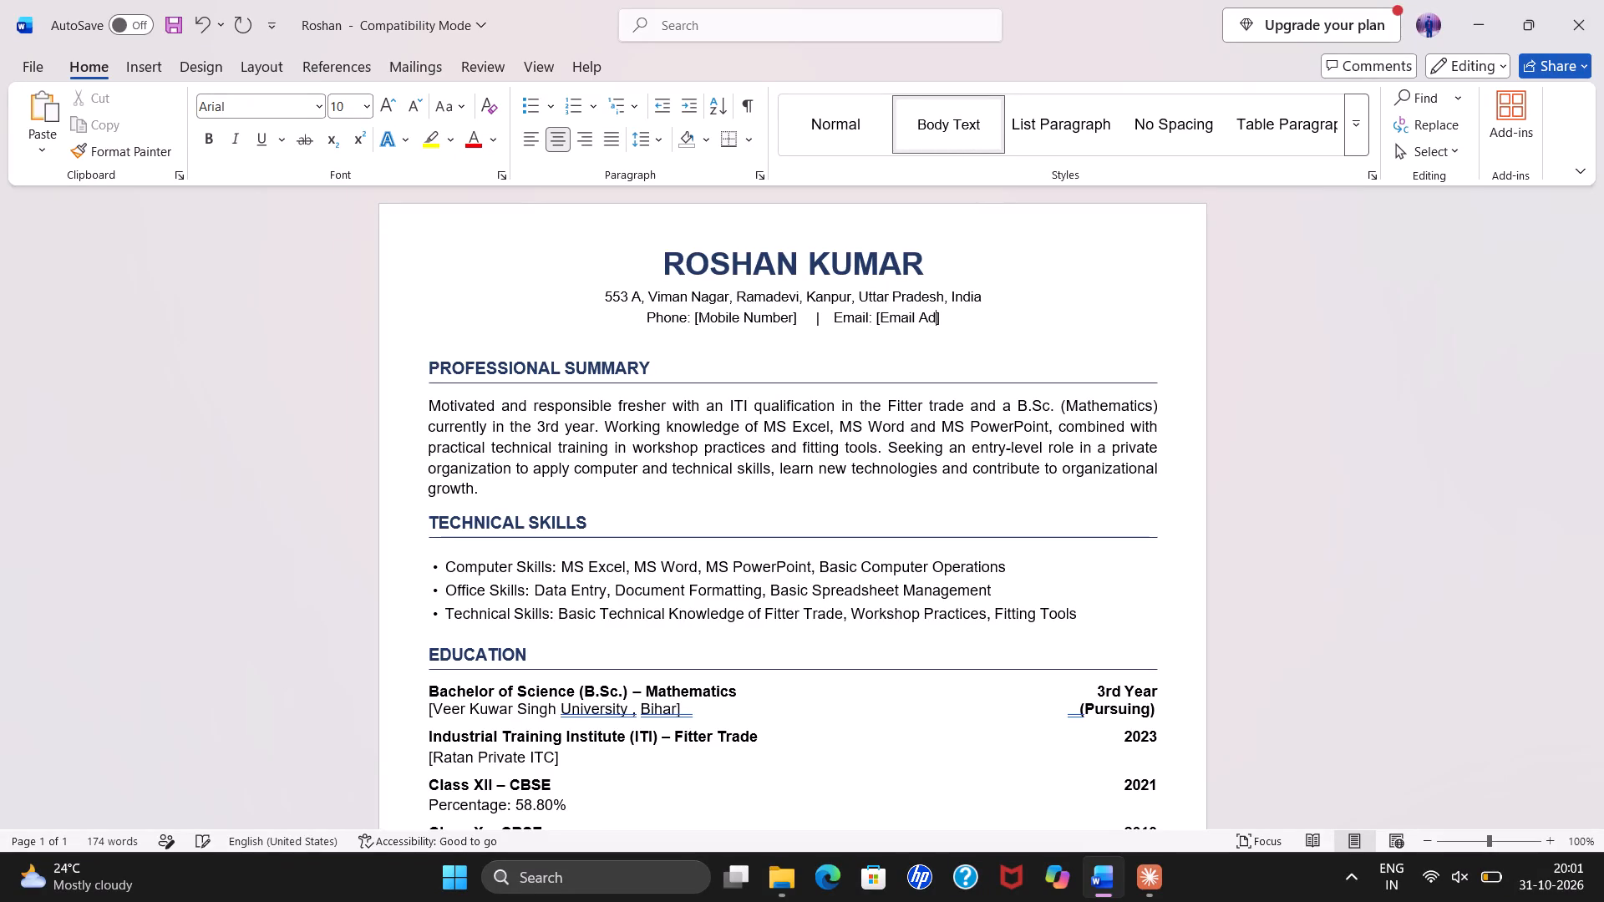
key(BackSpace)
key(BackSpace)
key(BackSpace)
key(BackSpace)
key(BackSpace)
key(BackSpace)
key(BackSpace)
key(BackSpace)
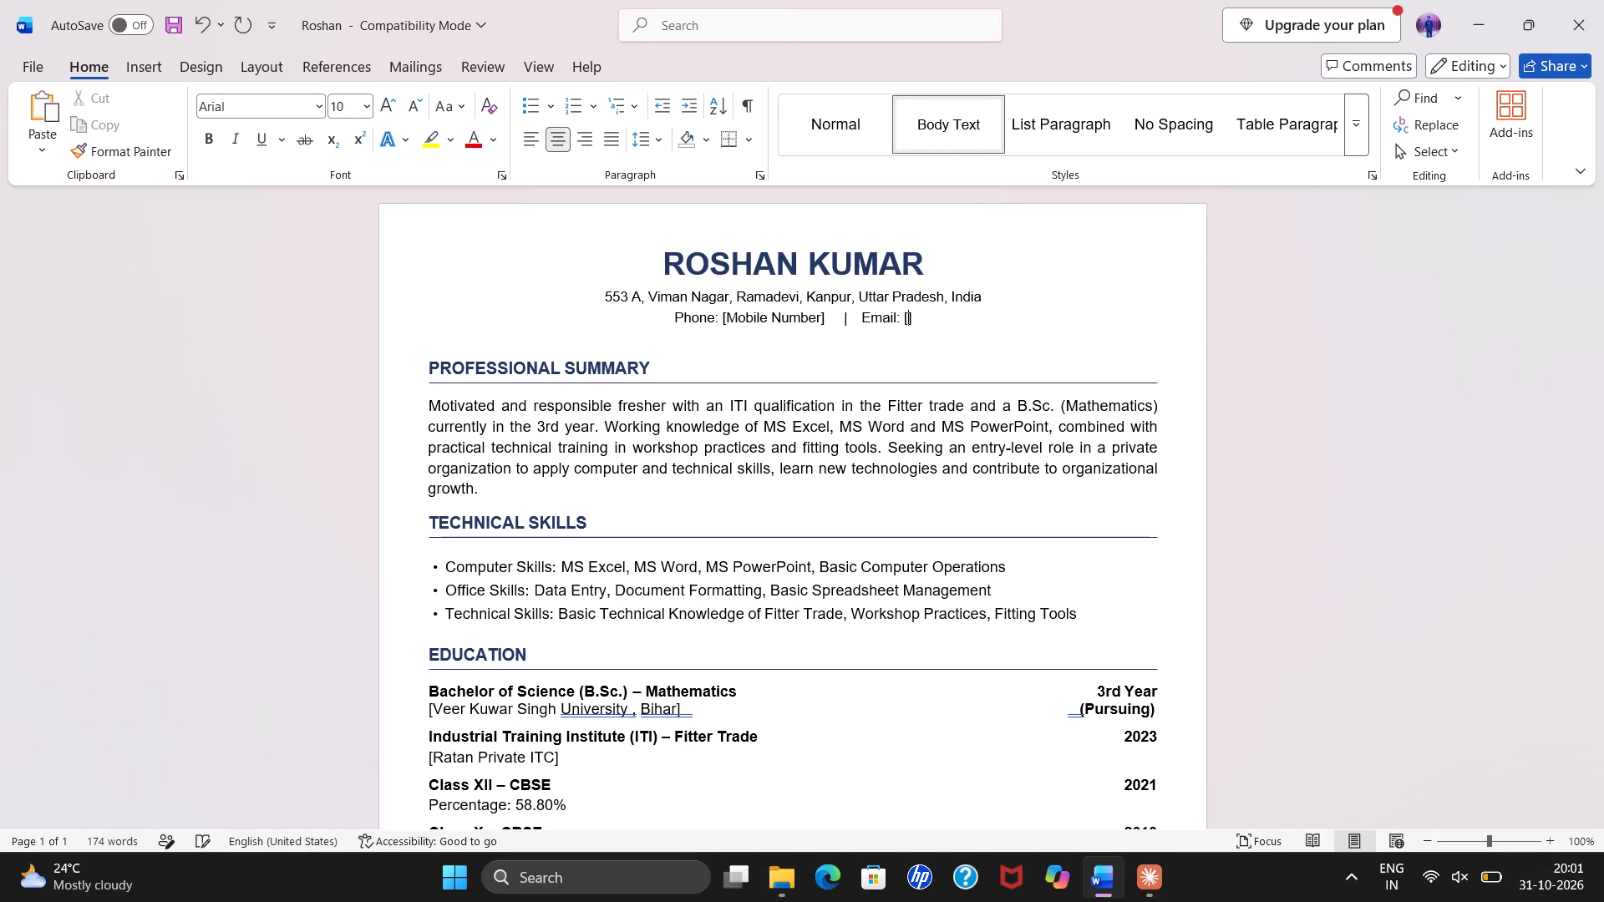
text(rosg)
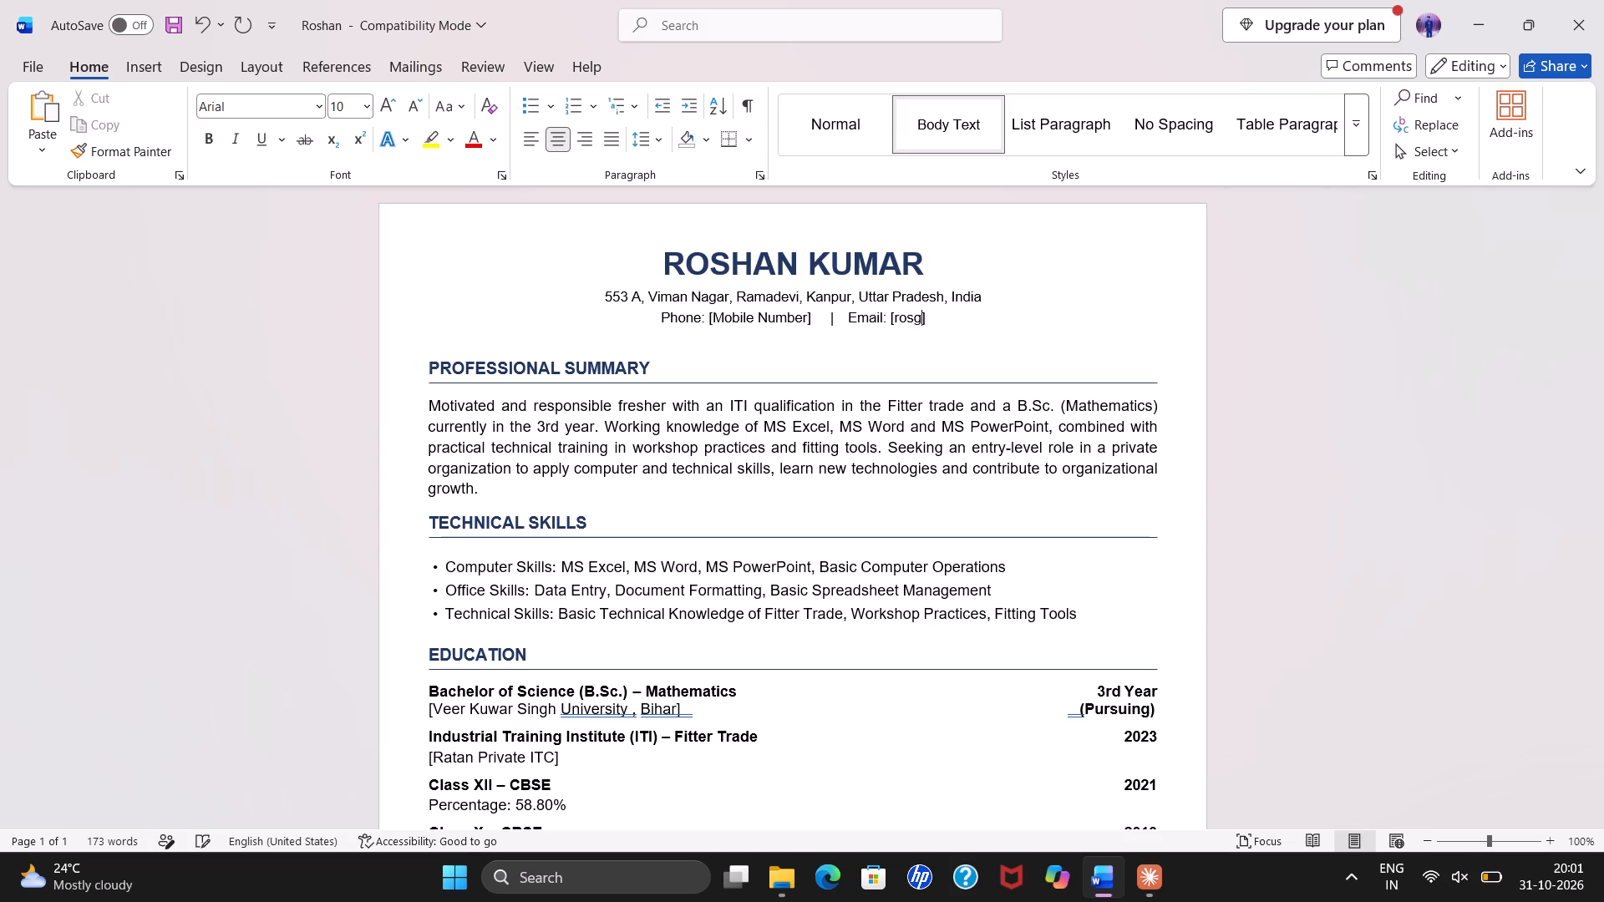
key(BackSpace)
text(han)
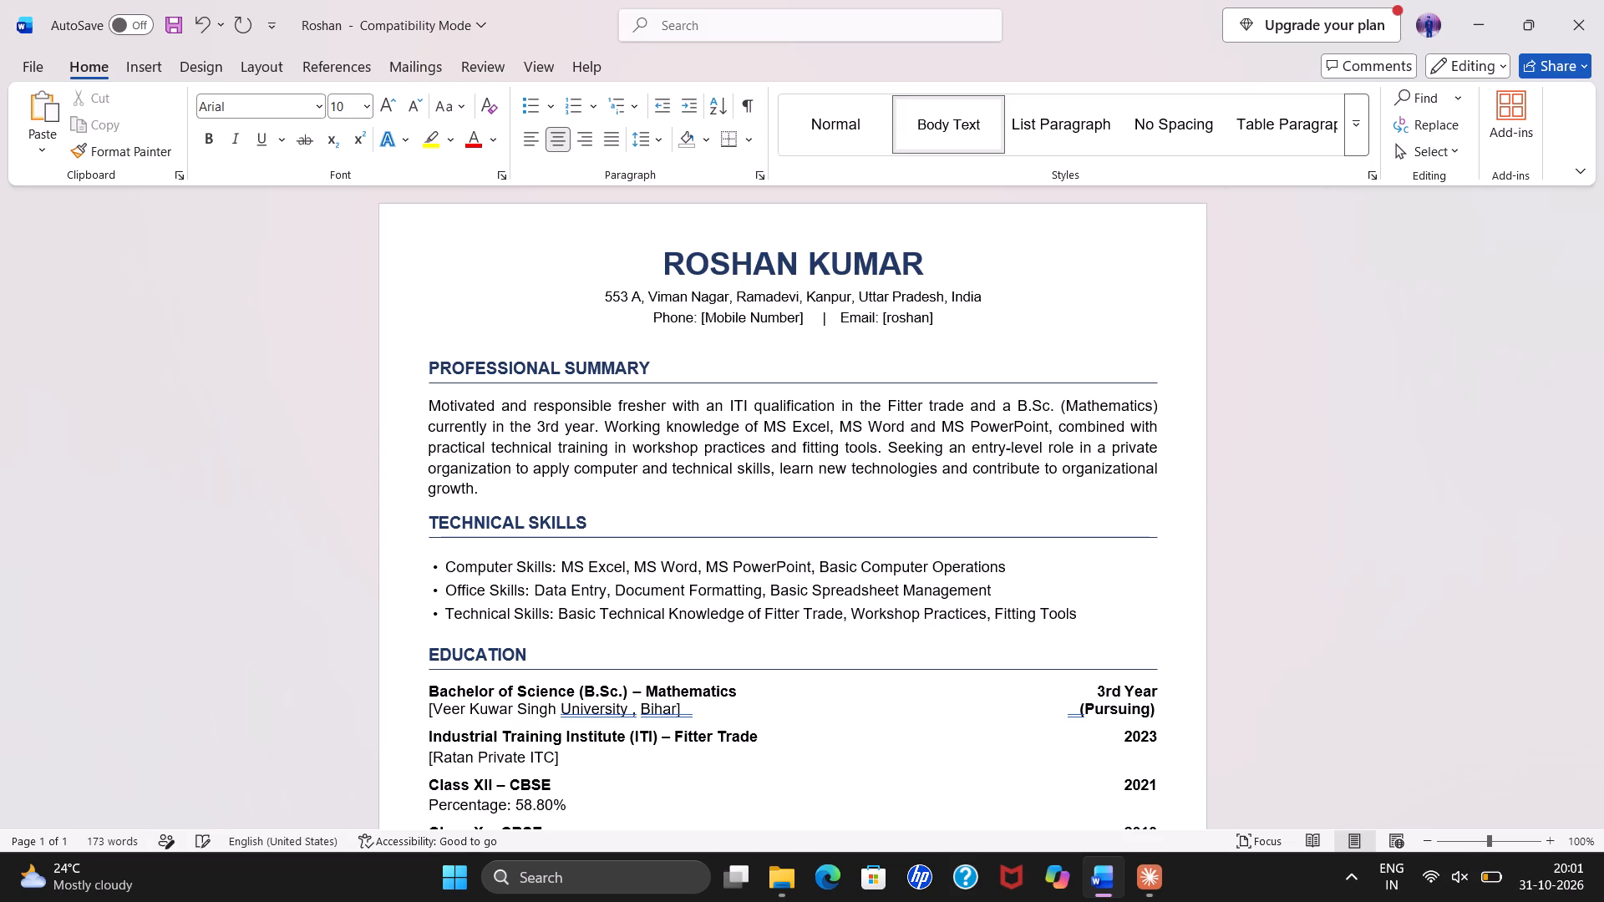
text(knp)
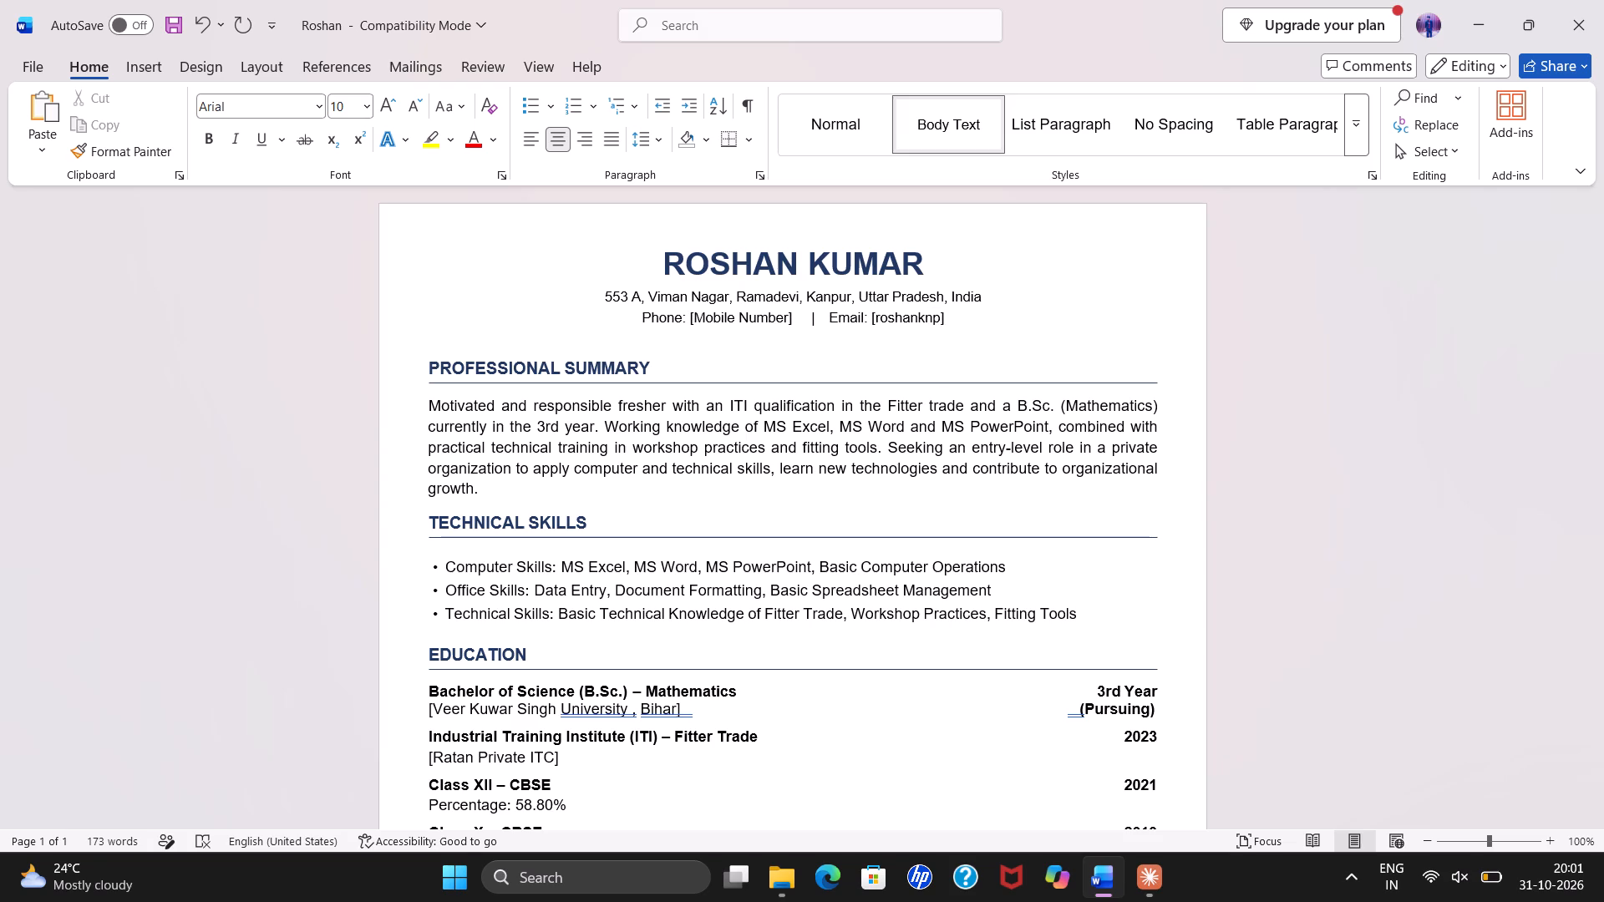
Remove the opening square bracket in front of the email entry on the contact line.
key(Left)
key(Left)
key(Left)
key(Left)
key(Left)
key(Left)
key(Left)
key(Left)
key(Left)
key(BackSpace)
Return the text cursor to the end of the partly entered email address on the contact line.
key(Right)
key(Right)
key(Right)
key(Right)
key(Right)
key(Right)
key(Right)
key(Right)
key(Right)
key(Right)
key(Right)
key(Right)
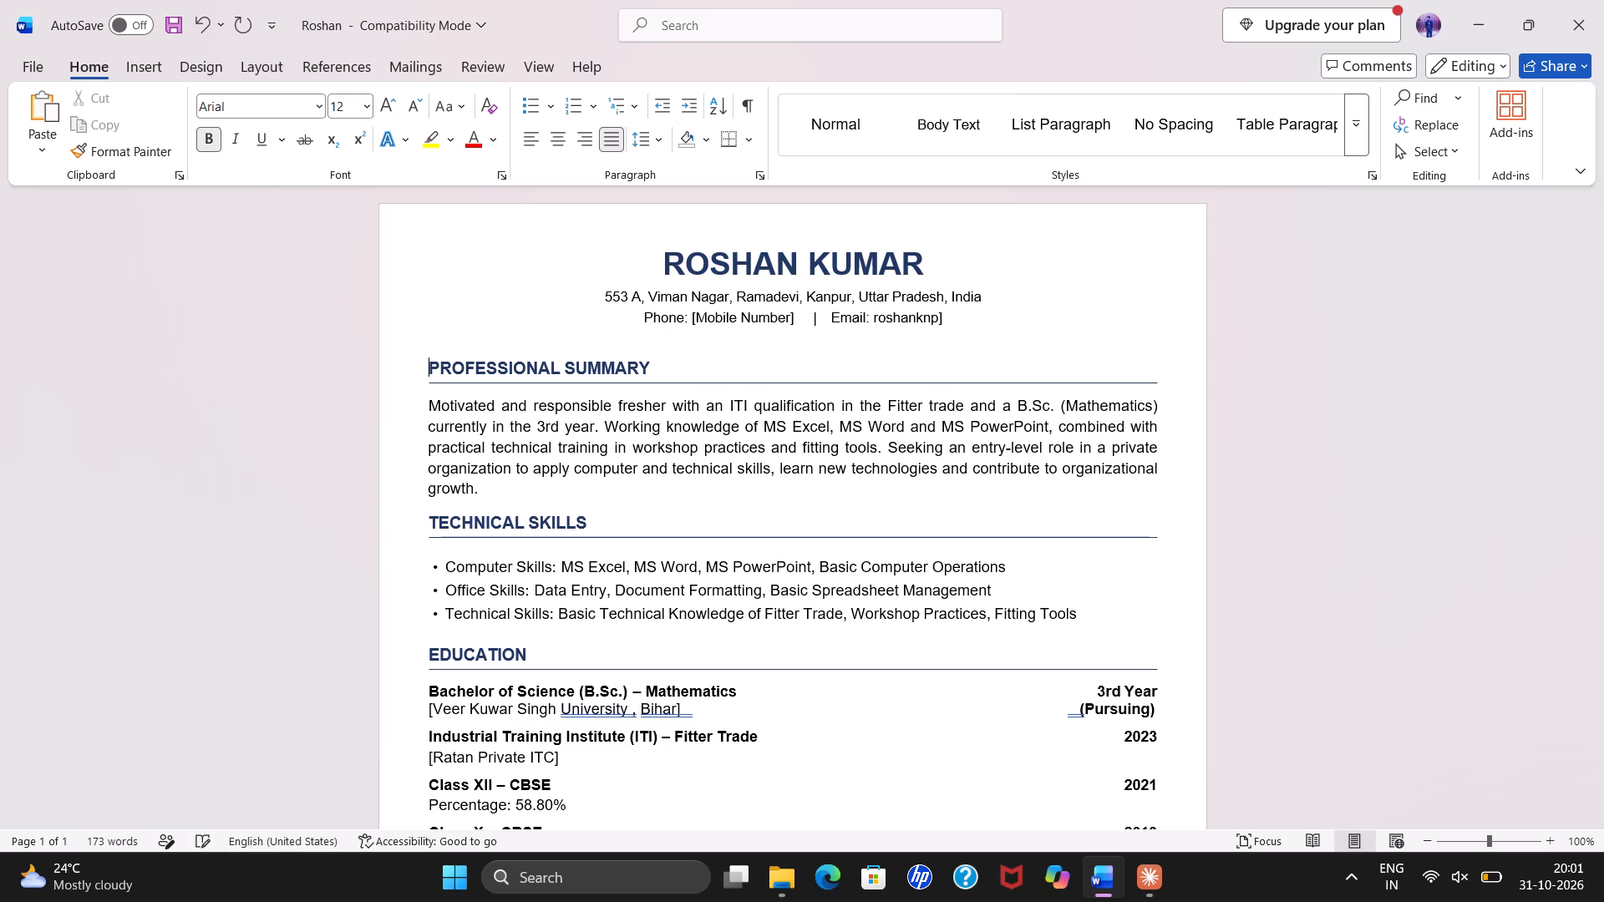
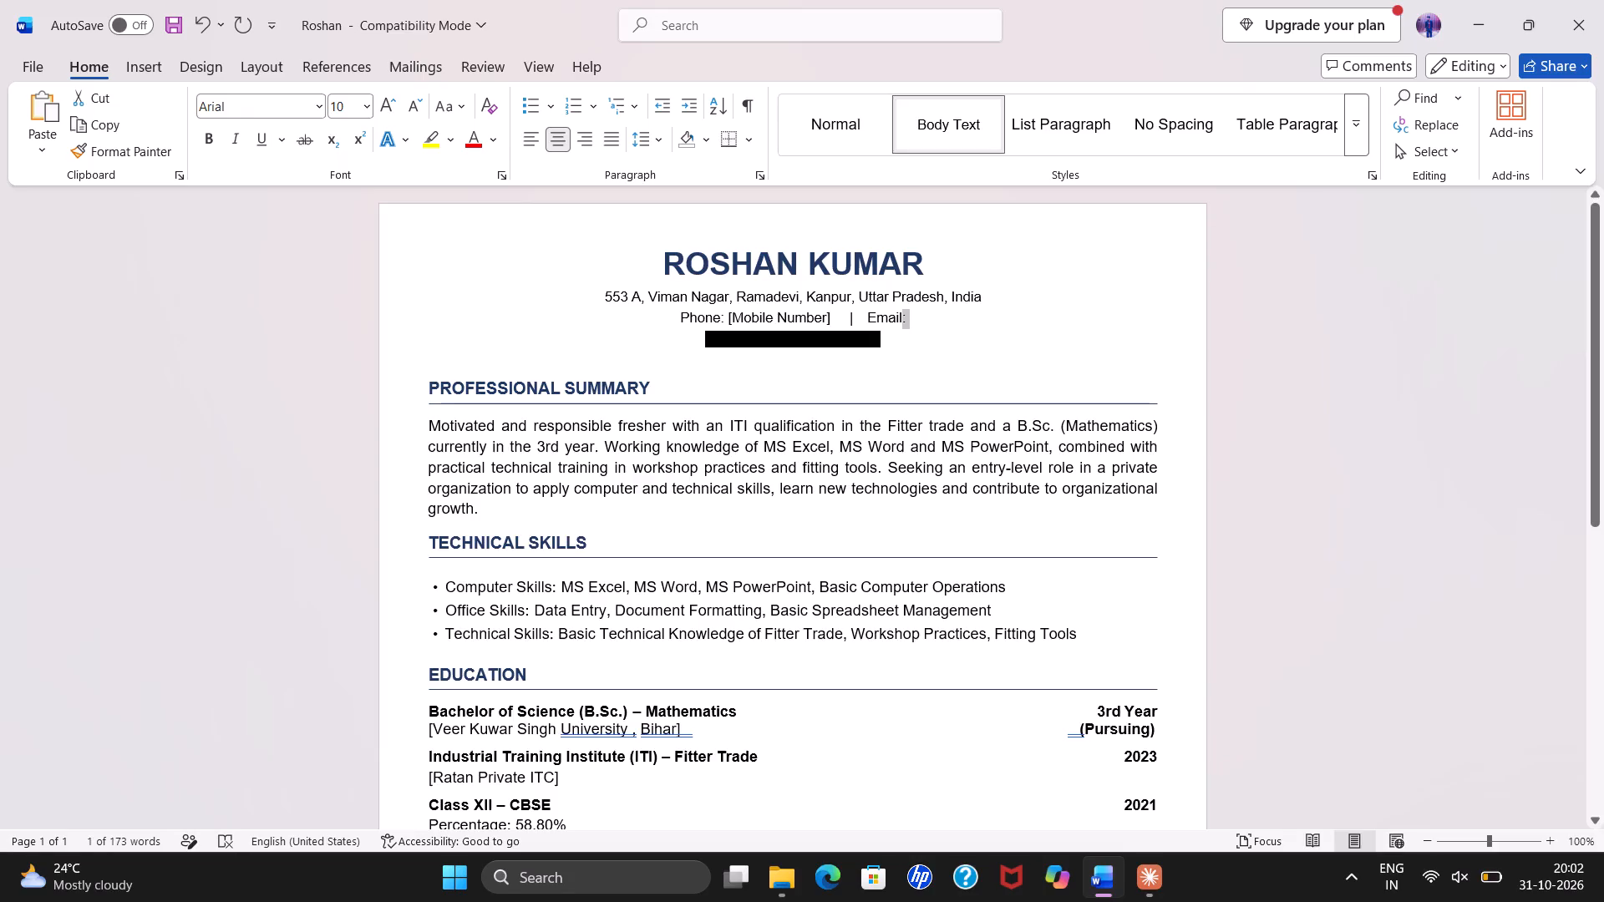
Delete the "[Mobile Number]" placeholder, including its square brackets, after the Phone label on the contact line.
click(834, 313)
key(BackSpace)
key(BackSpace)
key(BackSpace)
key(BackSpace)
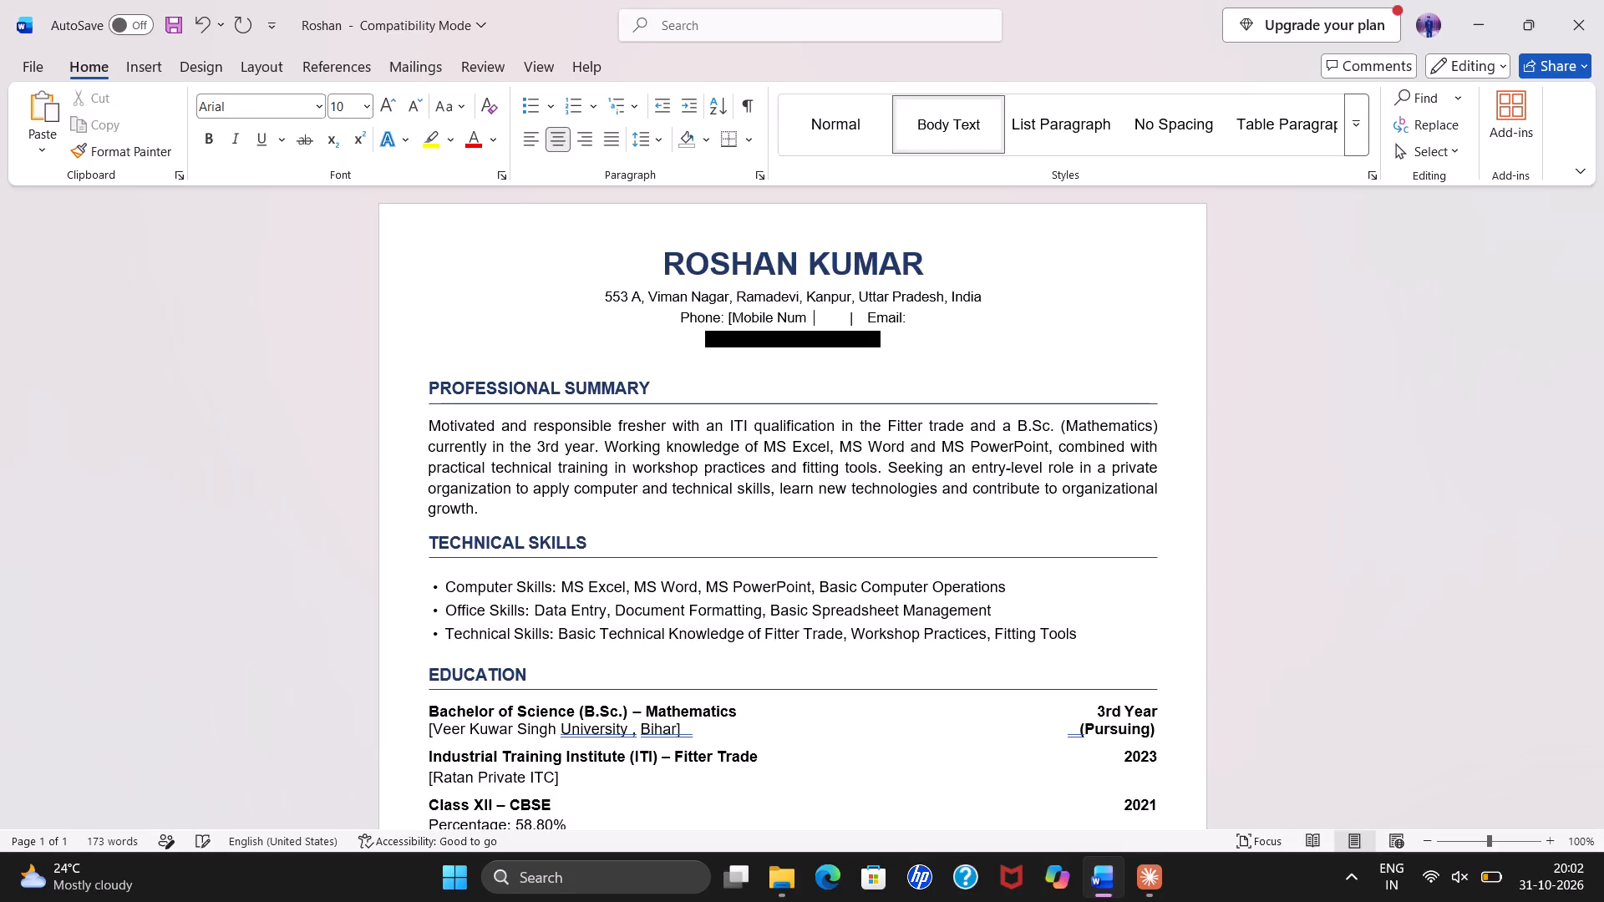
key(BackSpace)
key(BackSpace)
key(BackSpace)
key(BackSpace)
key(BackSpace)
key(BackSpace)
key(BackSpace)
key(BackSpace)
key(BackSpace)
key(BackSpace)
key(BackSpace)
key(BackSpace)
Start entering the applicant's mobile number after the Phone label, clearing mistyped digits.
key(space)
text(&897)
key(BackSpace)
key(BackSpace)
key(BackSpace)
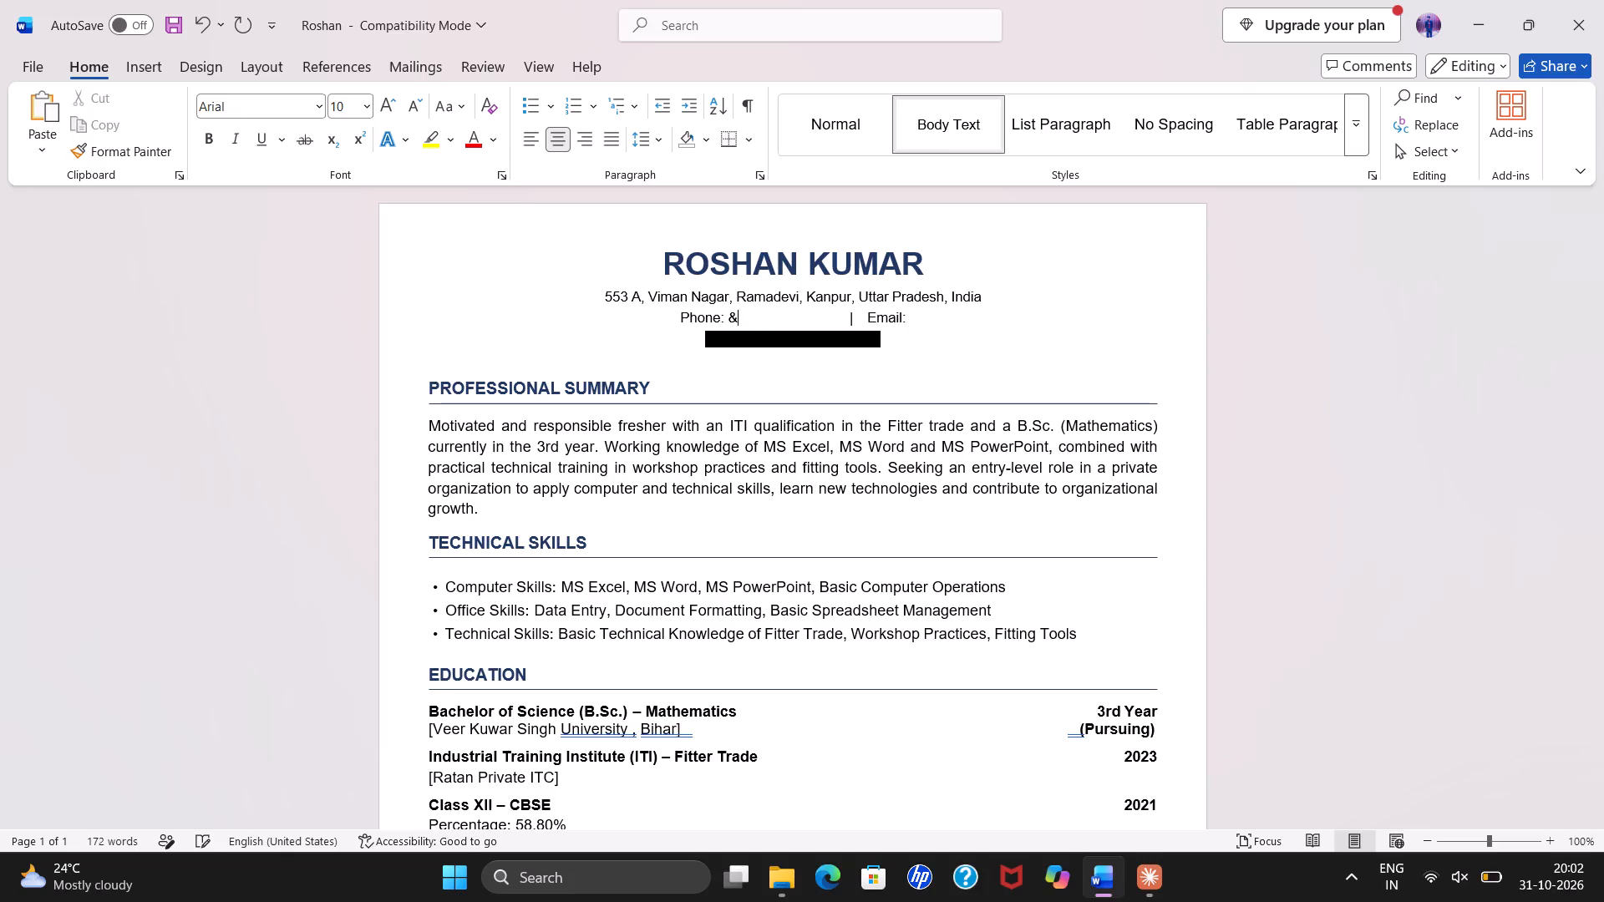
Replace the stray "&" after "Phone:" on the contact line with the applicant's phone number.
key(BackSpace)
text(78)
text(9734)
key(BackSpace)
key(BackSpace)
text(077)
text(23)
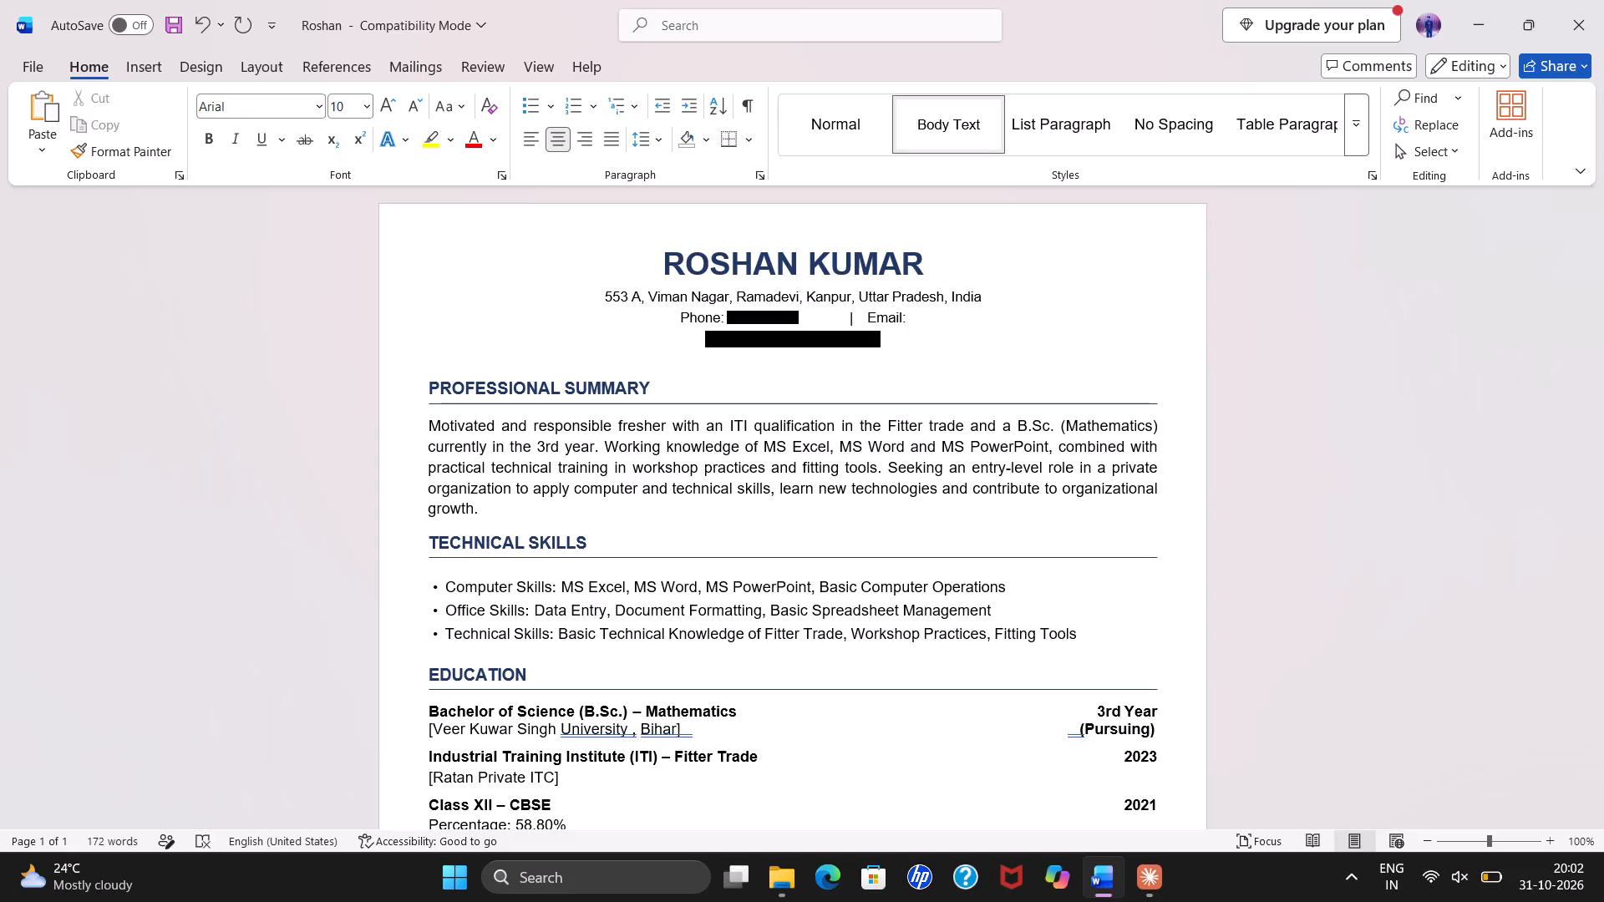
Close the wide gaps around the "|" separator on the contact line, leaving a single space between it and both the phone number and "Email:".
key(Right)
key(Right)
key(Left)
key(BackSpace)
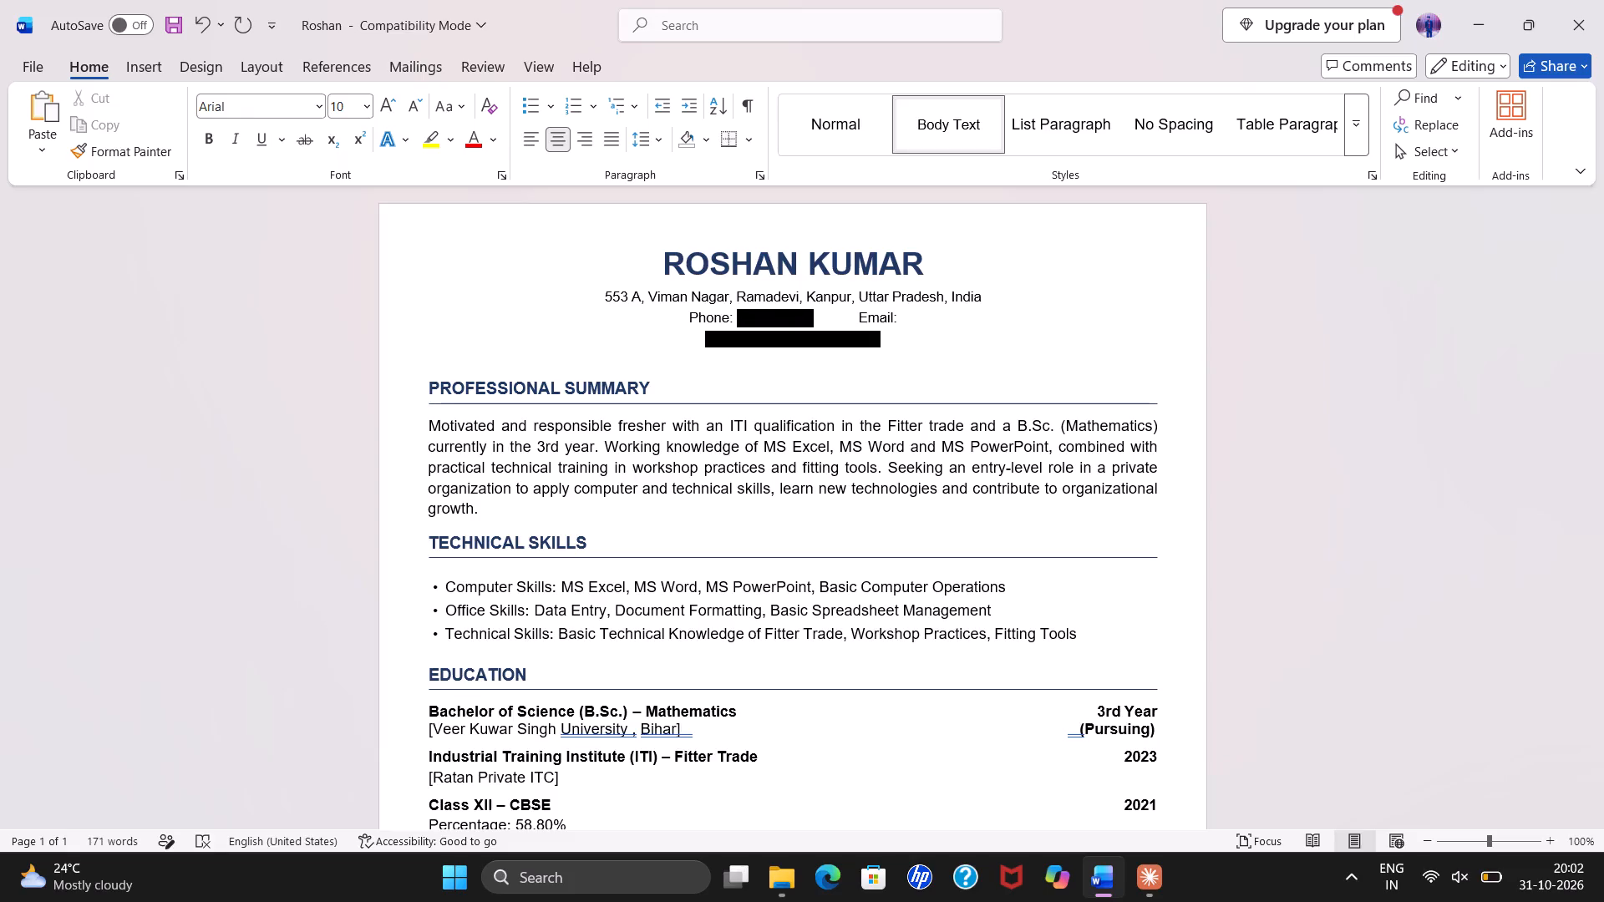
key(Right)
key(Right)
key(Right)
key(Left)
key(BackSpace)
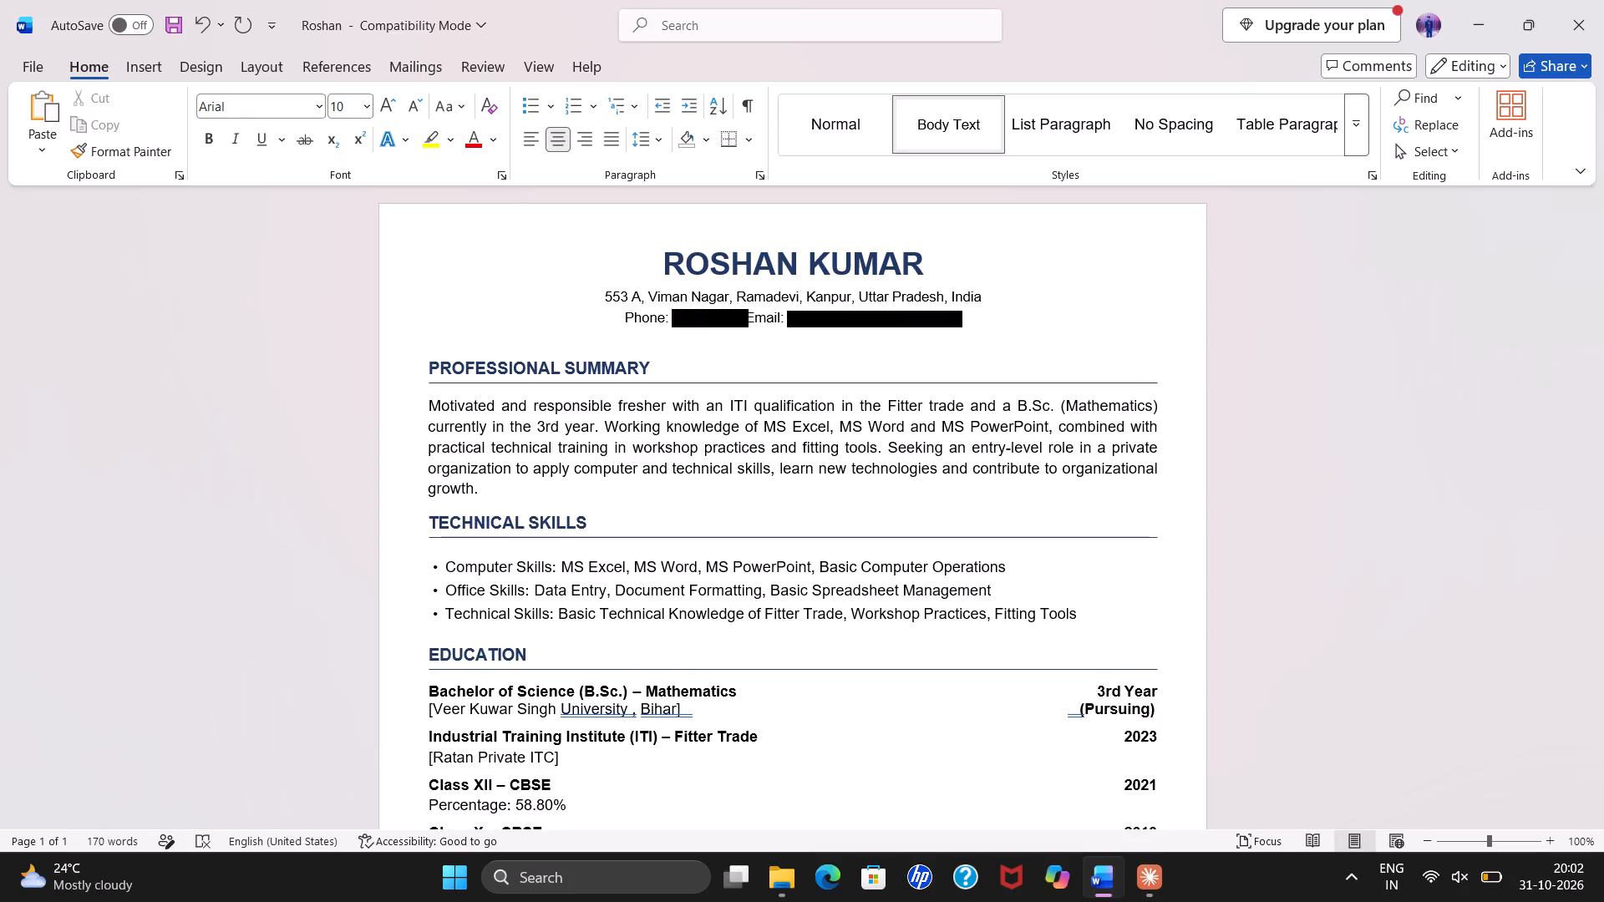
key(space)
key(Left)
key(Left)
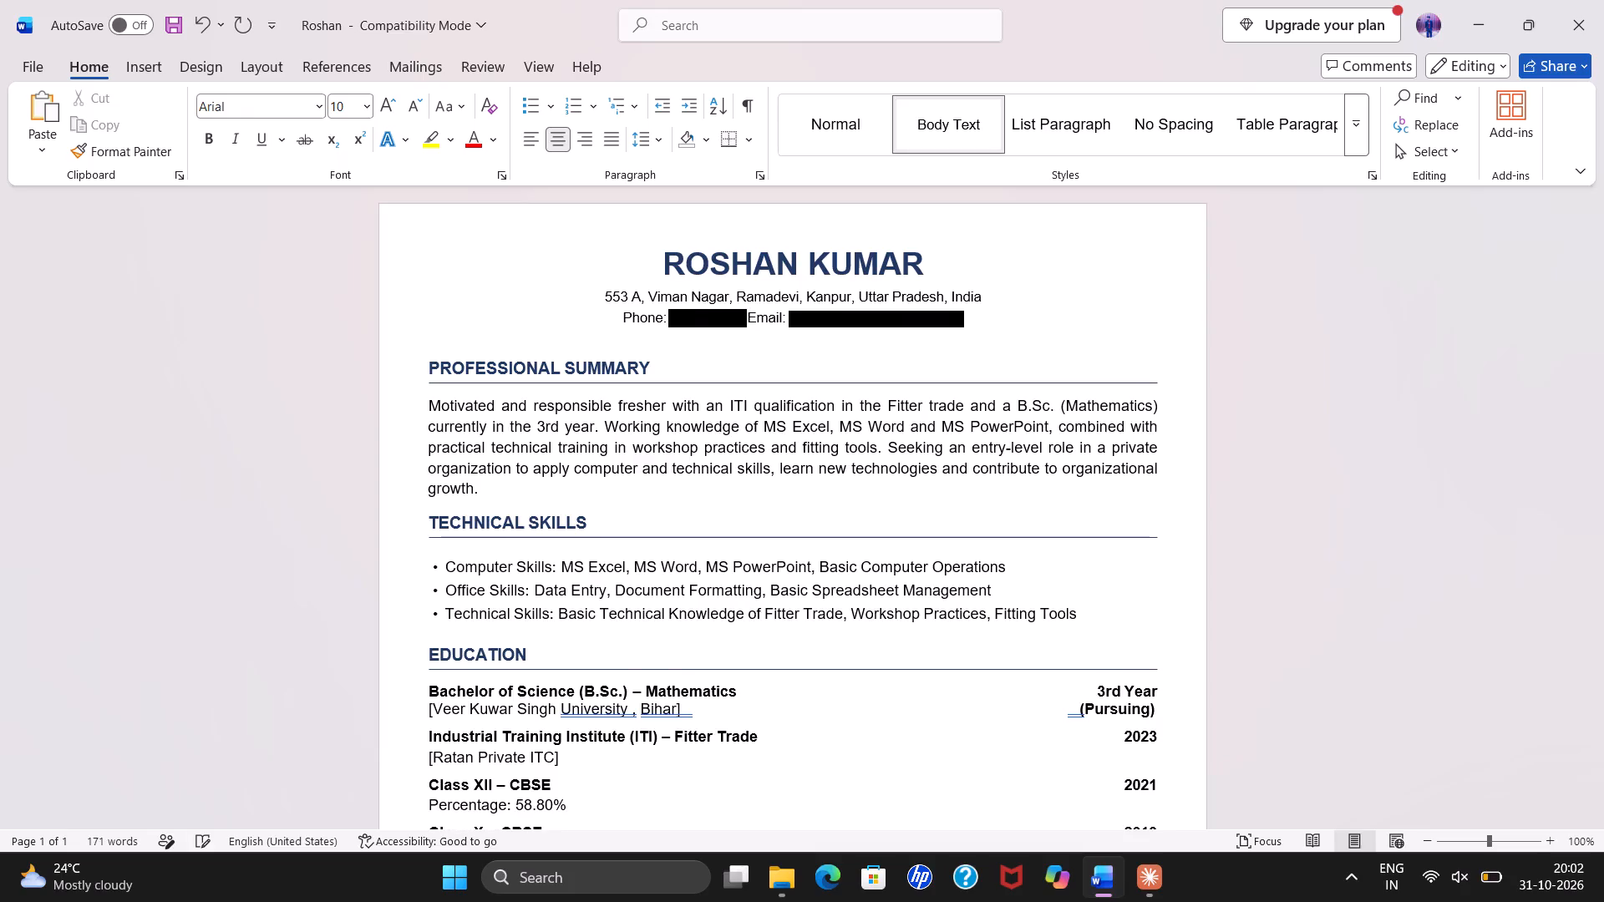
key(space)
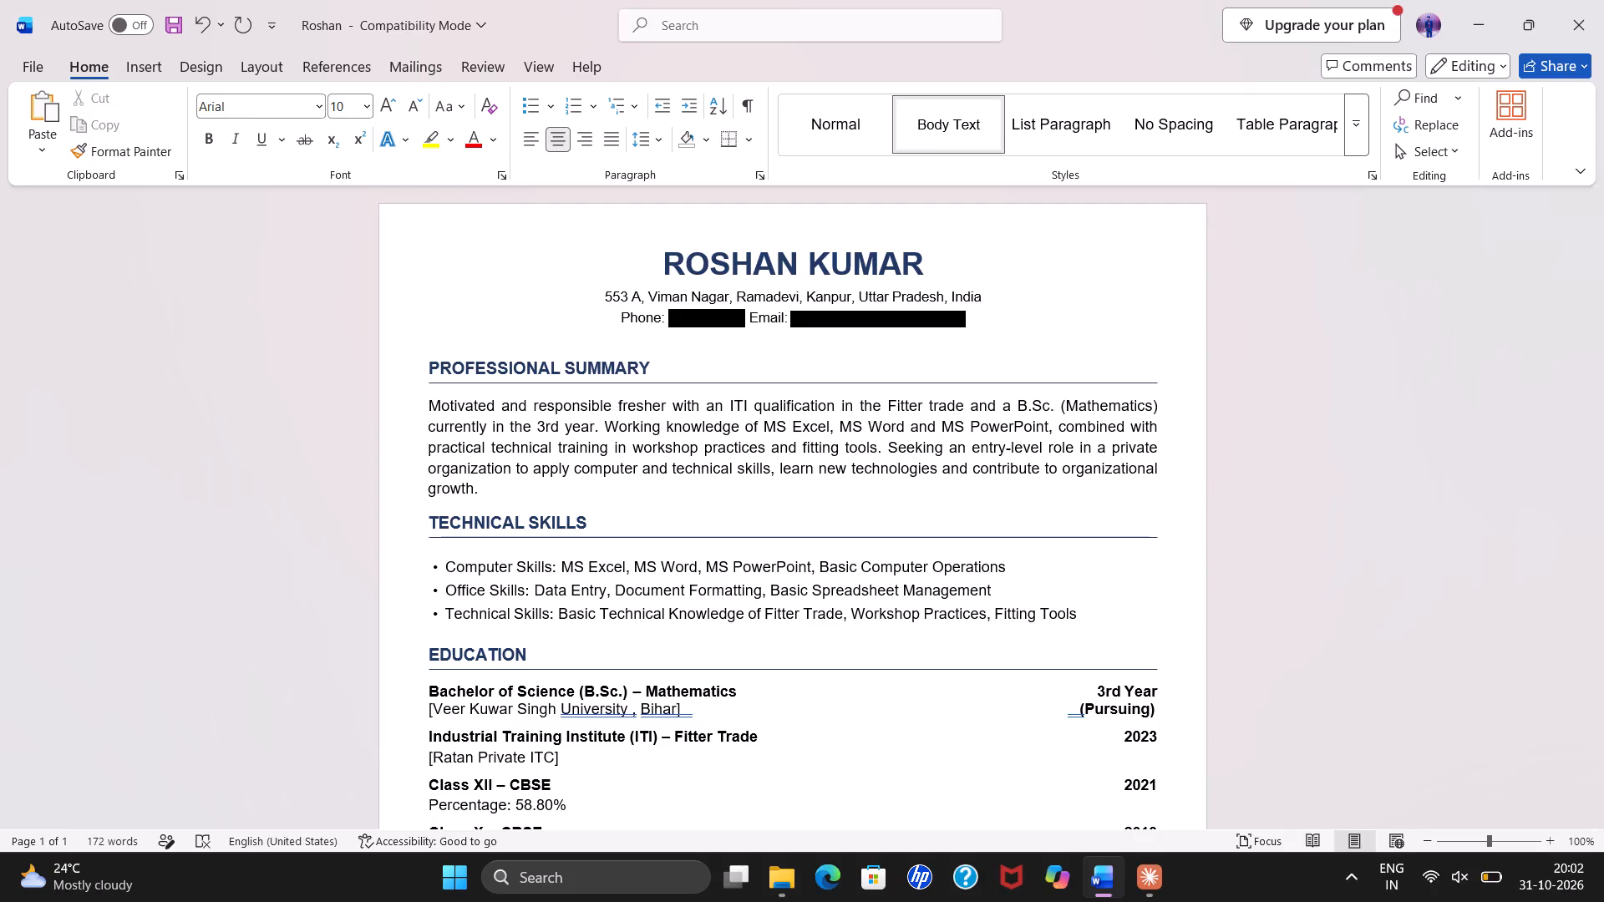
click(978, 321)
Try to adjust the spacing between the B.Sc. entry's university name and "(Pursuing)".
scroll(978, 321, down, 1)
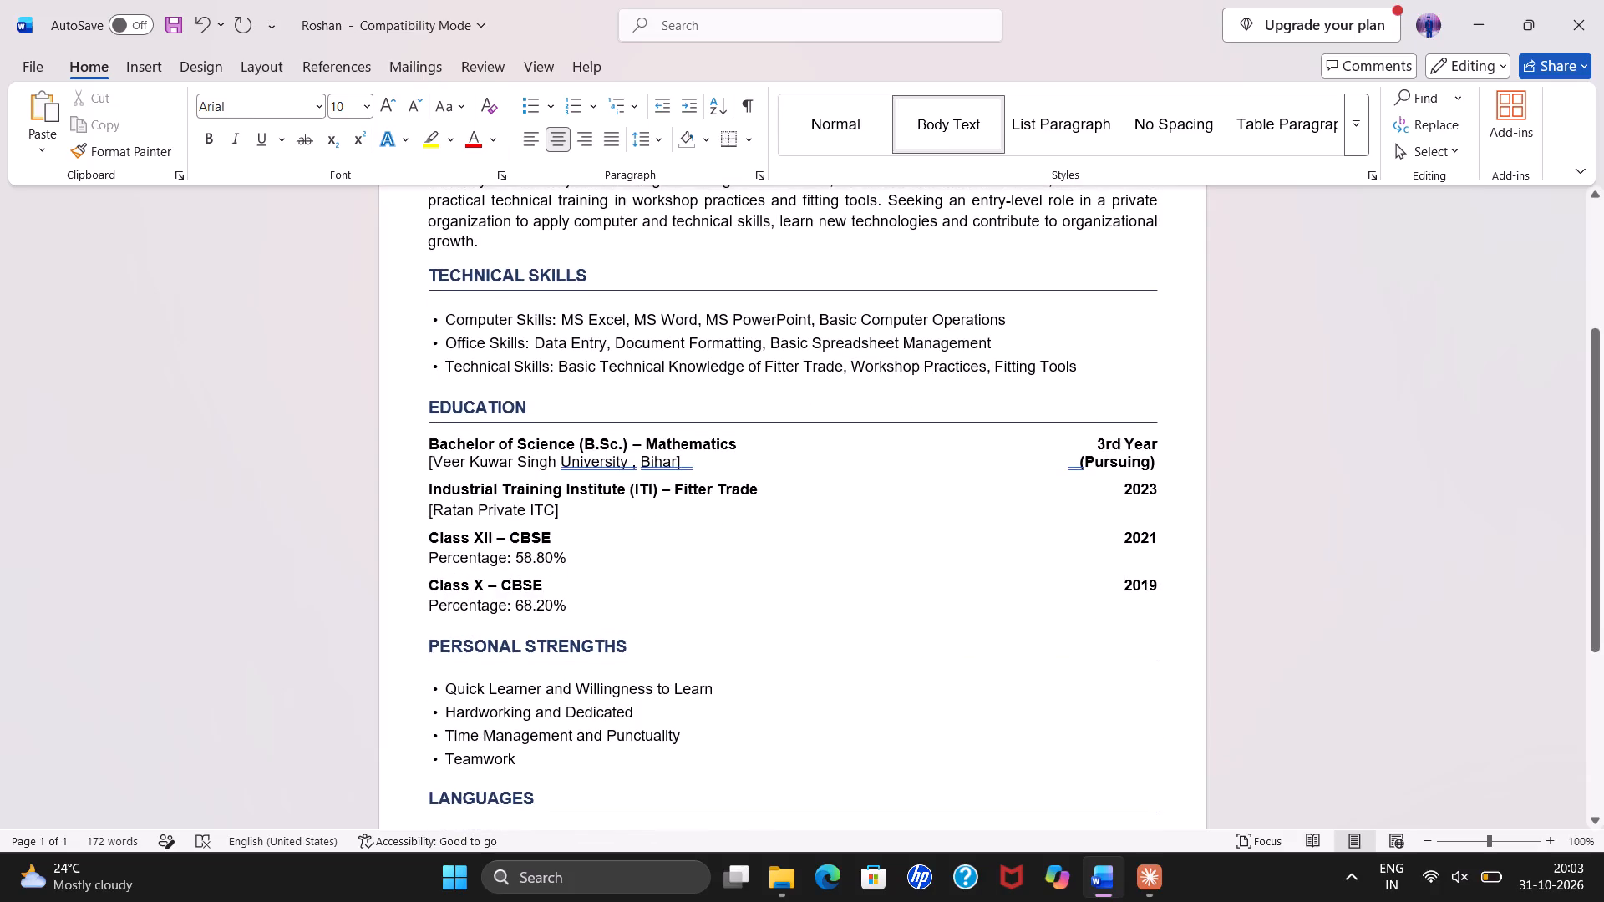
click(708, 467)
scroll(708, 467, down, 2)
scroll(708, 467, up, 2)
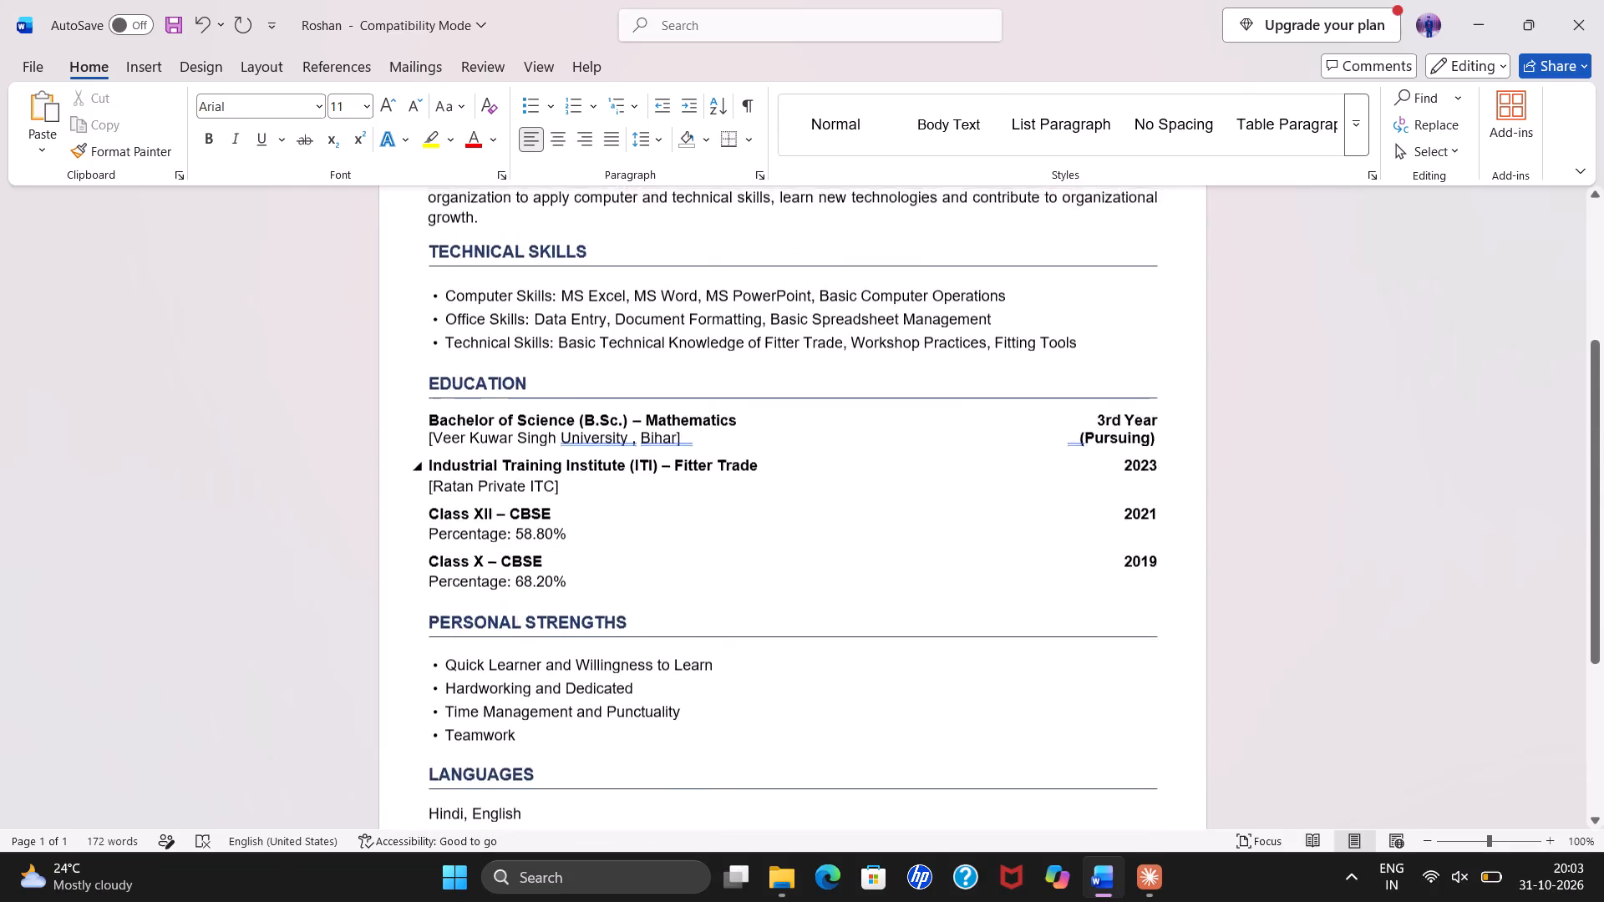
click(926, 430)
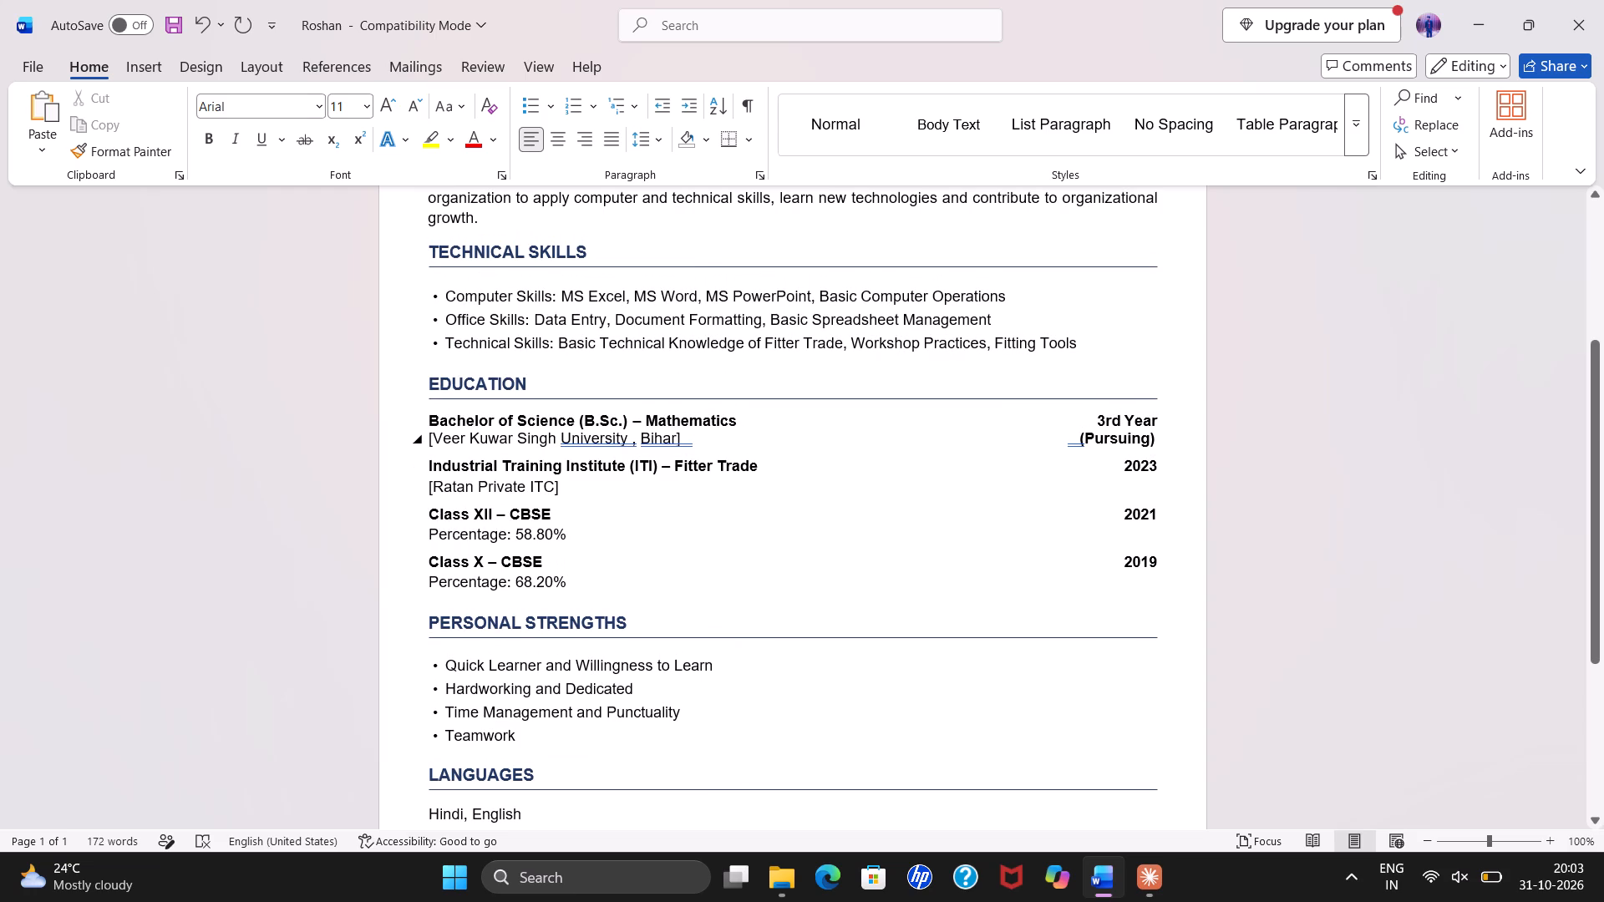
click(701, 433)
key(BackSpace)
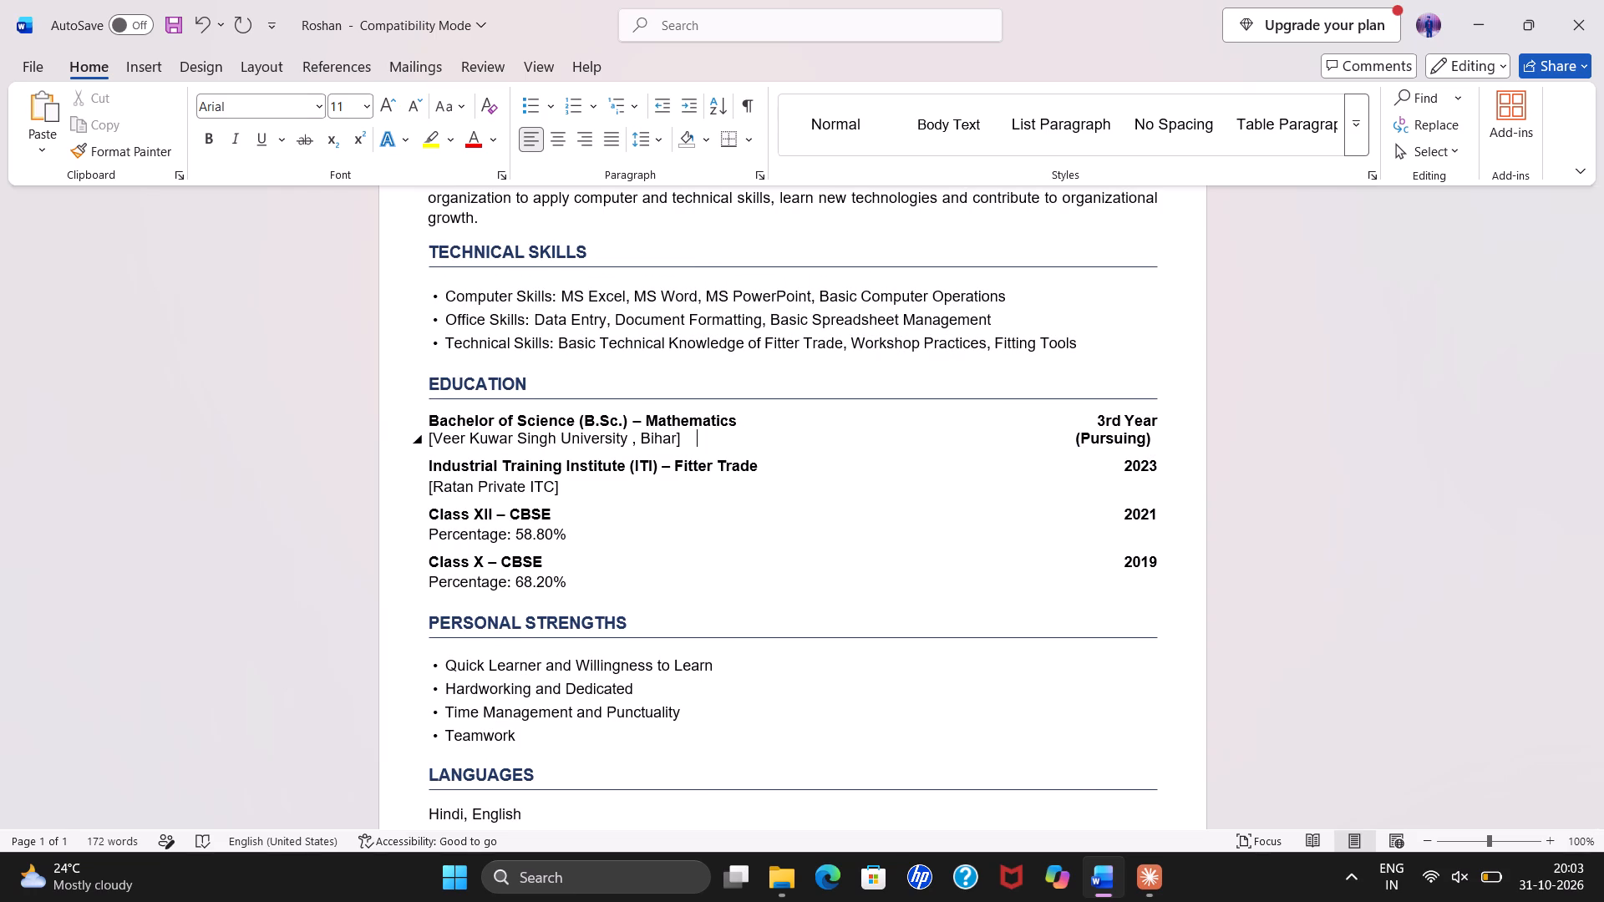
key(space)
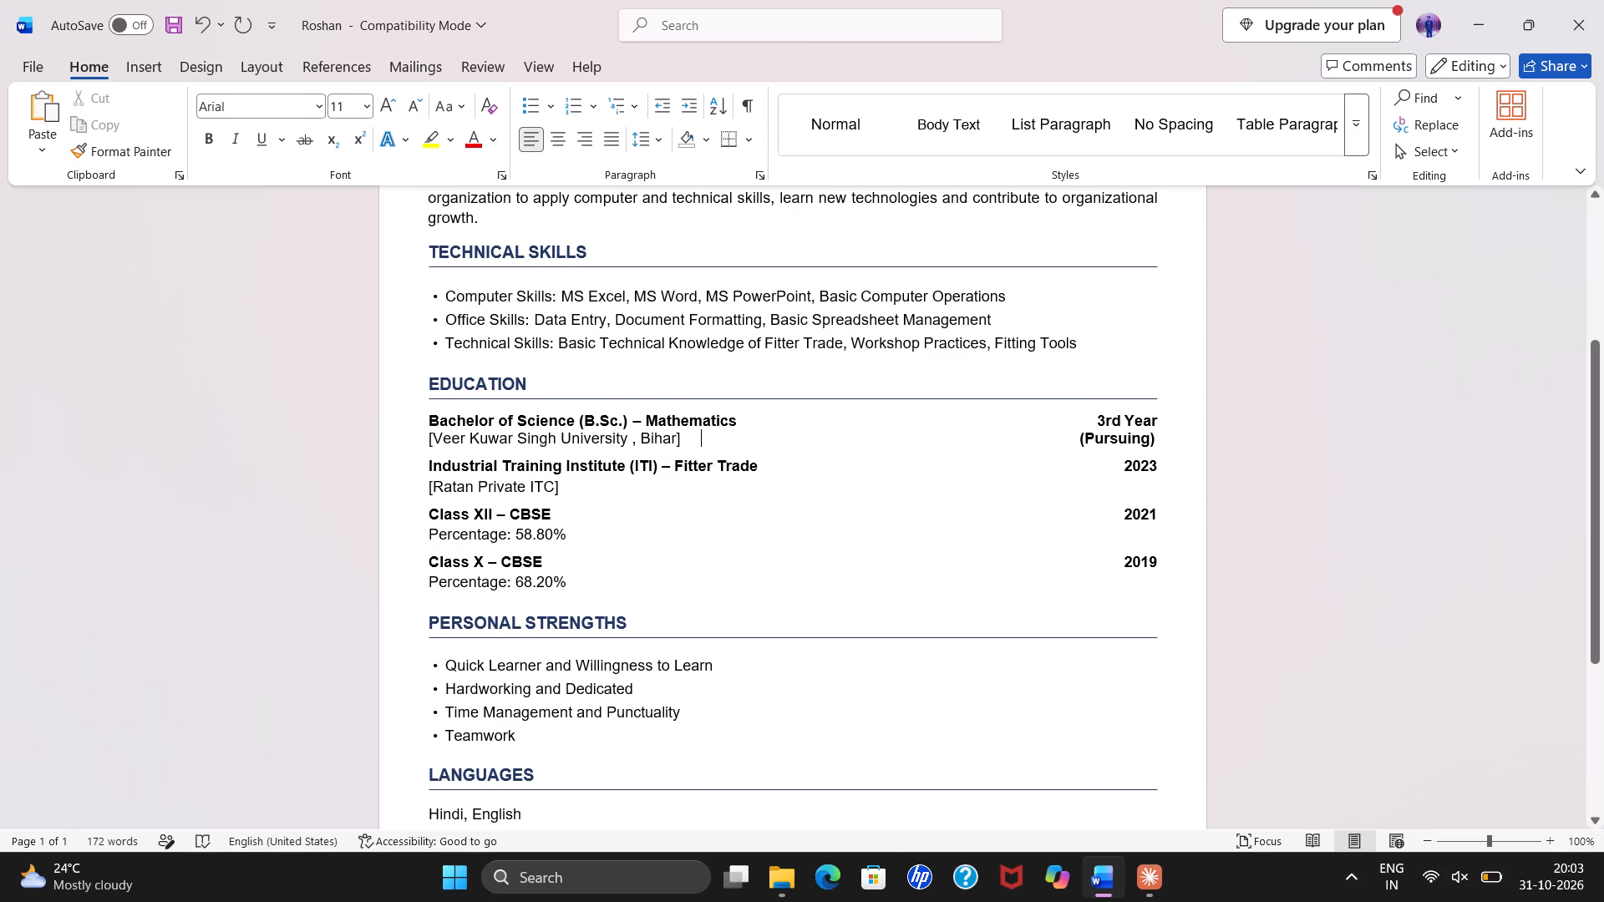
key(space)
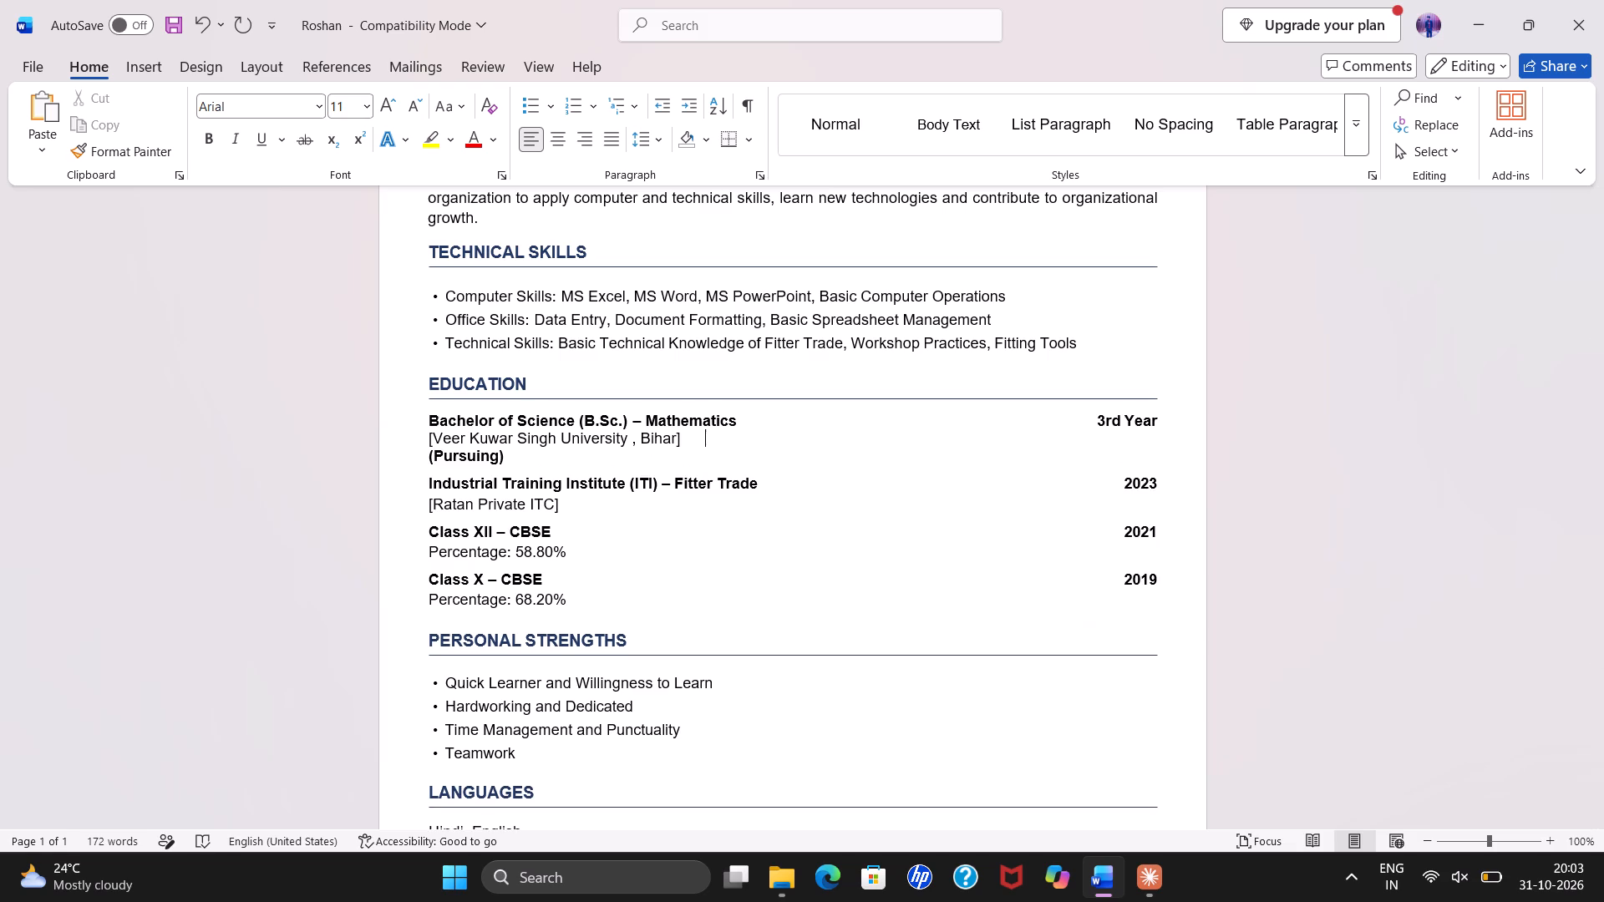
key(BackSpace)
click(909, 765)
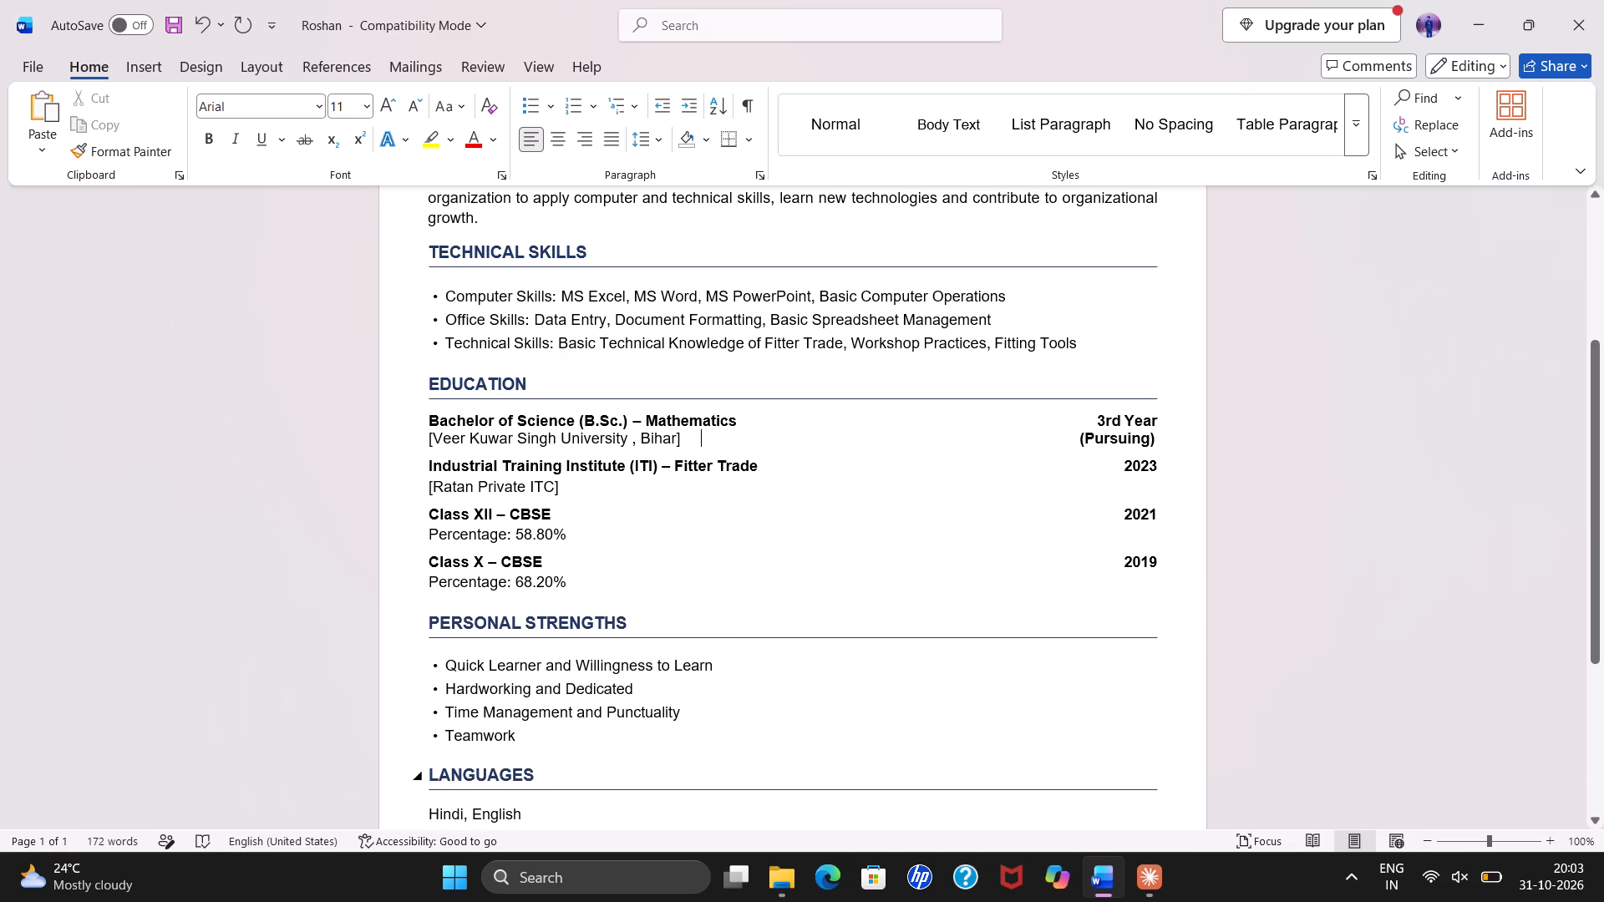
Remove the space before the comma after "University" in the B.Sc. entry and add one space before "(Pursuing)" to realign it.
click(633, 425)
key(BackSpace)
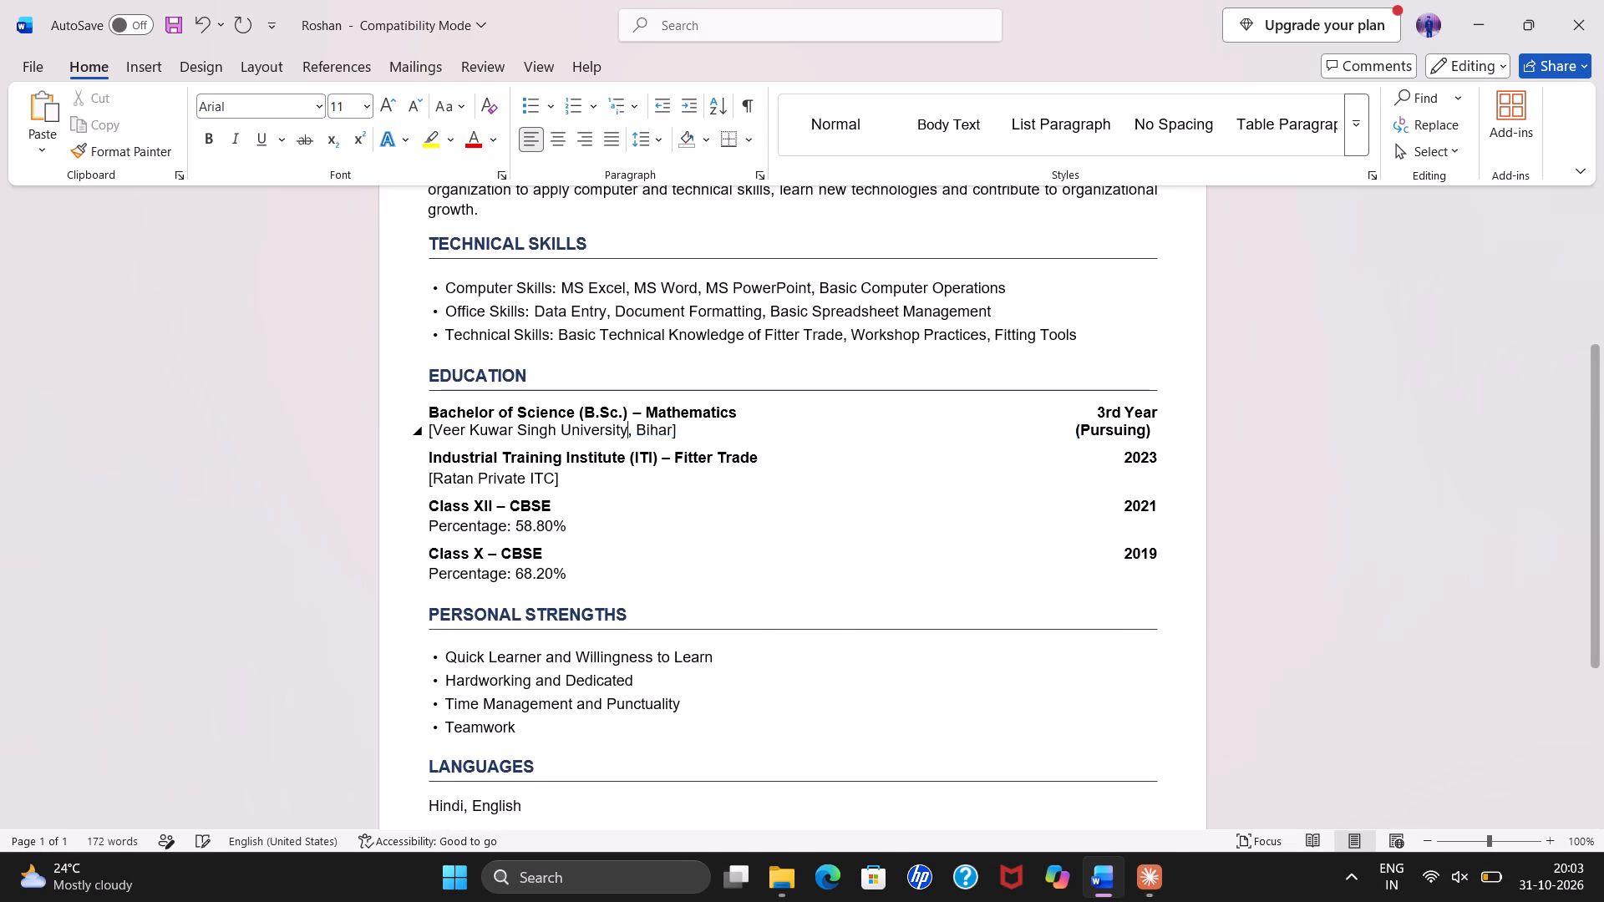
click(769, 420)
click(719, 422)
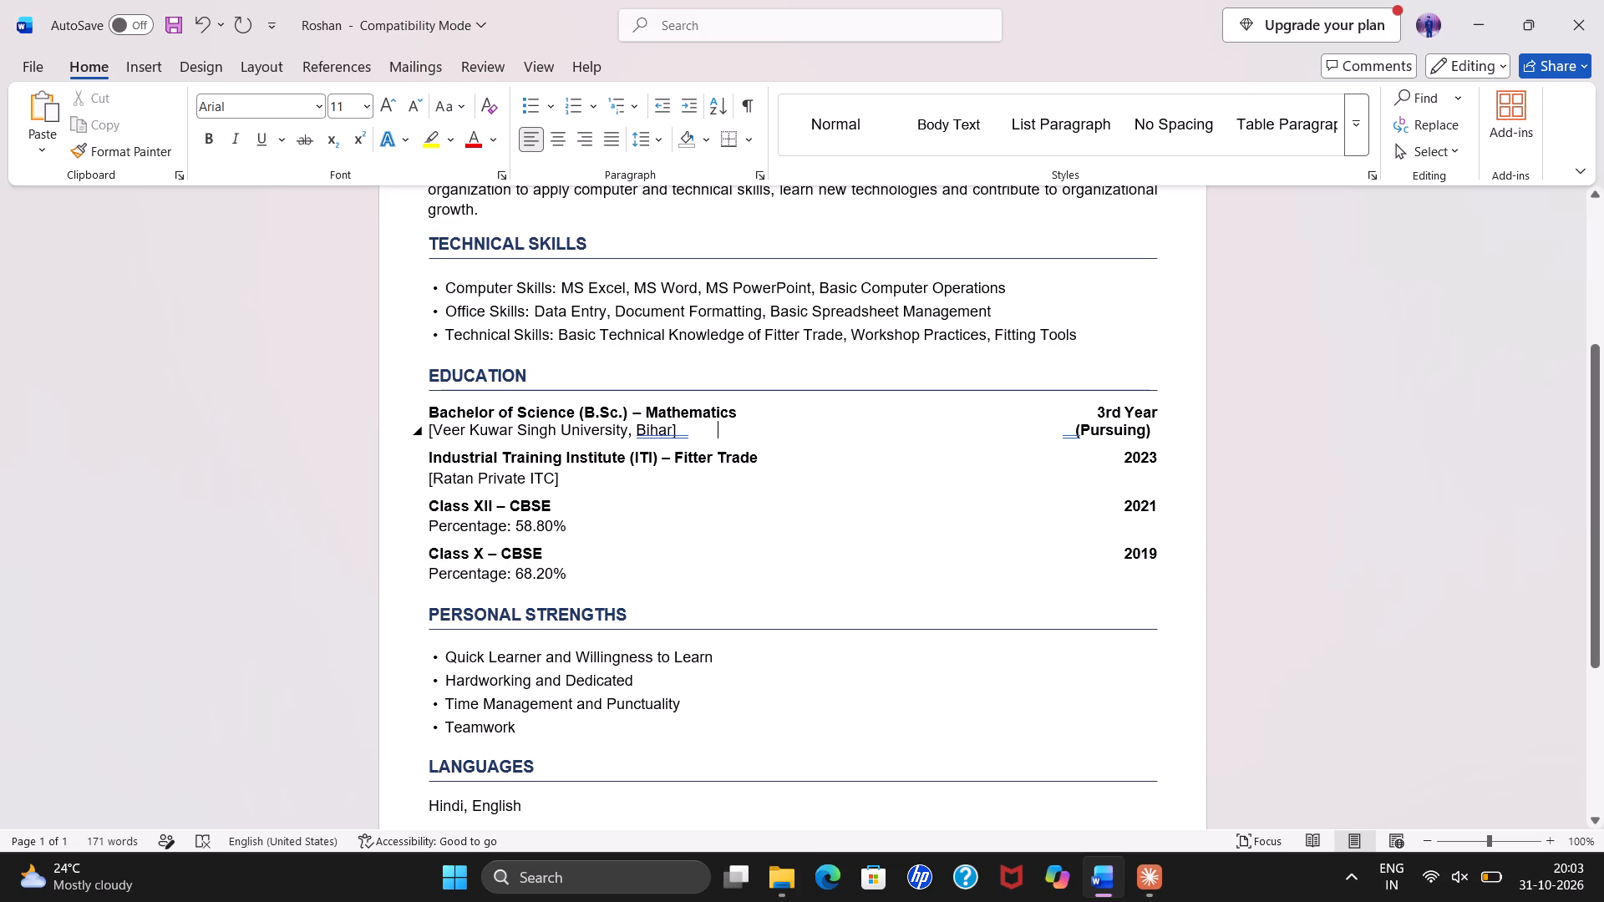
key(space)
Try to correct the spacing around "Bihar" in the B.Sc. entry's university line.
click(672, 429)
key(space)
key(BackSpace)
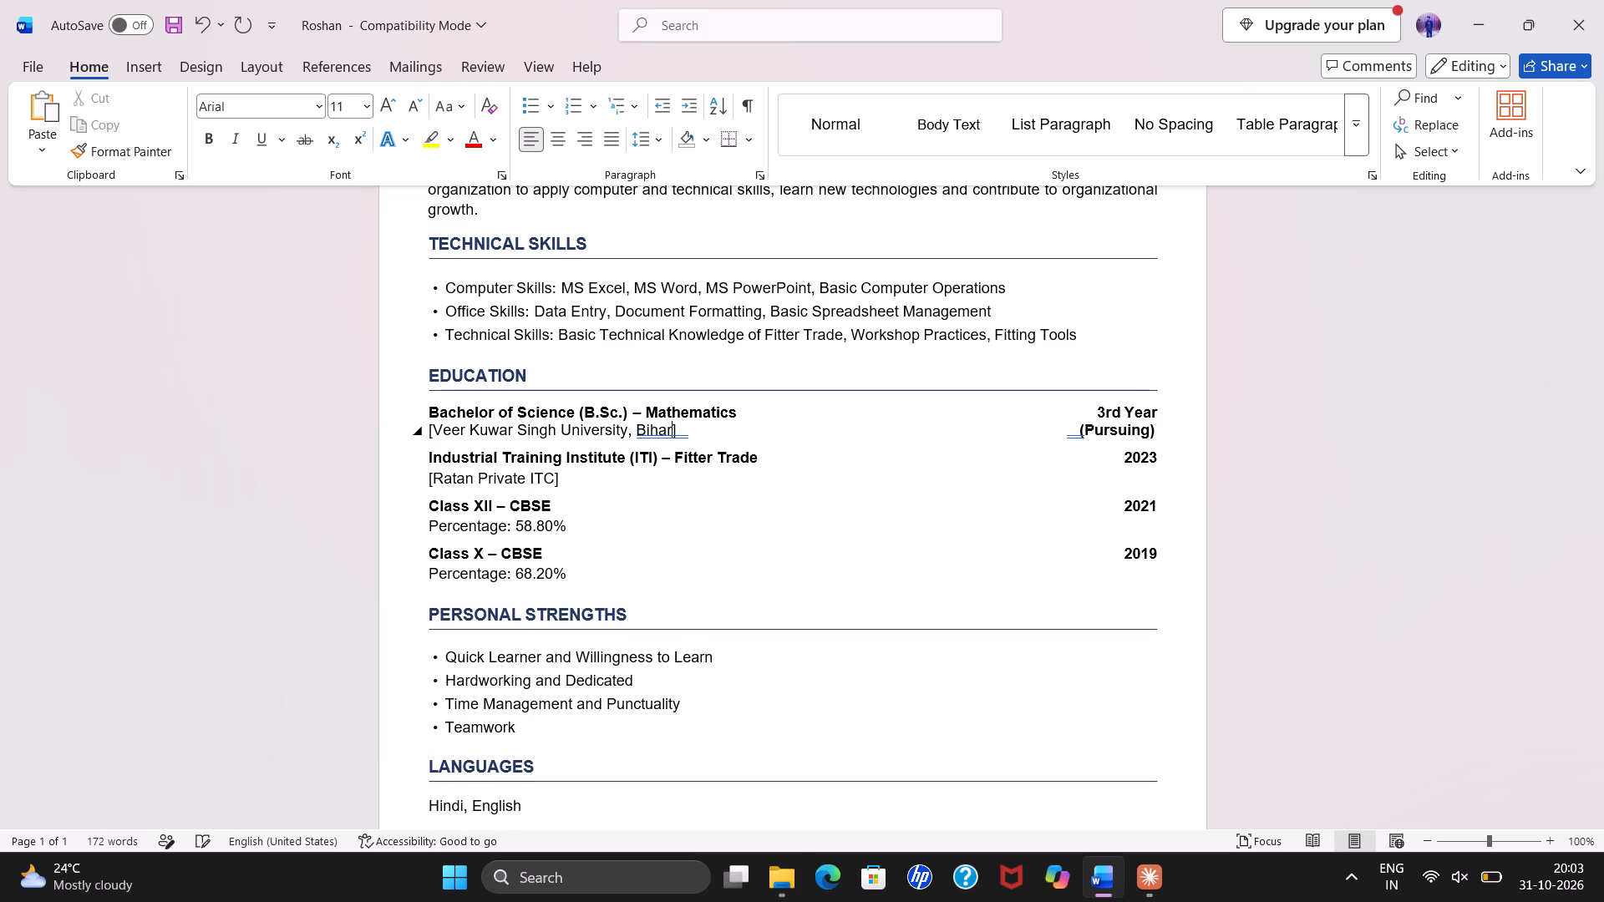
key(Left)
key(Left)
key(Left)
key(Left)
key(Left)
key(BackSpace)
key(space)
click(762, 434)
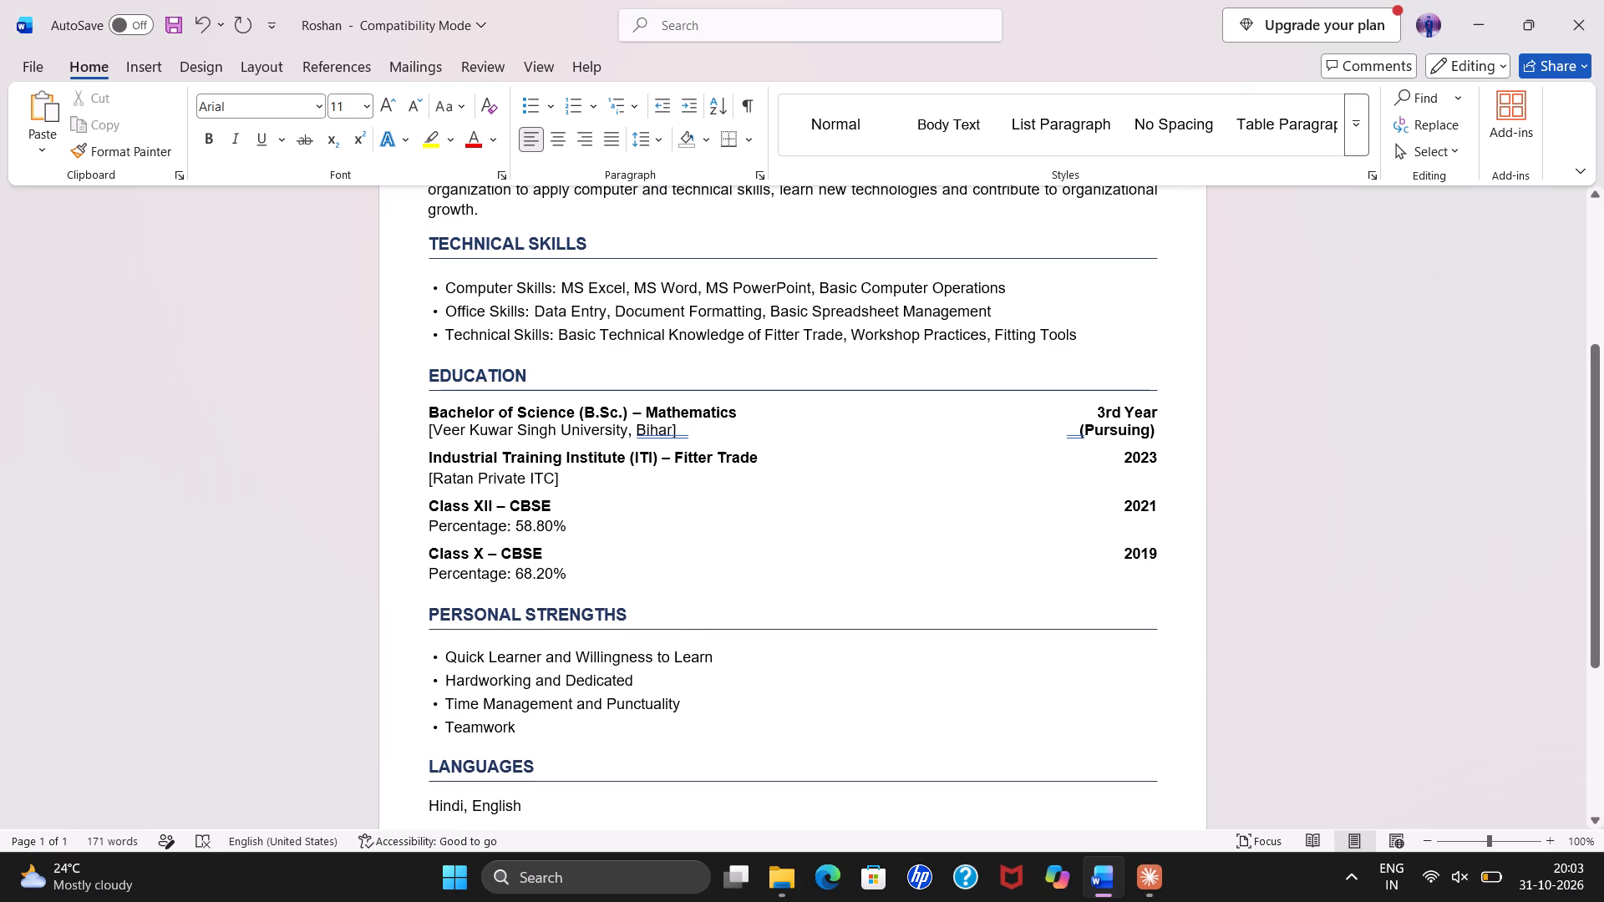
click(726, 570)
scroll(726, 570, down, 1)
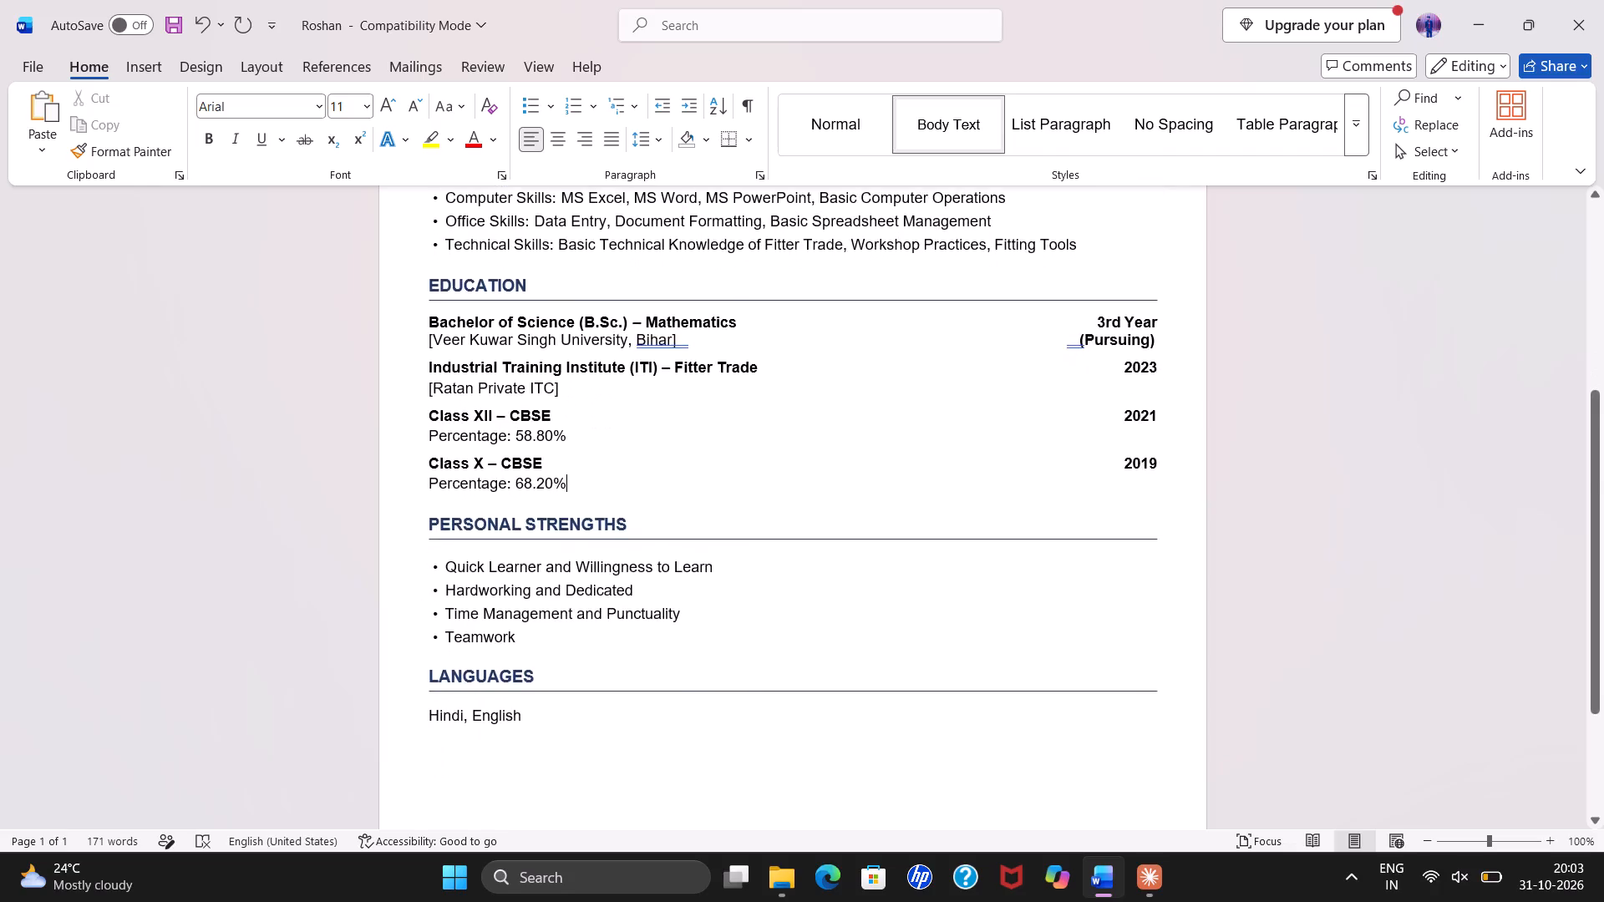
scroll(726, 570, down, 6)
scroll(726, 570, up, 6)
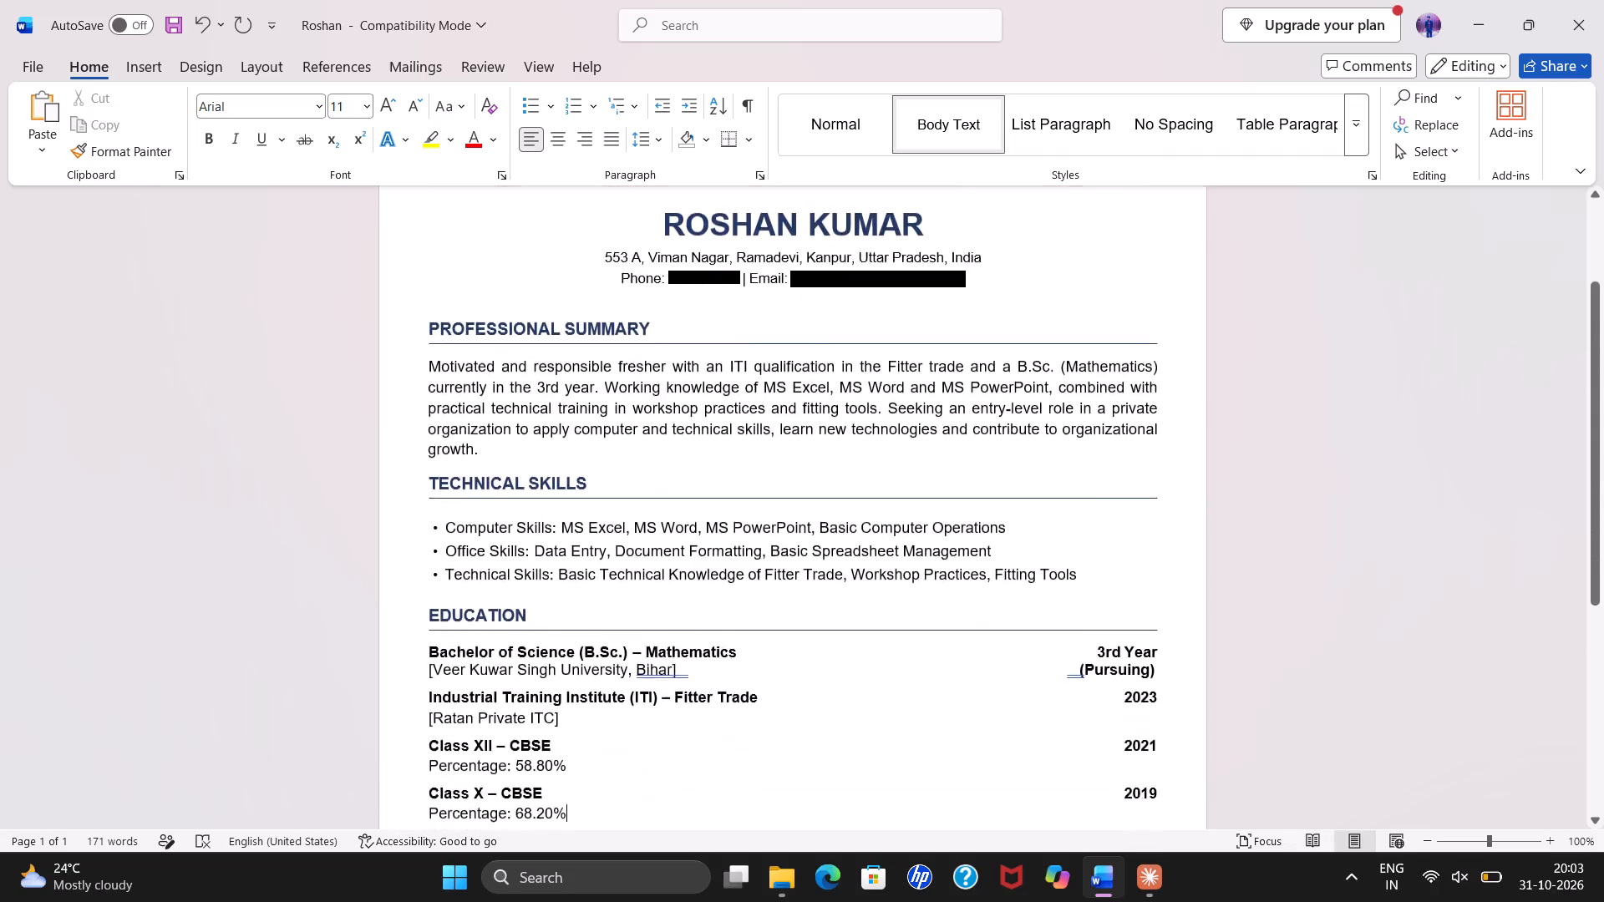
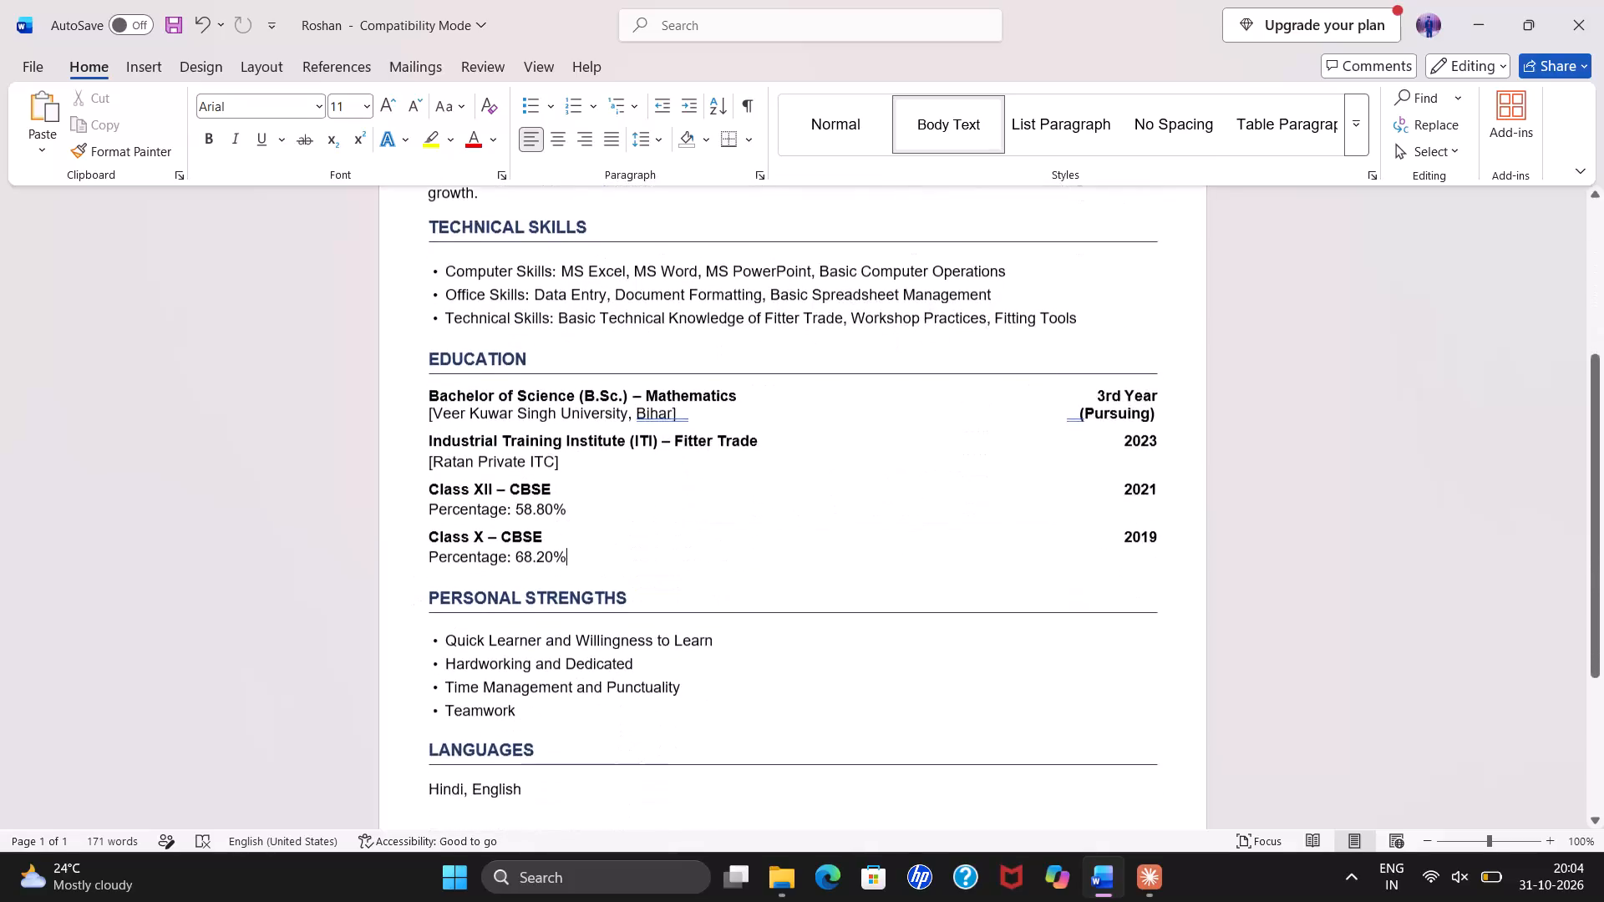
Review the resume's layout from Technical Skills through Education and Personal Strengths to Languages.
scroll(726, 497, down, 1)
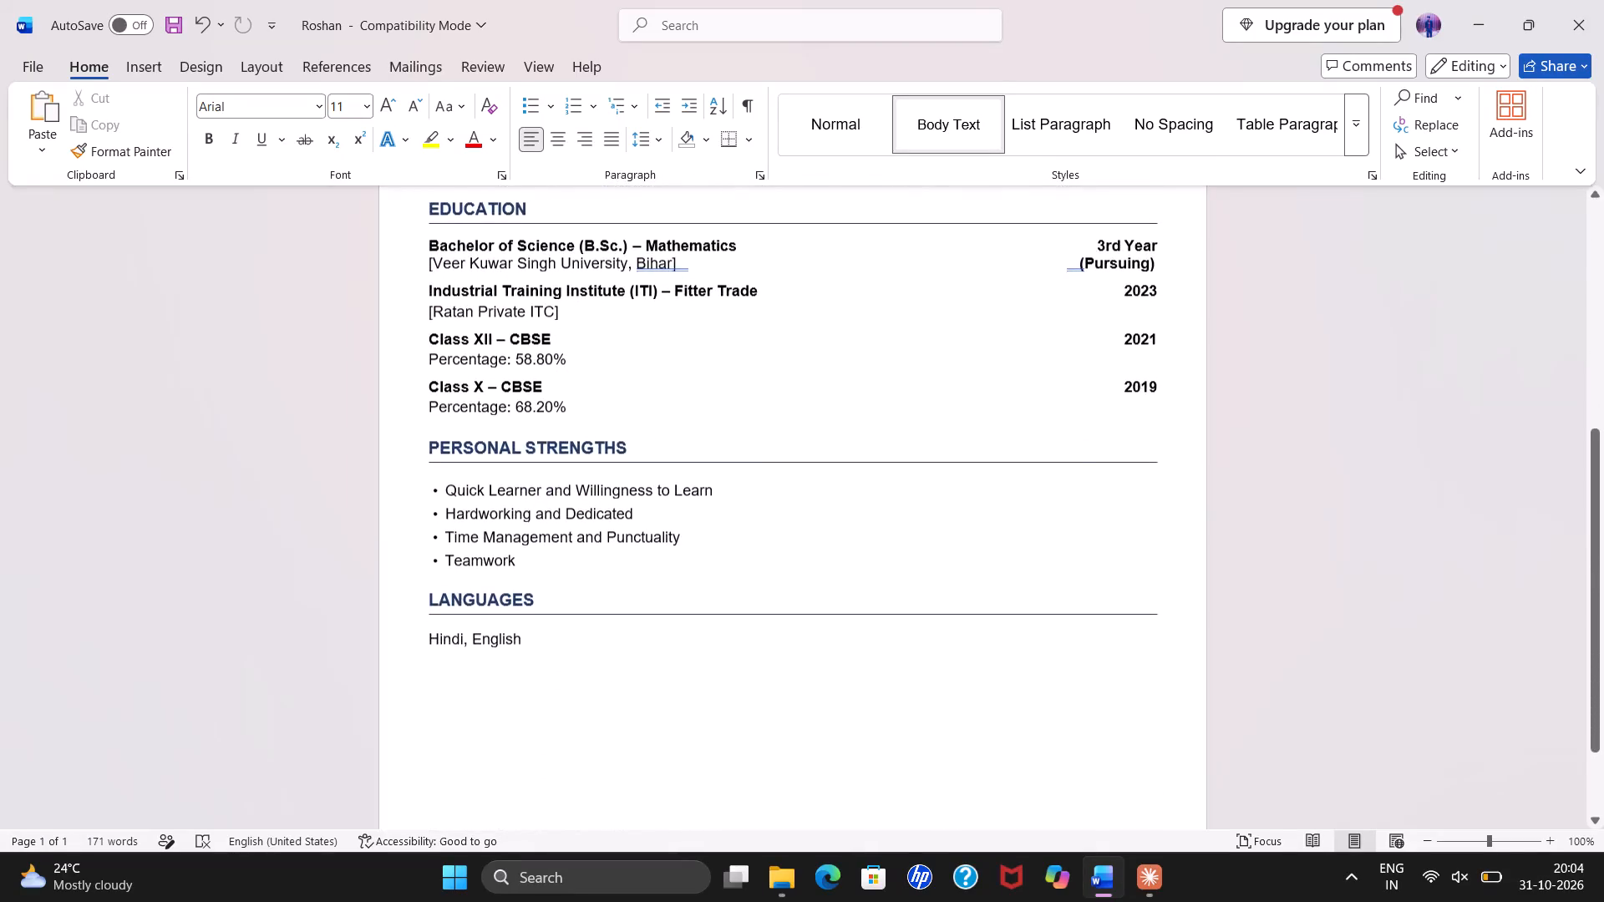
scroll(726, 497, down, 2)
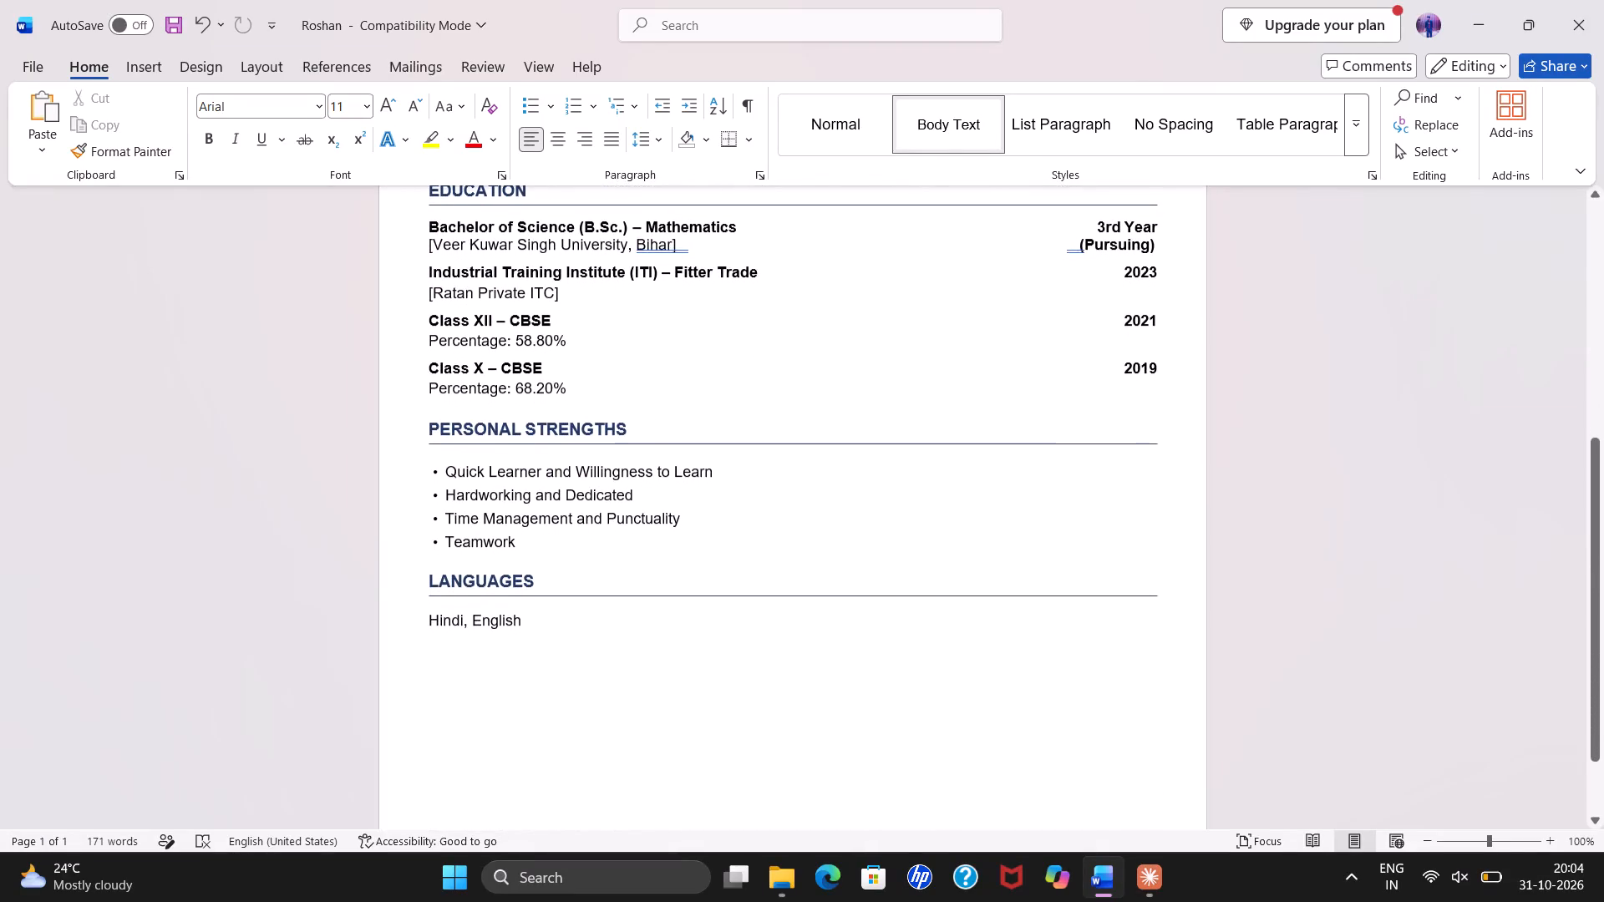
scroll(726, 497, down, 1)
scroll(726, 497, up, 1)
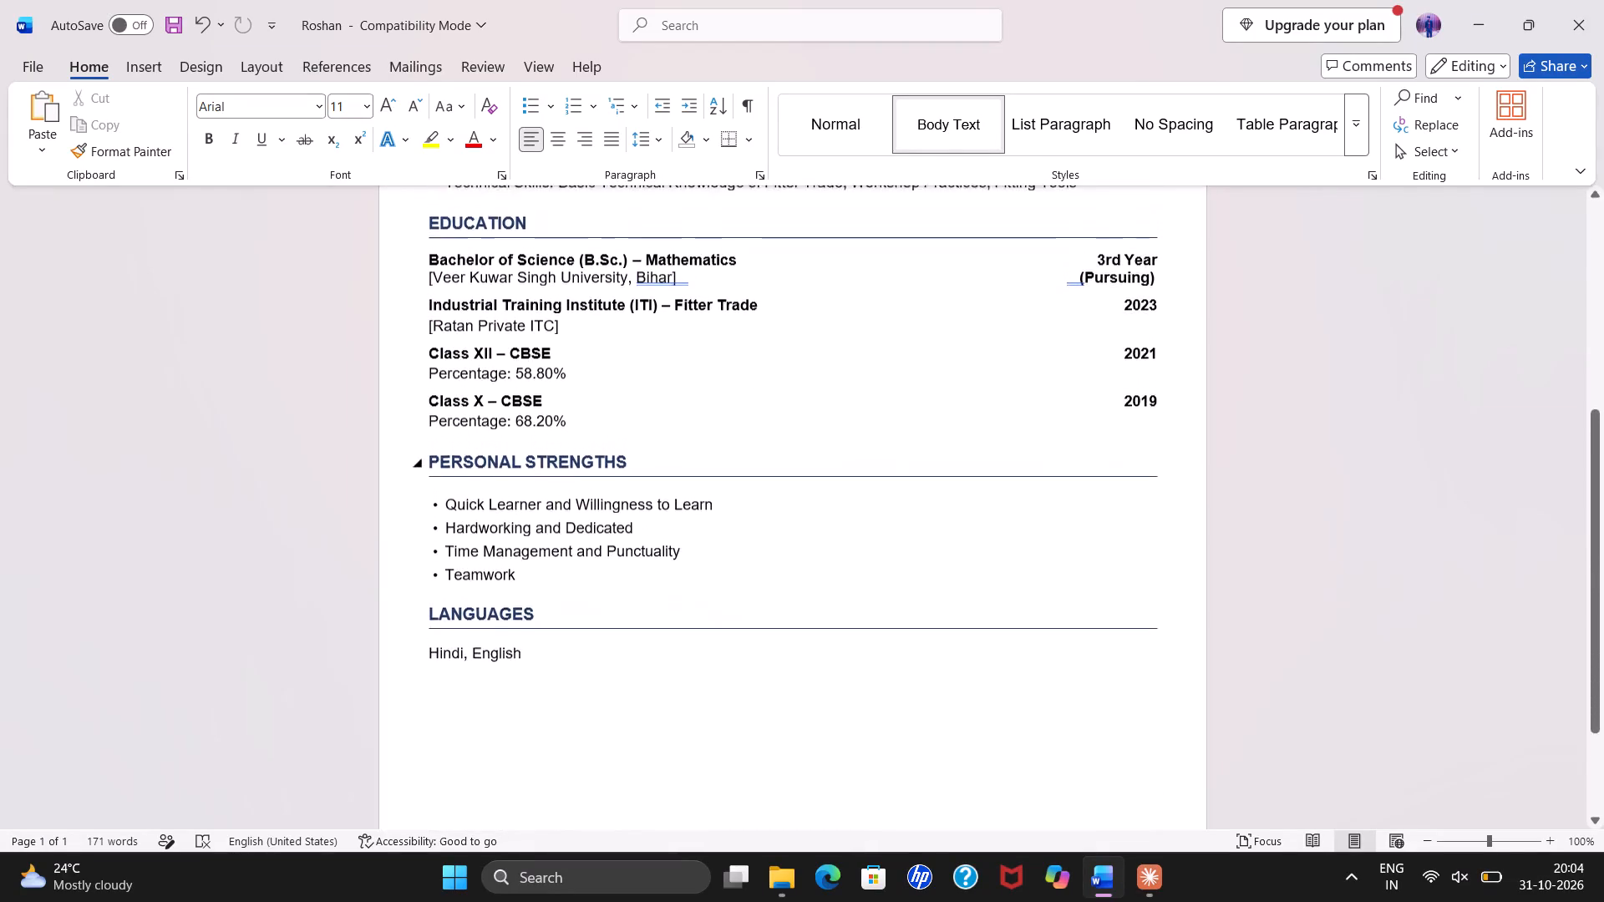
scroll(726, 497, up, 3)
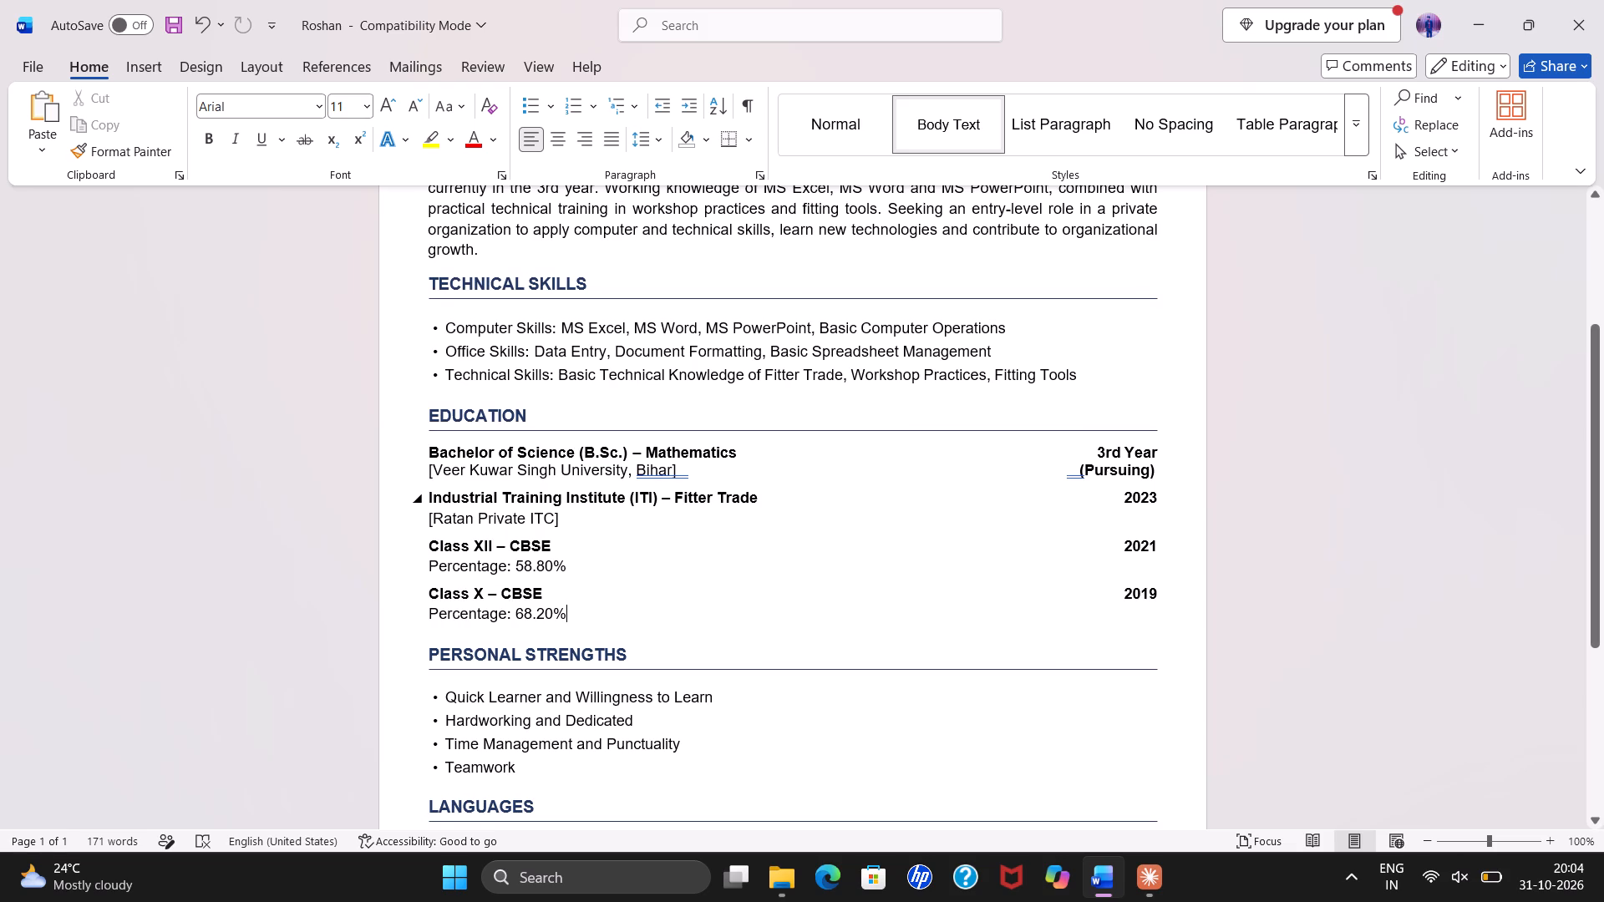
scroll(726, 497, right, 1)
Save the edited resume and close the Word document.
key(ctrl+s)
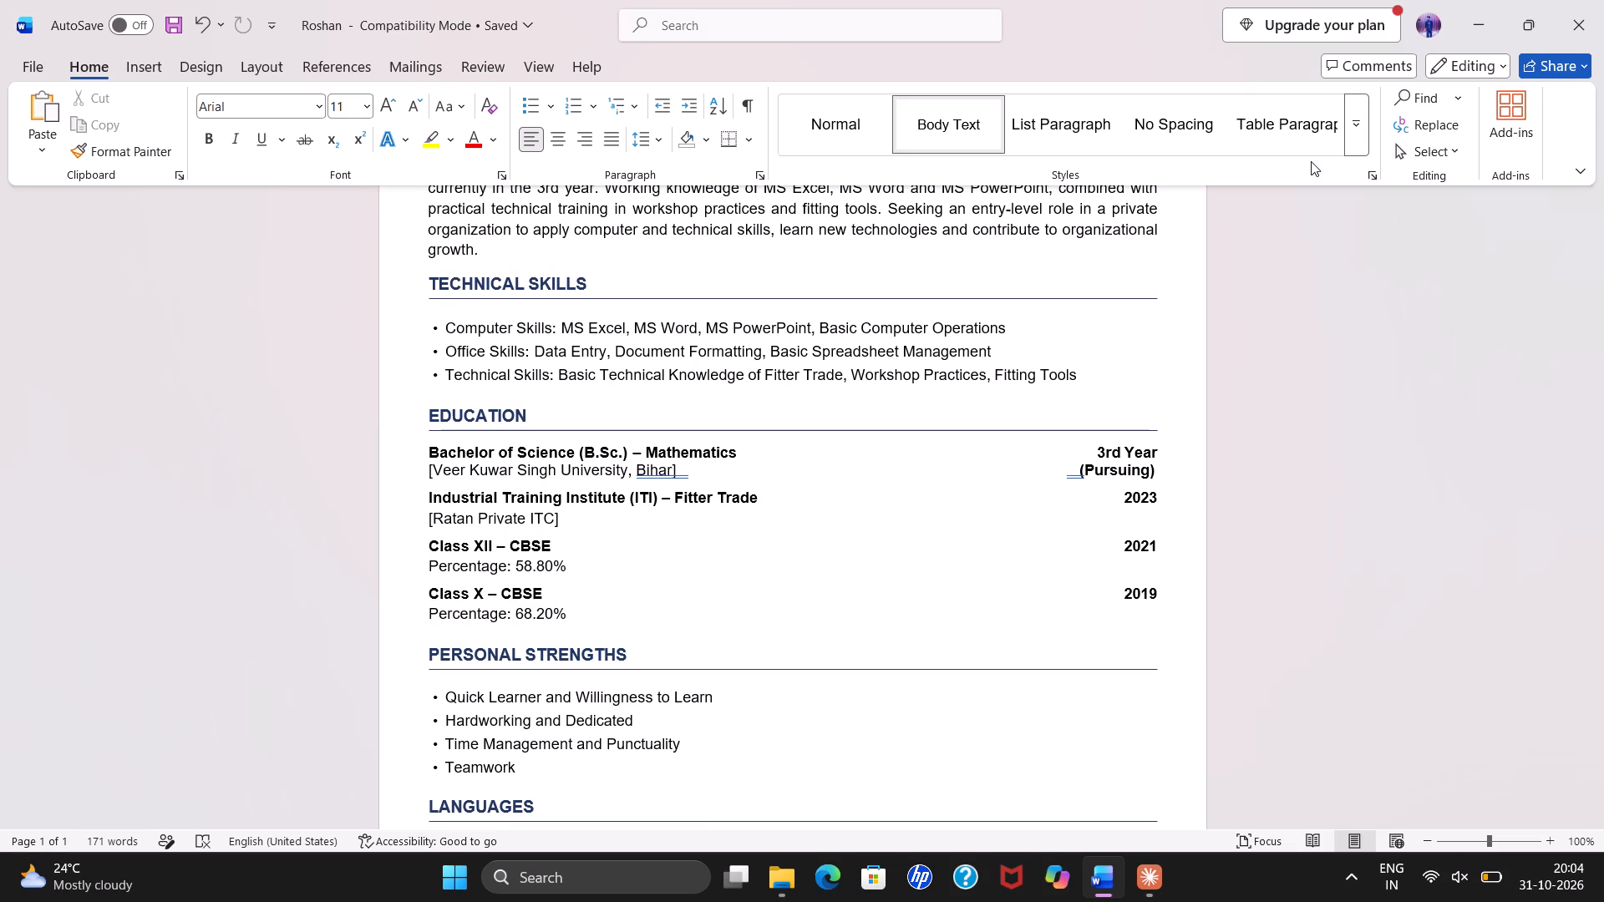
click(1603, 0)
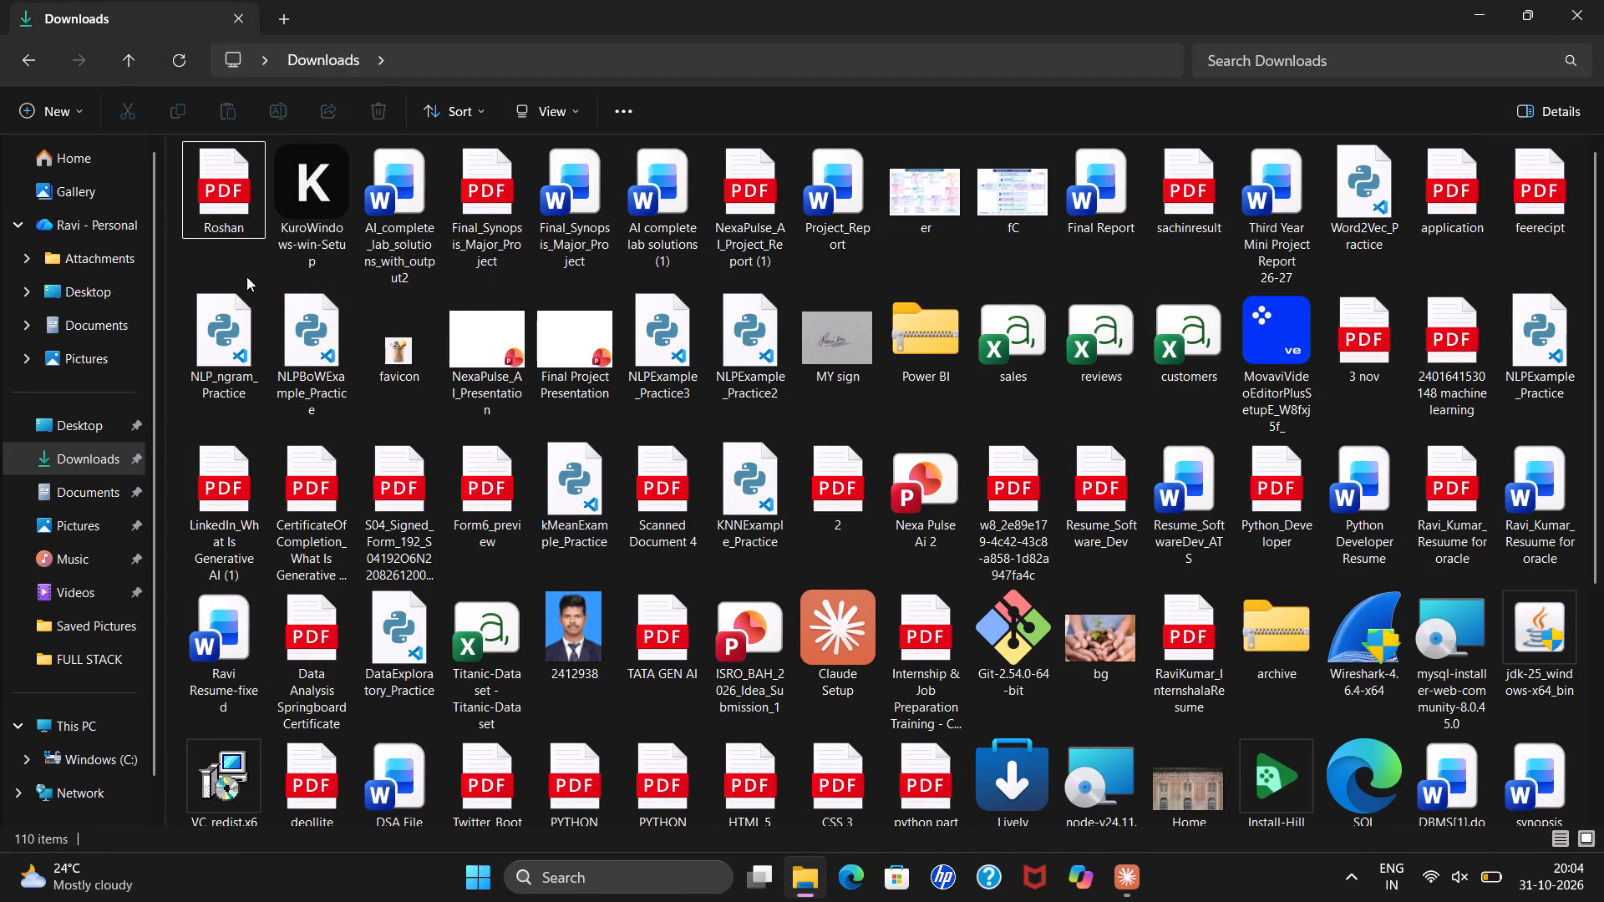
Refresh the Downloads folder and delete the old Roshan PDF, keeping the Word version.
scroll(237, 273, up, 4)
click(173, 57)
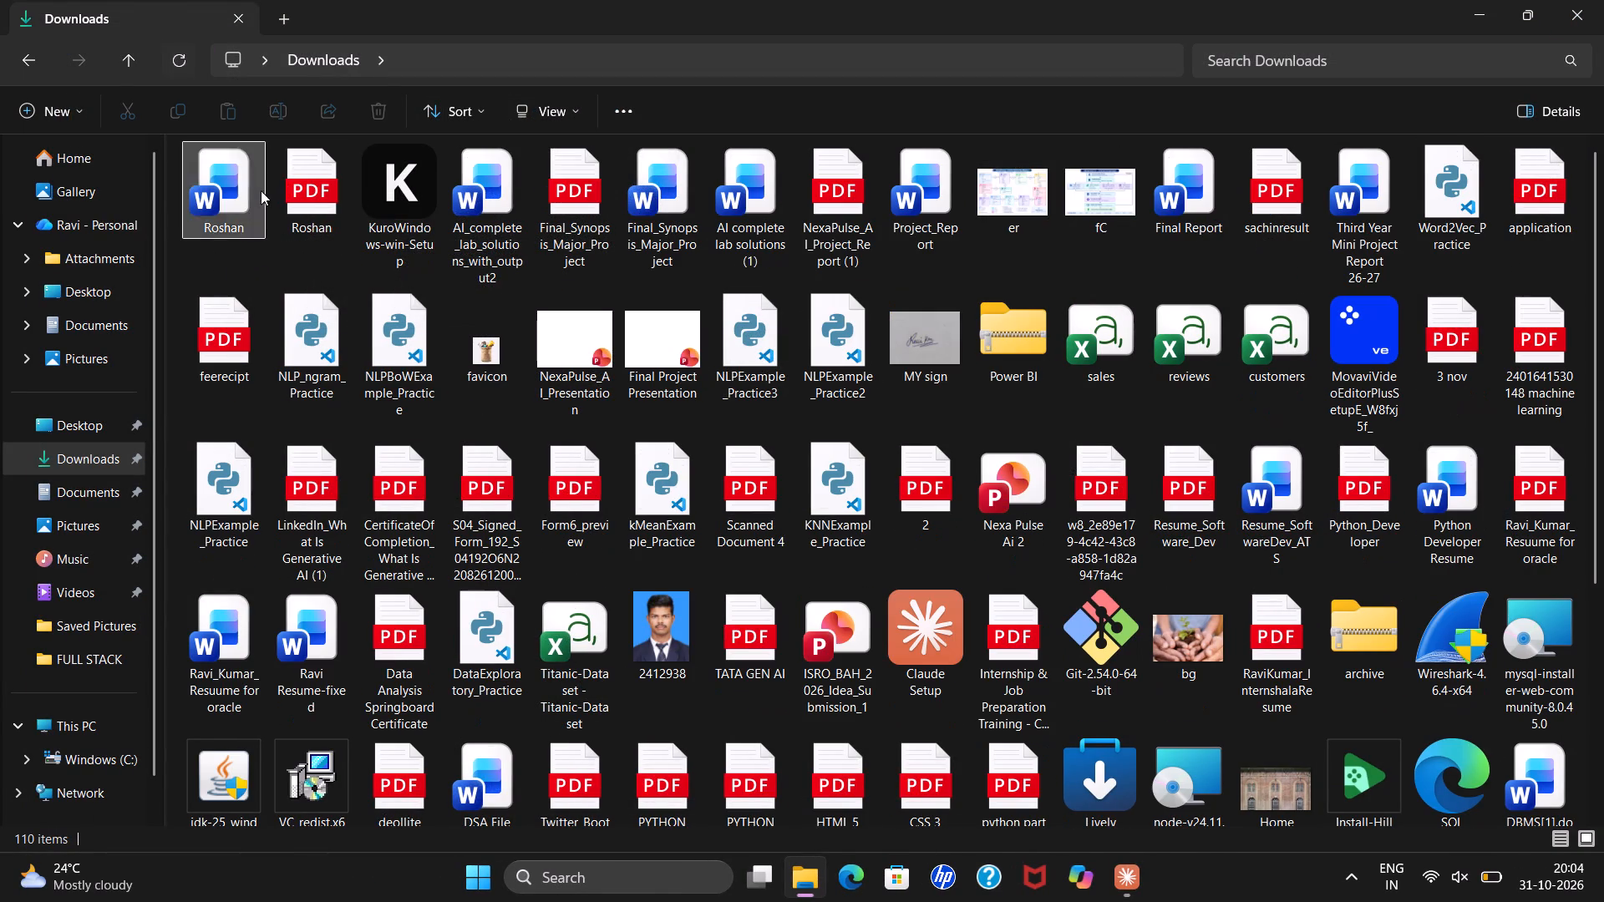
right_click(316, 211)
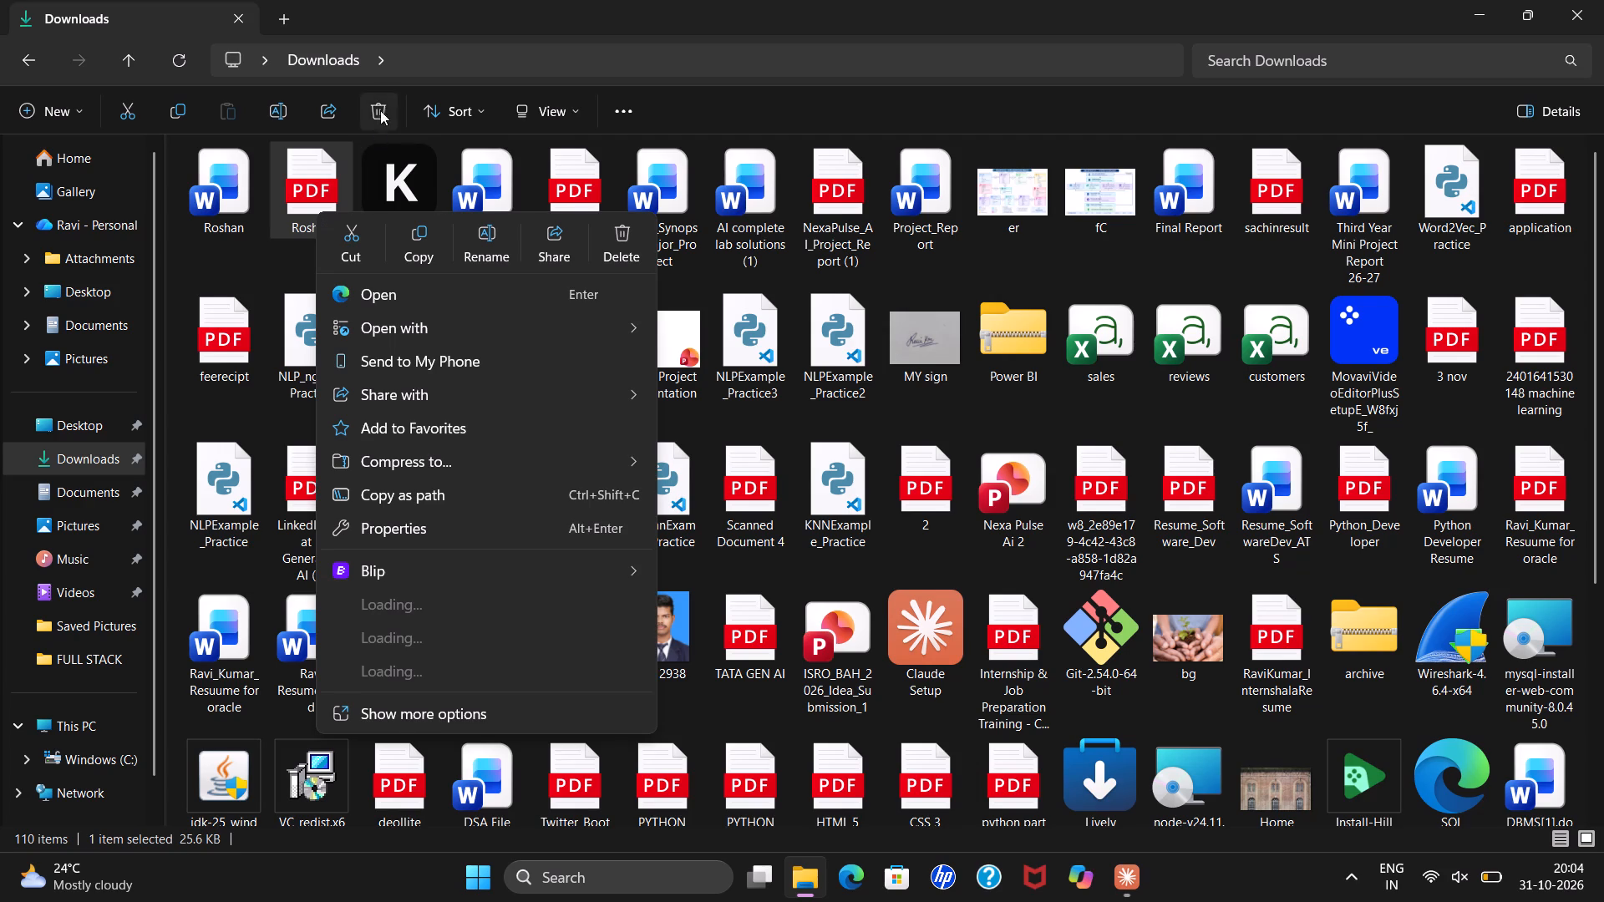
click(621, 233)
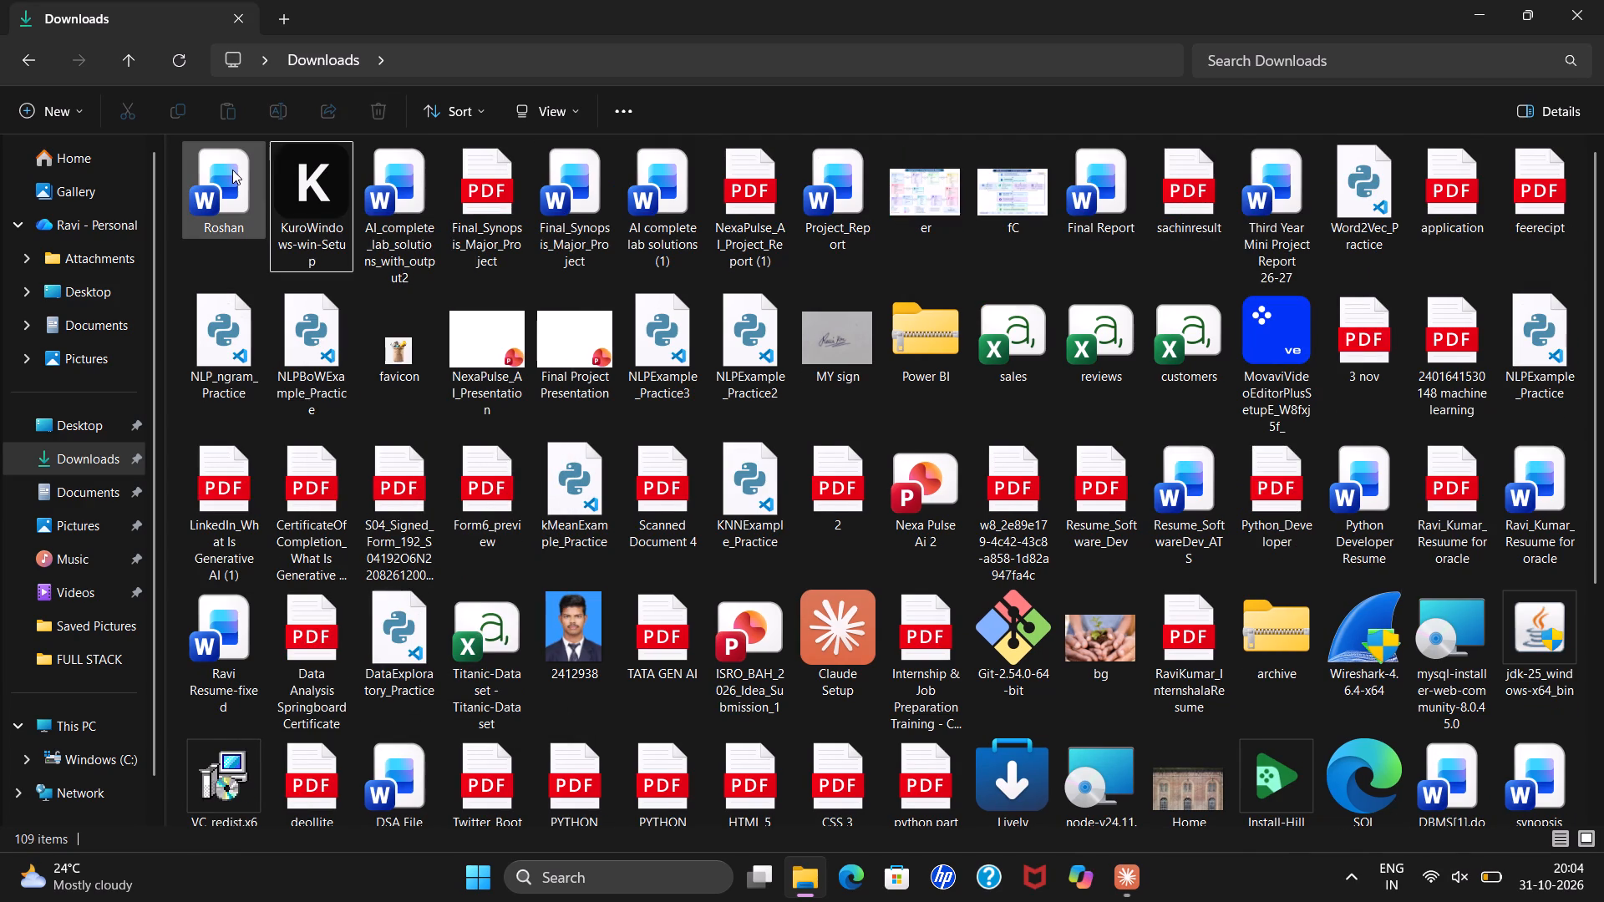
Reopen the Roshan Word document from Downloads to check its content, and close both it and the Downloads window.
double_click(232, 170)
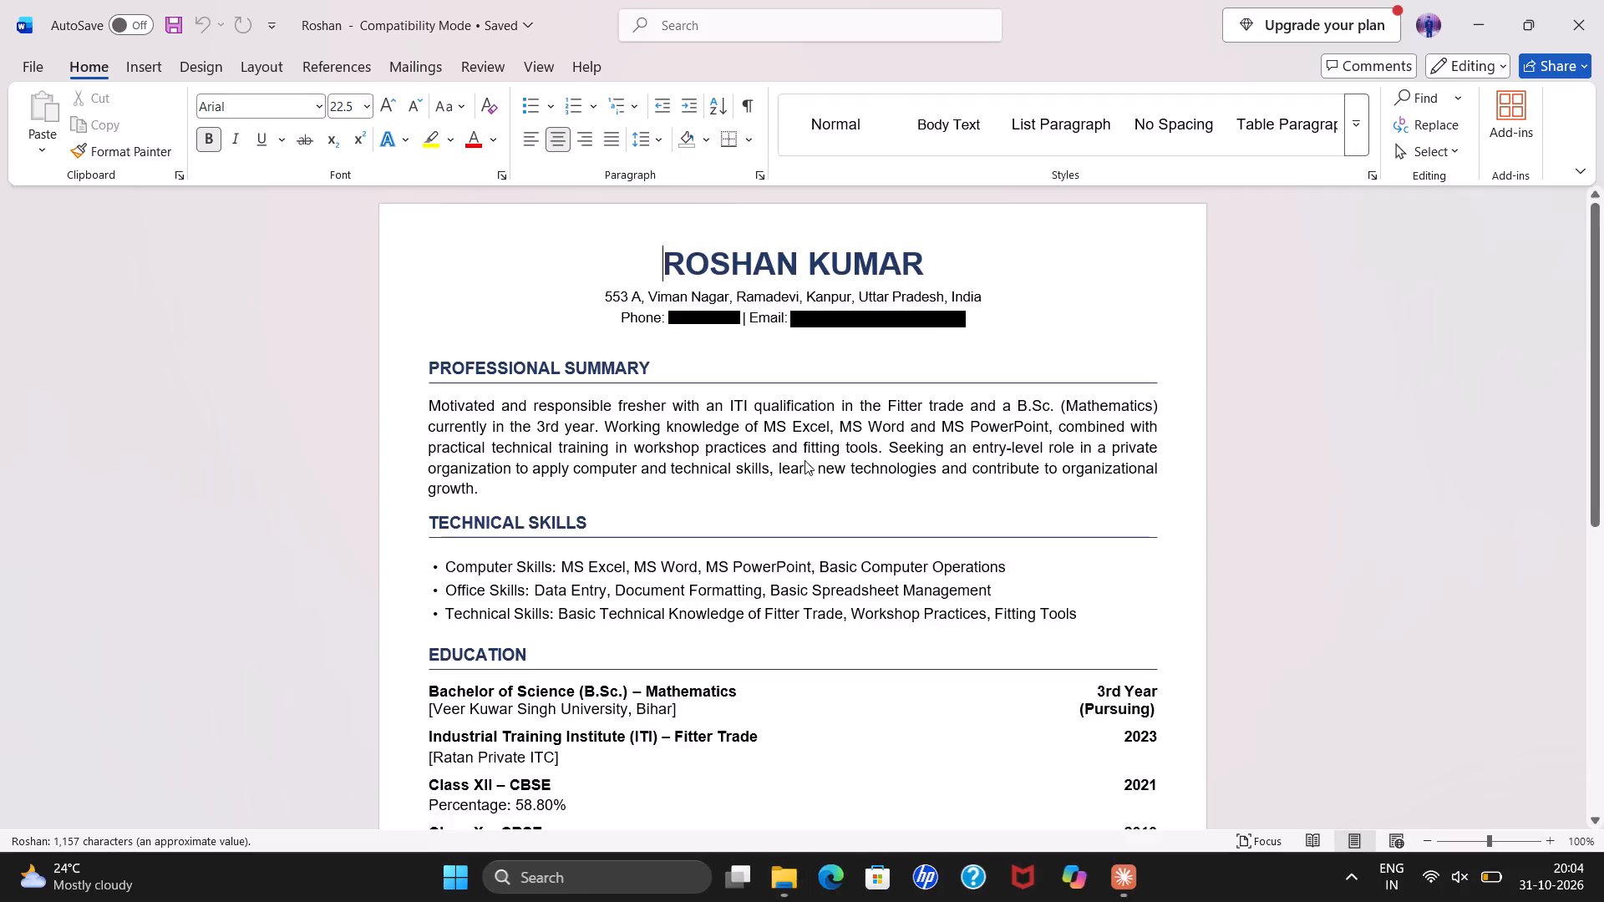
scroll(977, 572, down, 1)
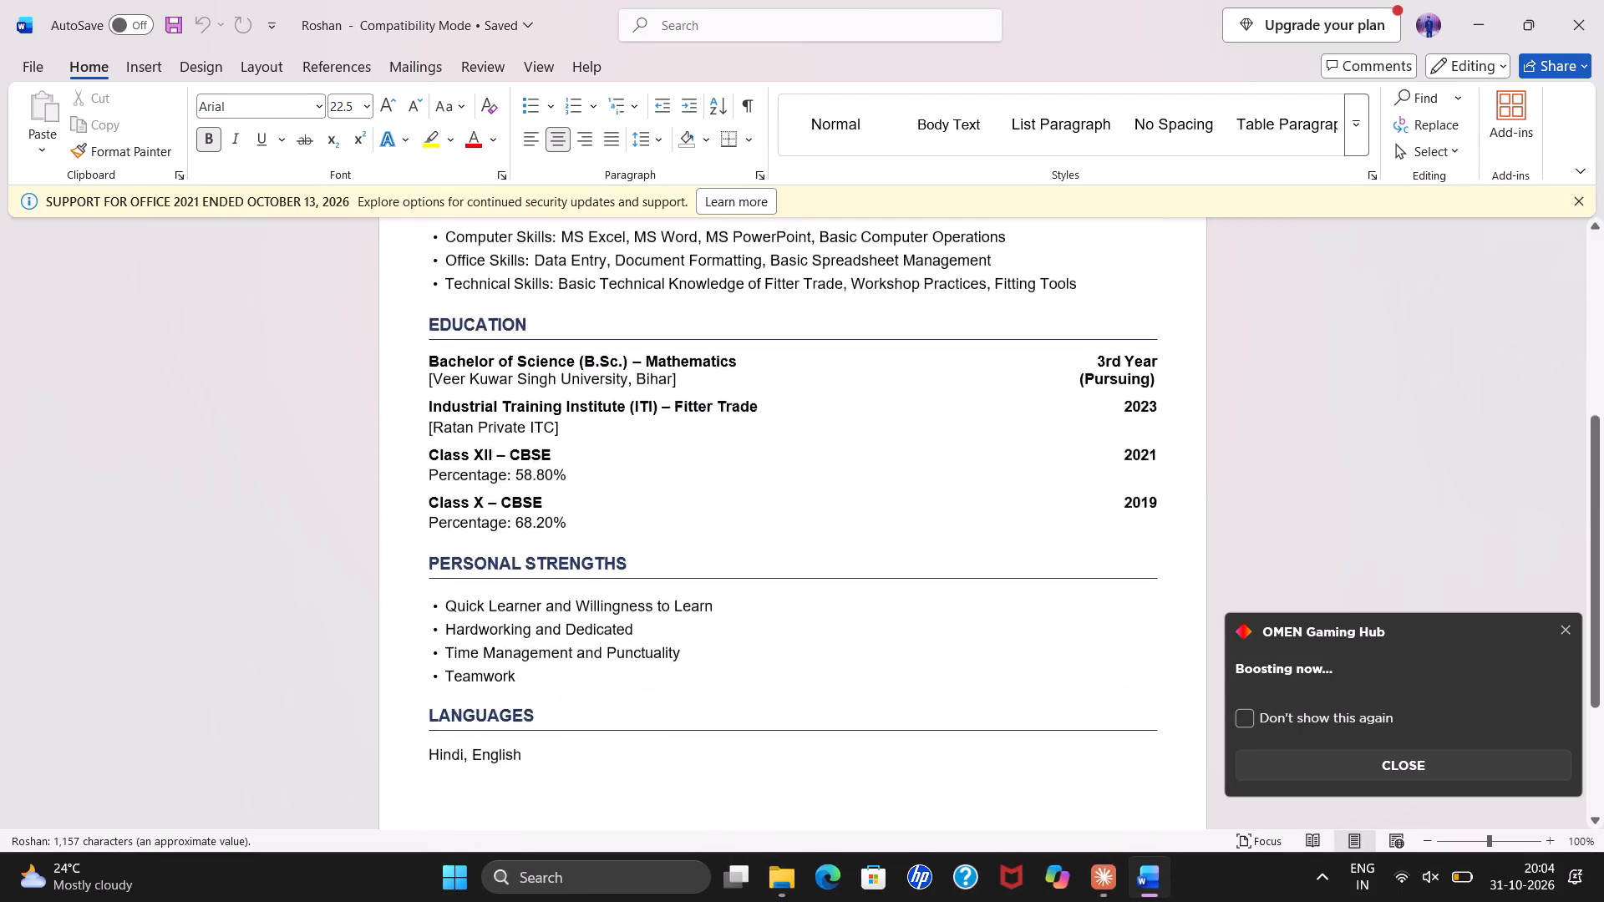
scroll(977, 572, down, 1)
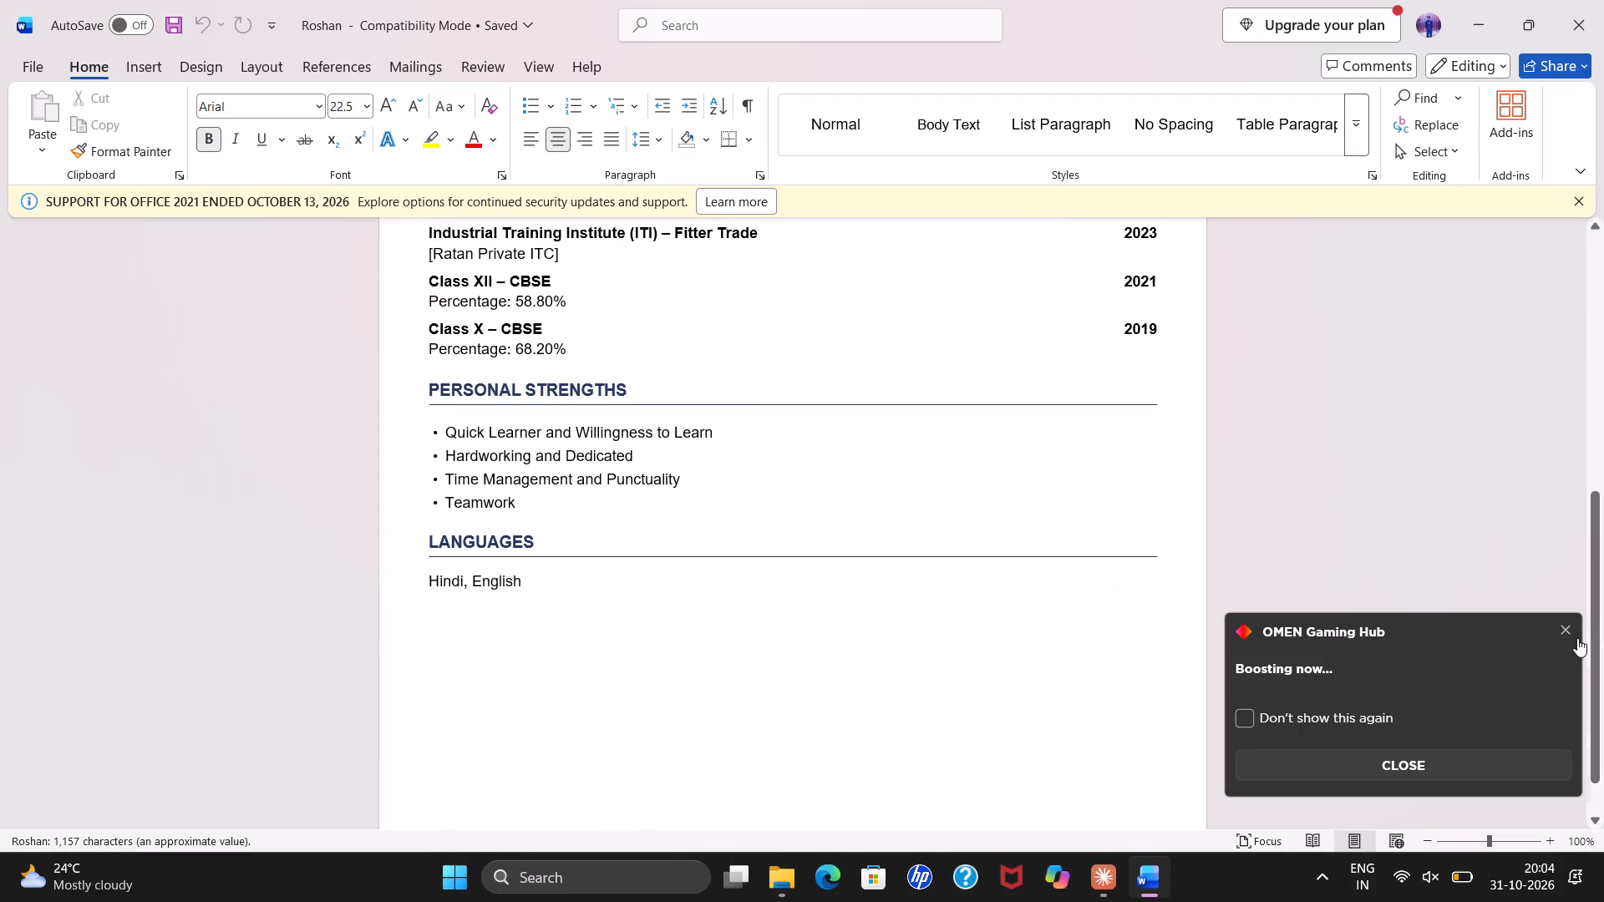
click(1564, 629)
click(1603, 0)
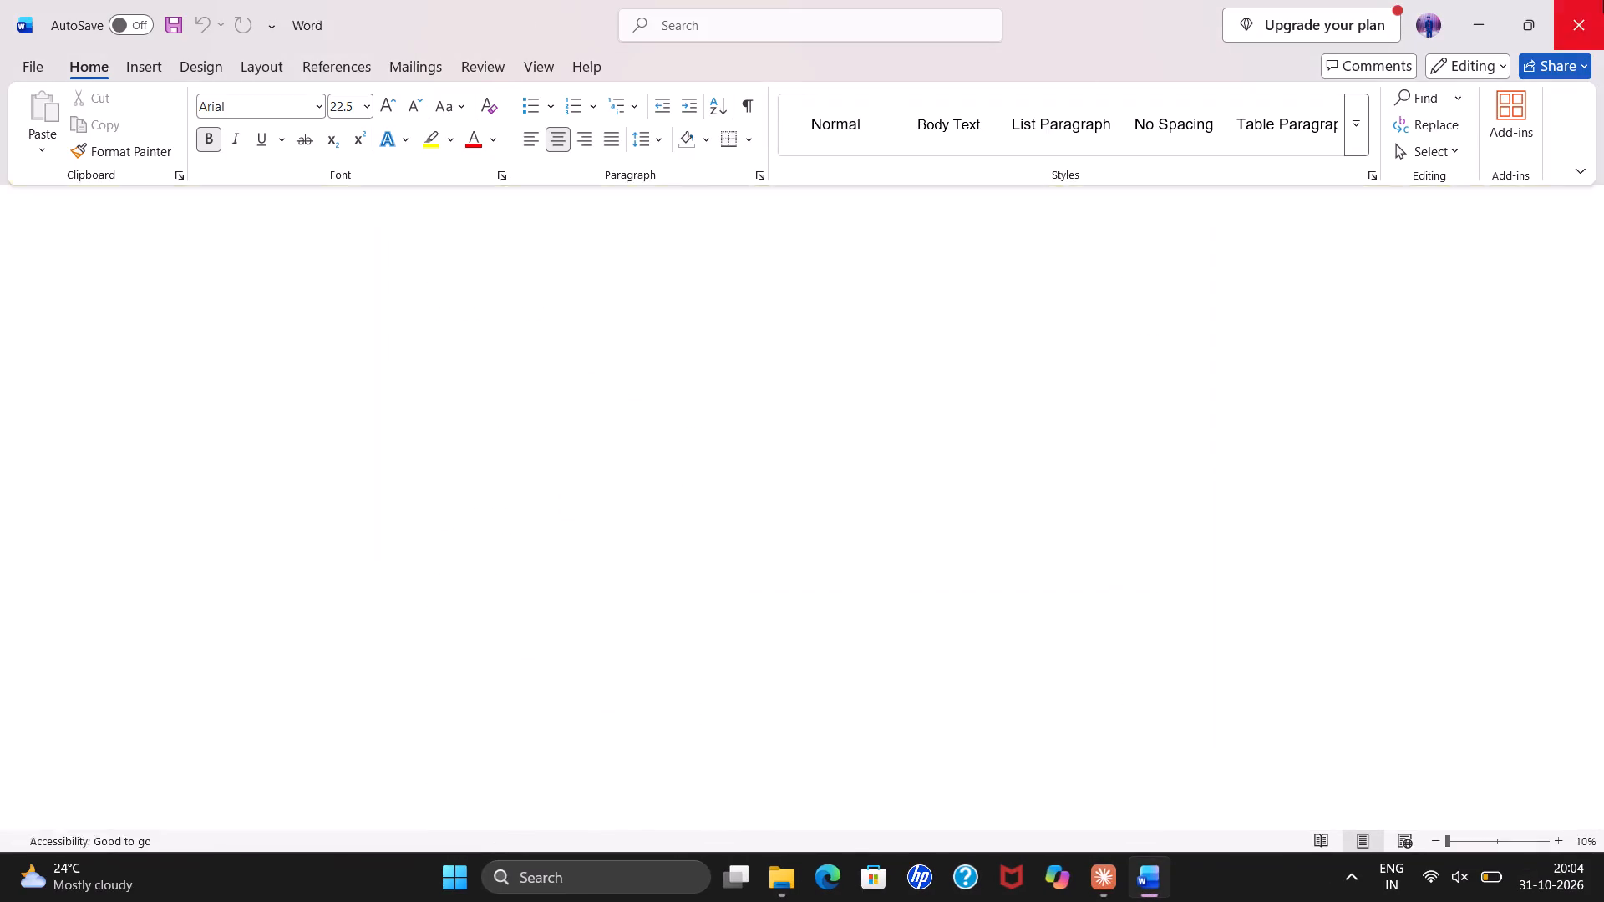
click(1580, 0)
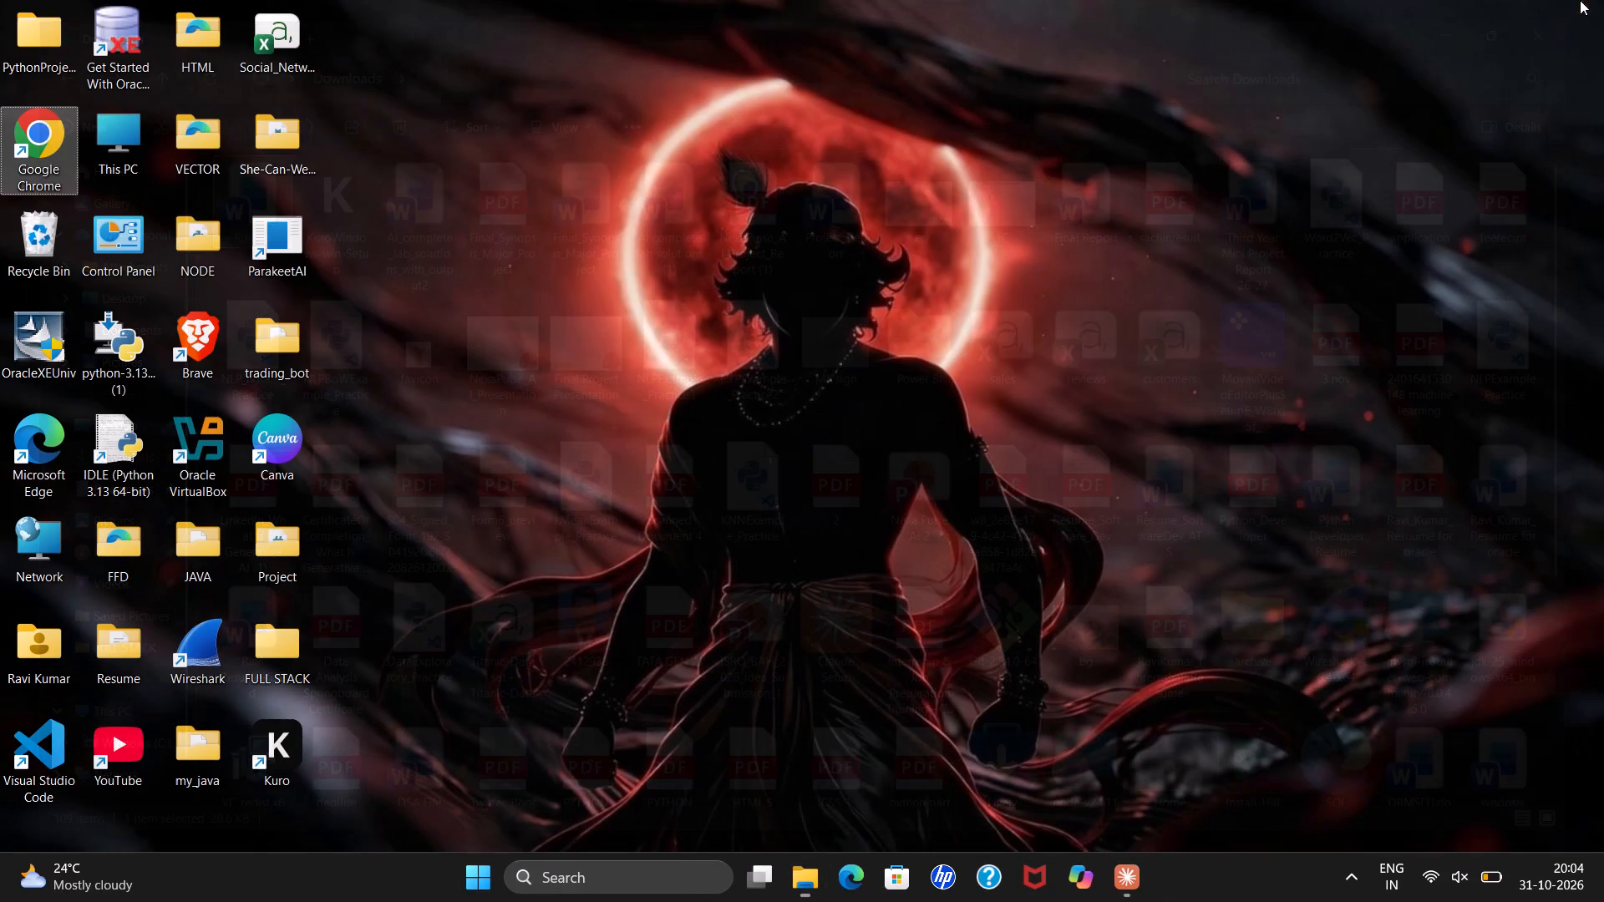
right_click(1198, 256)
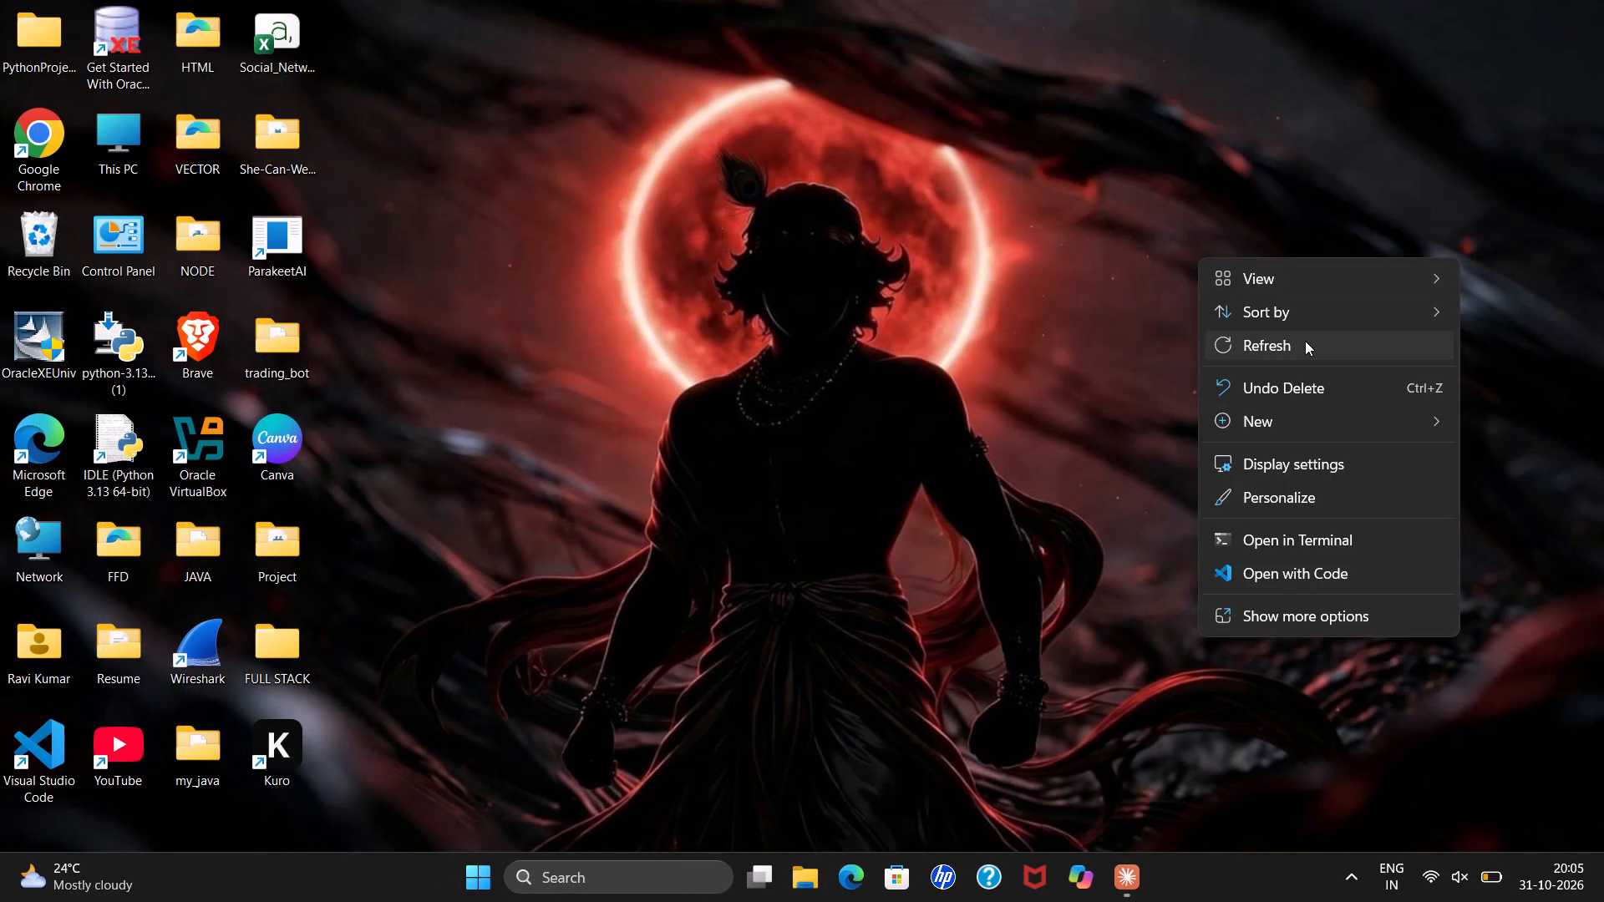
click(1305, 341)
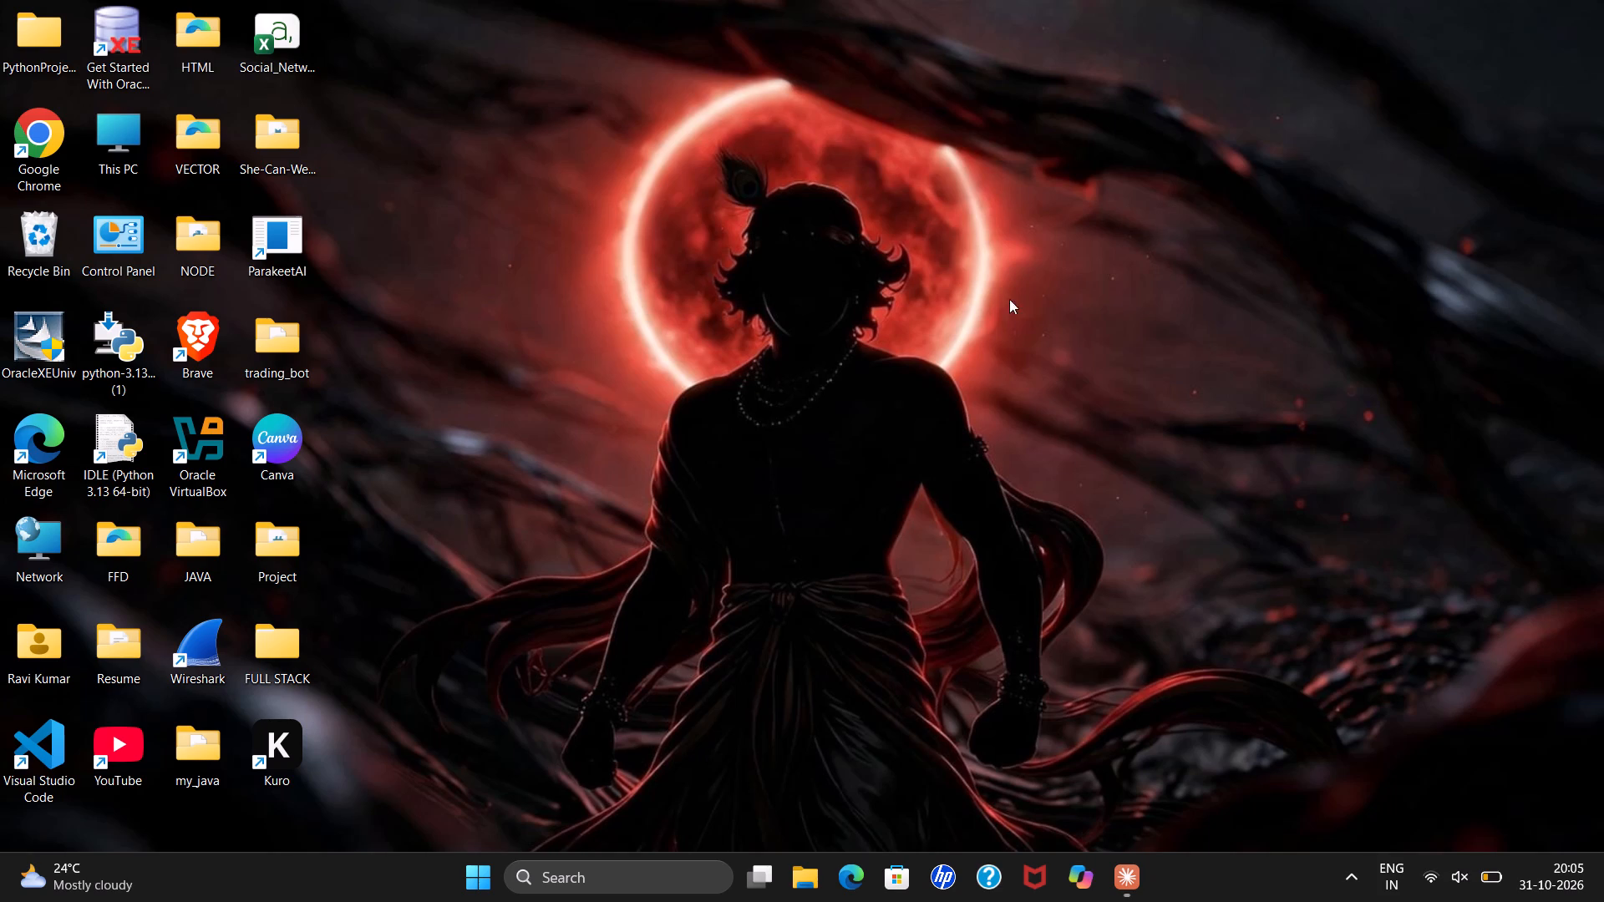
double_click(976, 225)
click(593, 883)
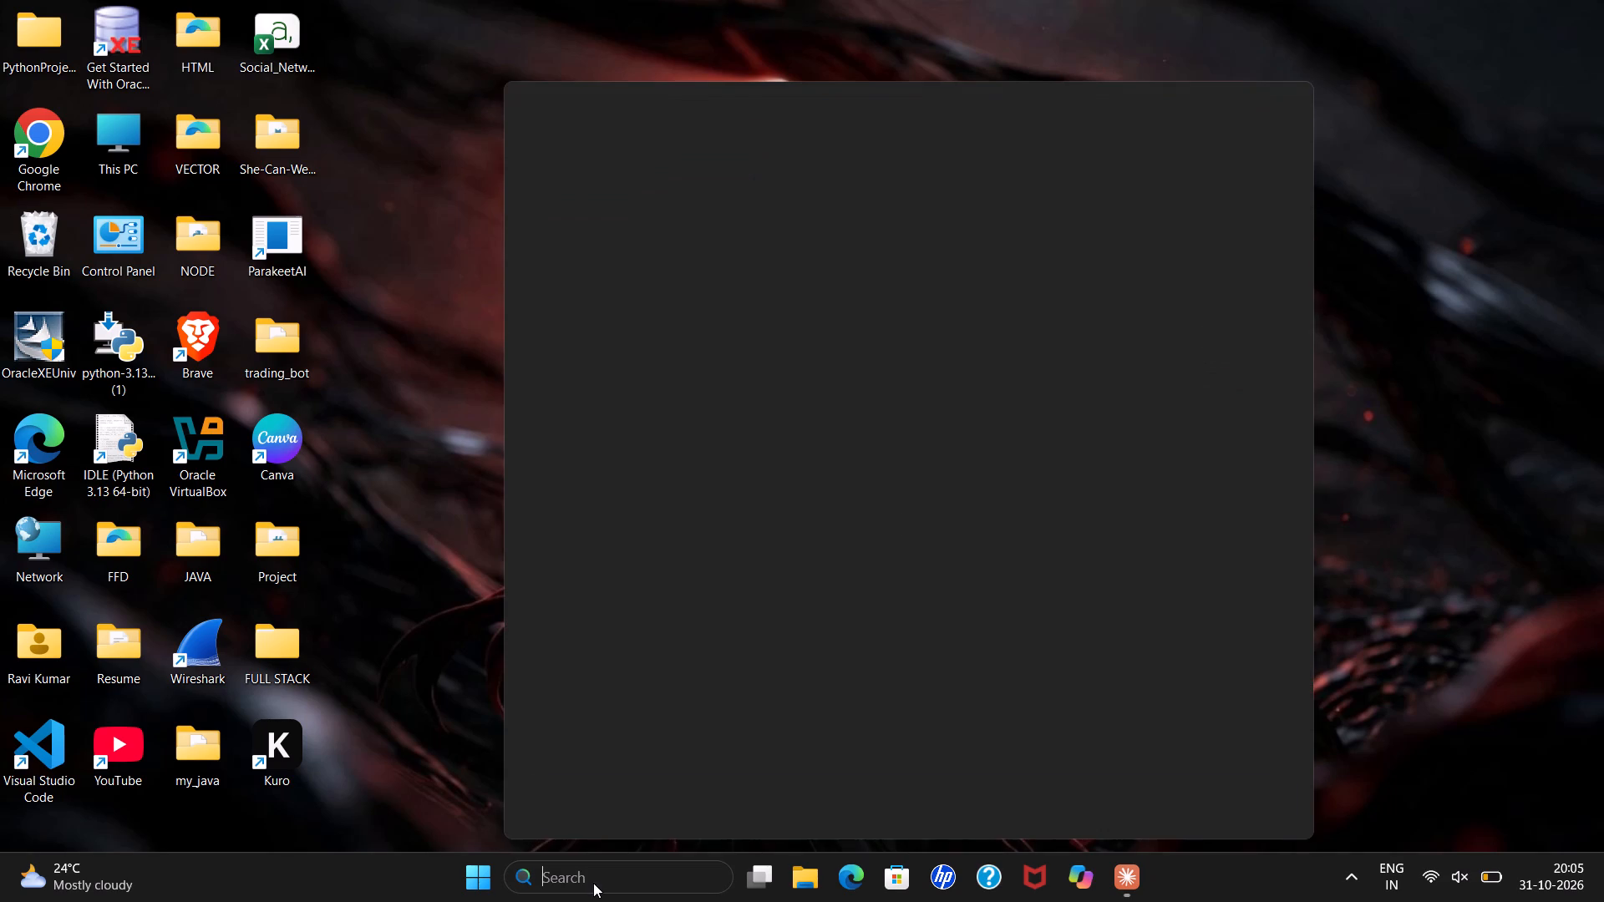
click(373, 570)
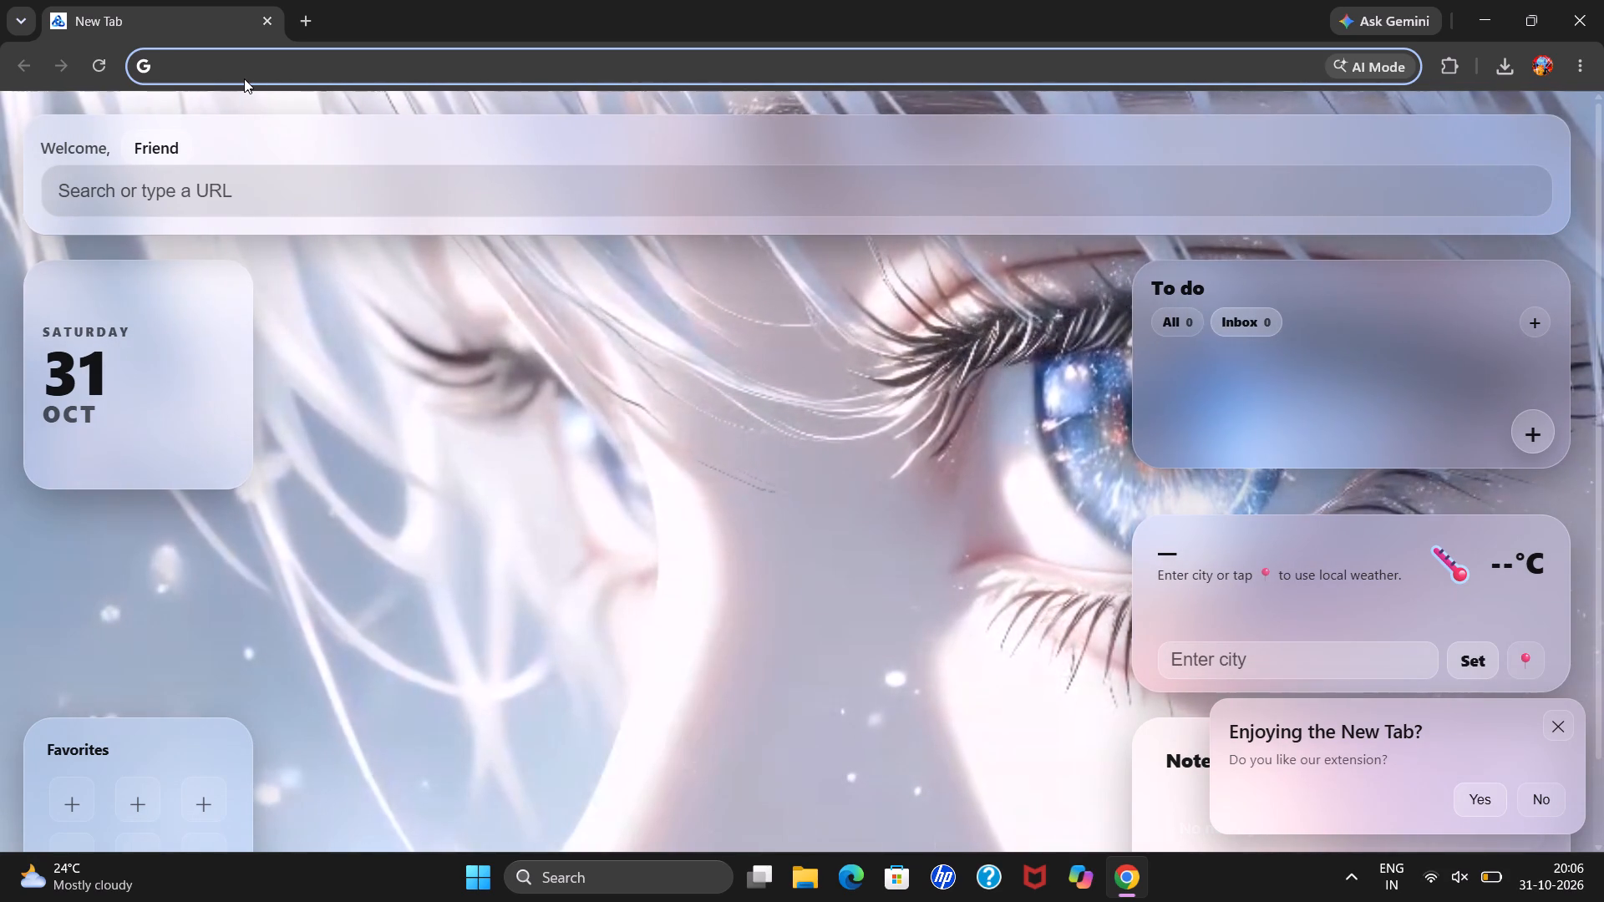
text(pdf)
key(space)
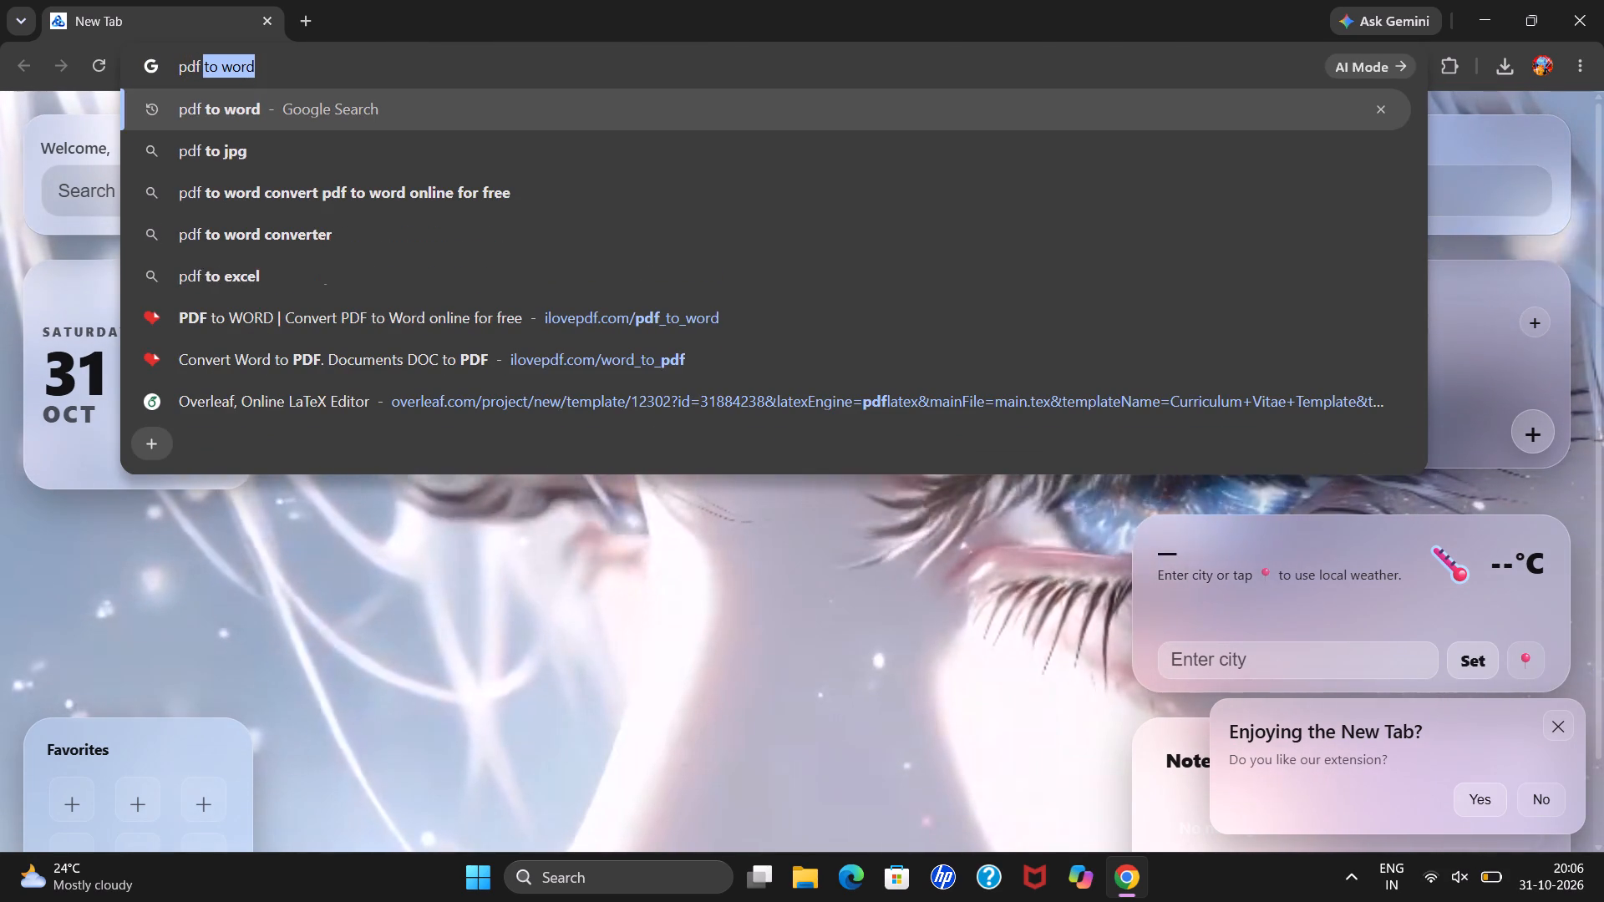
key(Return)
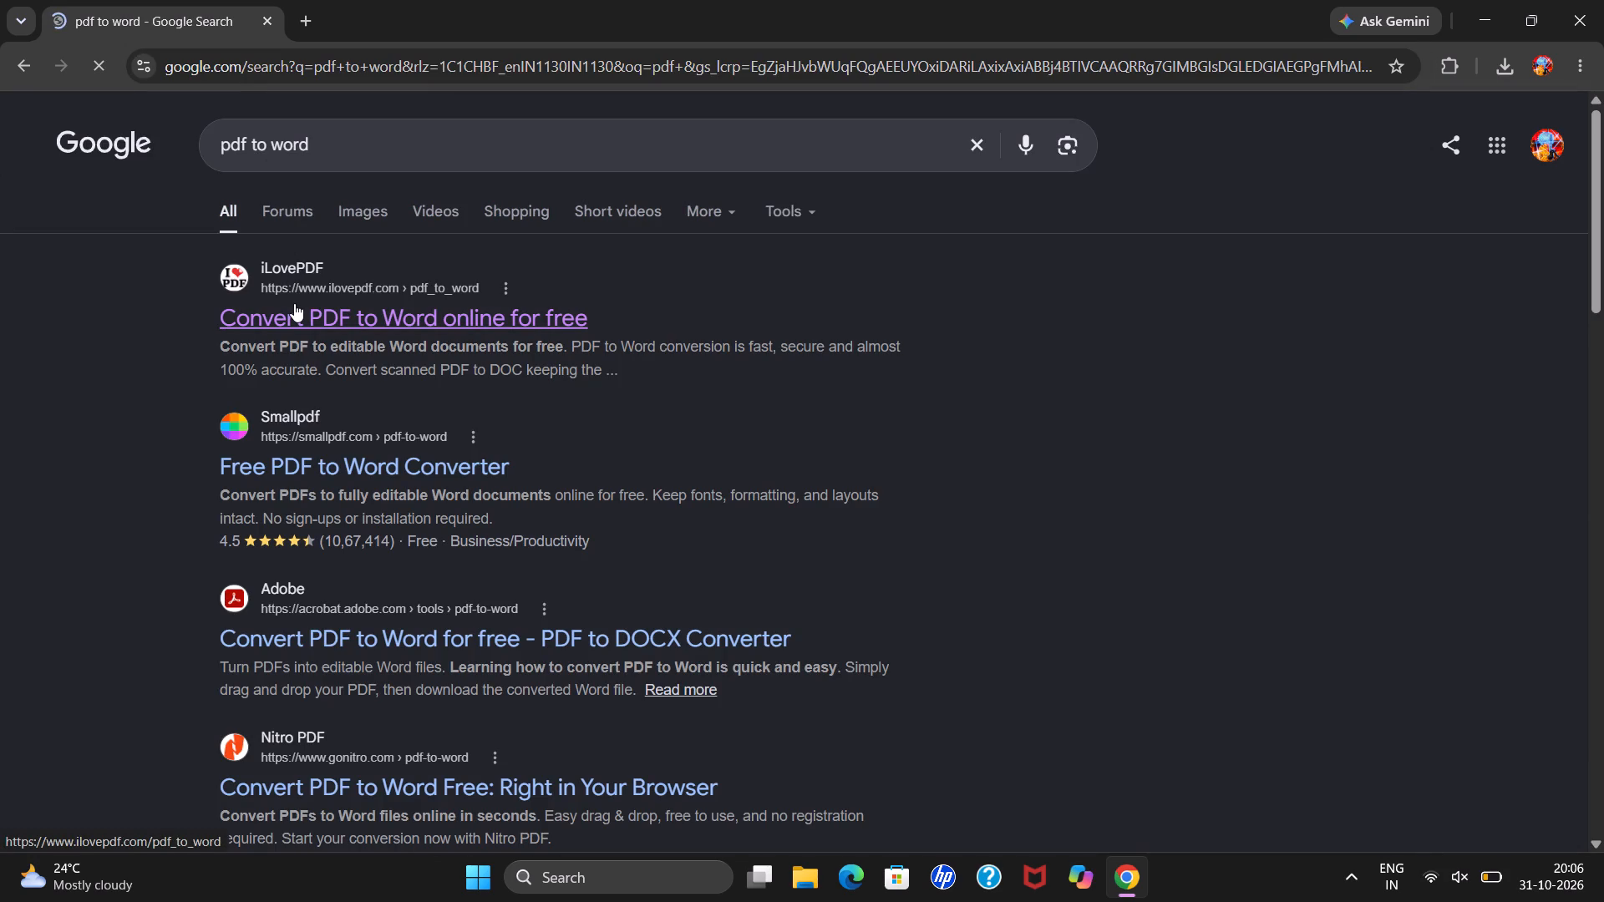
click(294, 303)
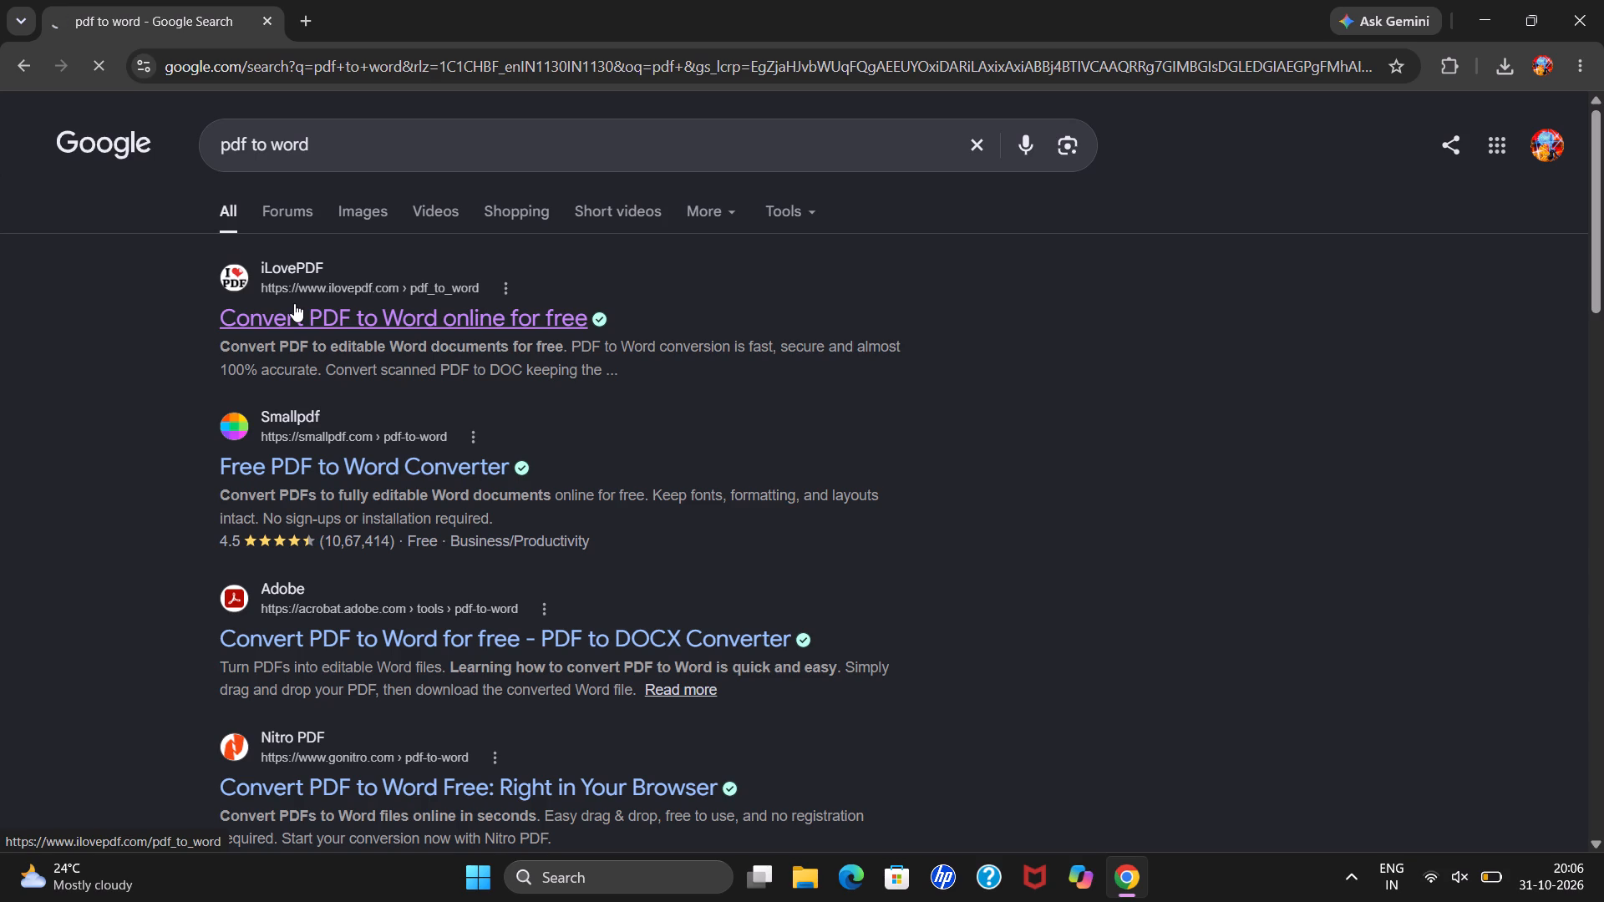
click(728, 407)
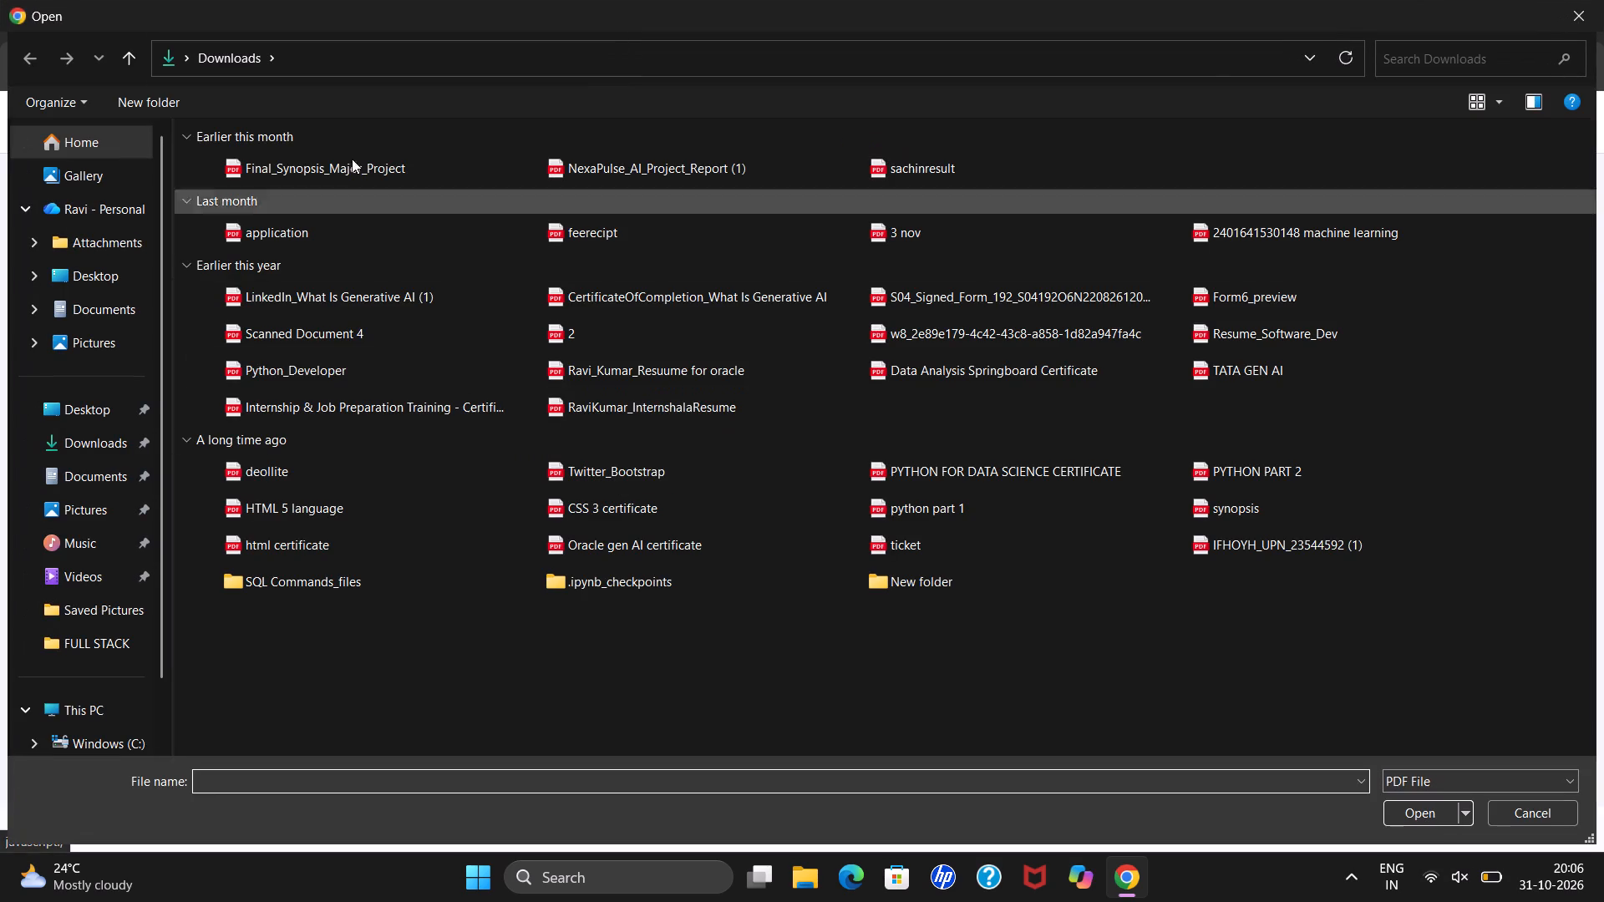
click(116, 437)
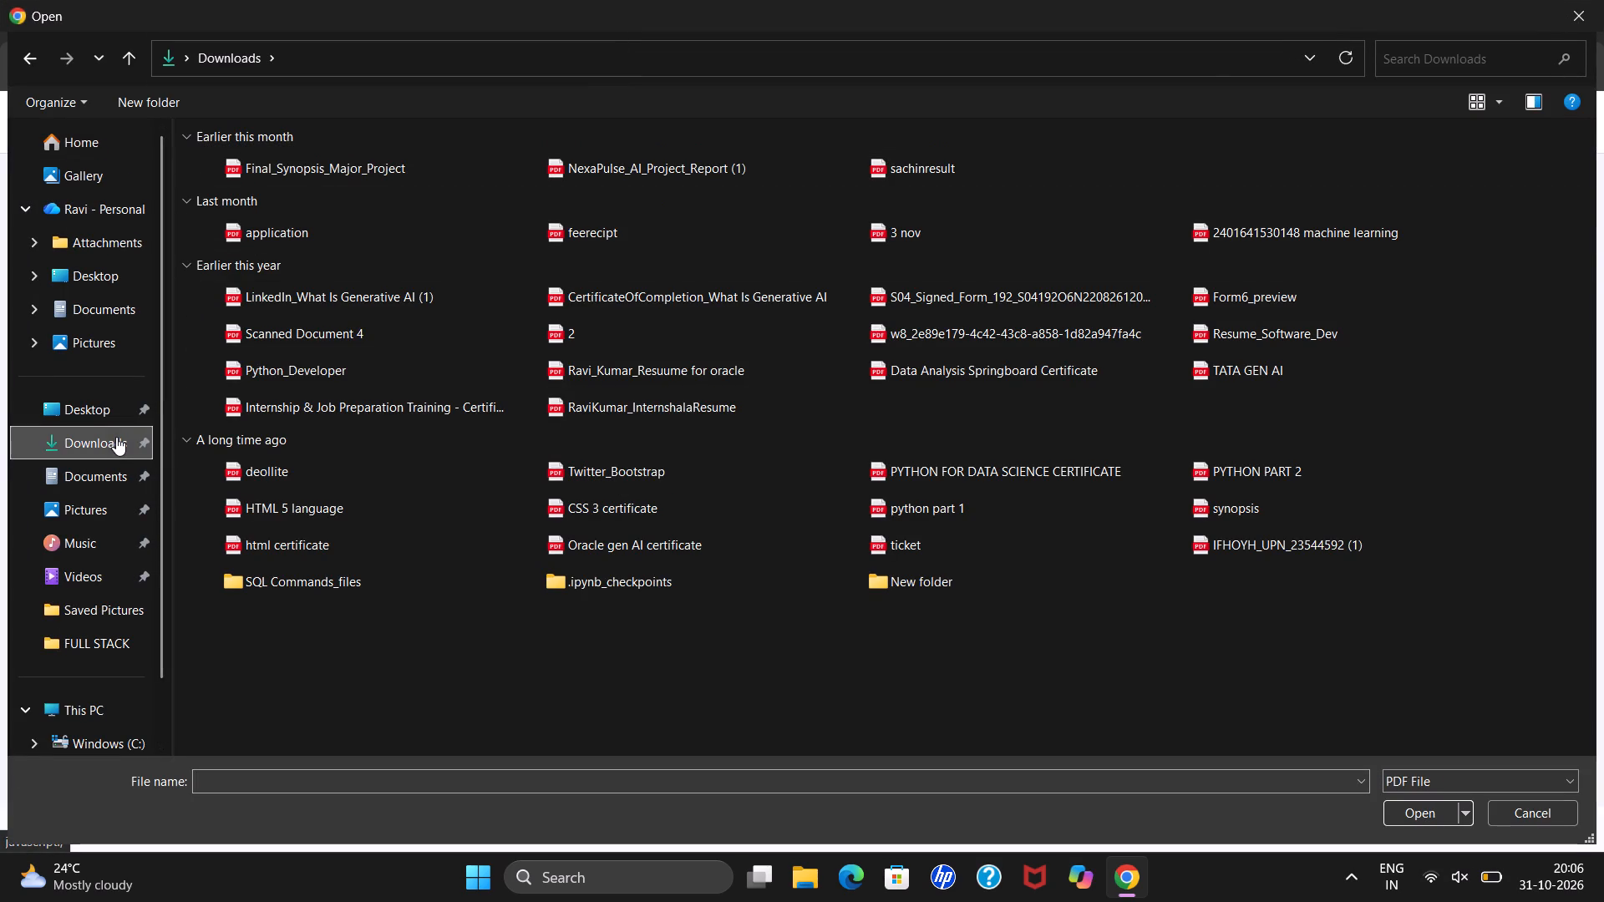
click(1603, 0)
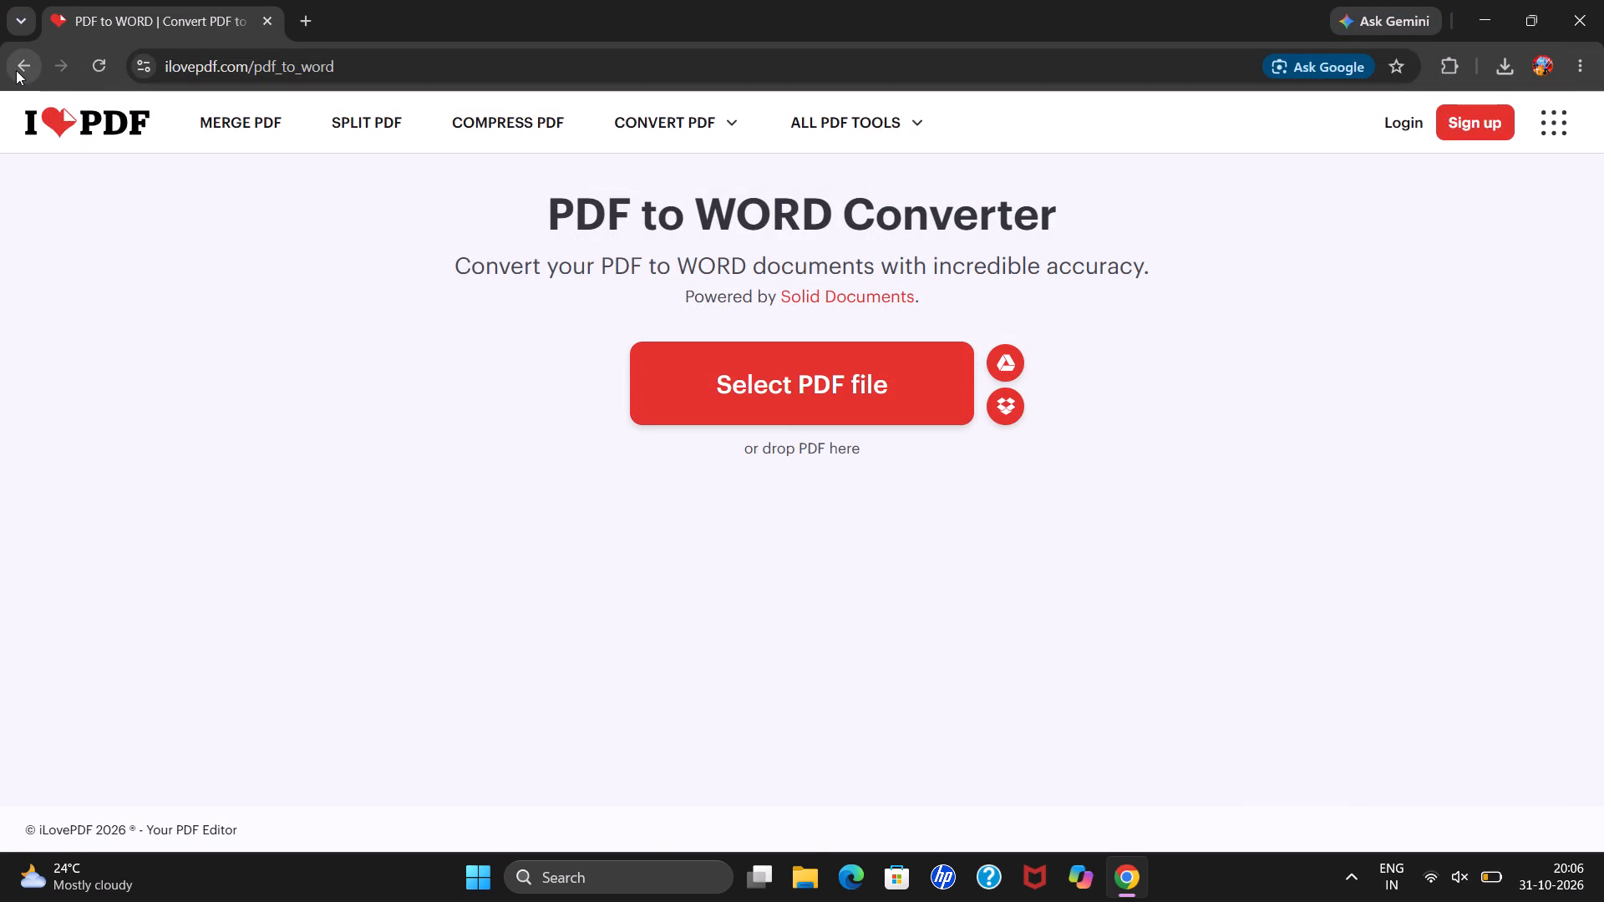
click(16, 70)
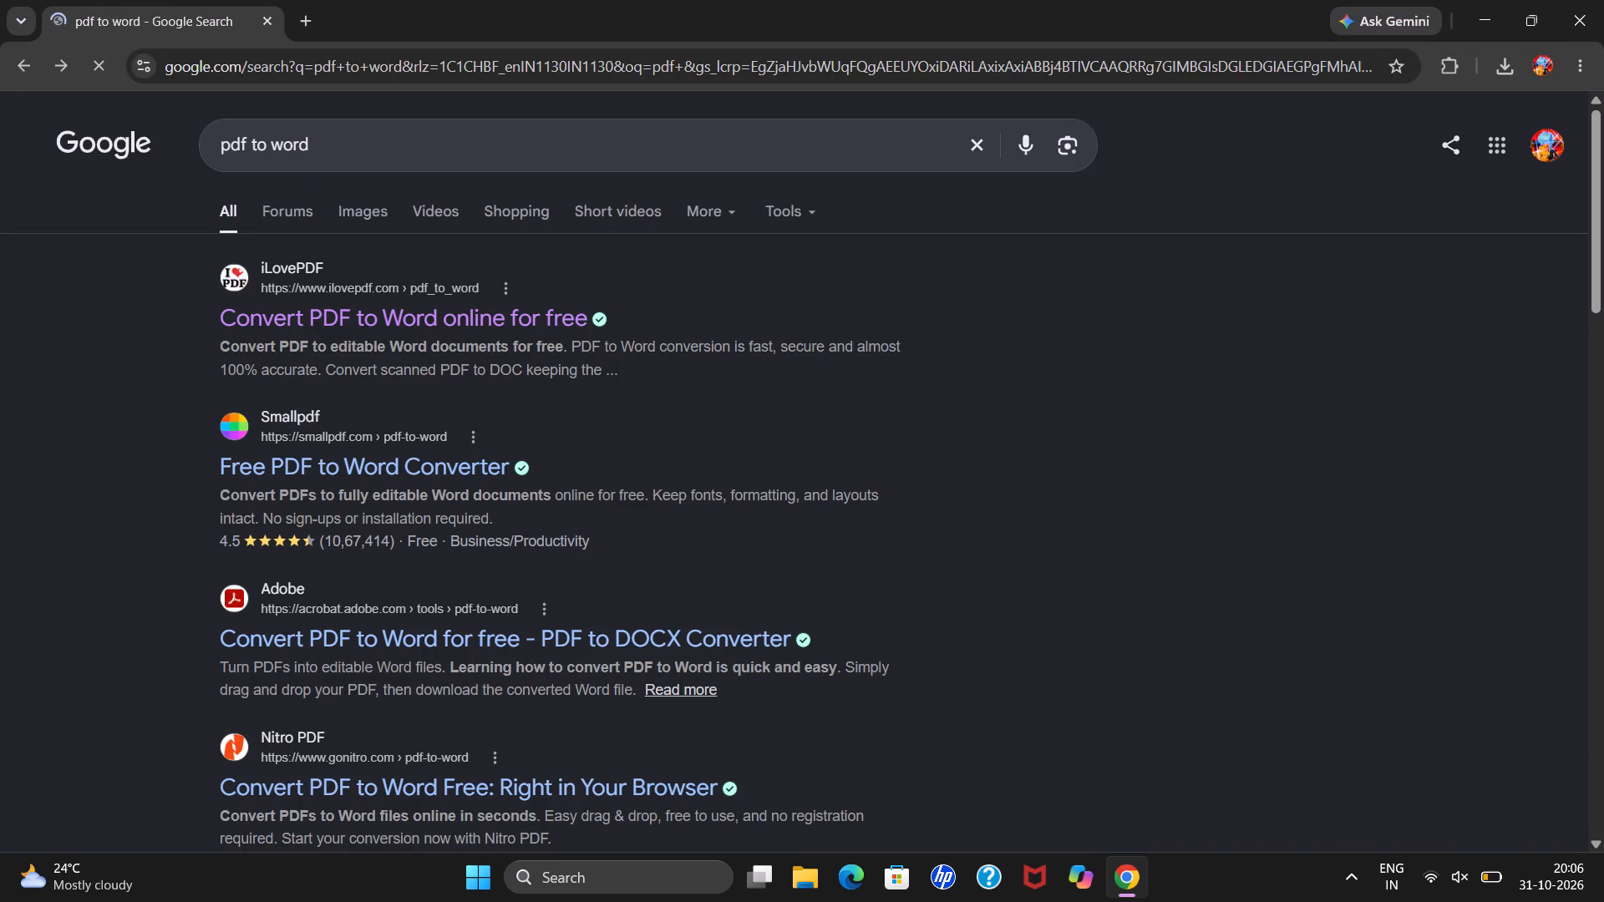
Change the web search to "word to pdf" and open iLovePDF's Word to PDF converter.
click(277, 146)
key(BackSpace)
key(BackSpace)
key(BackSpace)
key(BackSpace)
key(BackSpace)
key(BackSpace)
key(BackSpace)
key(BackSpace)
key(BackSpace)
key(BackSpace)
key(BackSpace)
key(BackSpace)
key(BackSpace)
key(BackSpace)
key(BackSpace)
key(BackSpace)
key(BackSpace)
key(BackSpace)
key(BackSpace)
key(BackSpace)
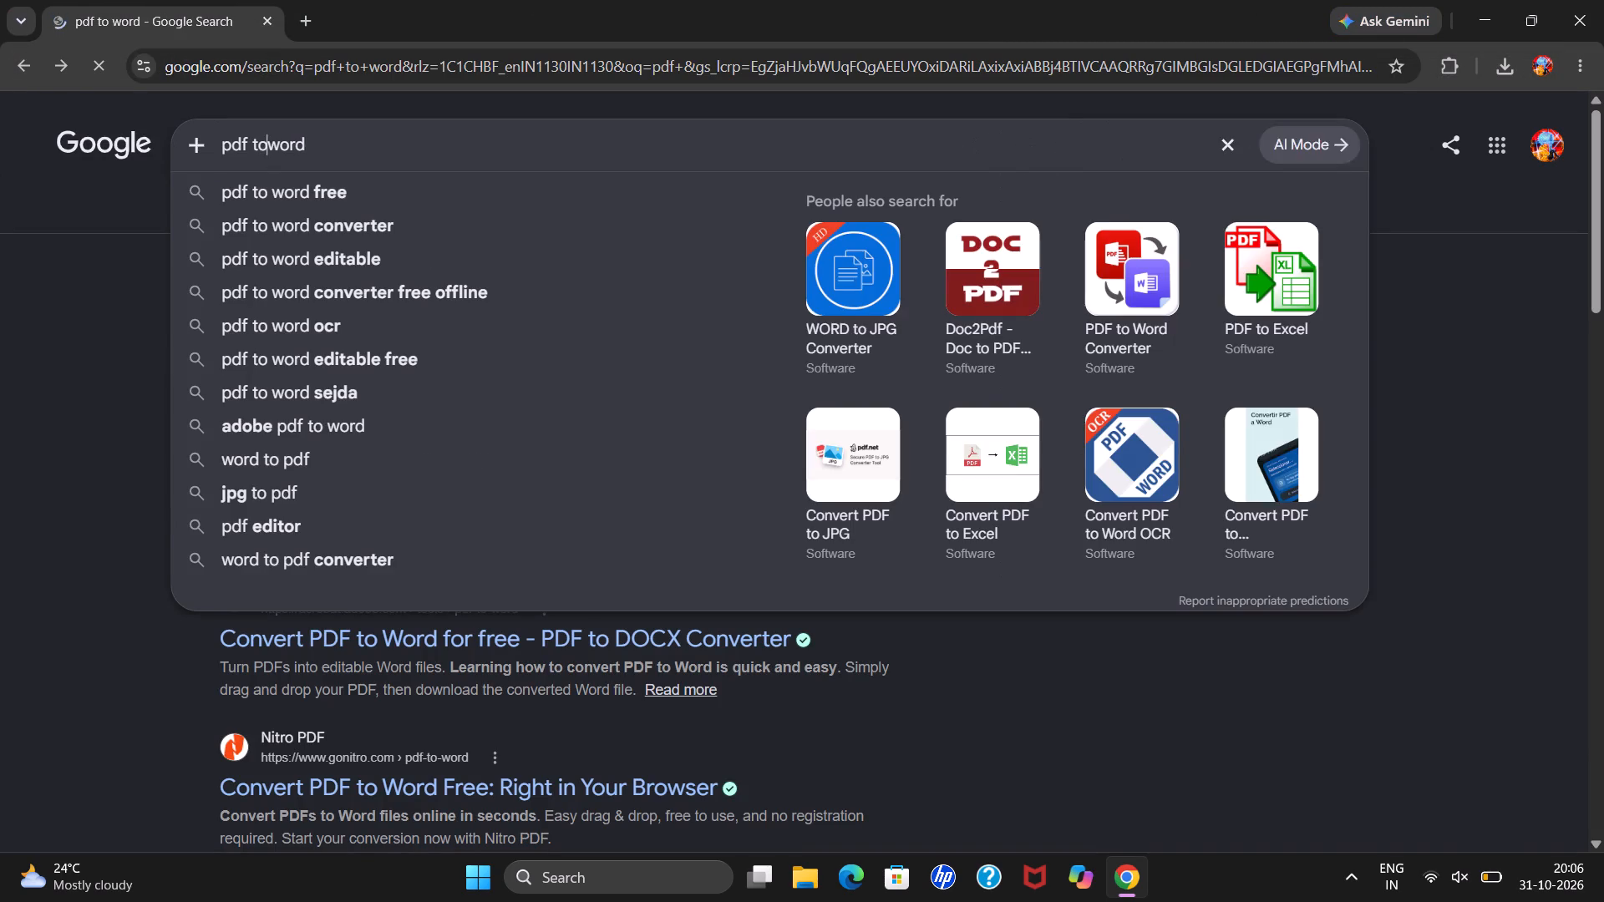
key(Right)
key(Right)
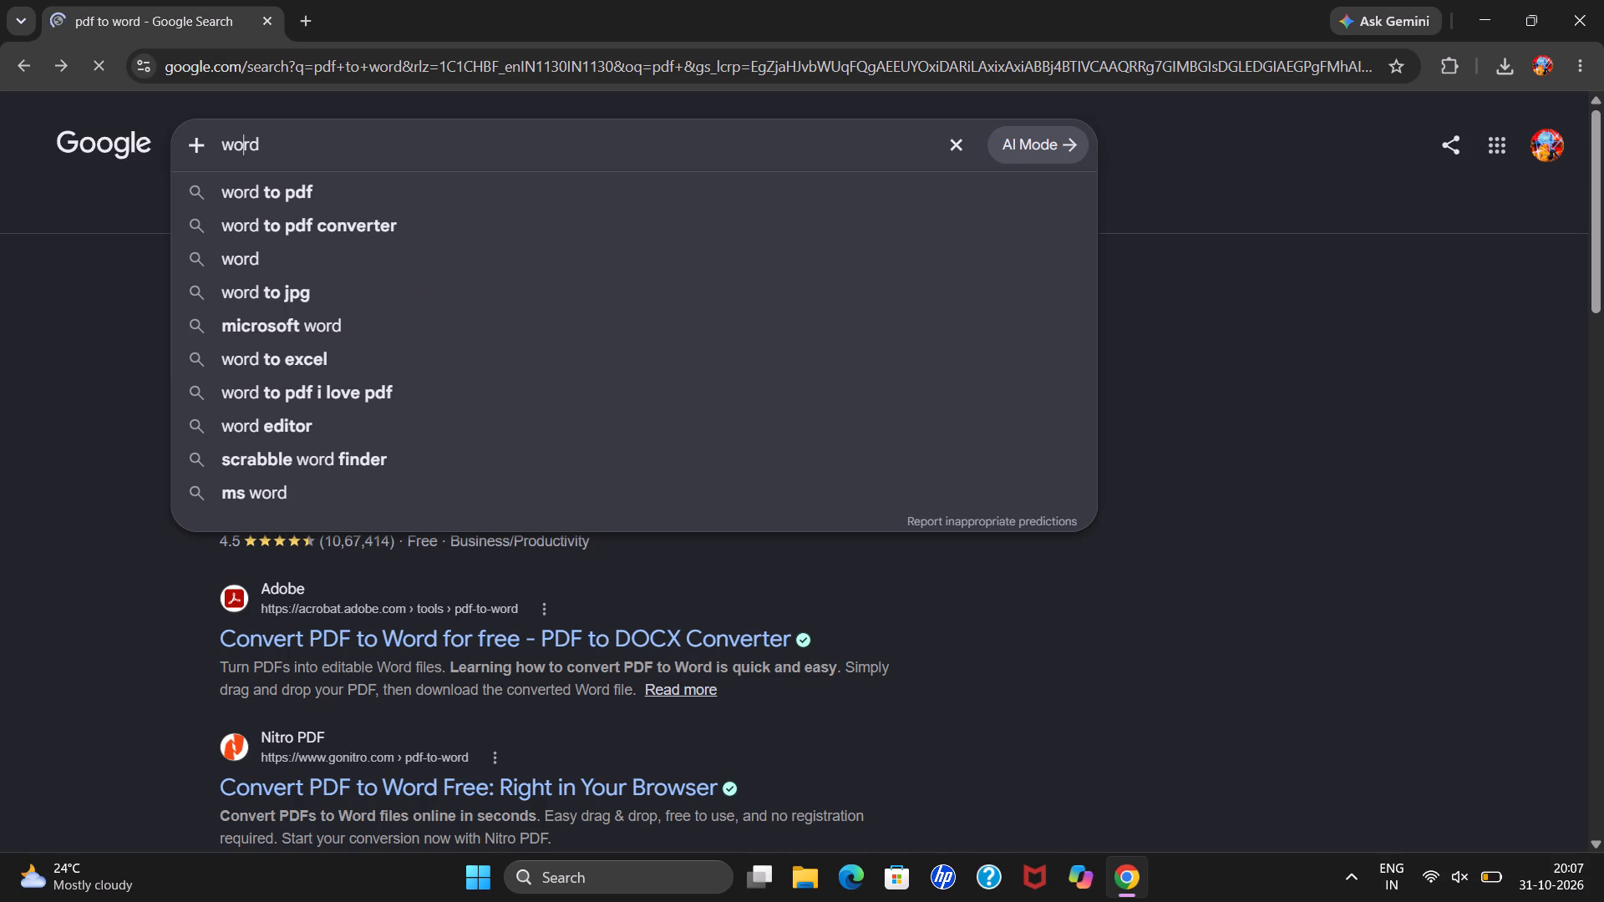
key(Right)
key(Right)
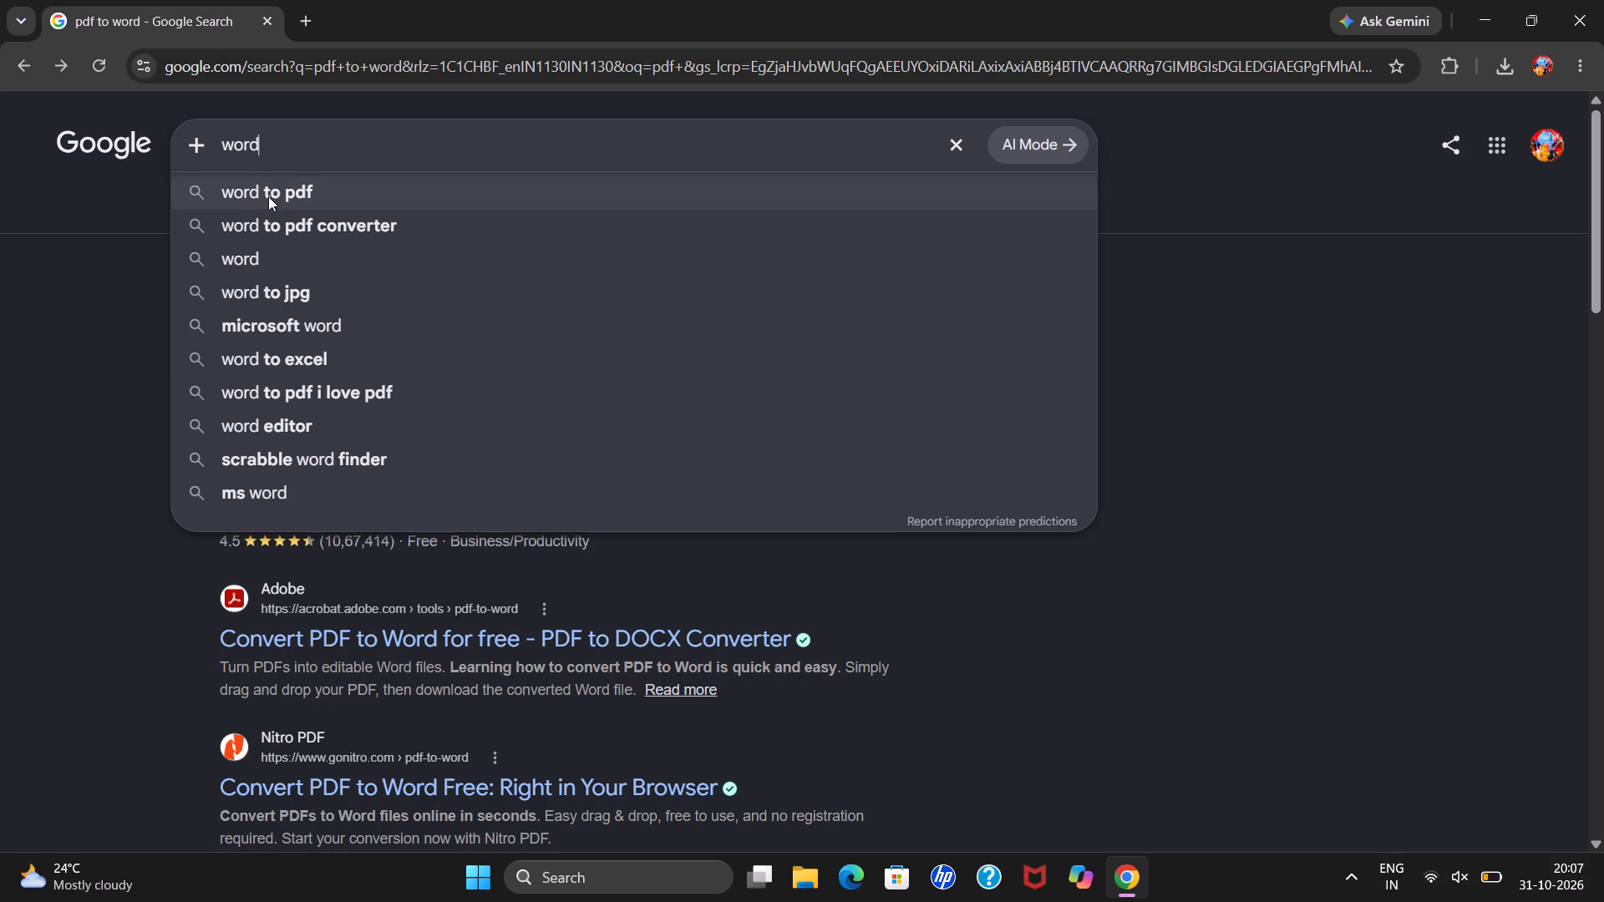
click(268, 196)
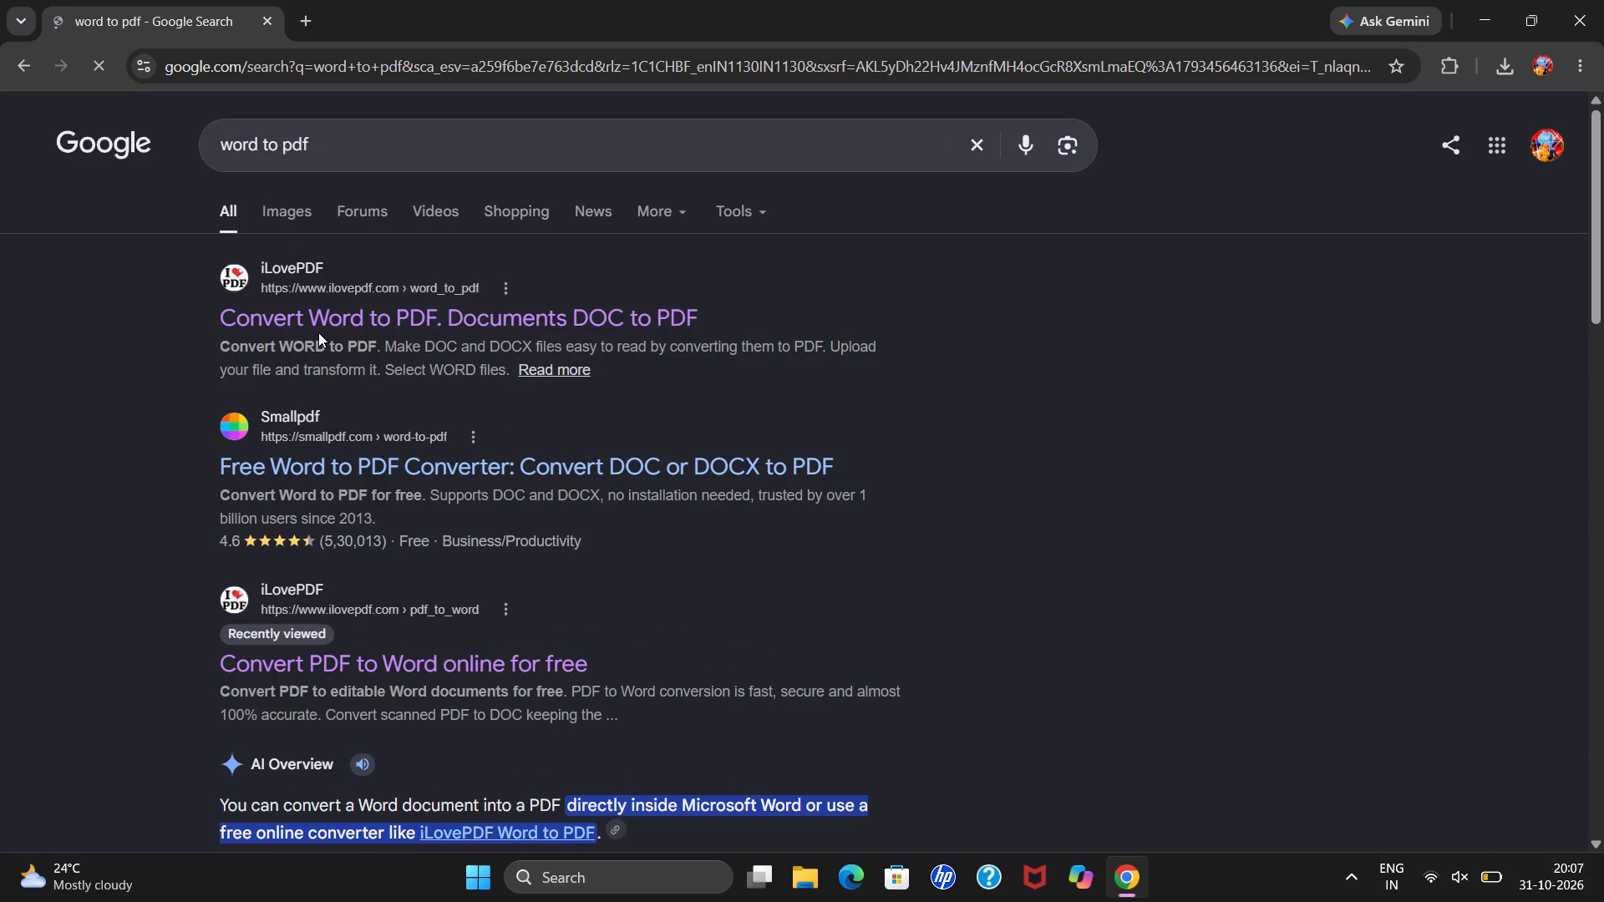
click(349, 315)
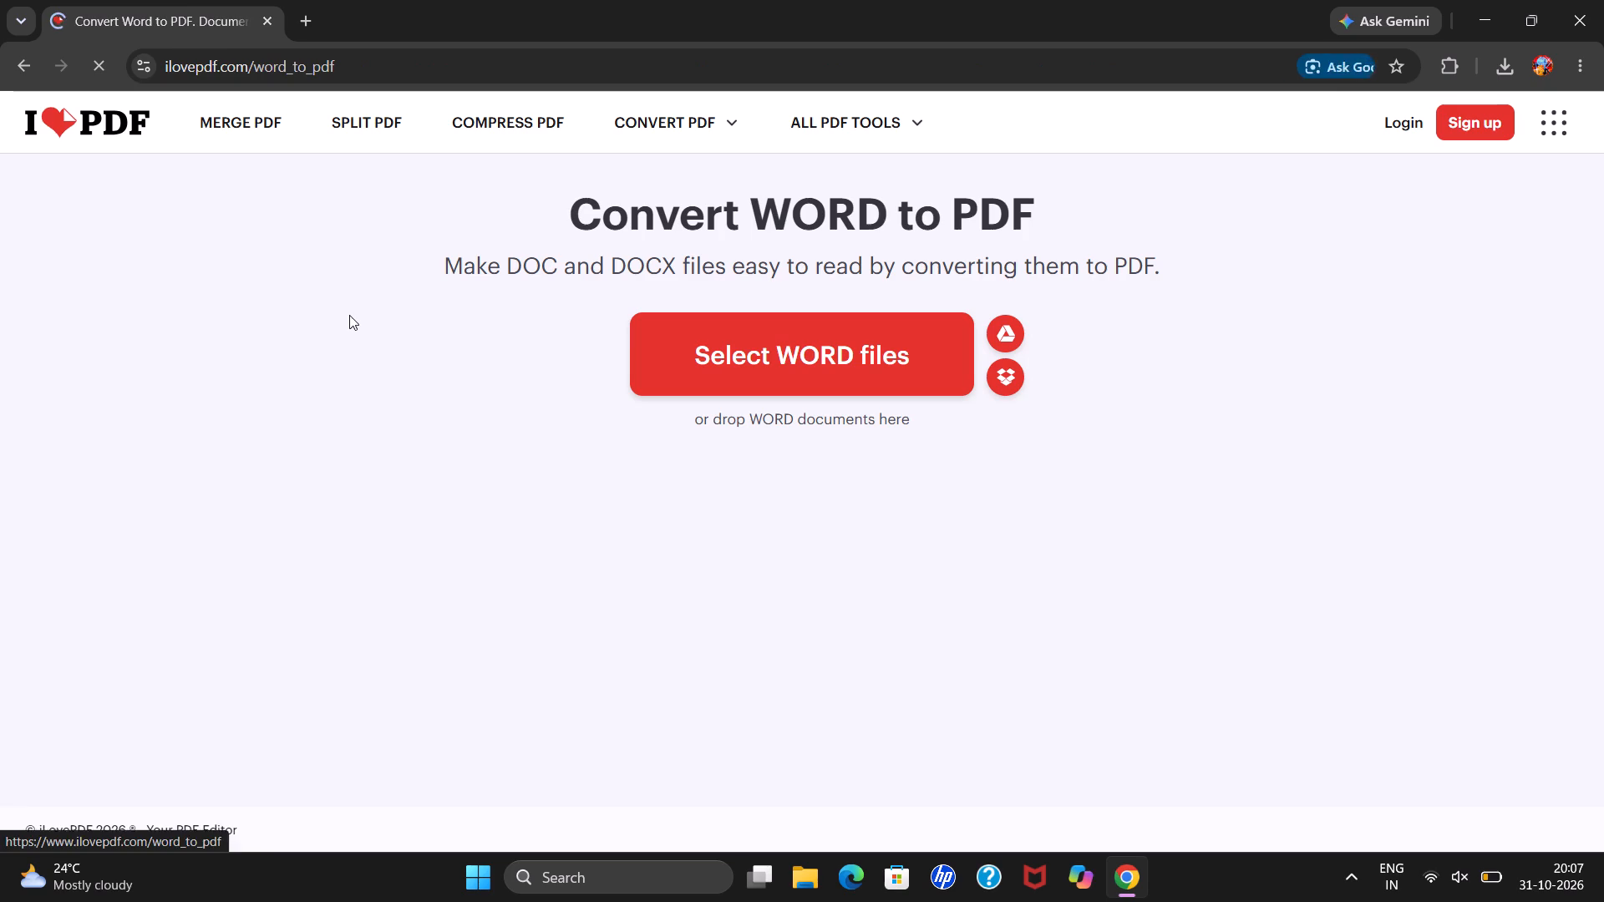
click(704, 367)
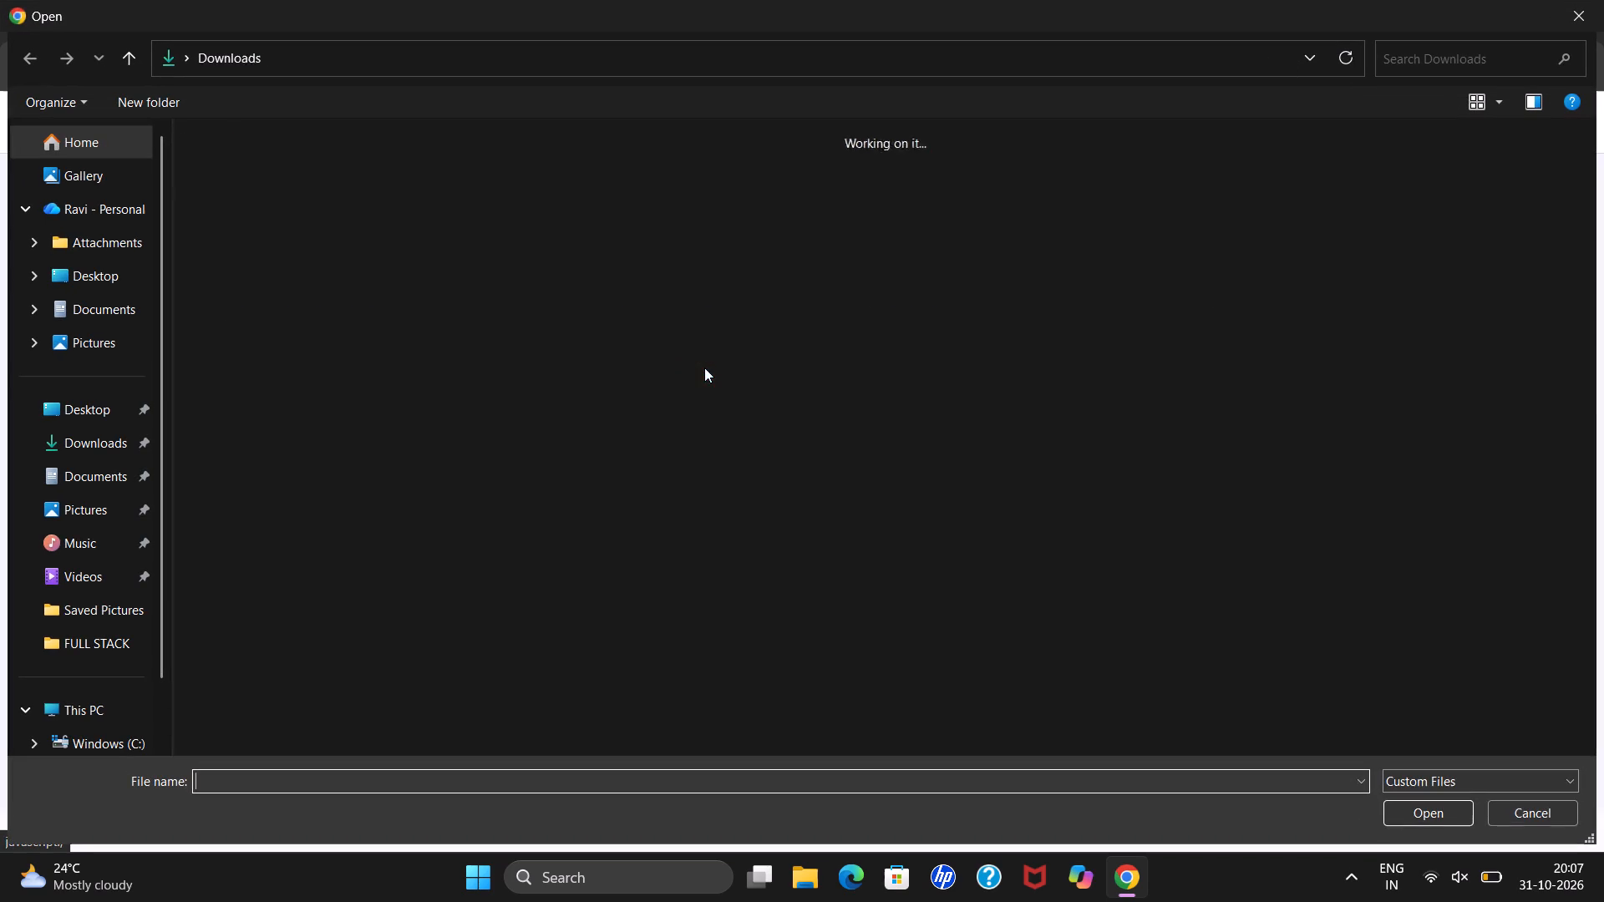
click(346, 169)
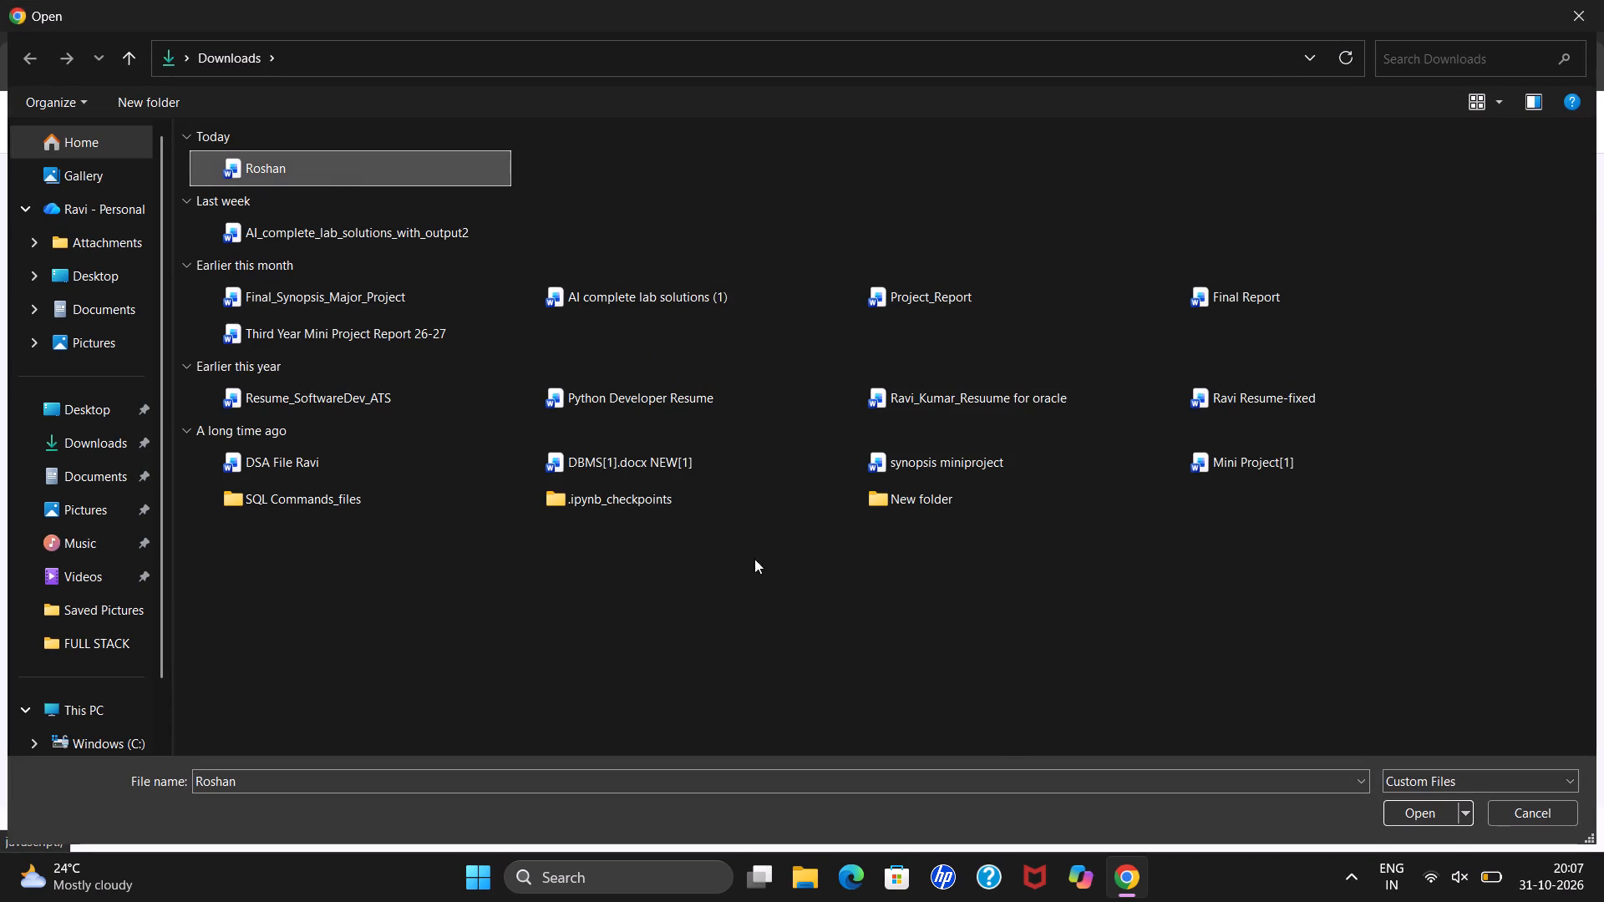
click(1429, 817)
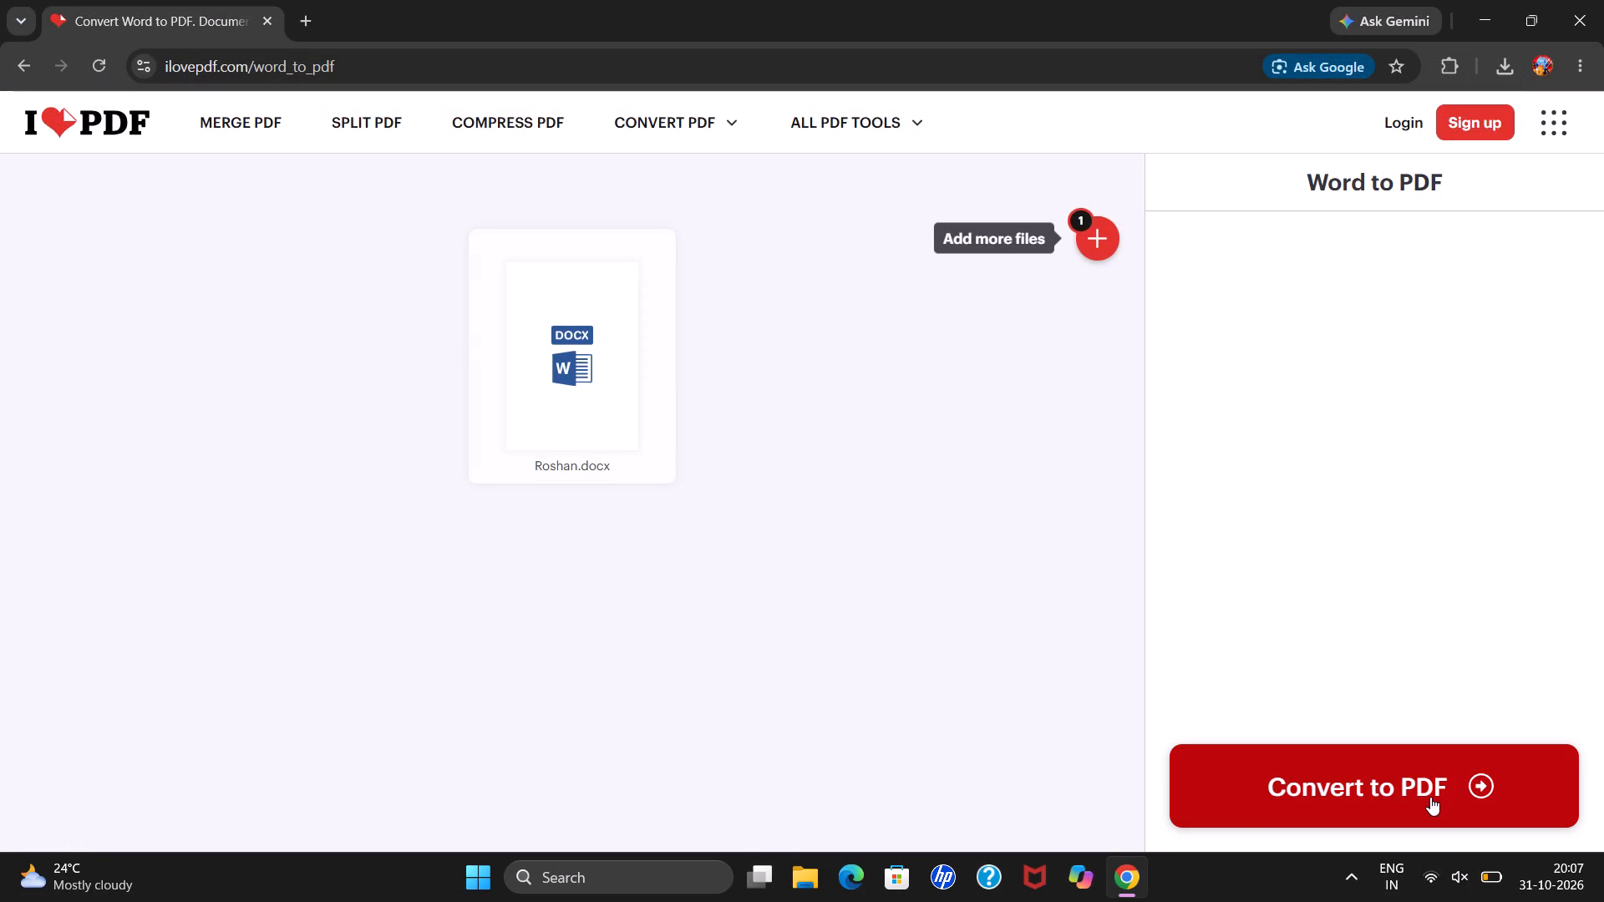
click(1430, 797)
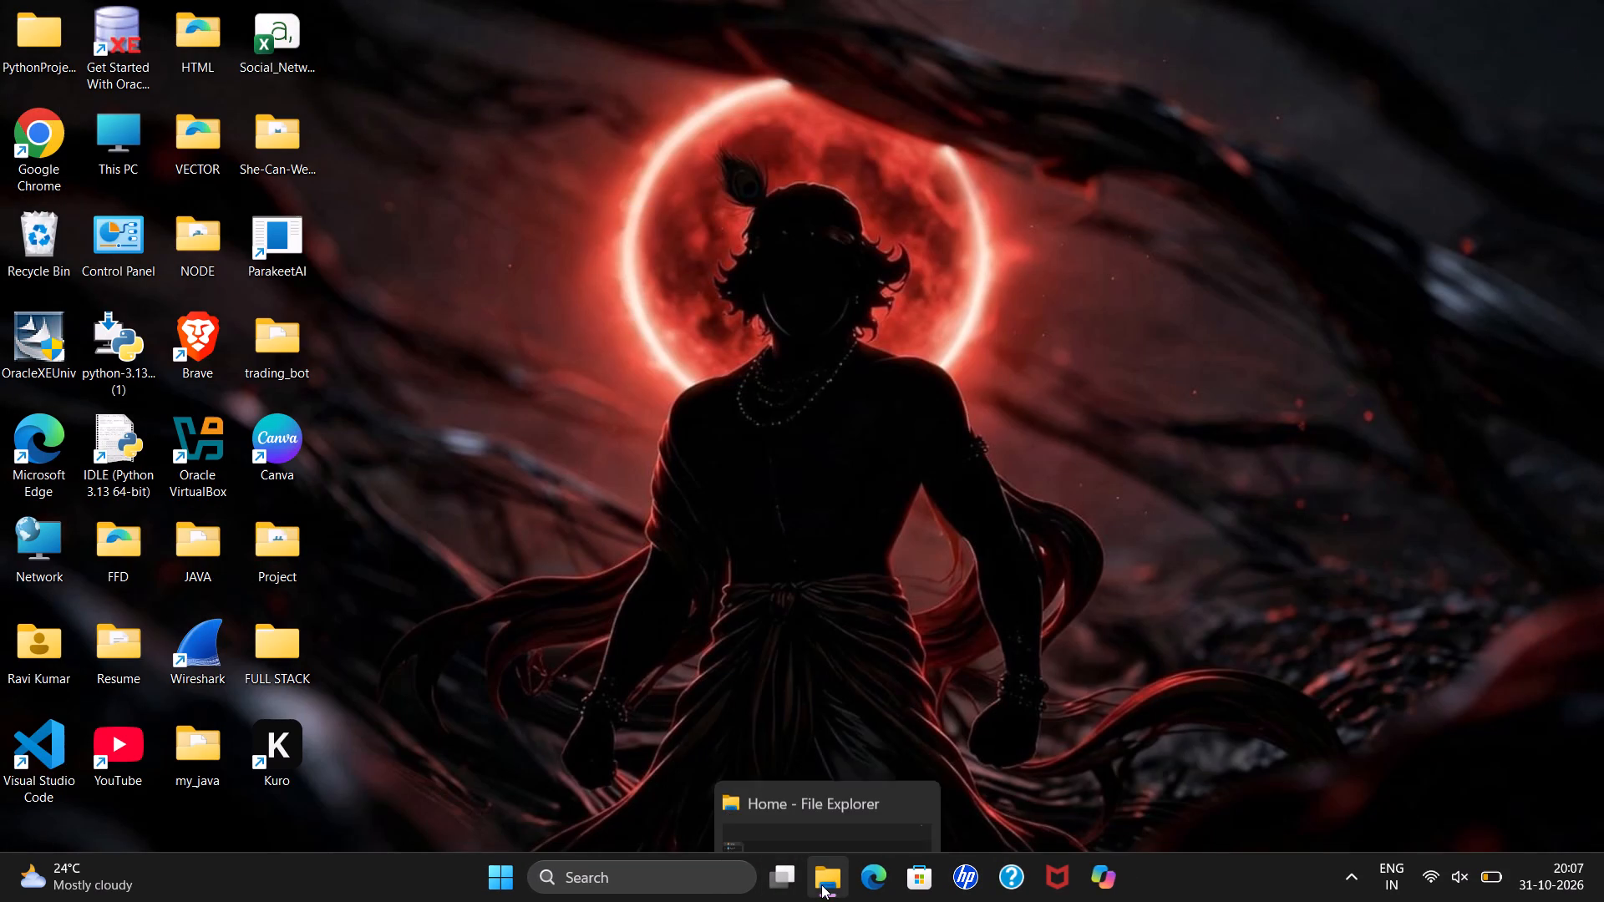
click(821, 884)
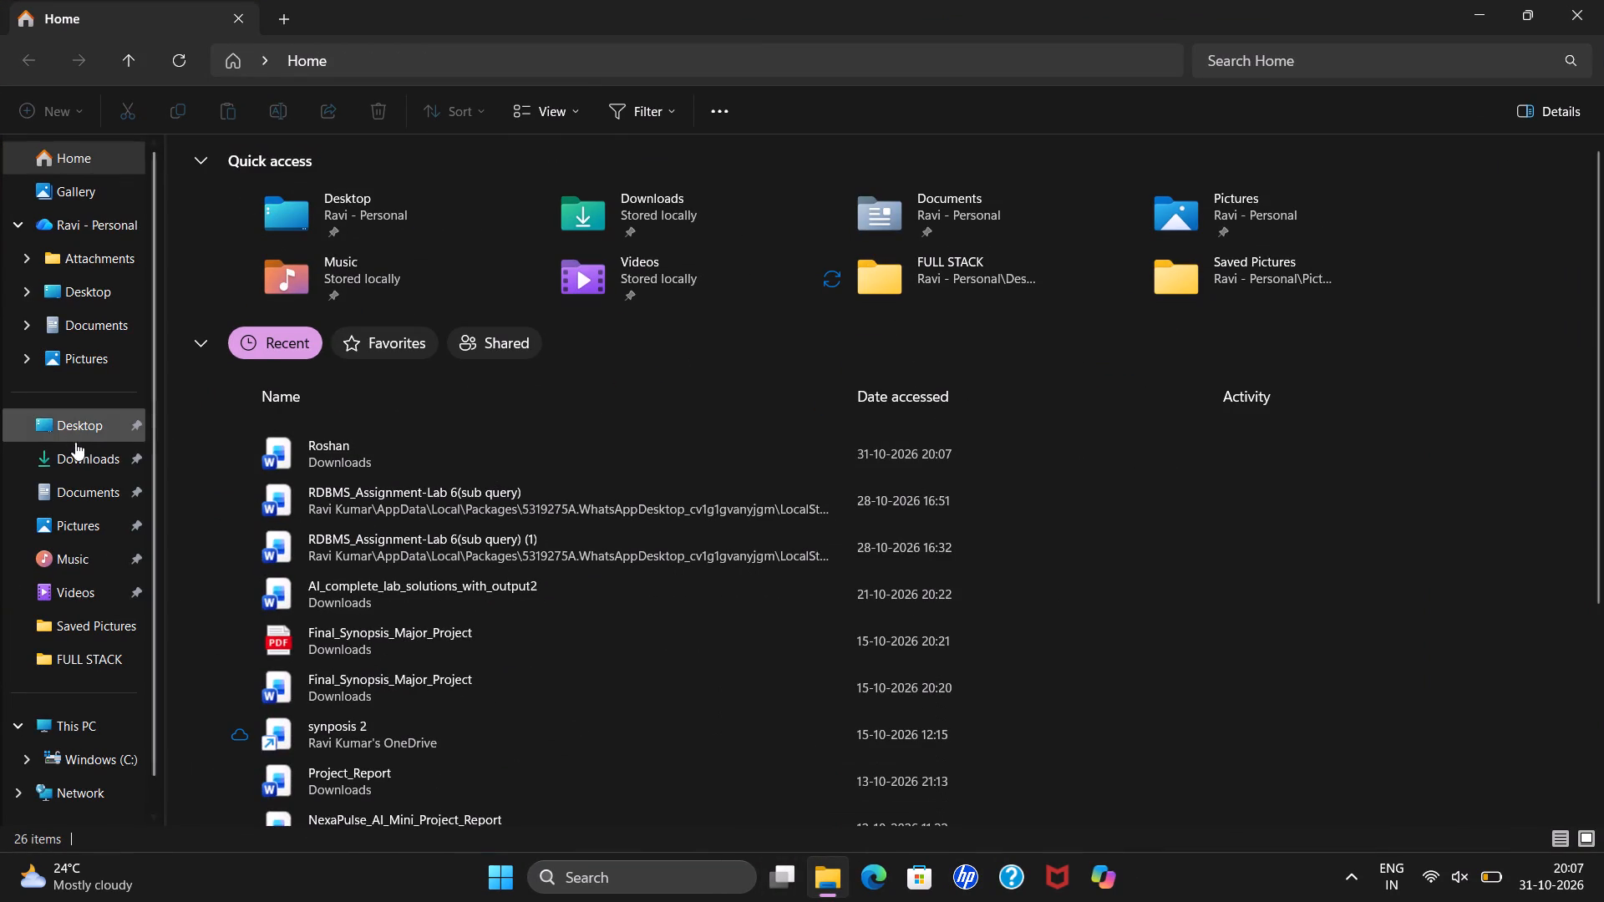
click(80, 457)
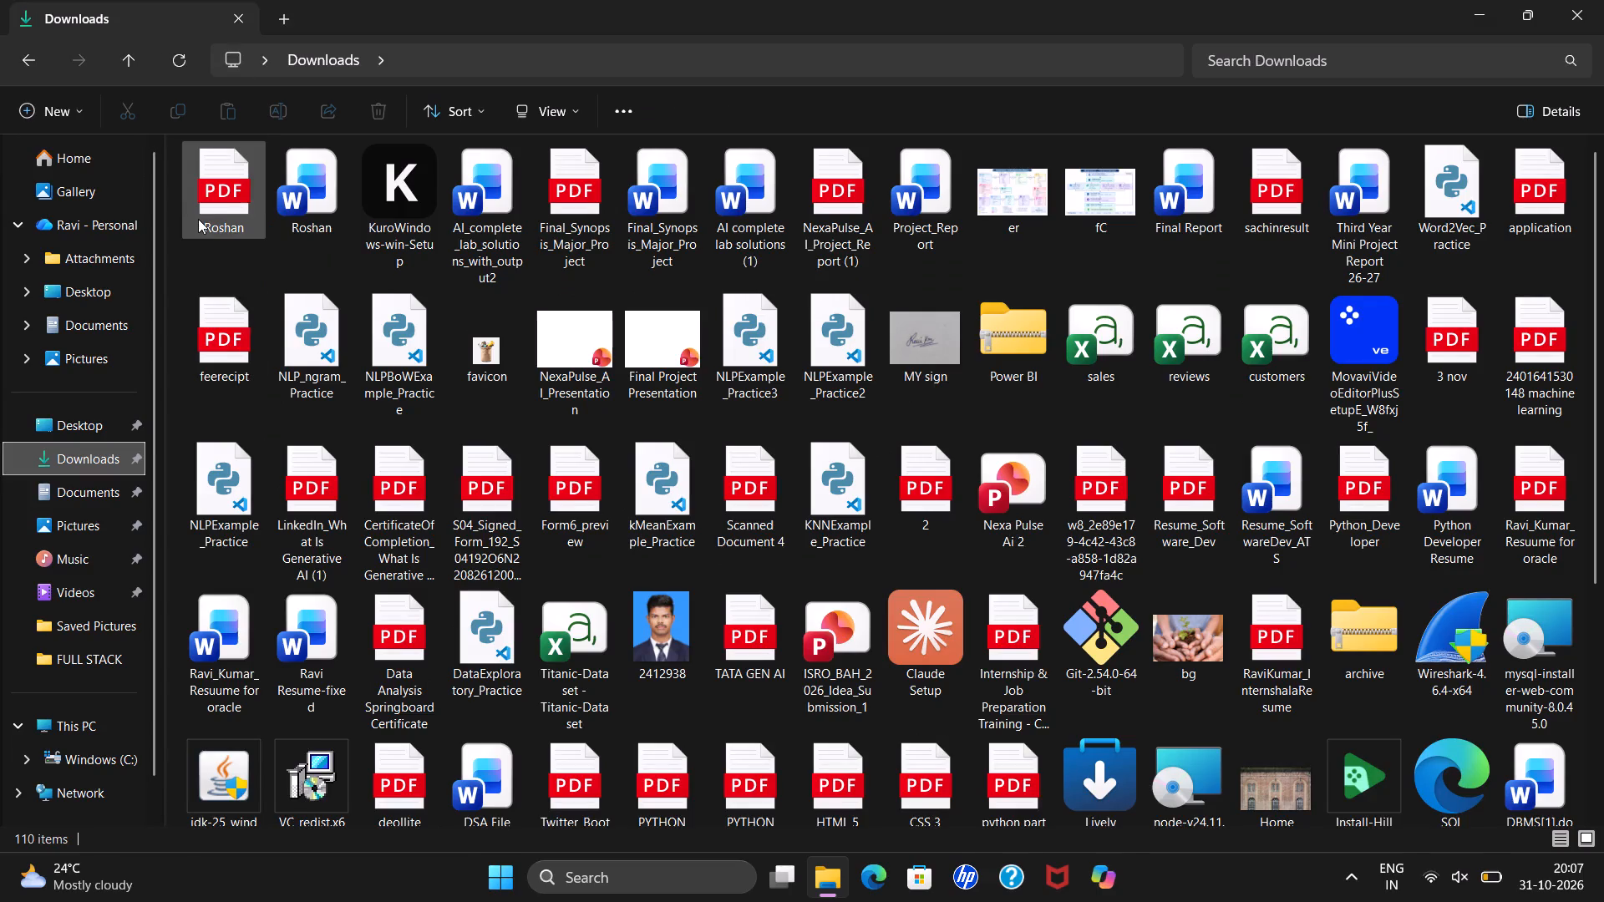
double_click(198, 219)
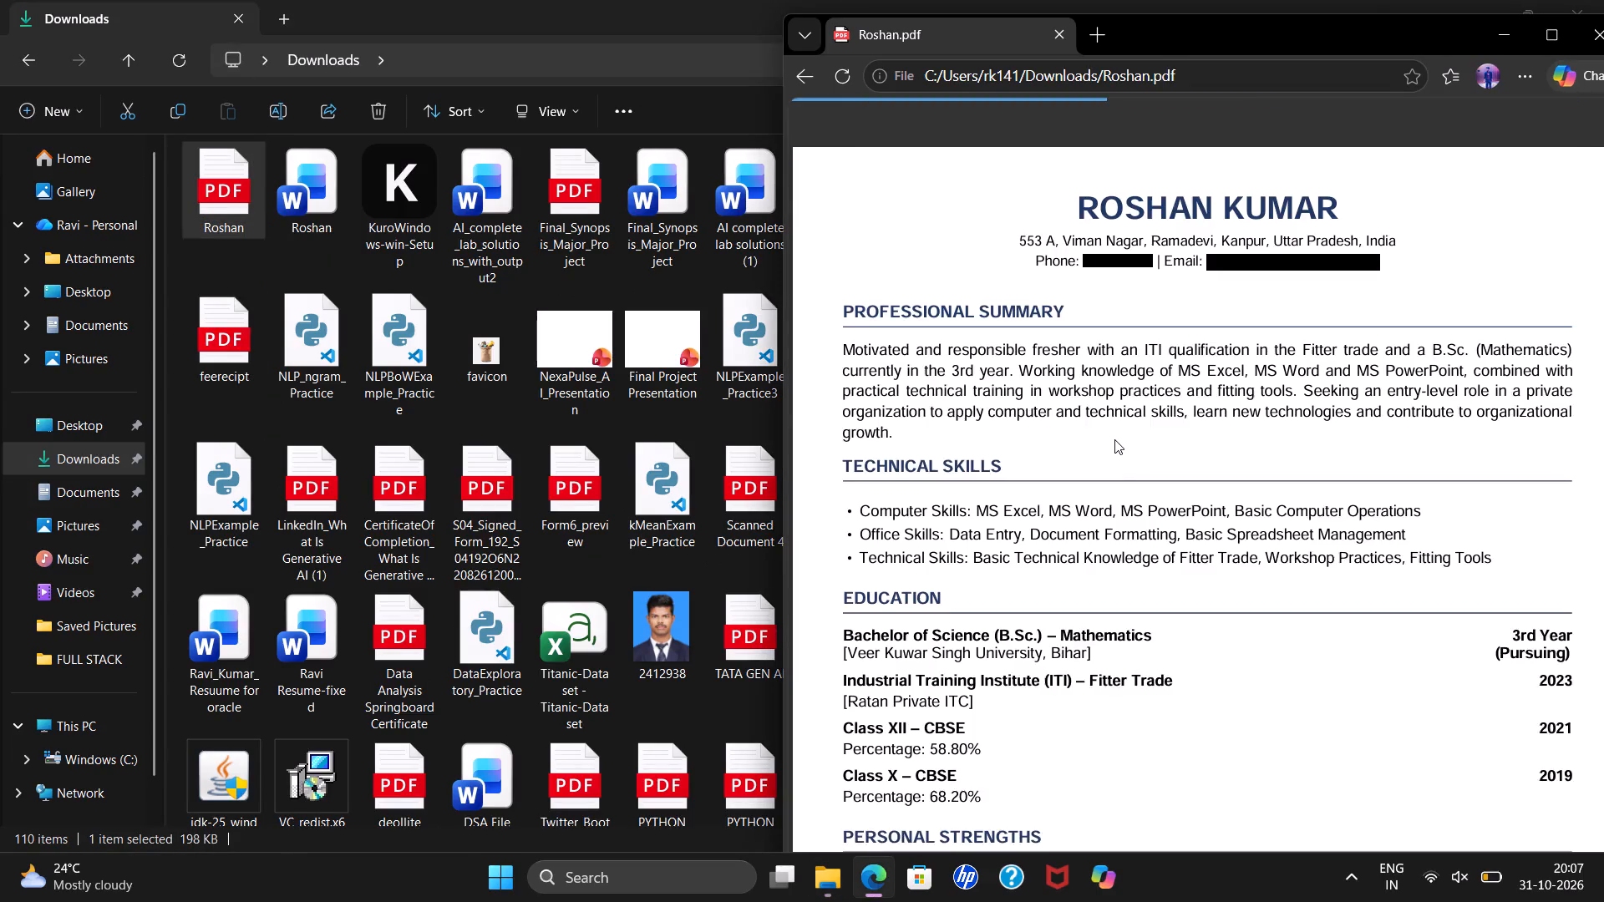
scroll(1114, 439, down, 1)
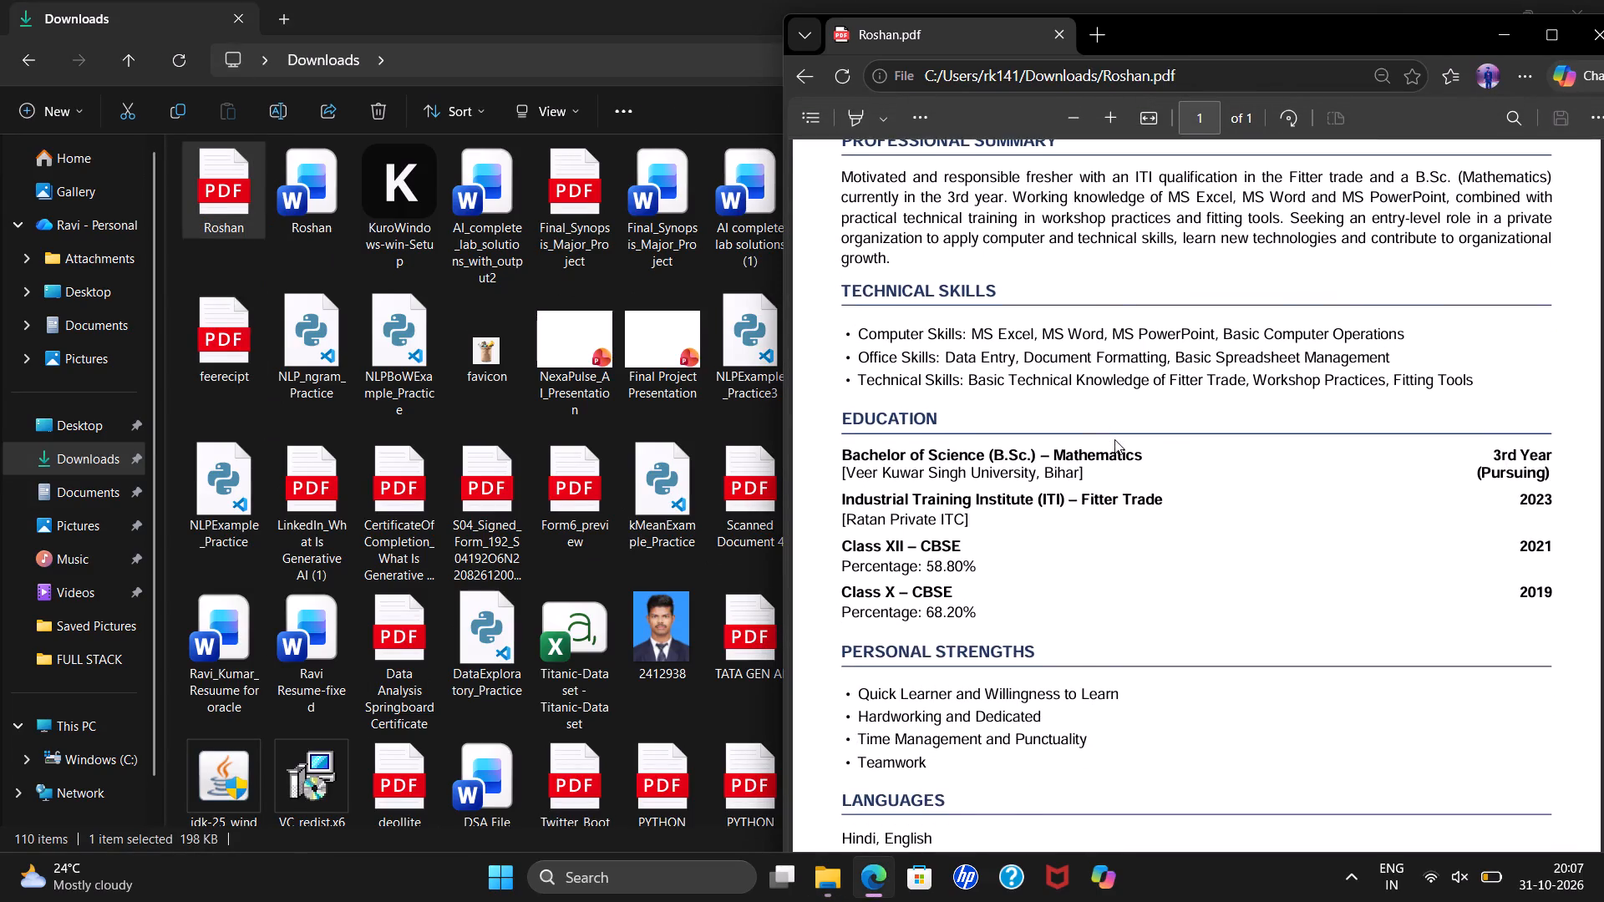
scroll(1114, 439, down, 1)
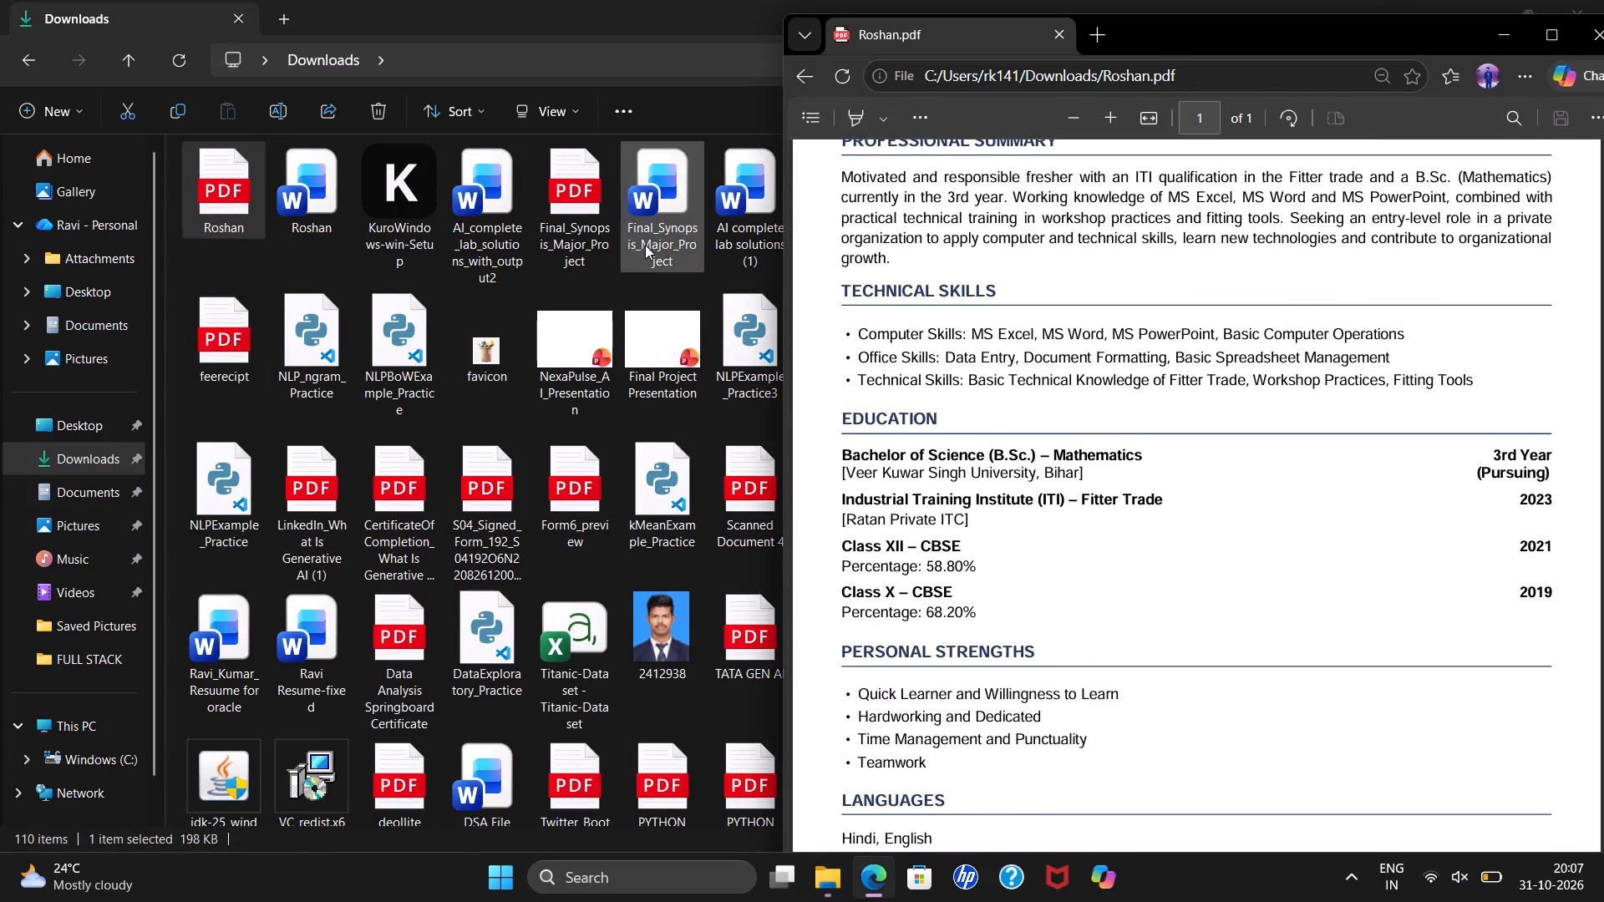
scroll(645, 245, up, 1)
scroll(645, 245, left, 2)
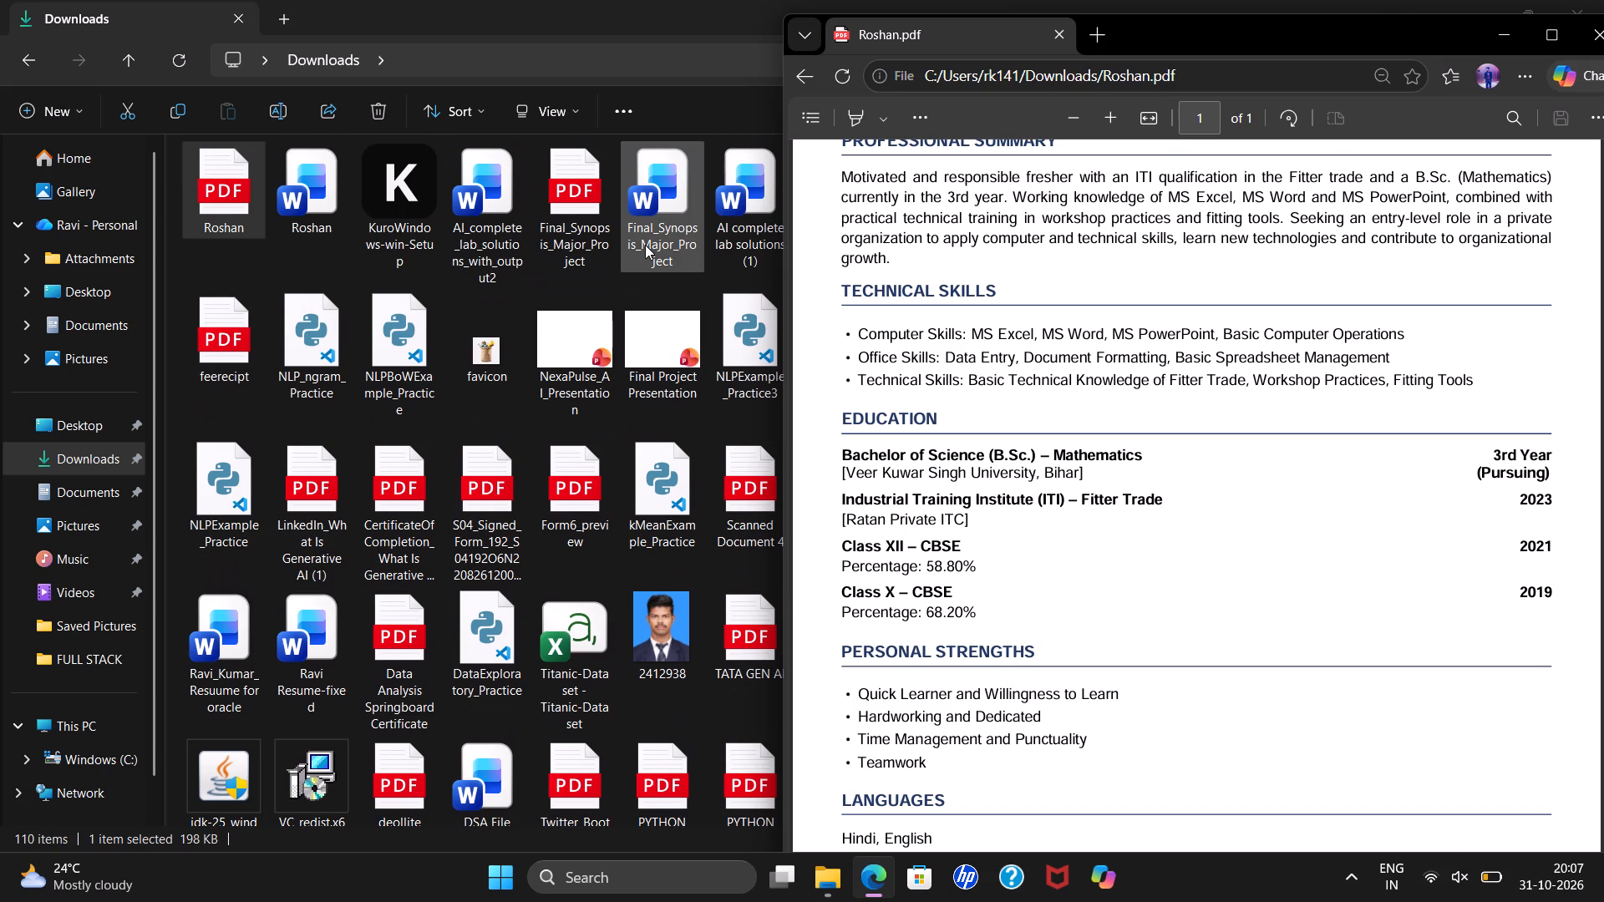
Open the Resume_Software_Dev PDF from Downloads in a maximized window and examine its layout and sections from top to bottom.
click(645, 245)
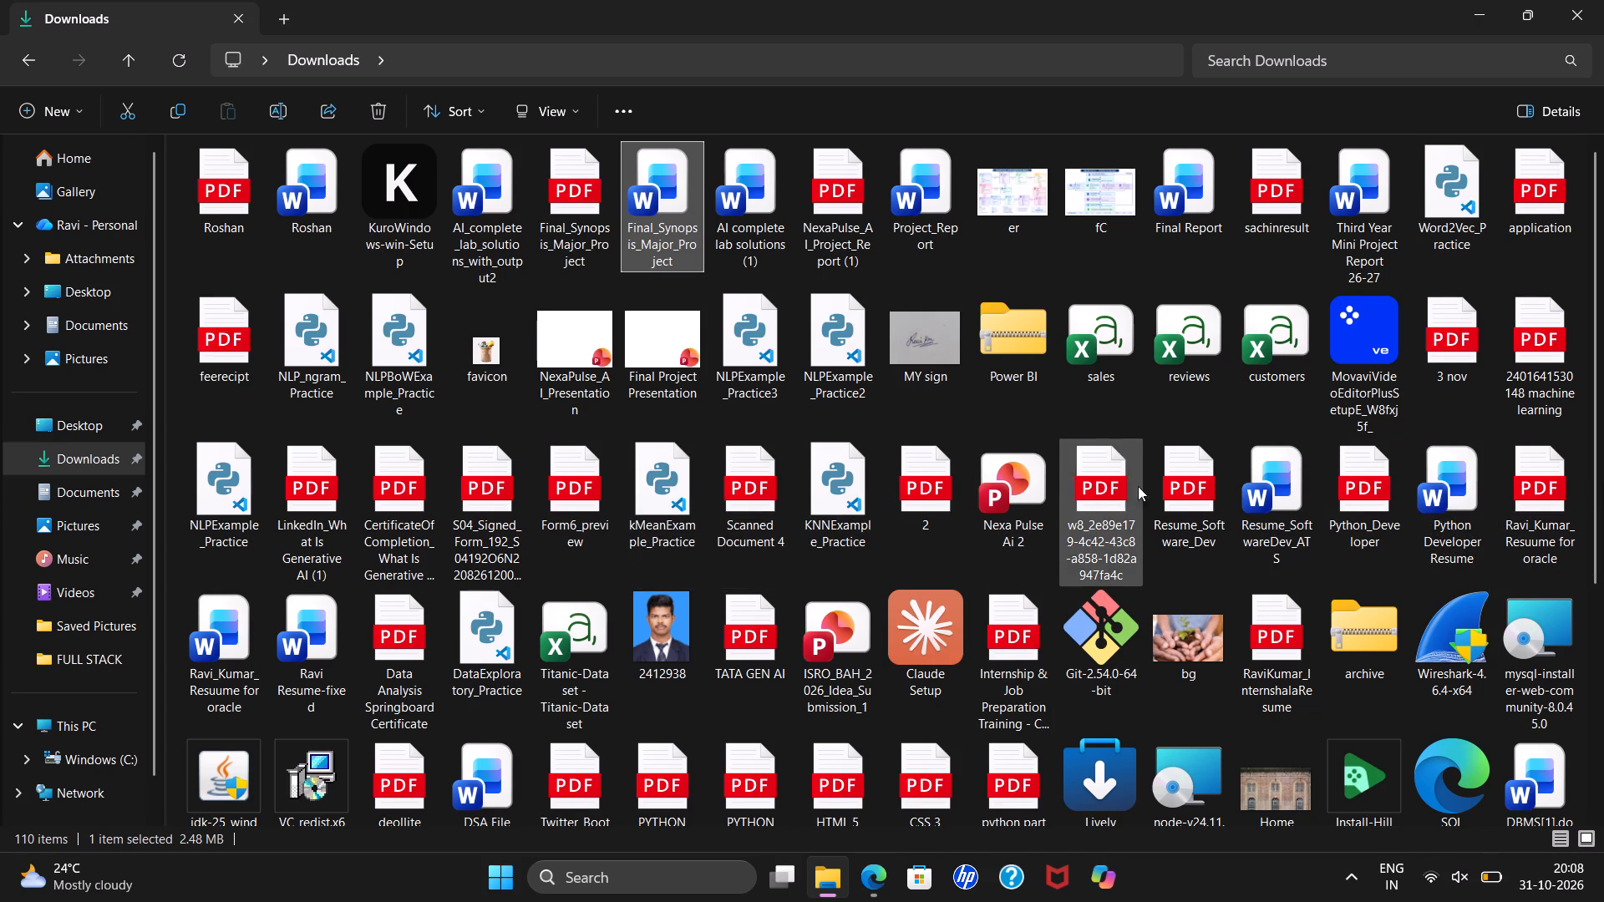
double_click(1179, 484)
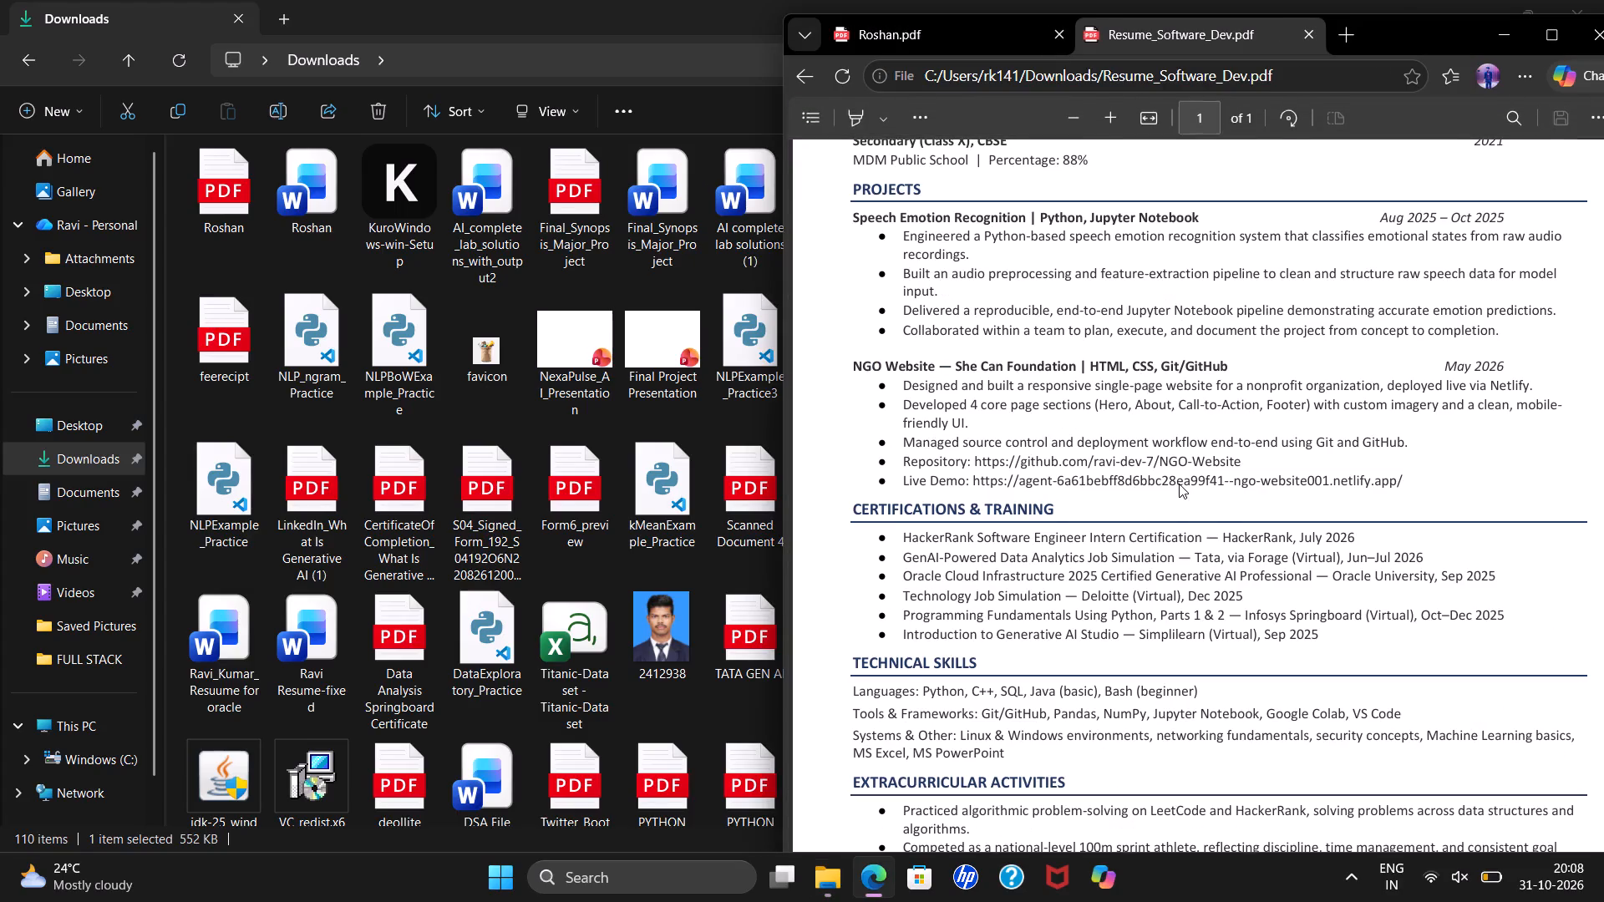
scroll(1188, 388, up, 4)
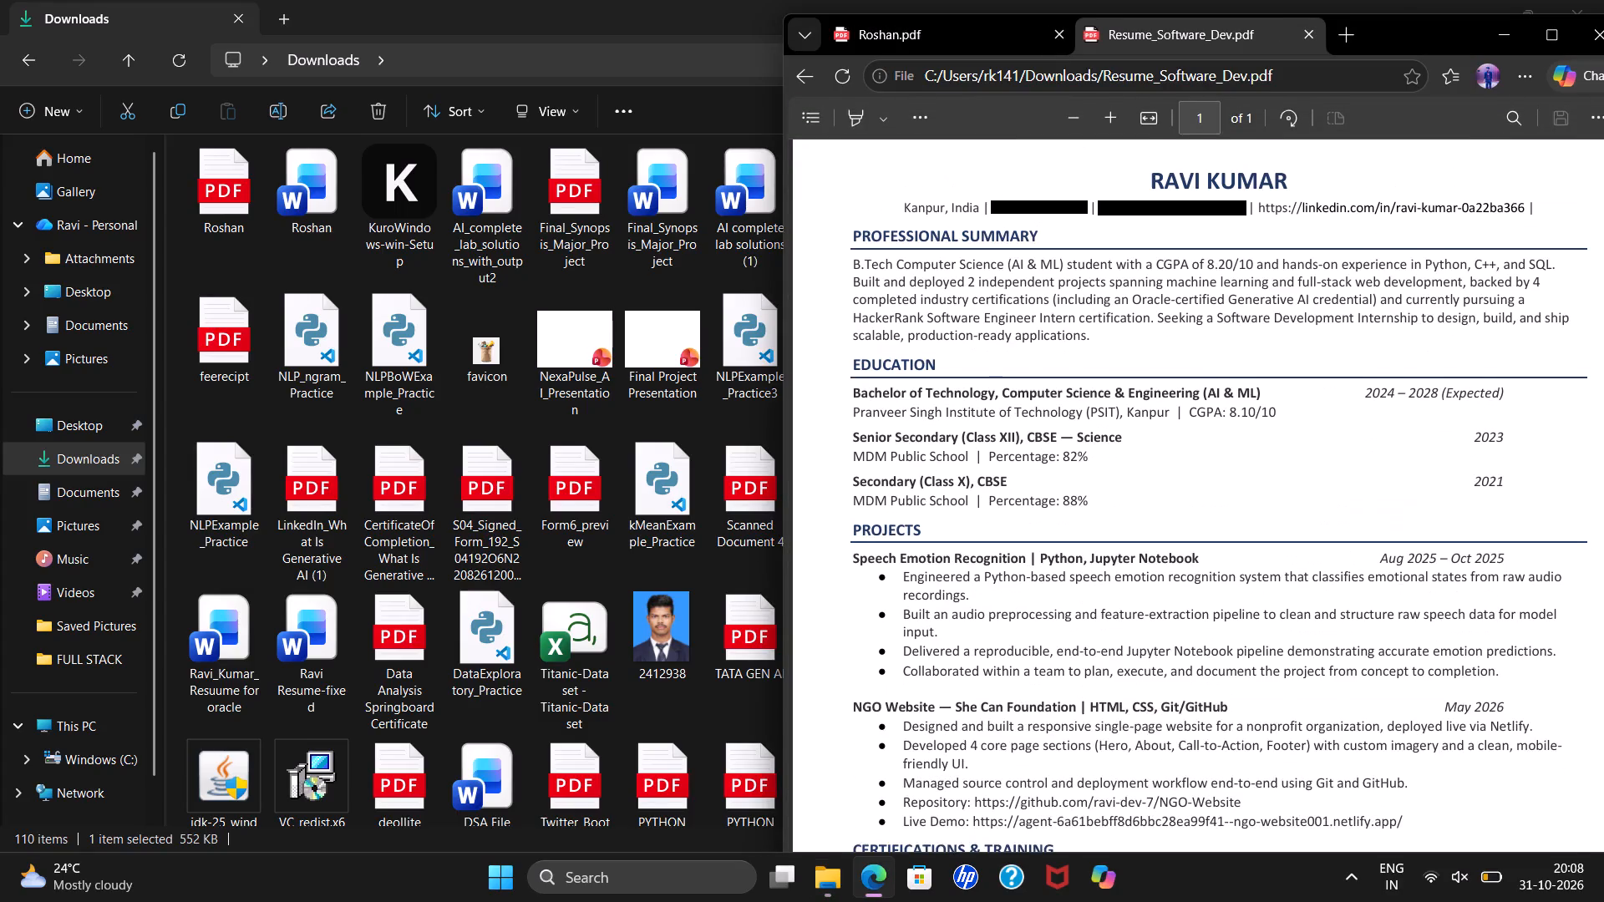
click(1546, 39)
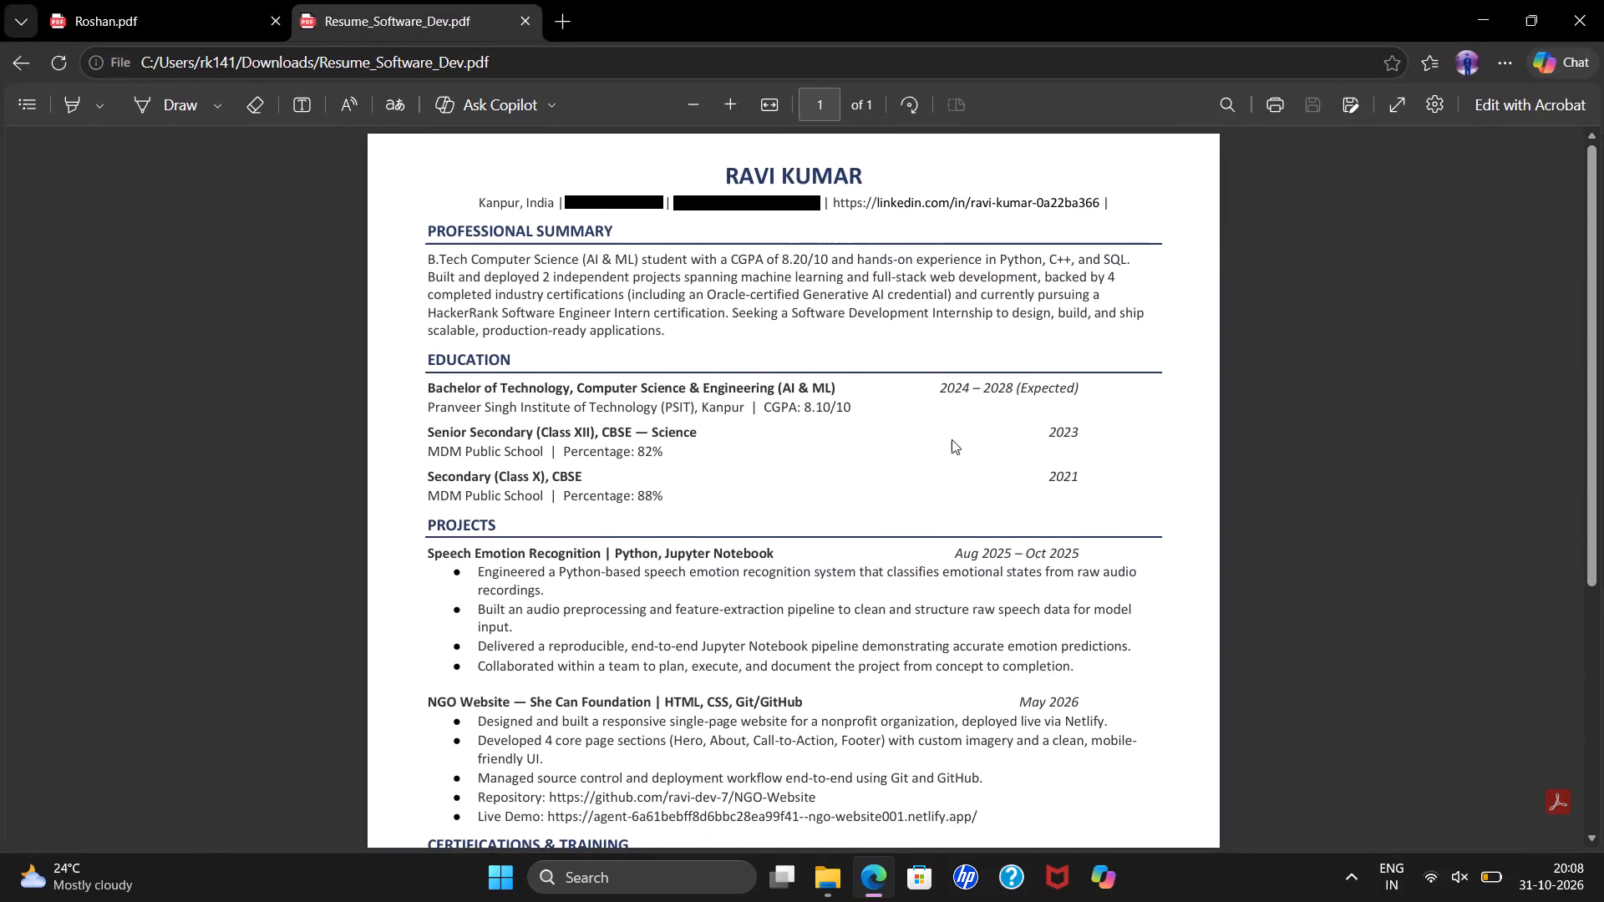
scroll(820, 484, down, 4)
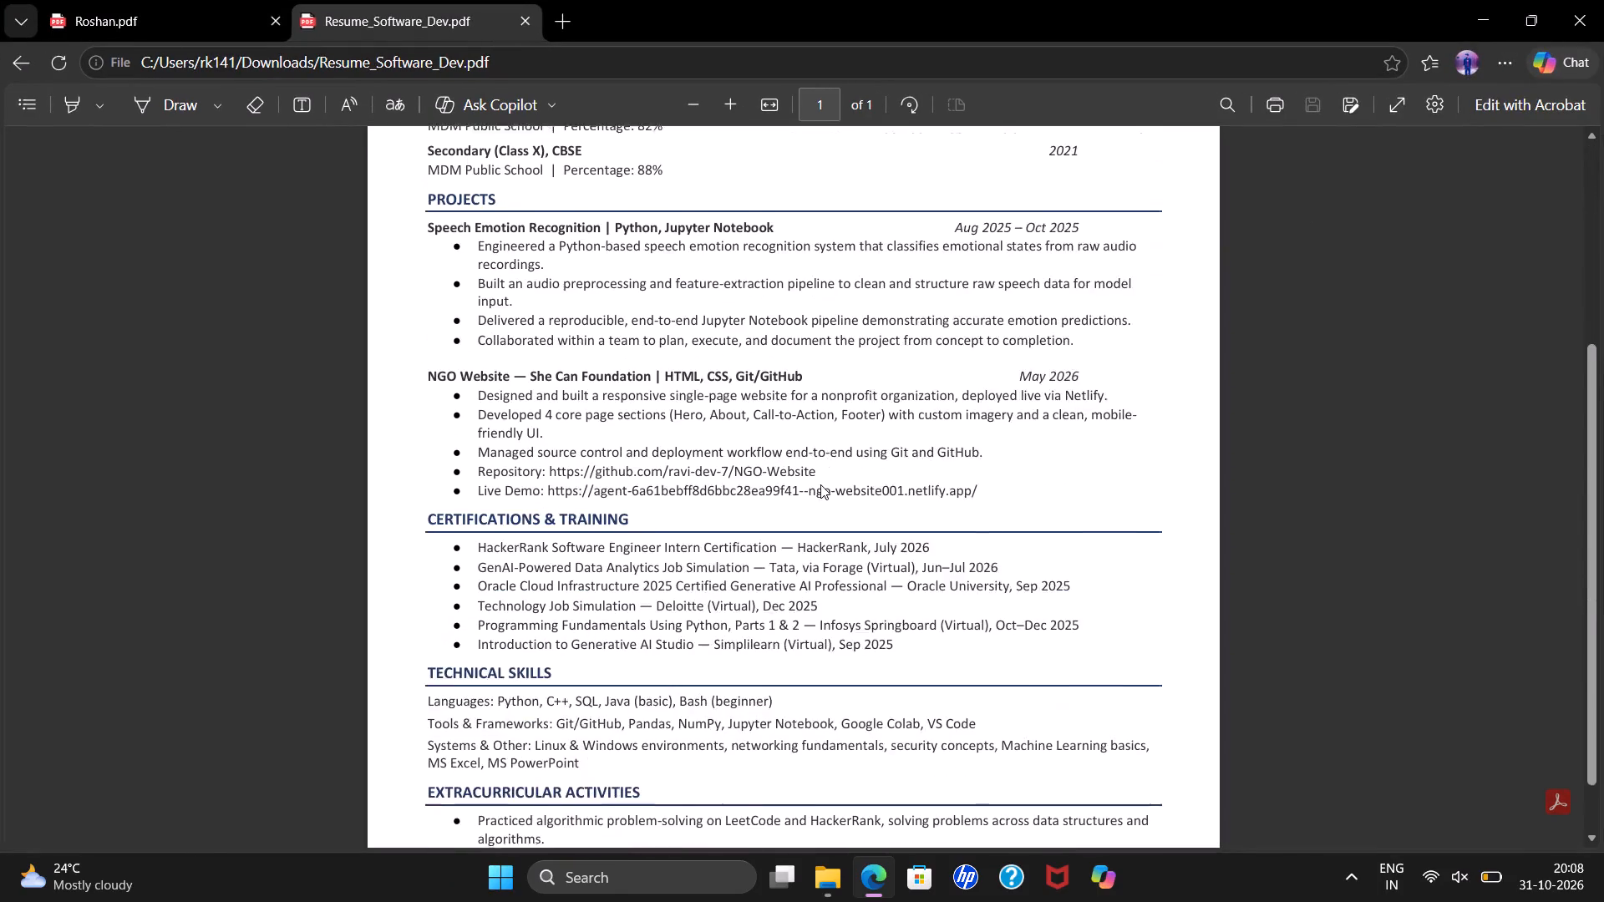
scroll(820, 484, down, 4)
scroll(820, 484, up, 2)
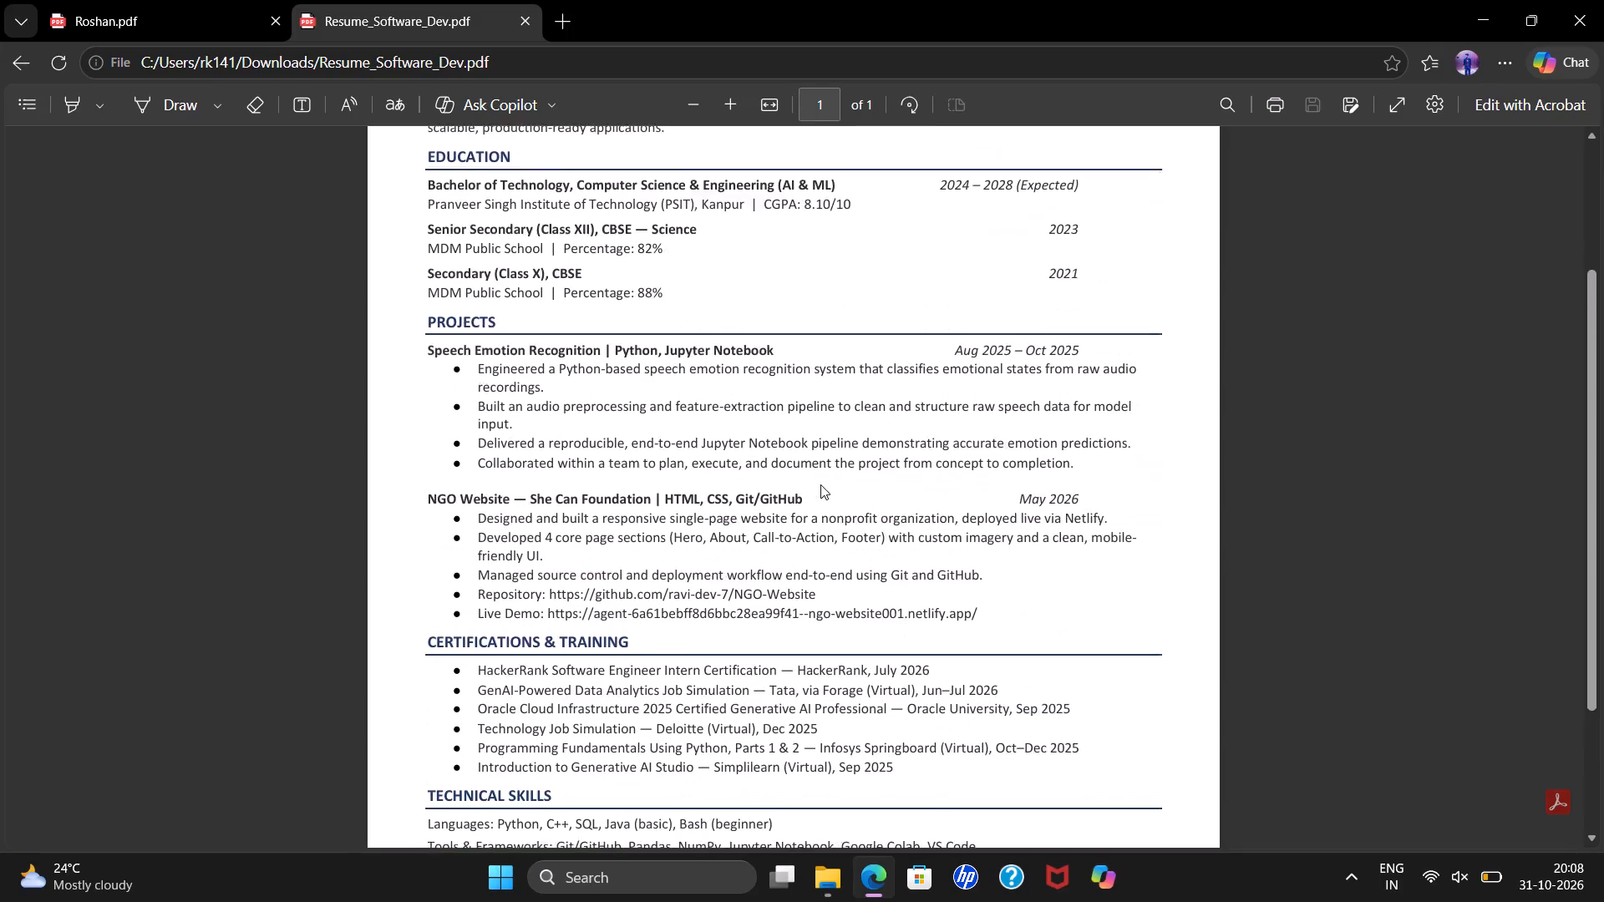
scroll(820, 484, up, 3)
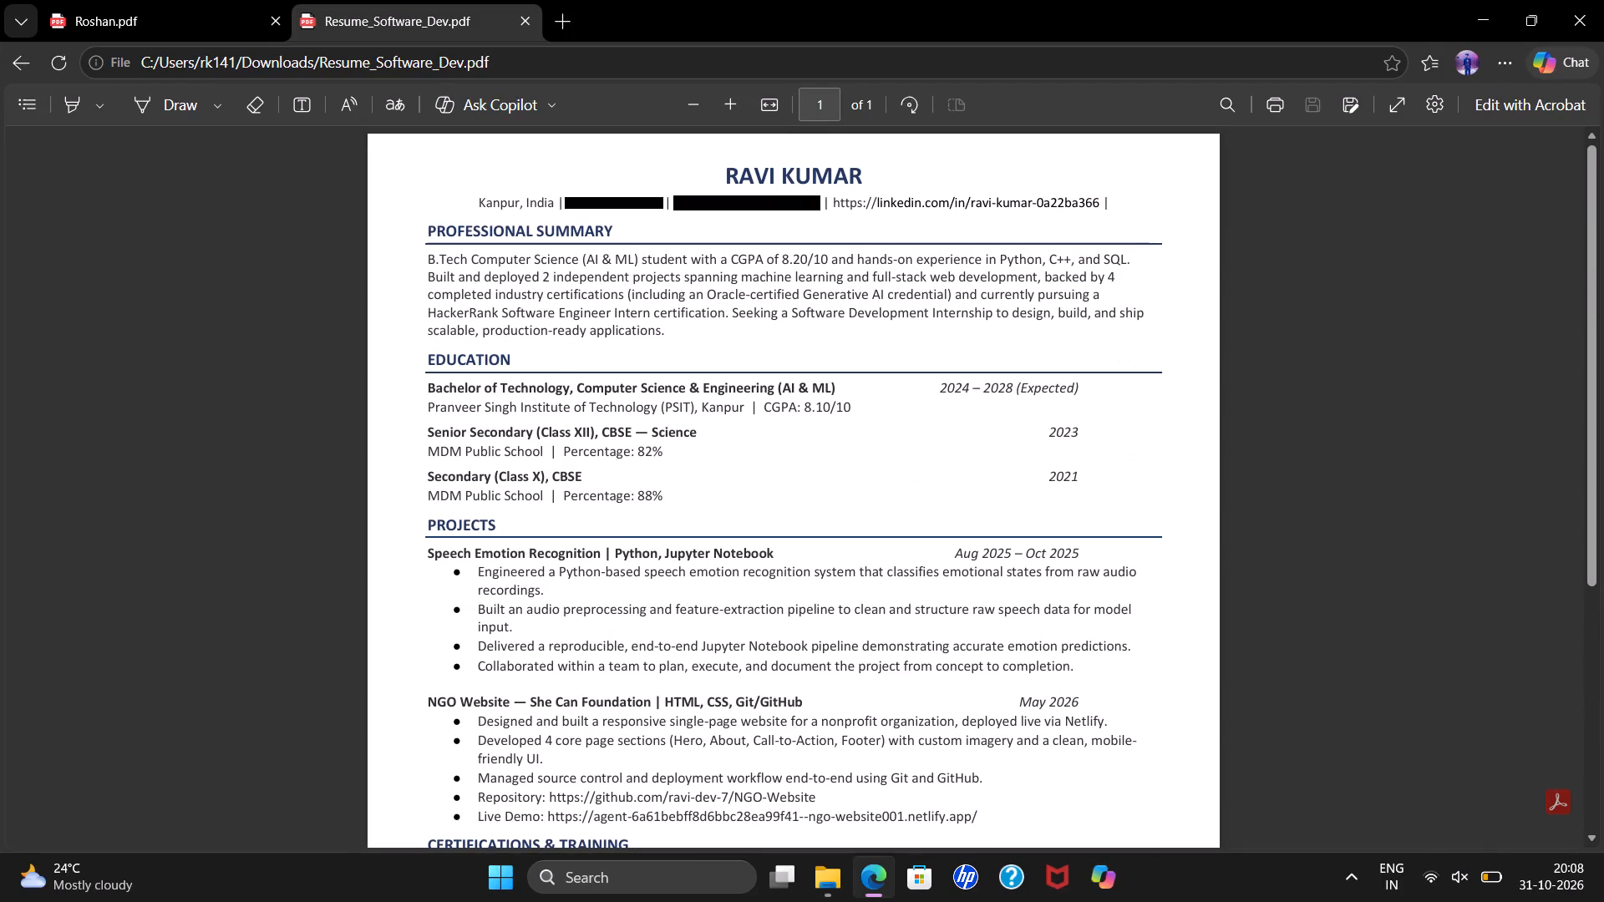
click(802, 263)
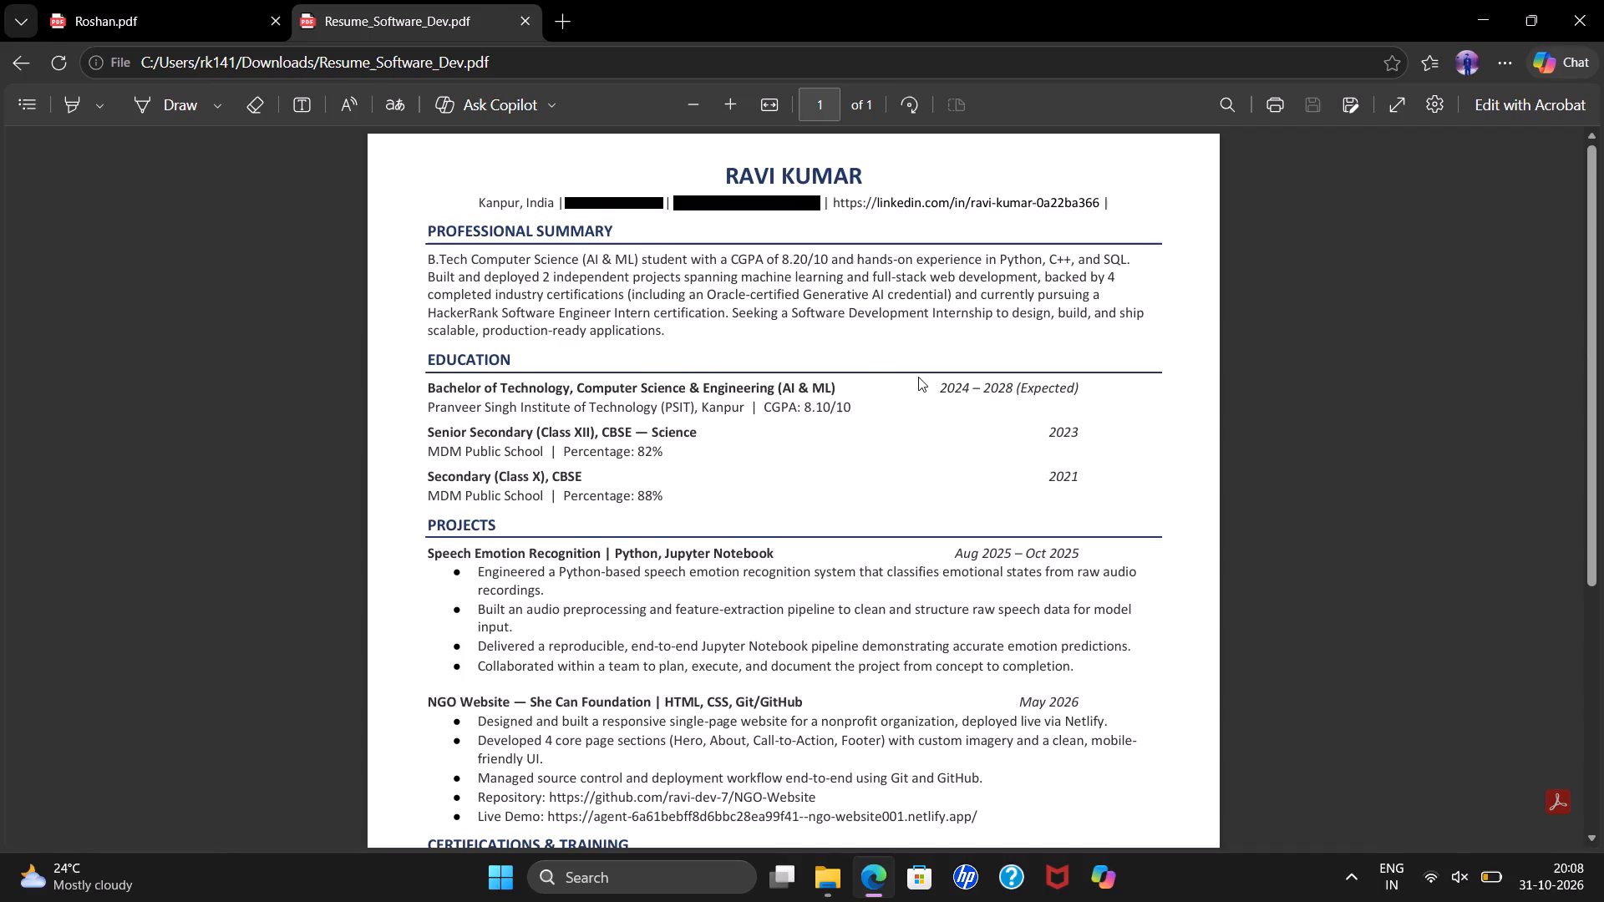
scroll(918, 377, down, 3)
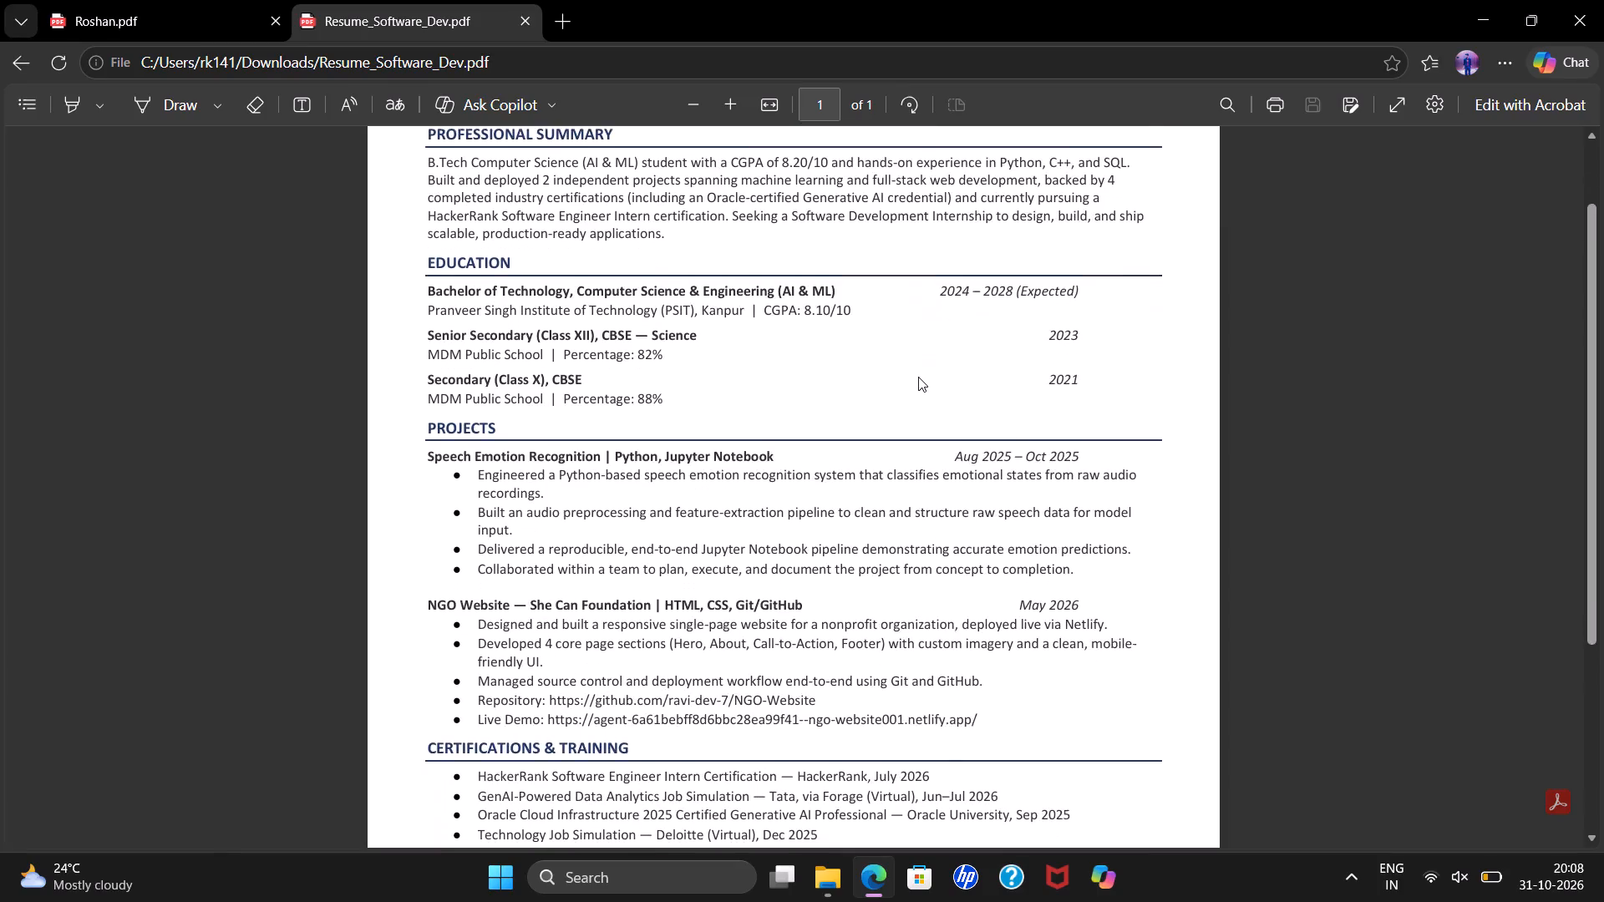
scroll(918, 377, down, 2)
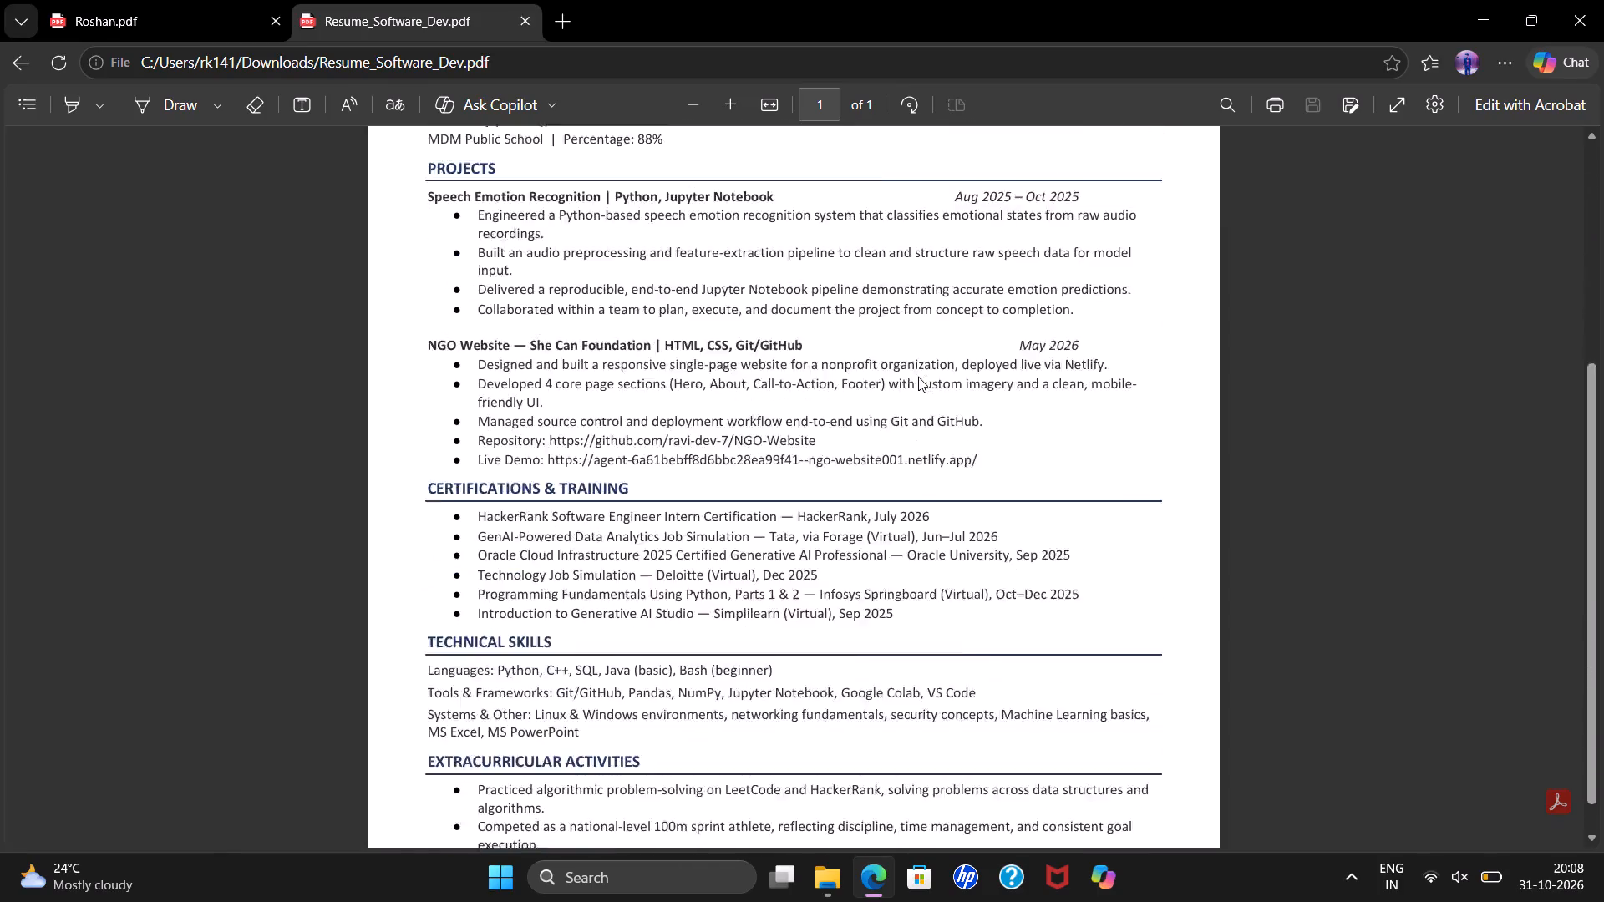
scroll(918, 377, down, 2)
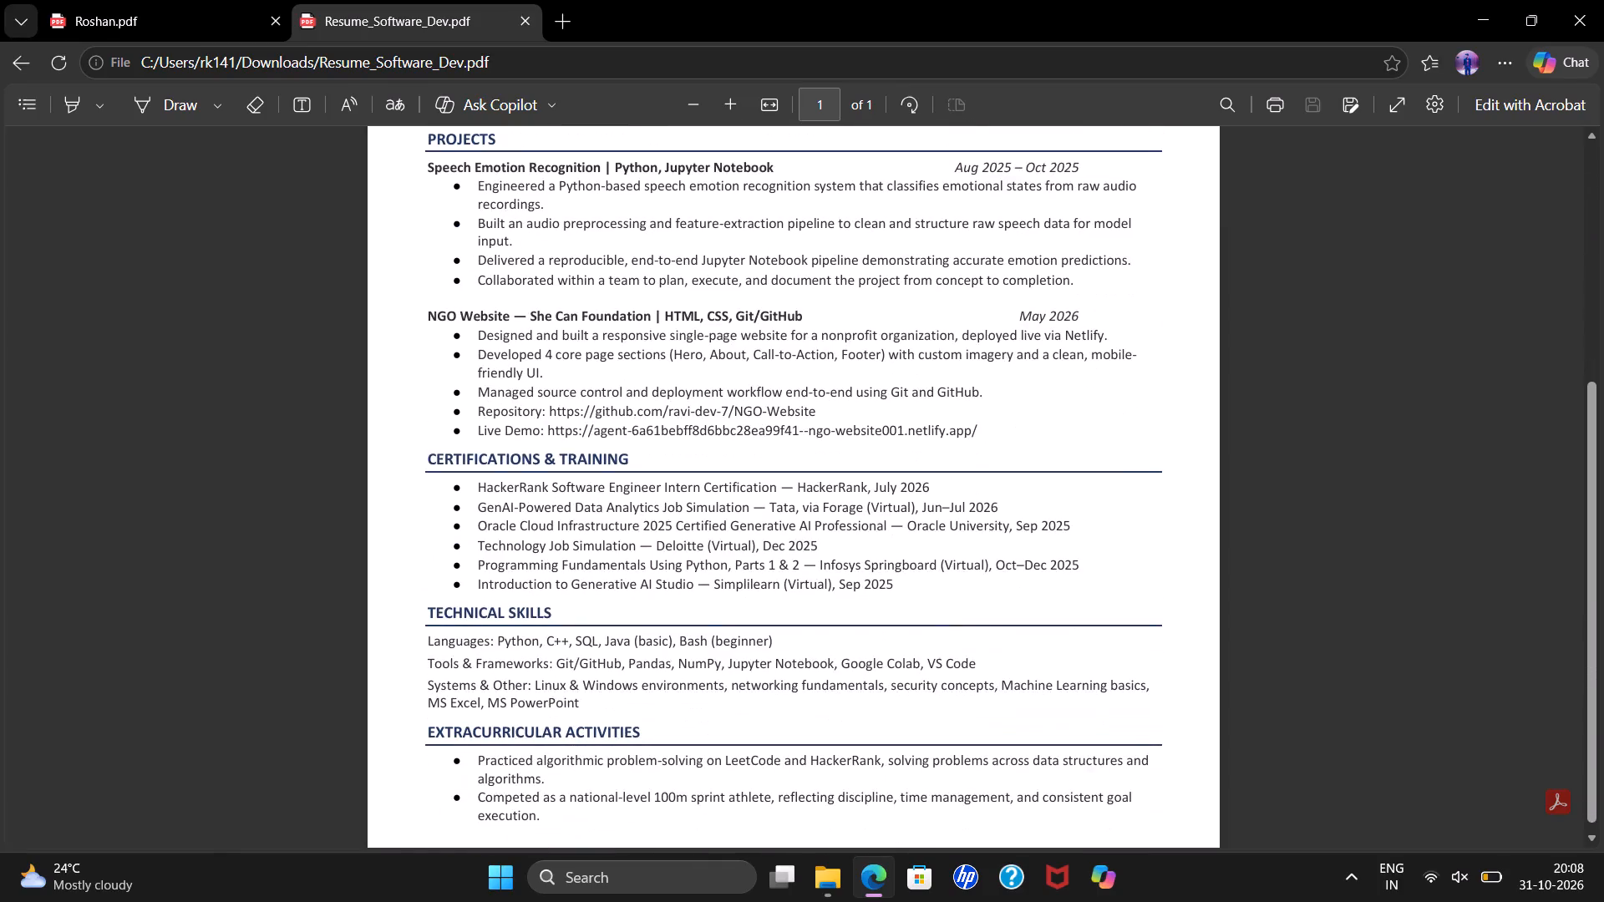
scroll(994, 536, up, 4)
Close the browser window holding the open résumé PDFs and return to the Downloads folder.
scroll(994, 536, up, 2)
click(1603, 0)
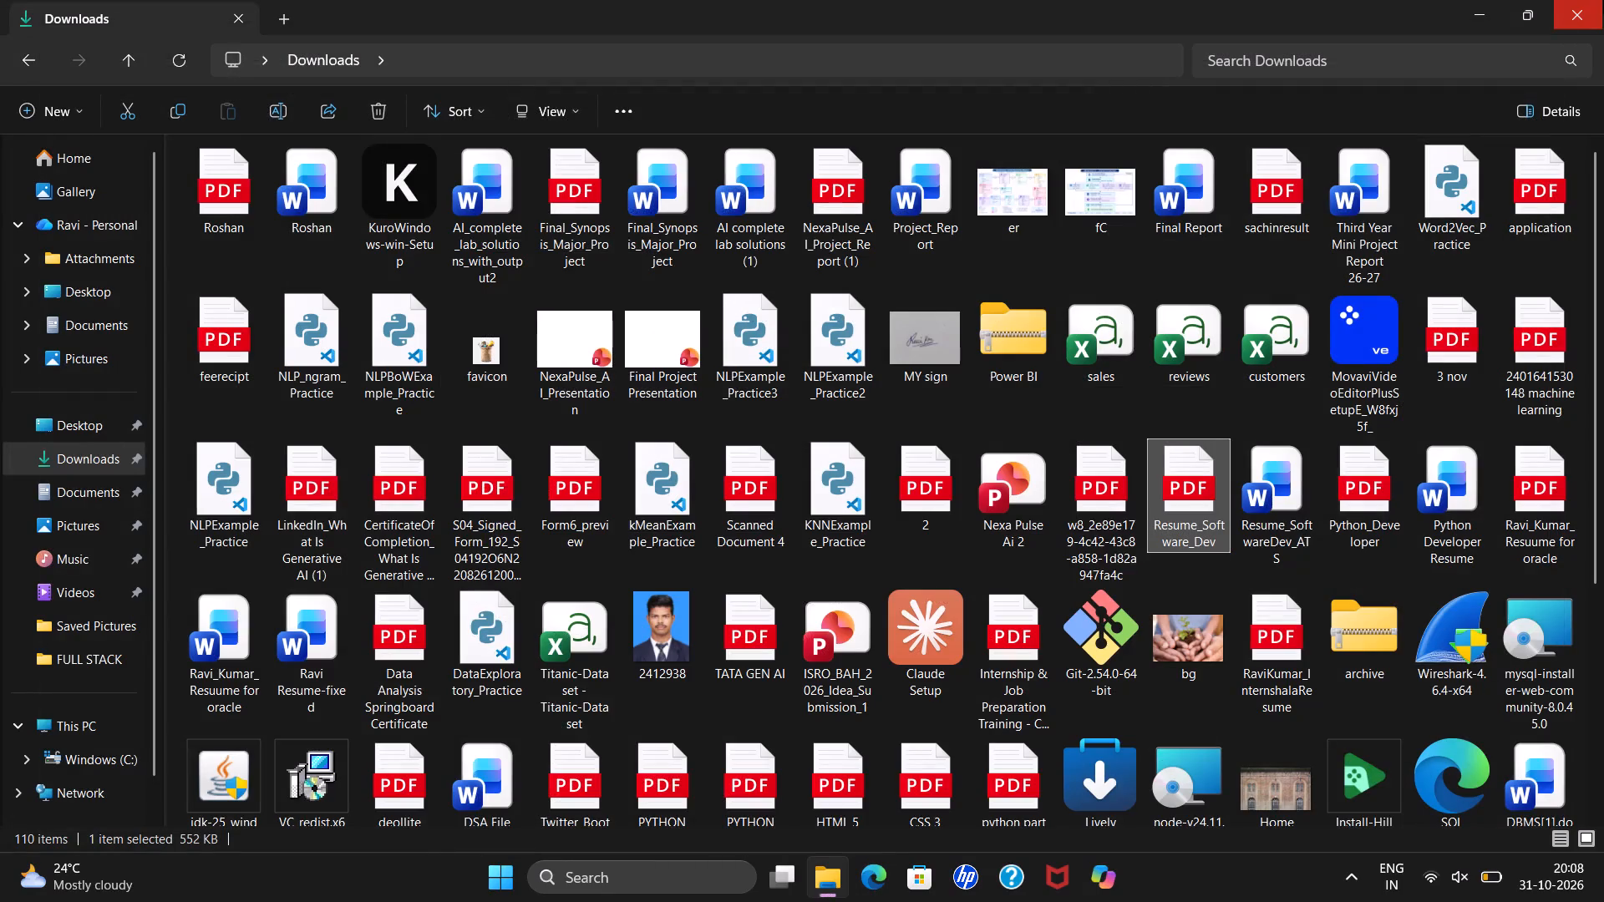
Share the Roshan PDF from the Downloads folder through WhatsApp.
click(208, 214)
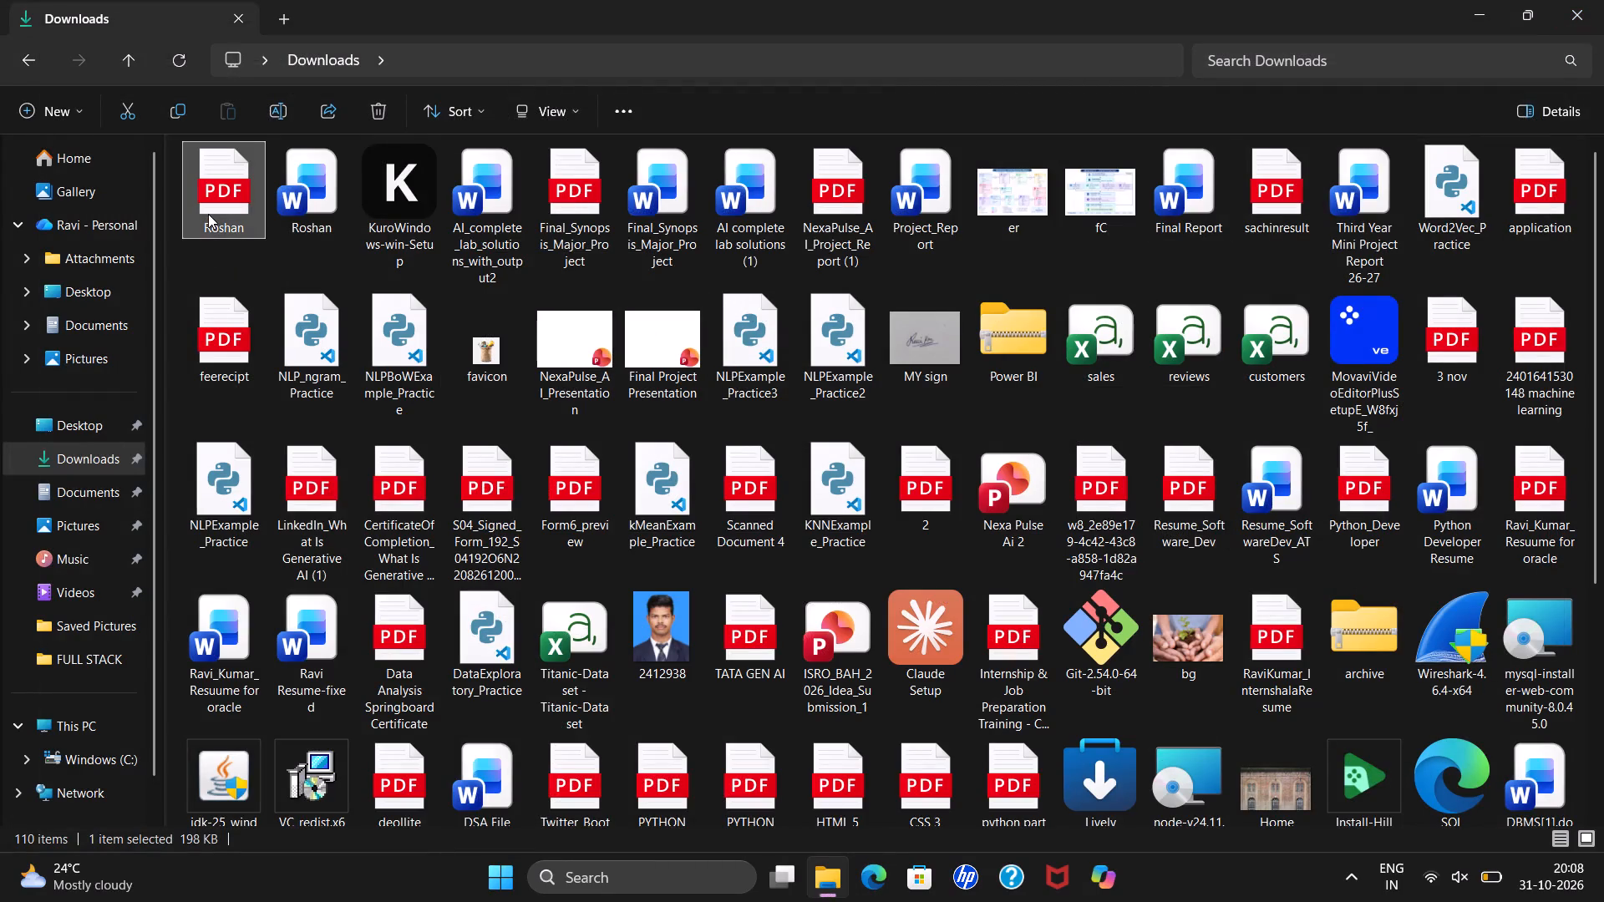
right_click(208, 214)
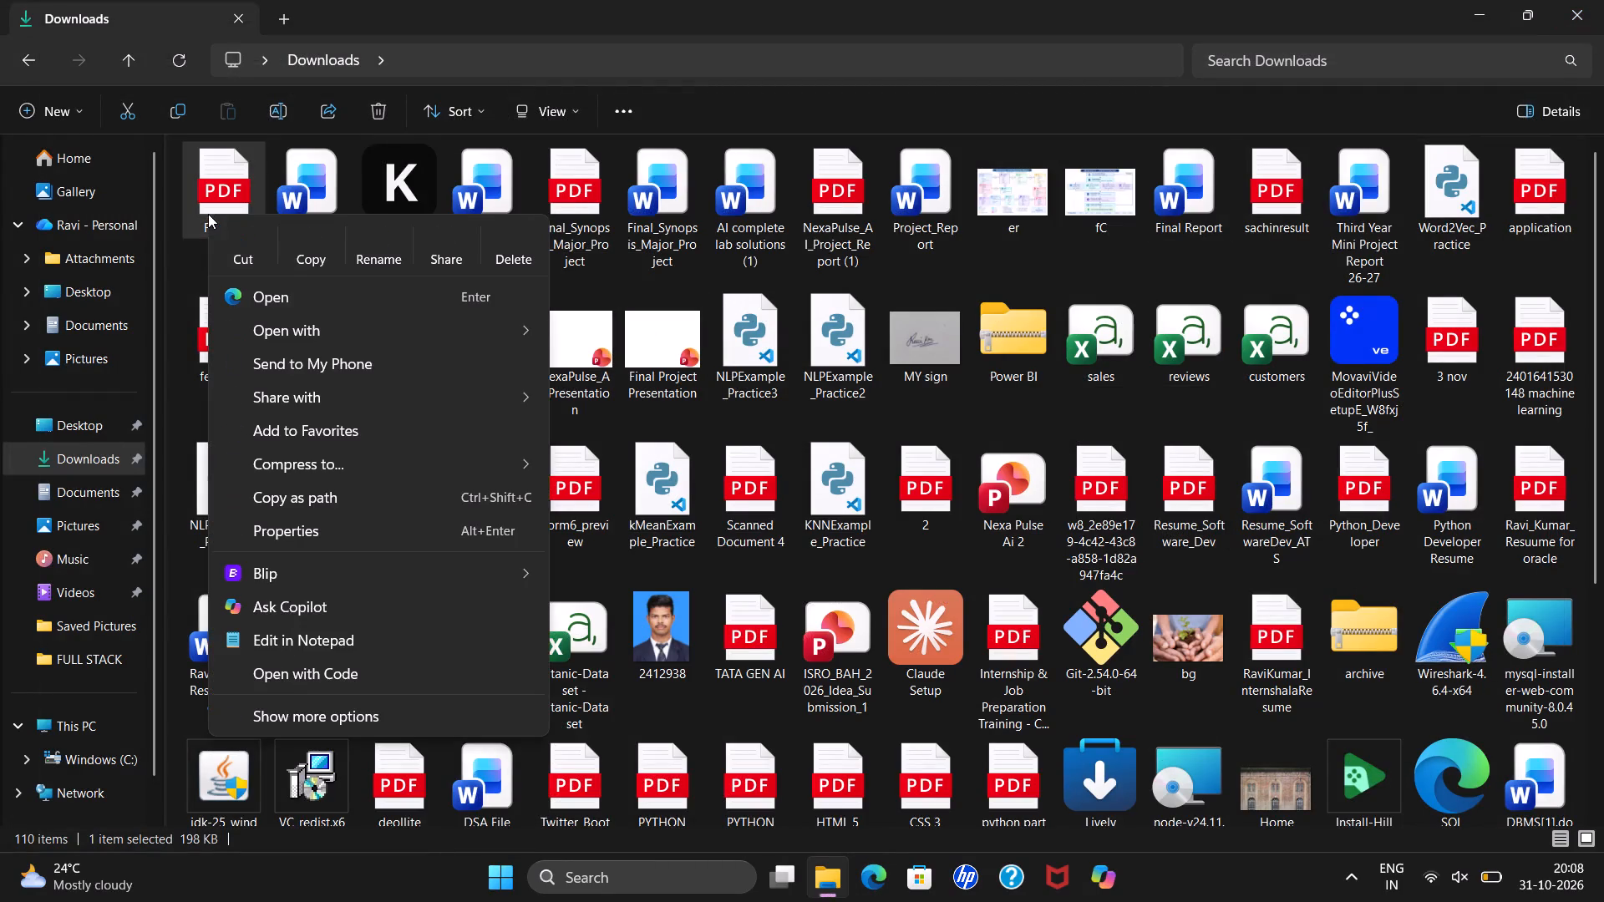
click(462, 238)
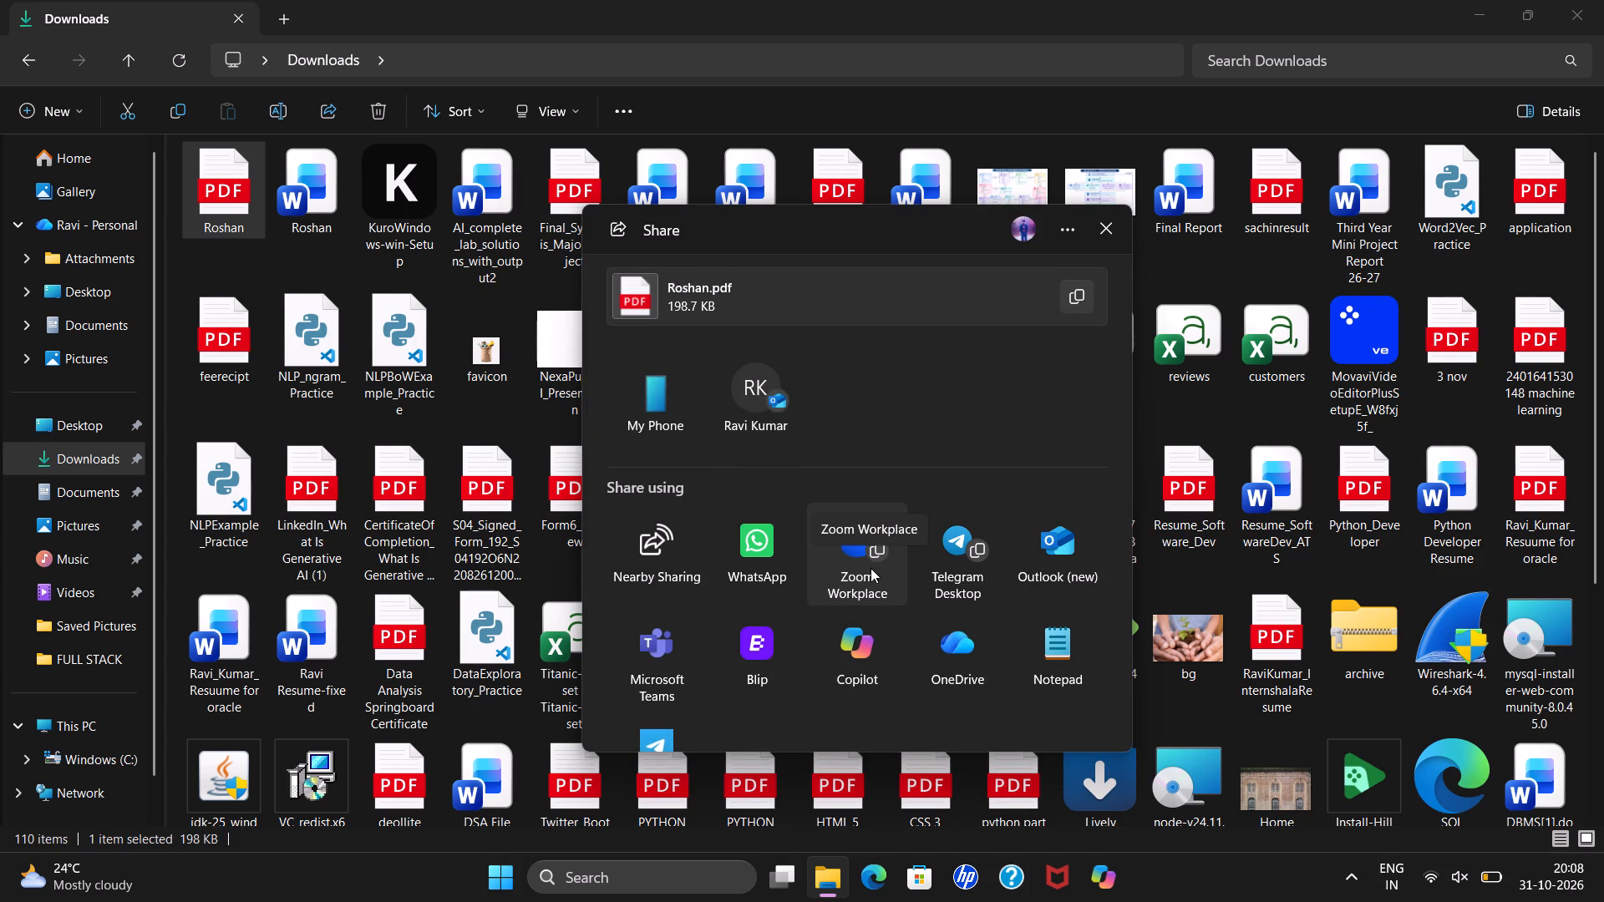
click(770, 555)
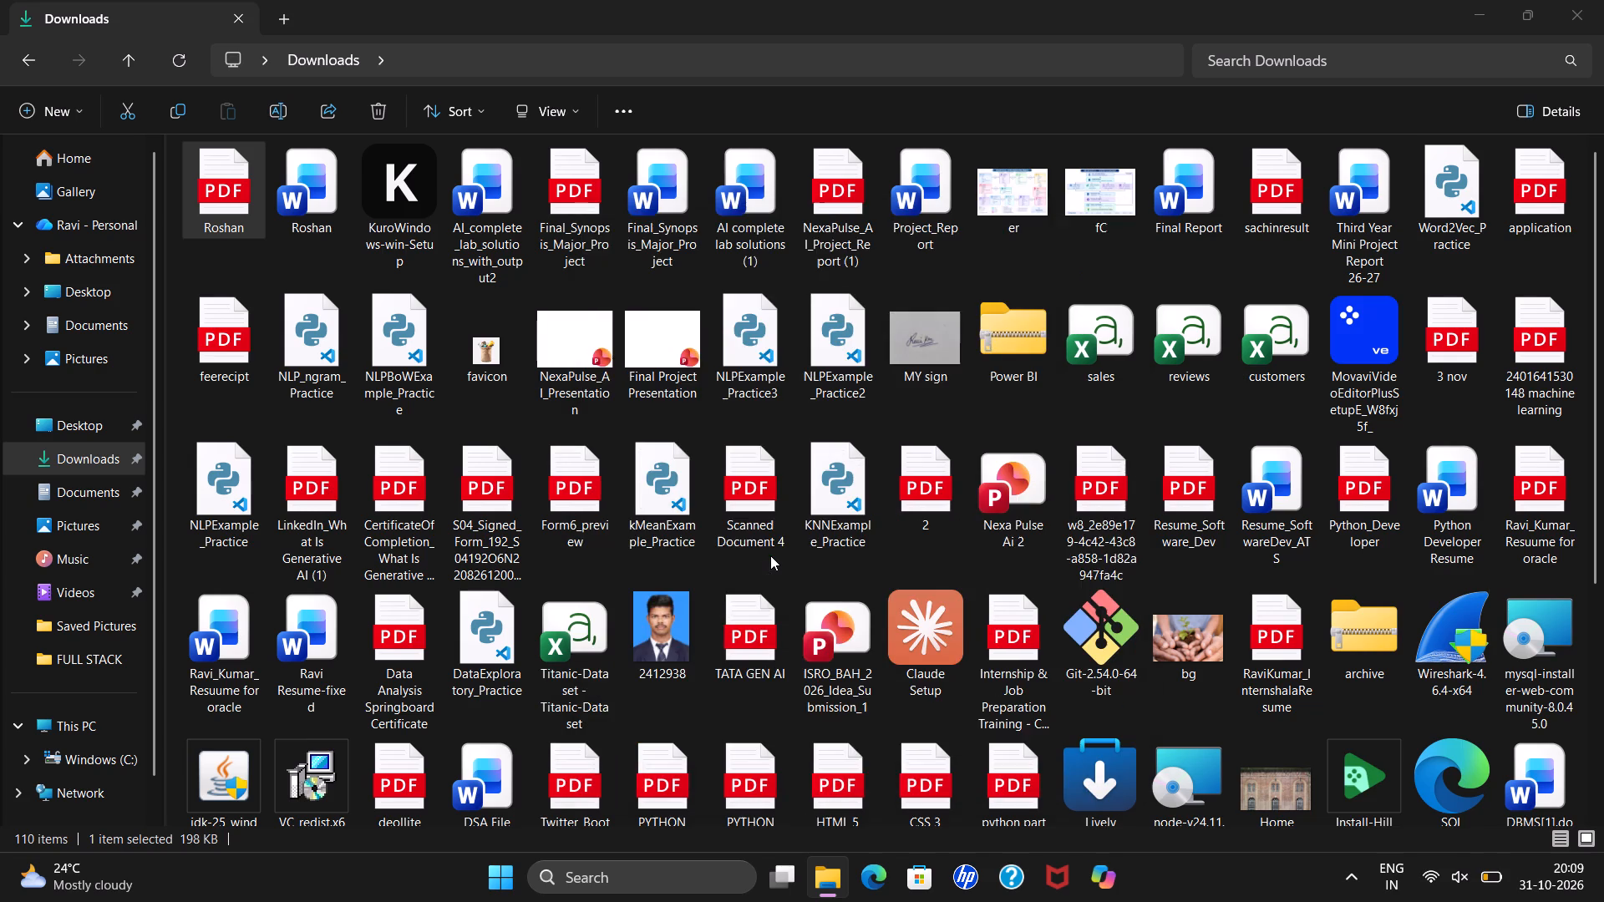
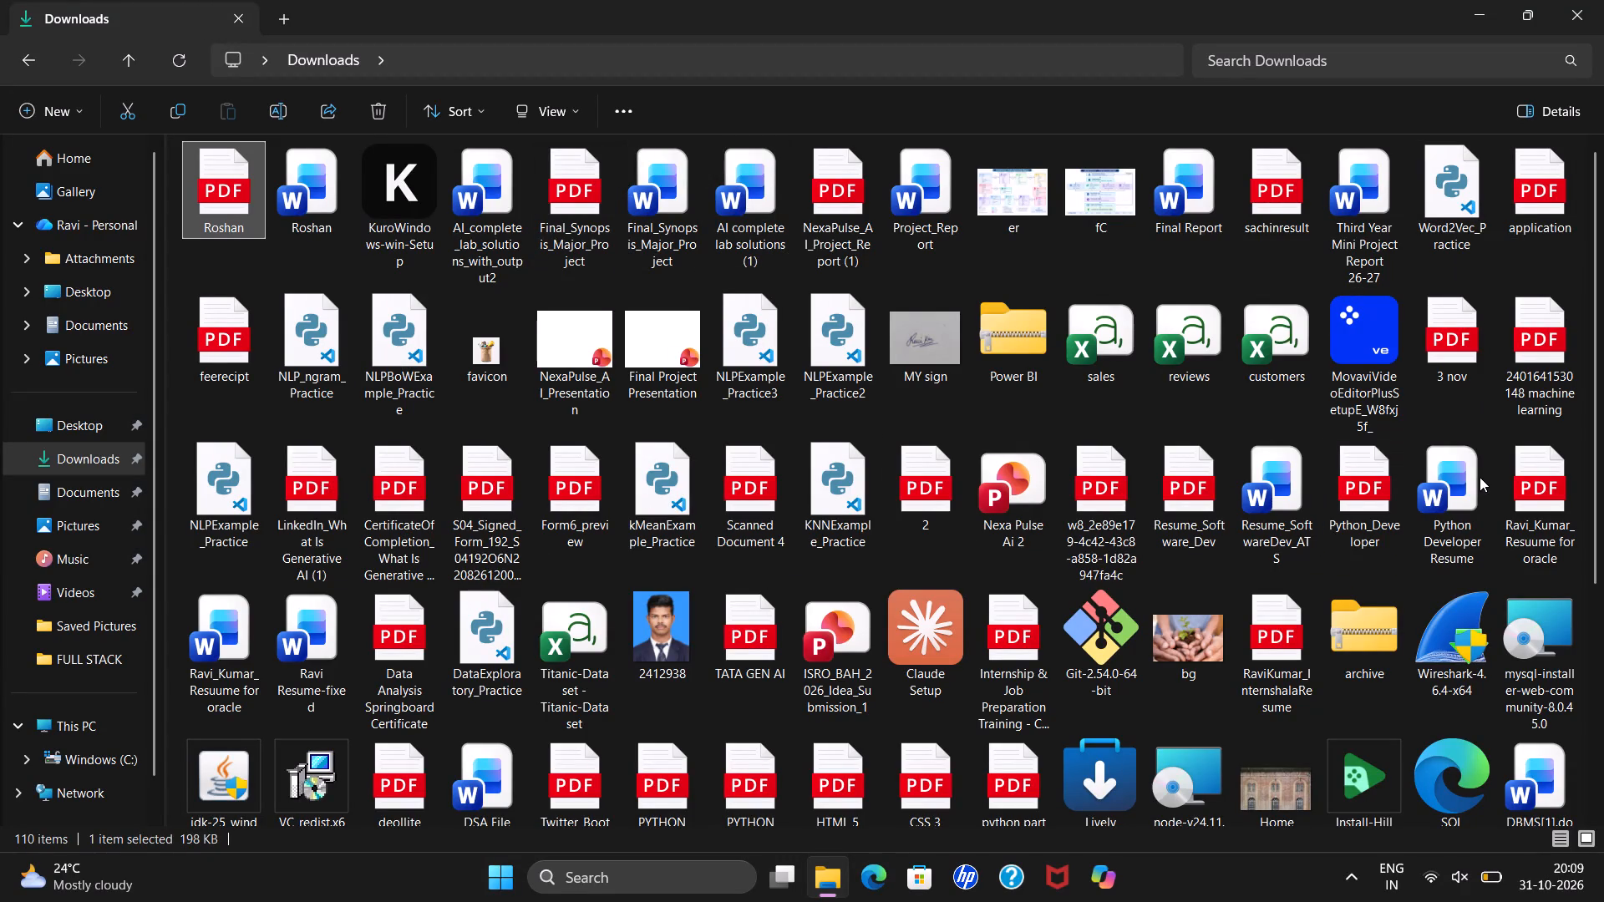
Open the Resume_Software_Dev PDF again from the Downloads folder to view its content.
double_click(1183, 528)
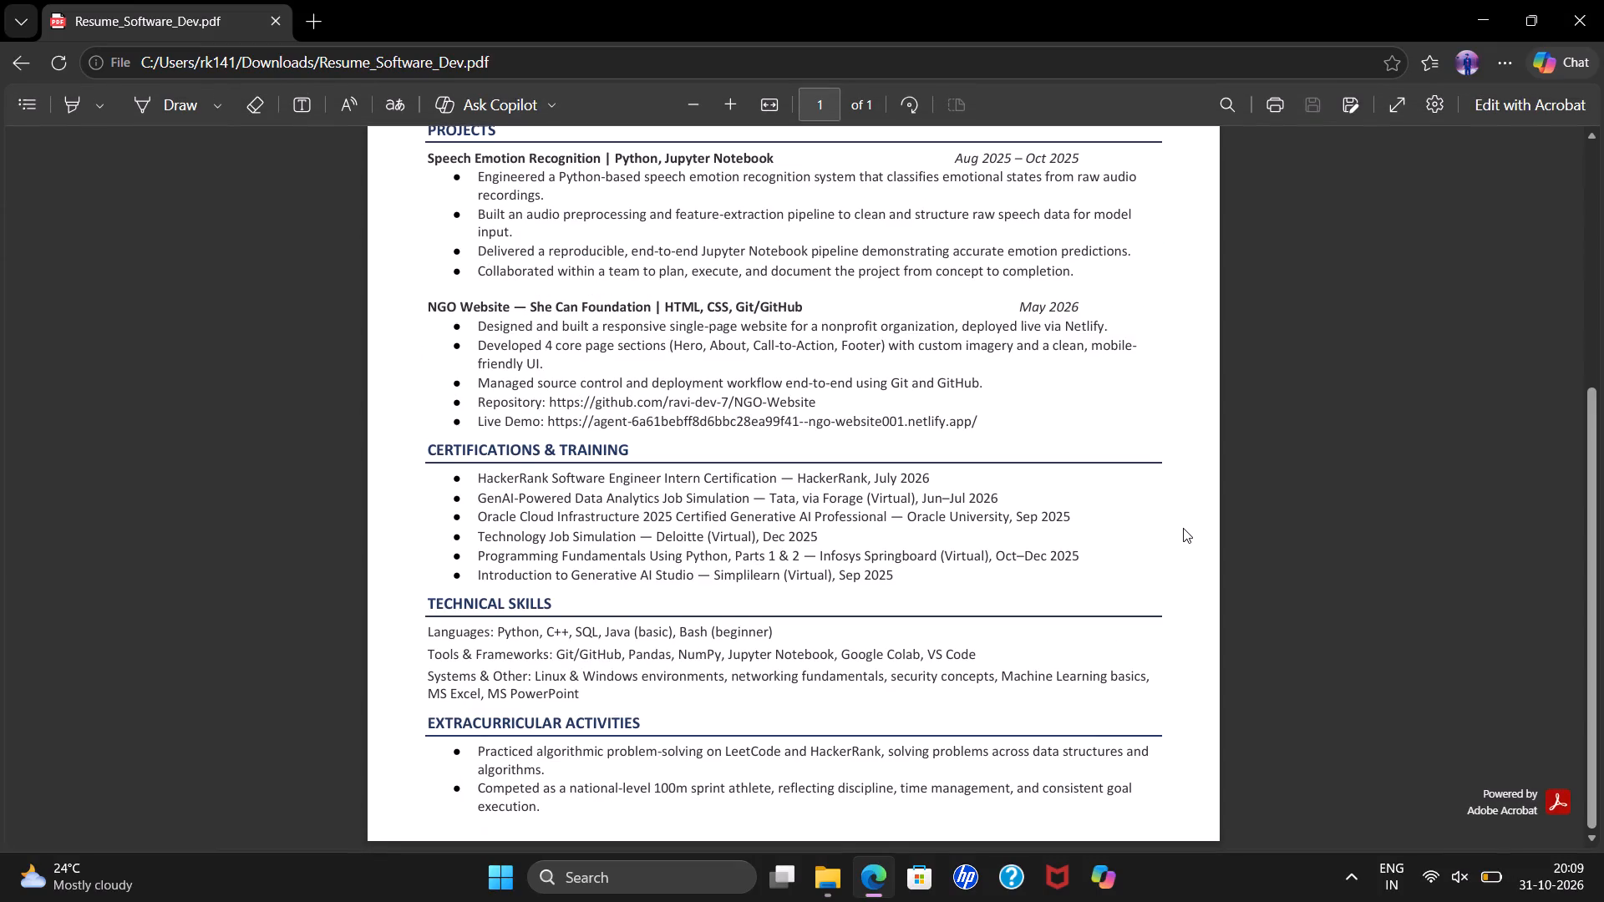
Recheck the Resume_Software_Dev PDF from Projects through Extracurricular Activities, and close the PDF and File Explorer windows.
scroll(635, 345, up, 1)
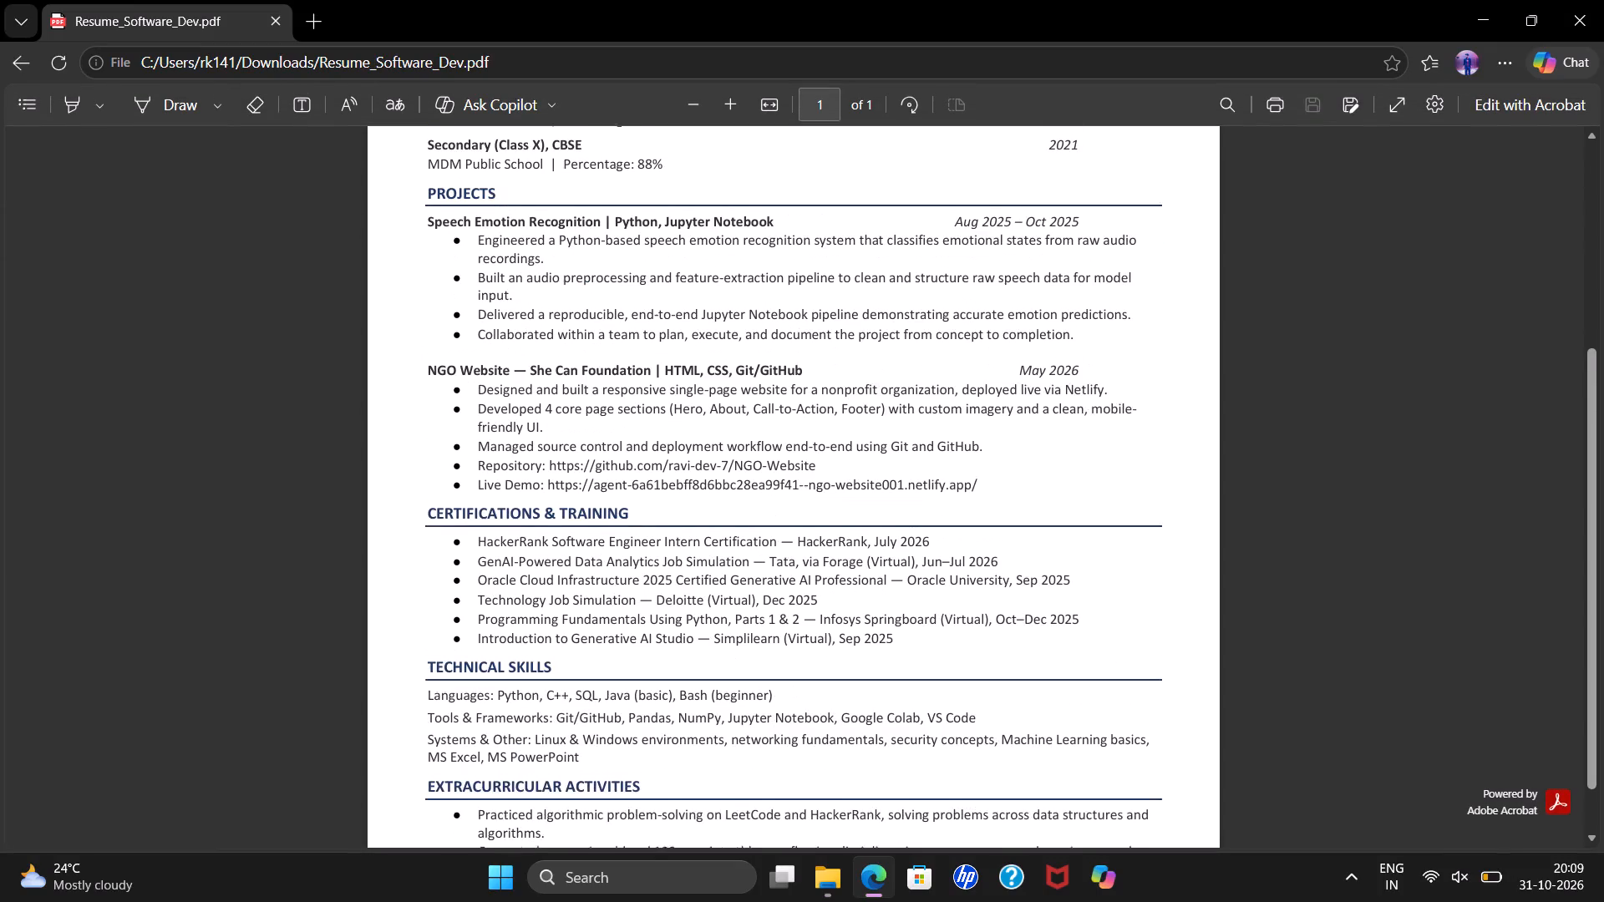
scroll(635, 345, up, 1)
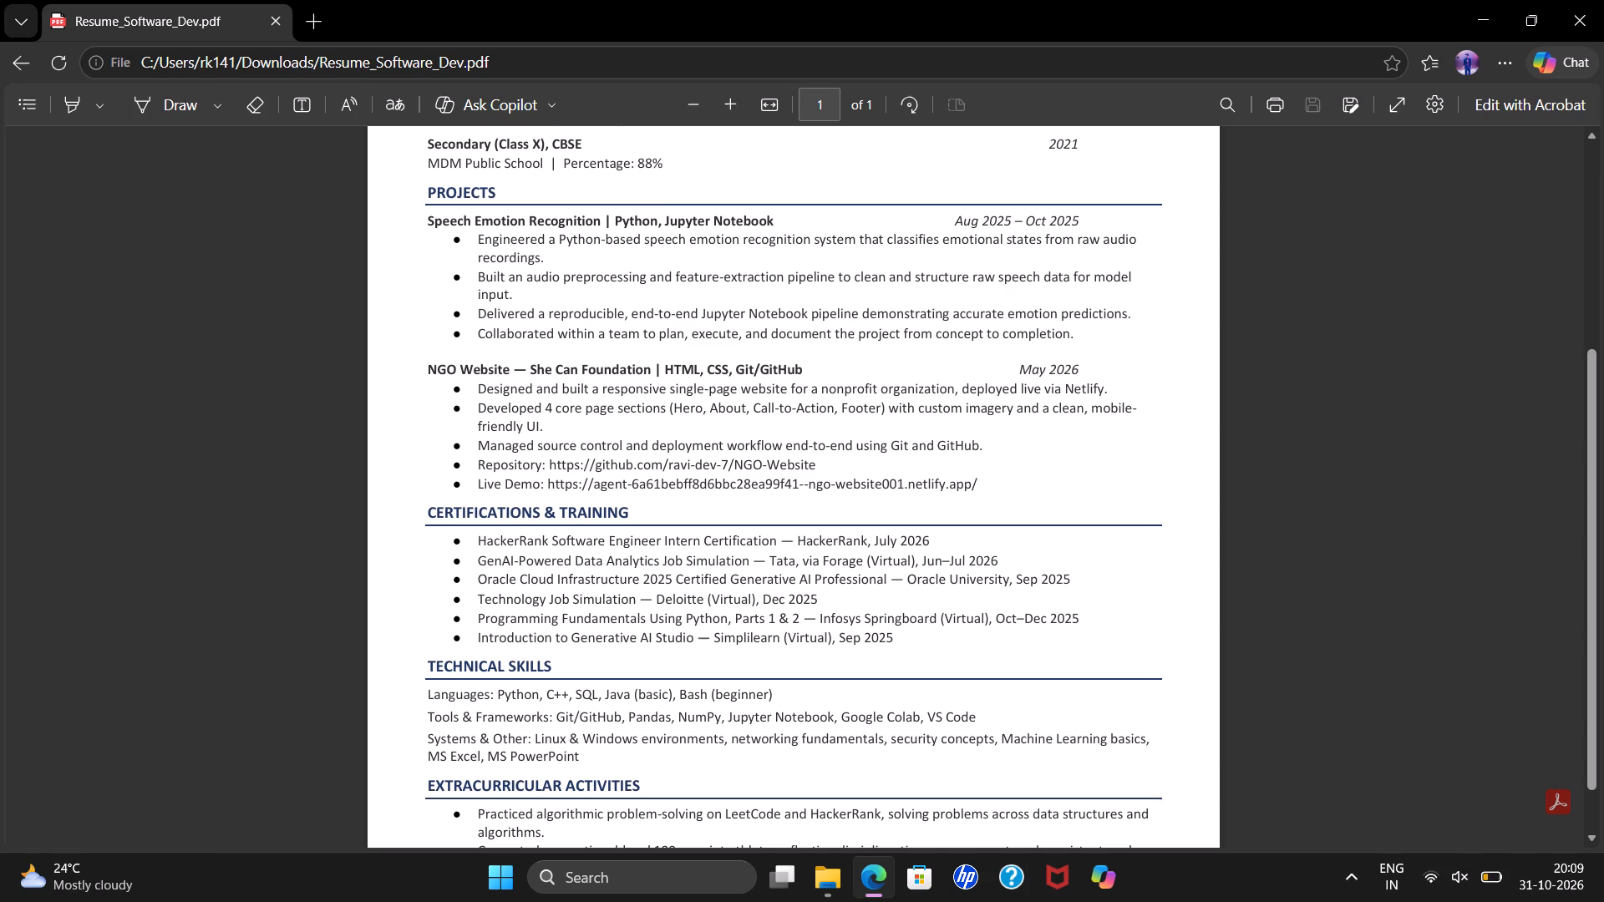
scroll(800, 622, down, 1)
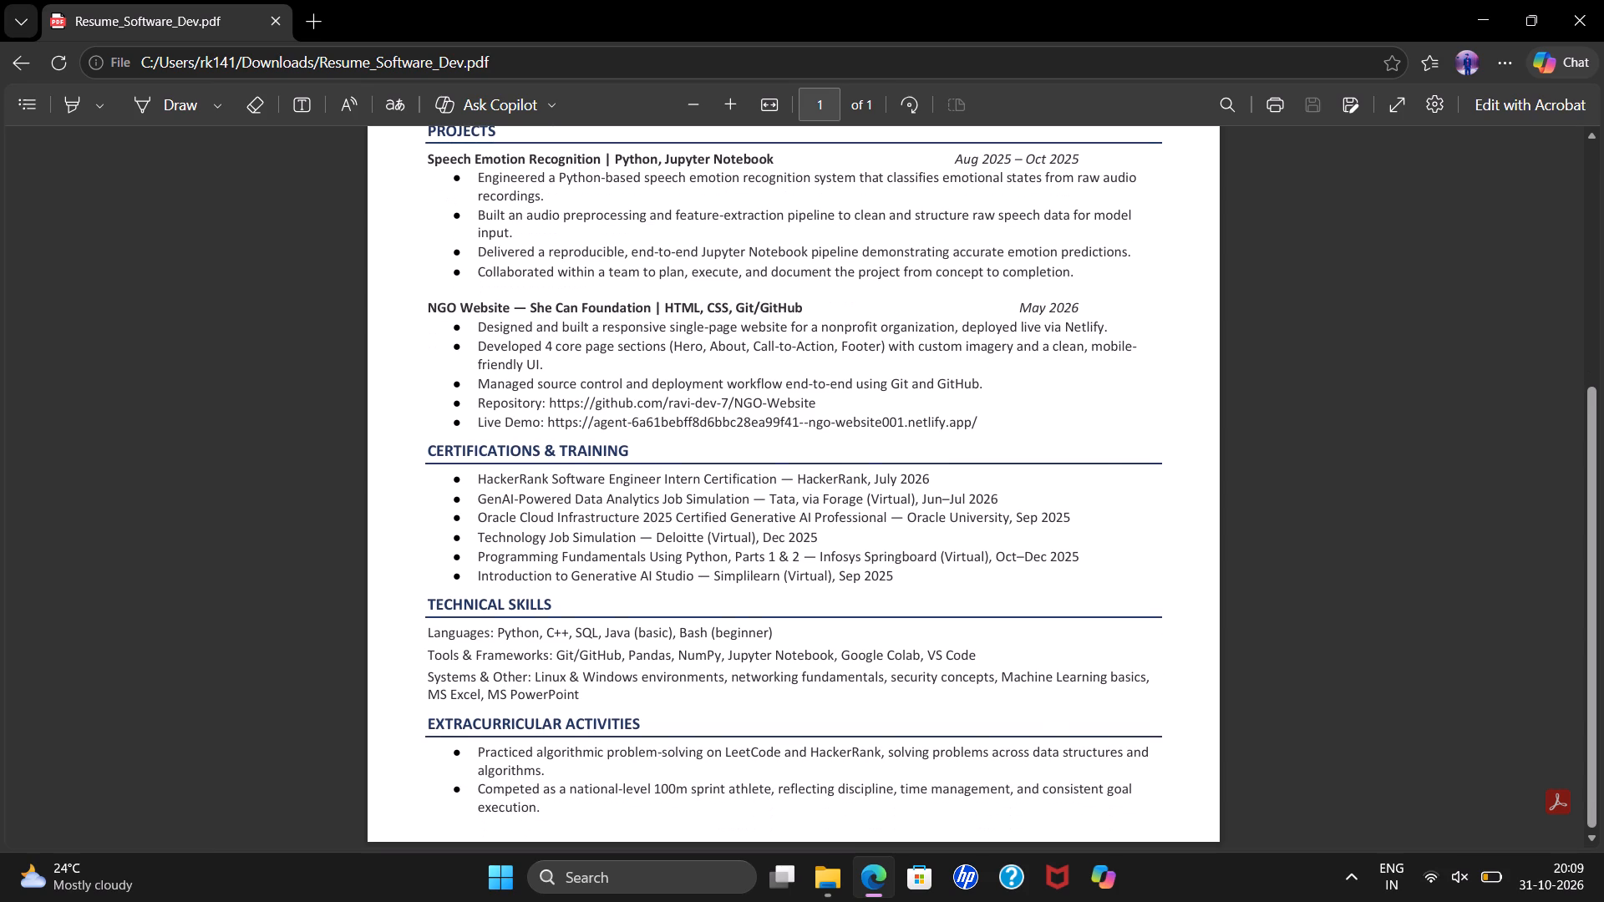
scroll(800, 622, down, 1)
click(1603, 0)
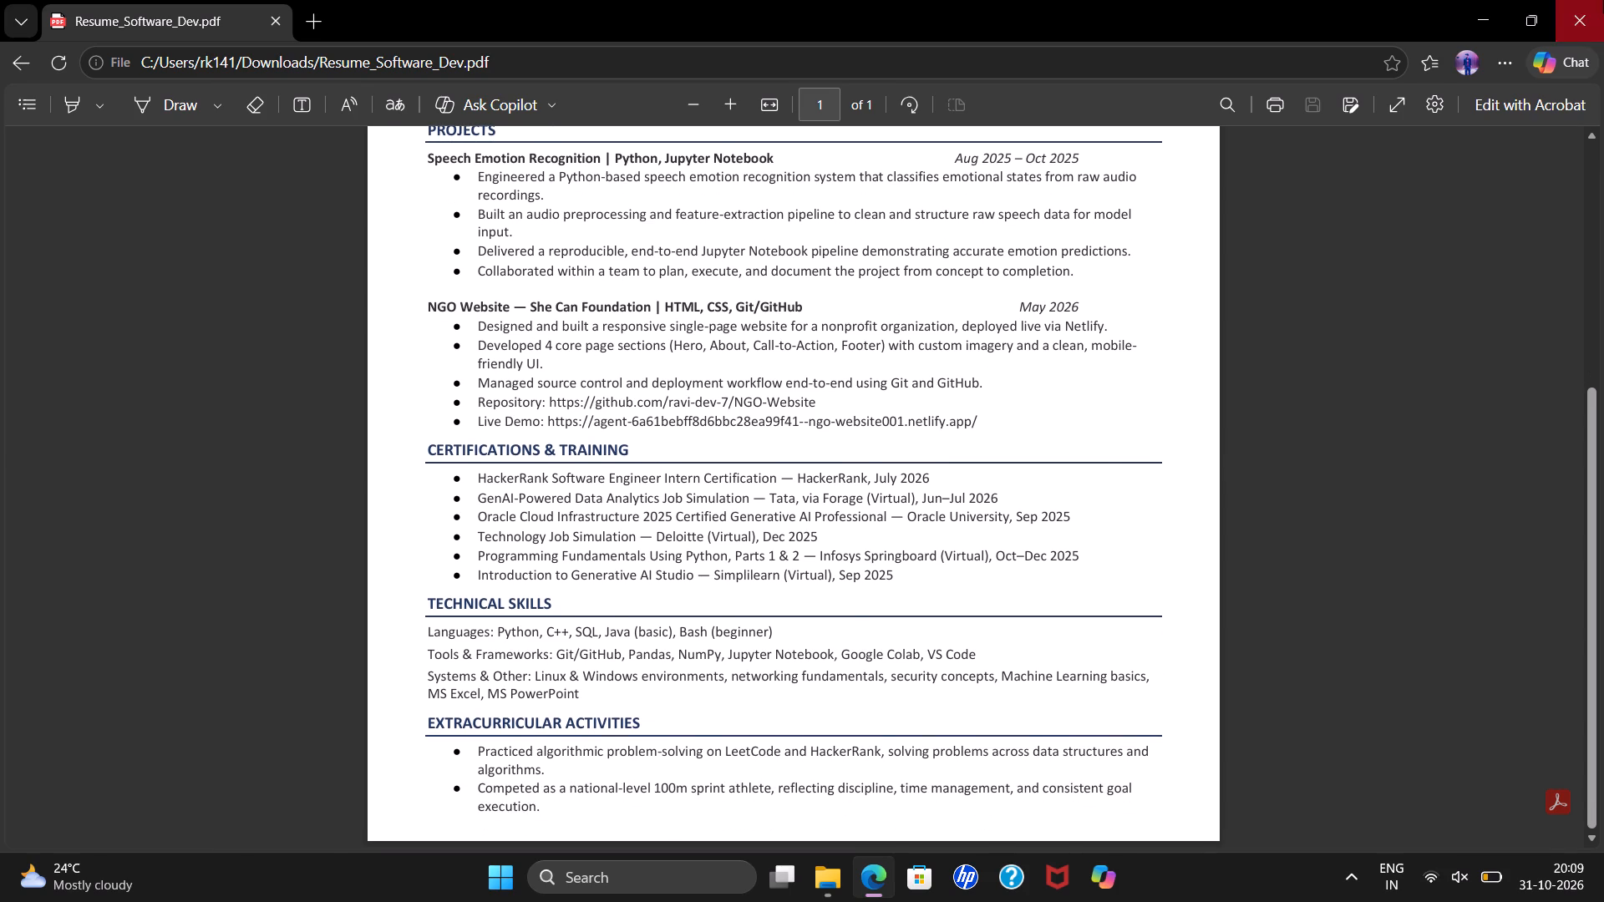
click(1600, 0)
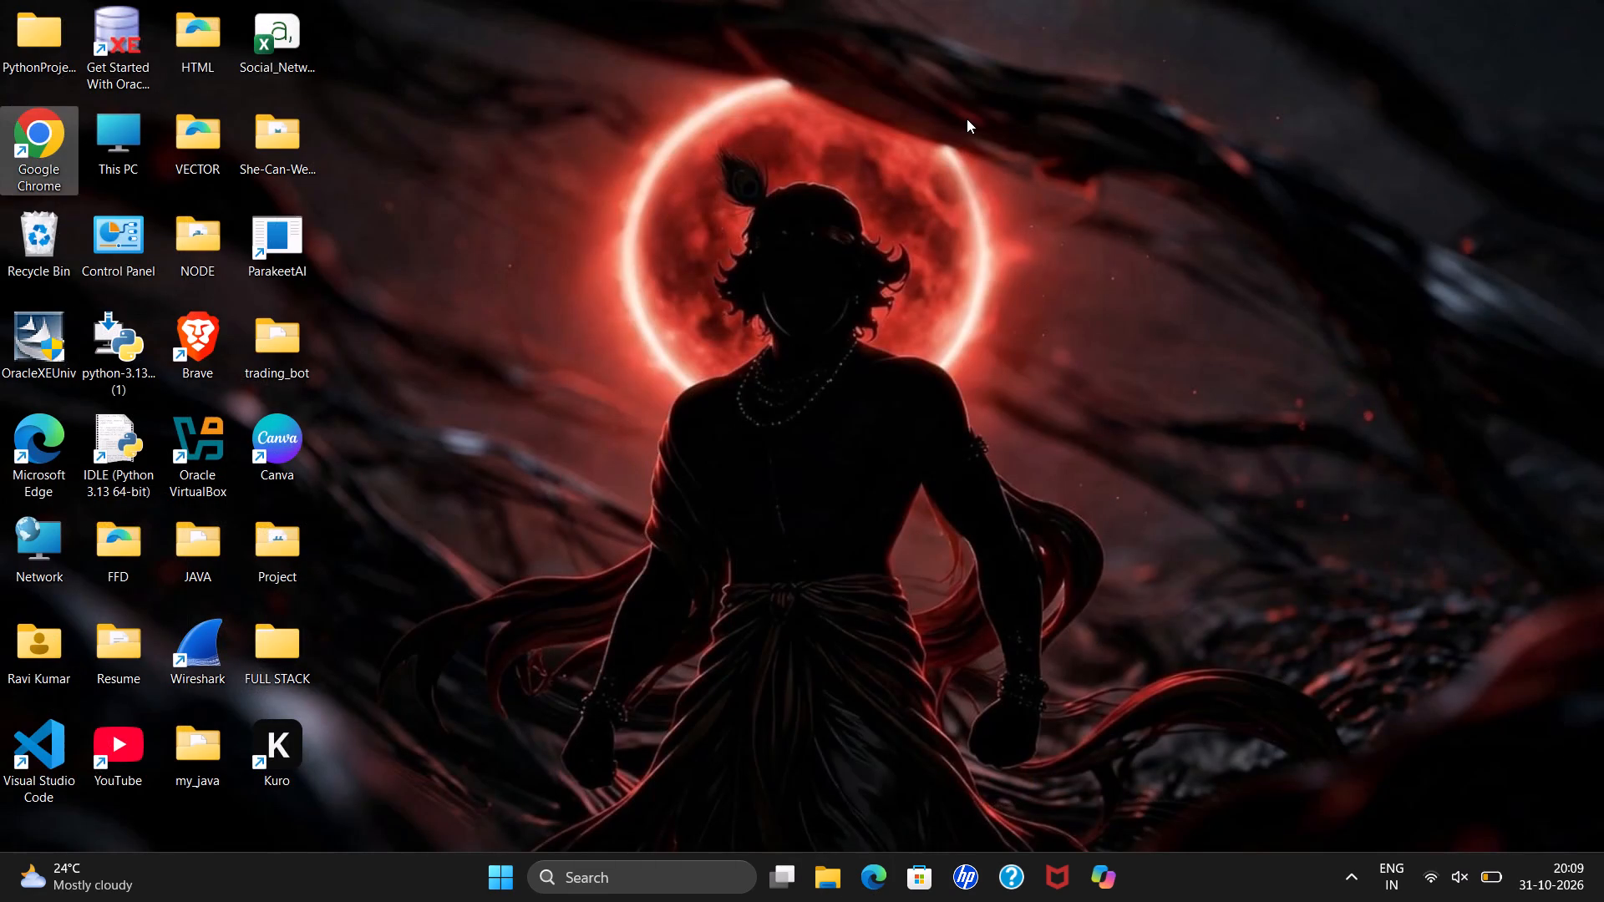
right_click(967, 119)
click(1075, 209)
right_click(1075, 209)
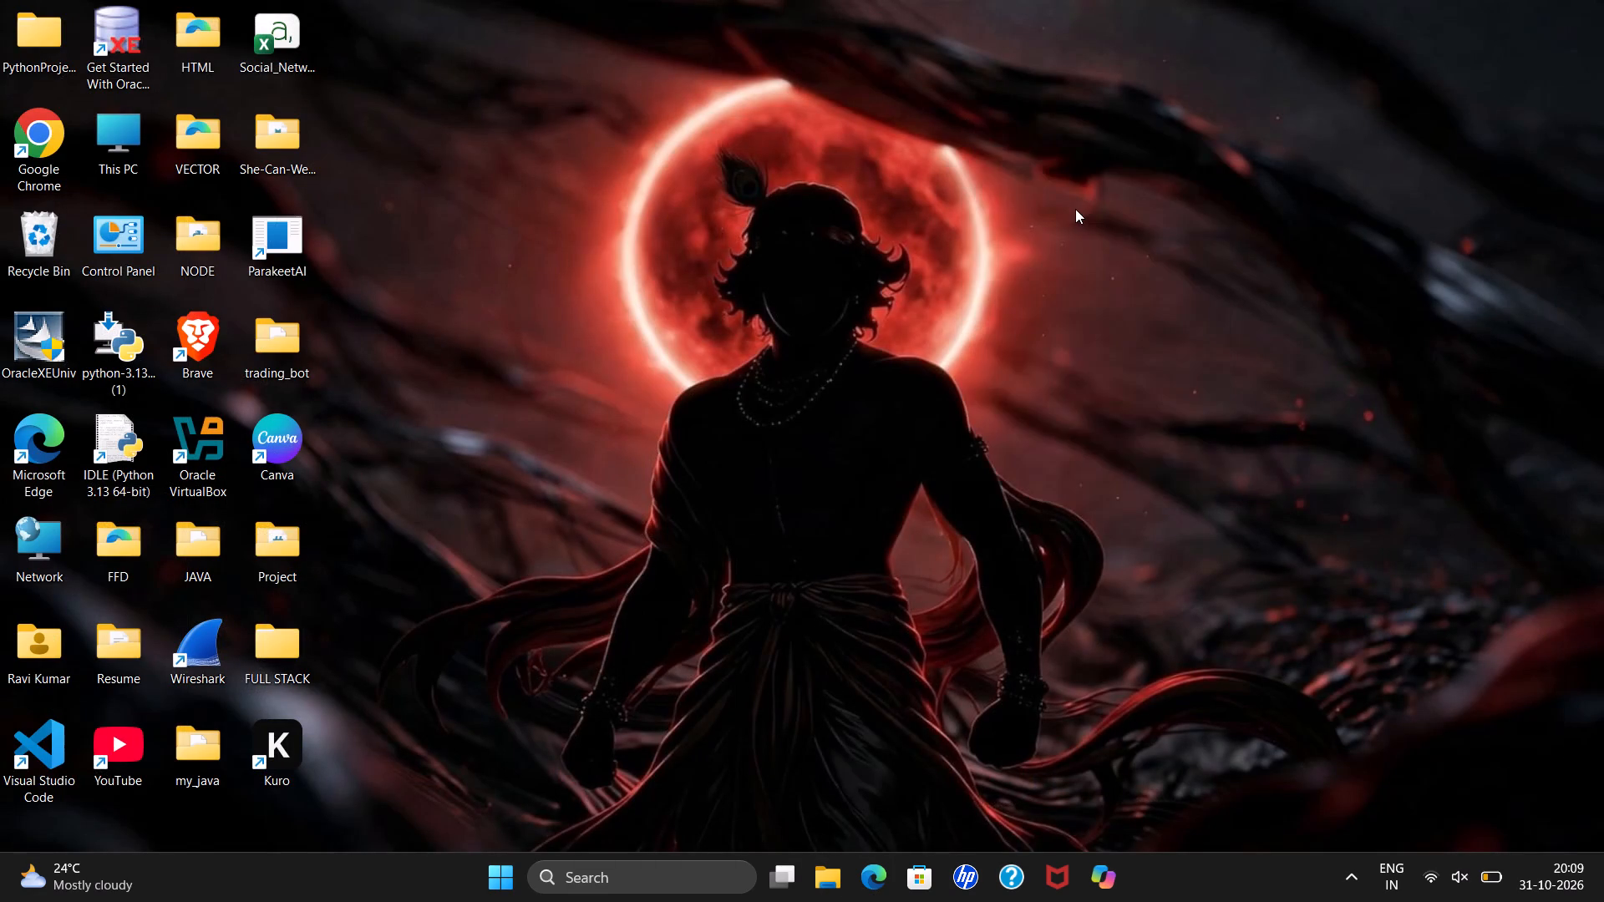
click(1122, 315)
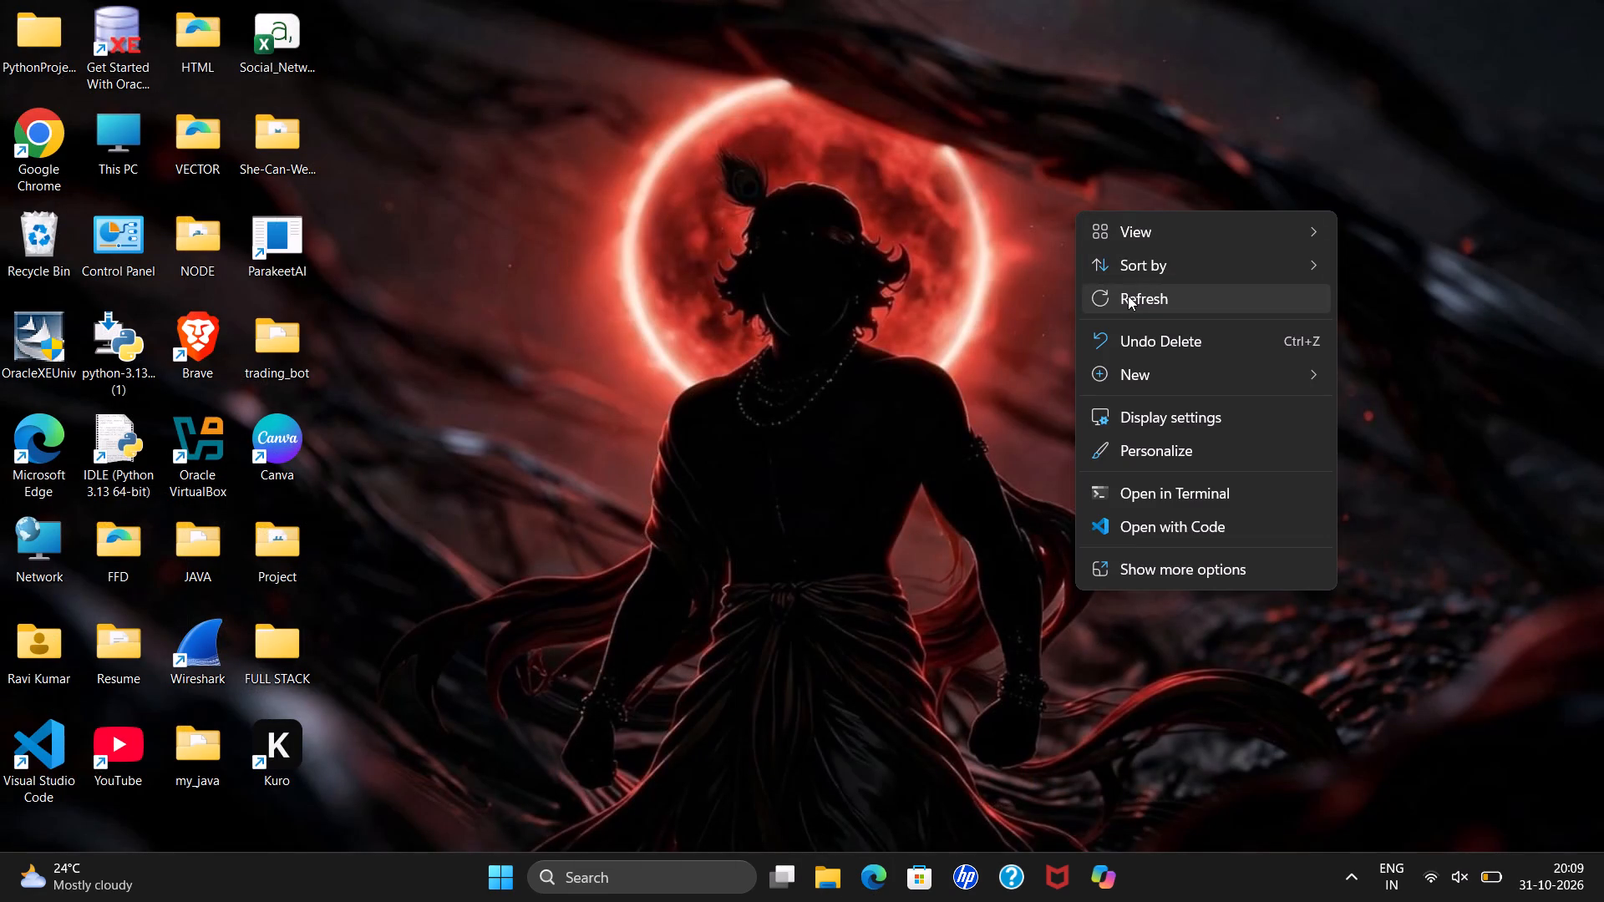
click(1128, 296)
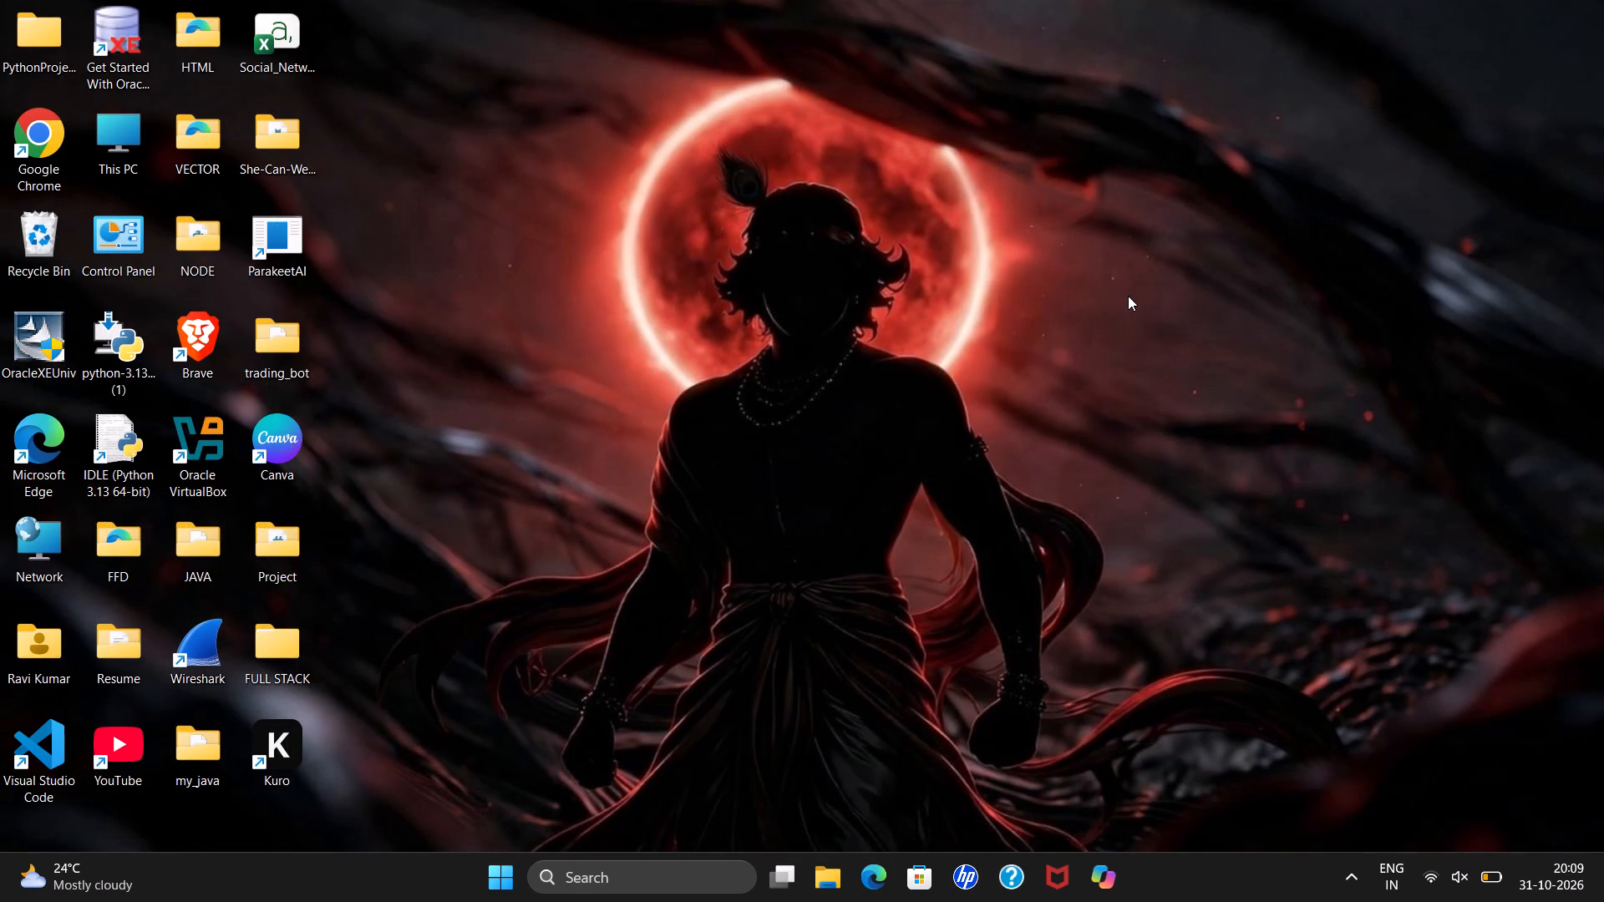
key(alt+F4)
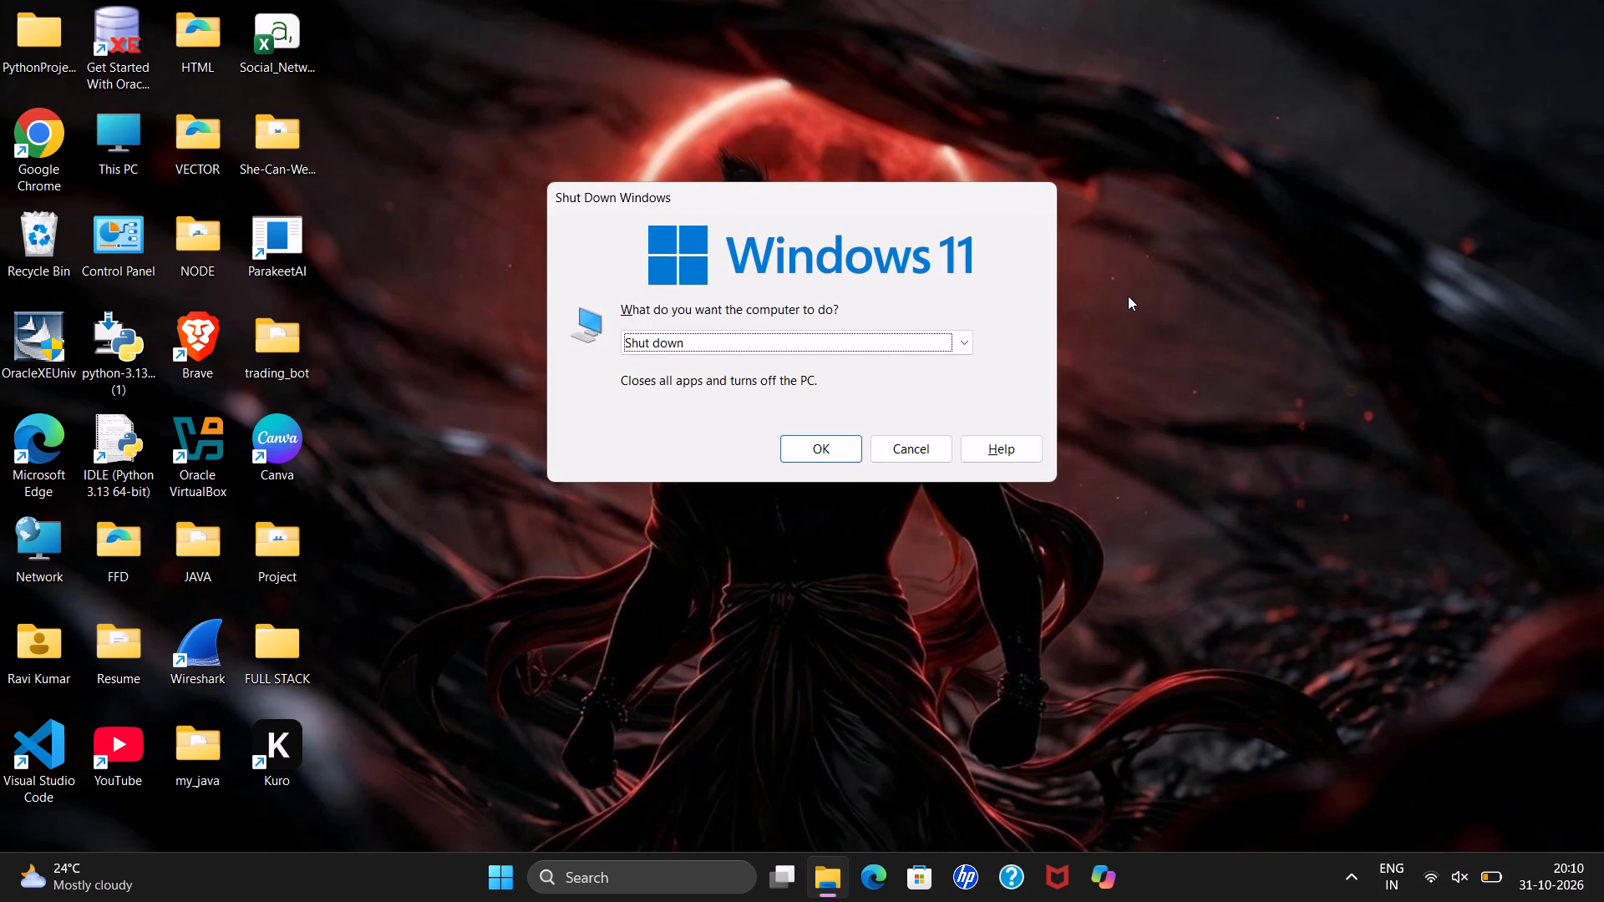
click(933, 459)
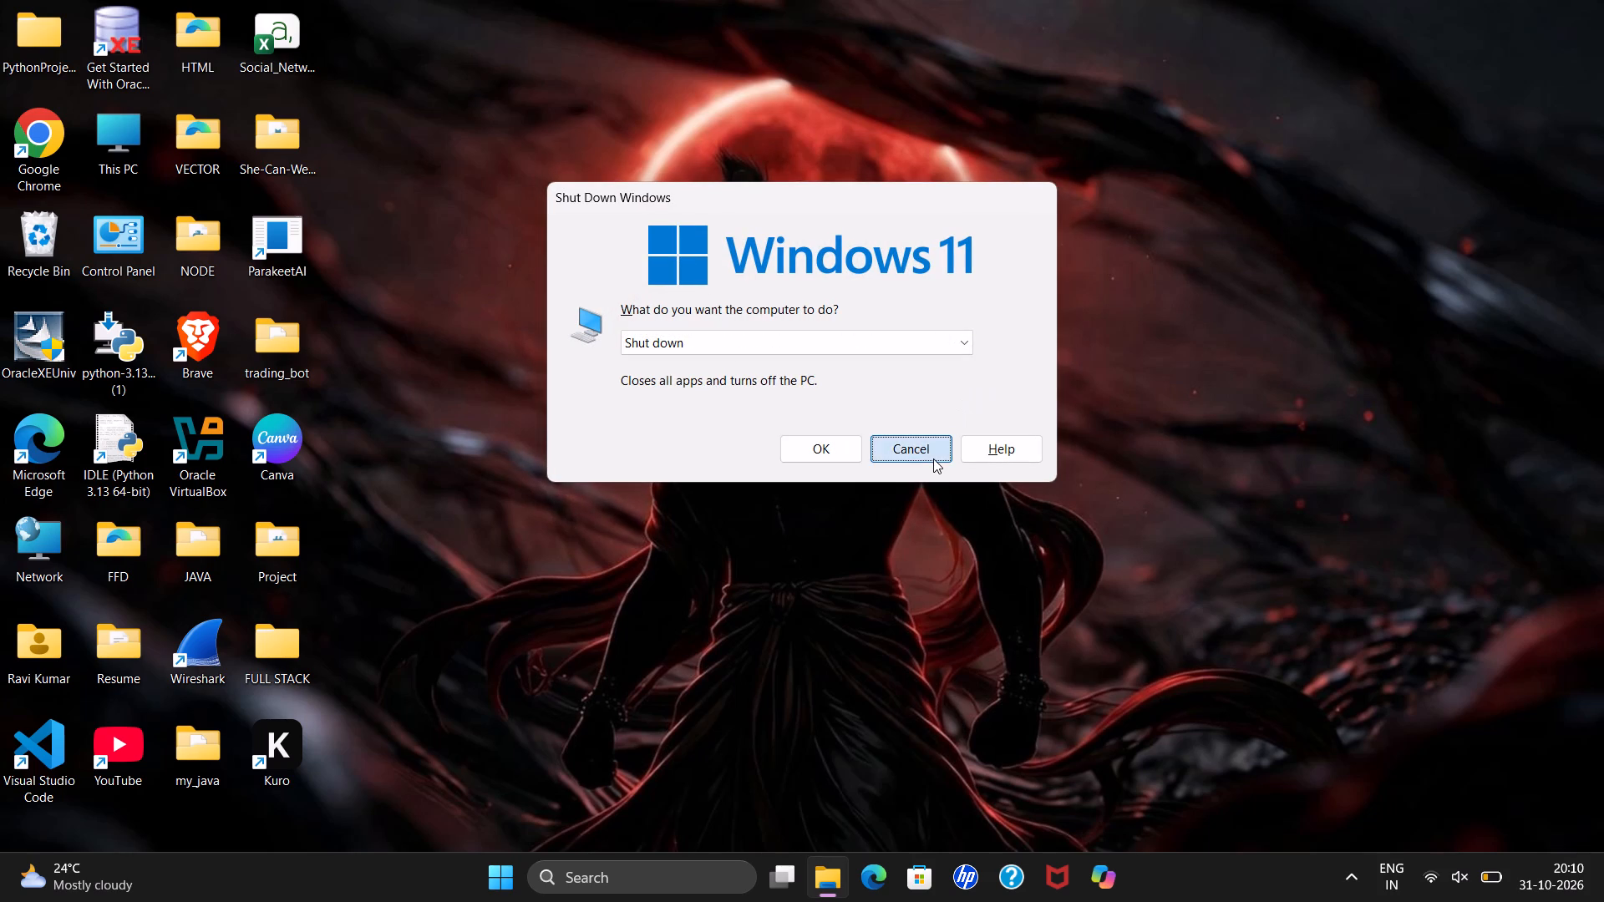
Launch the Kuro app from the desktop.
double_click(259, 762)
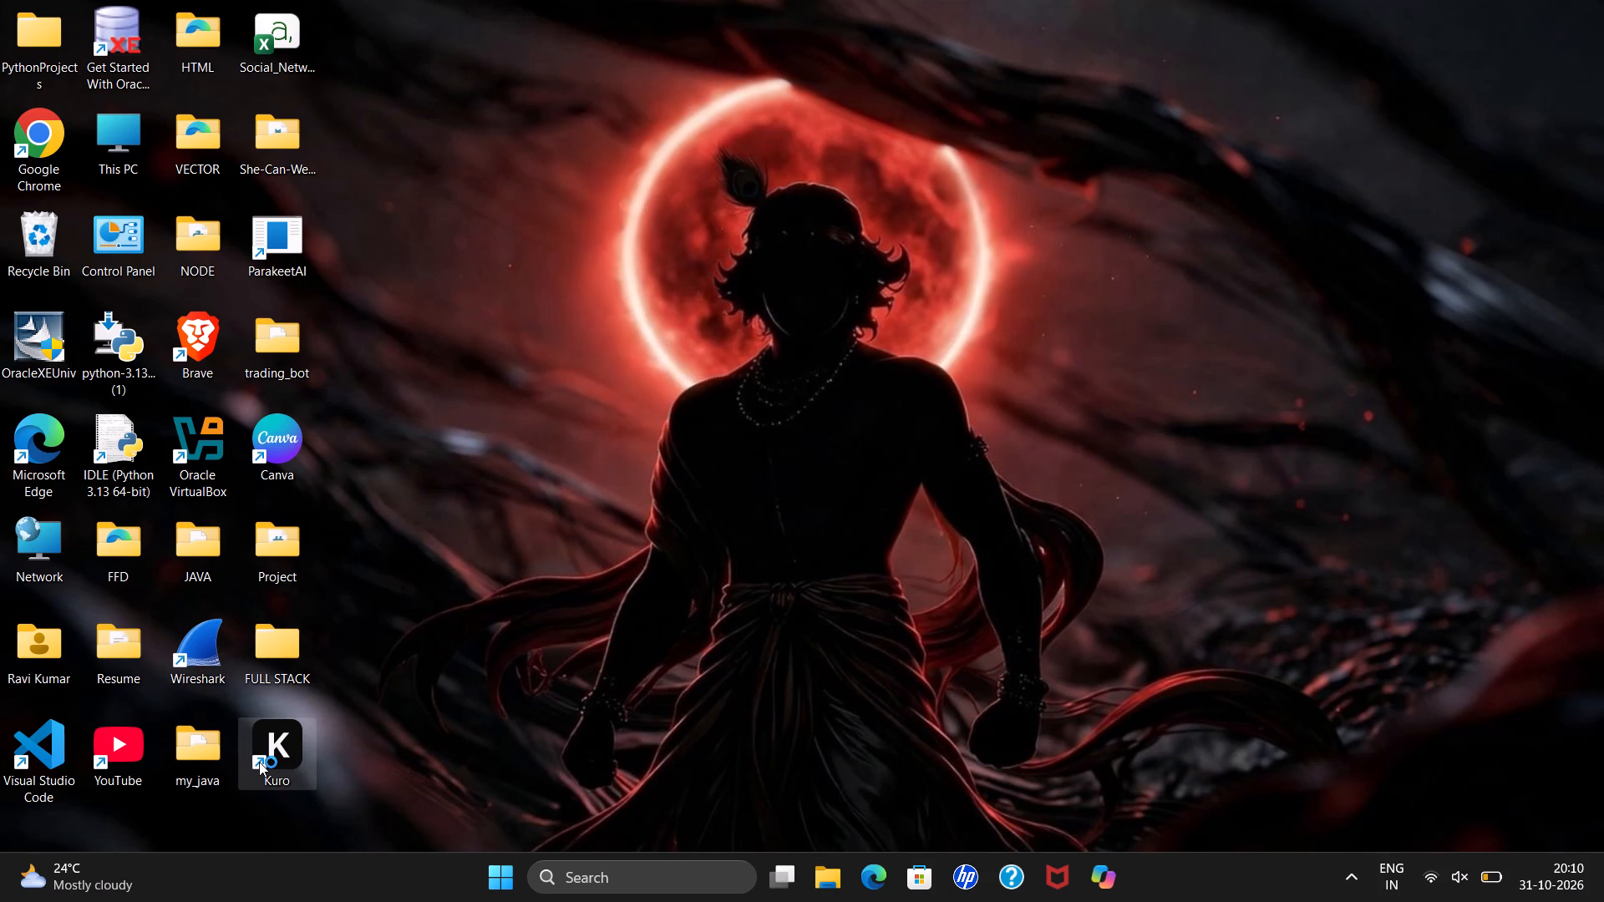
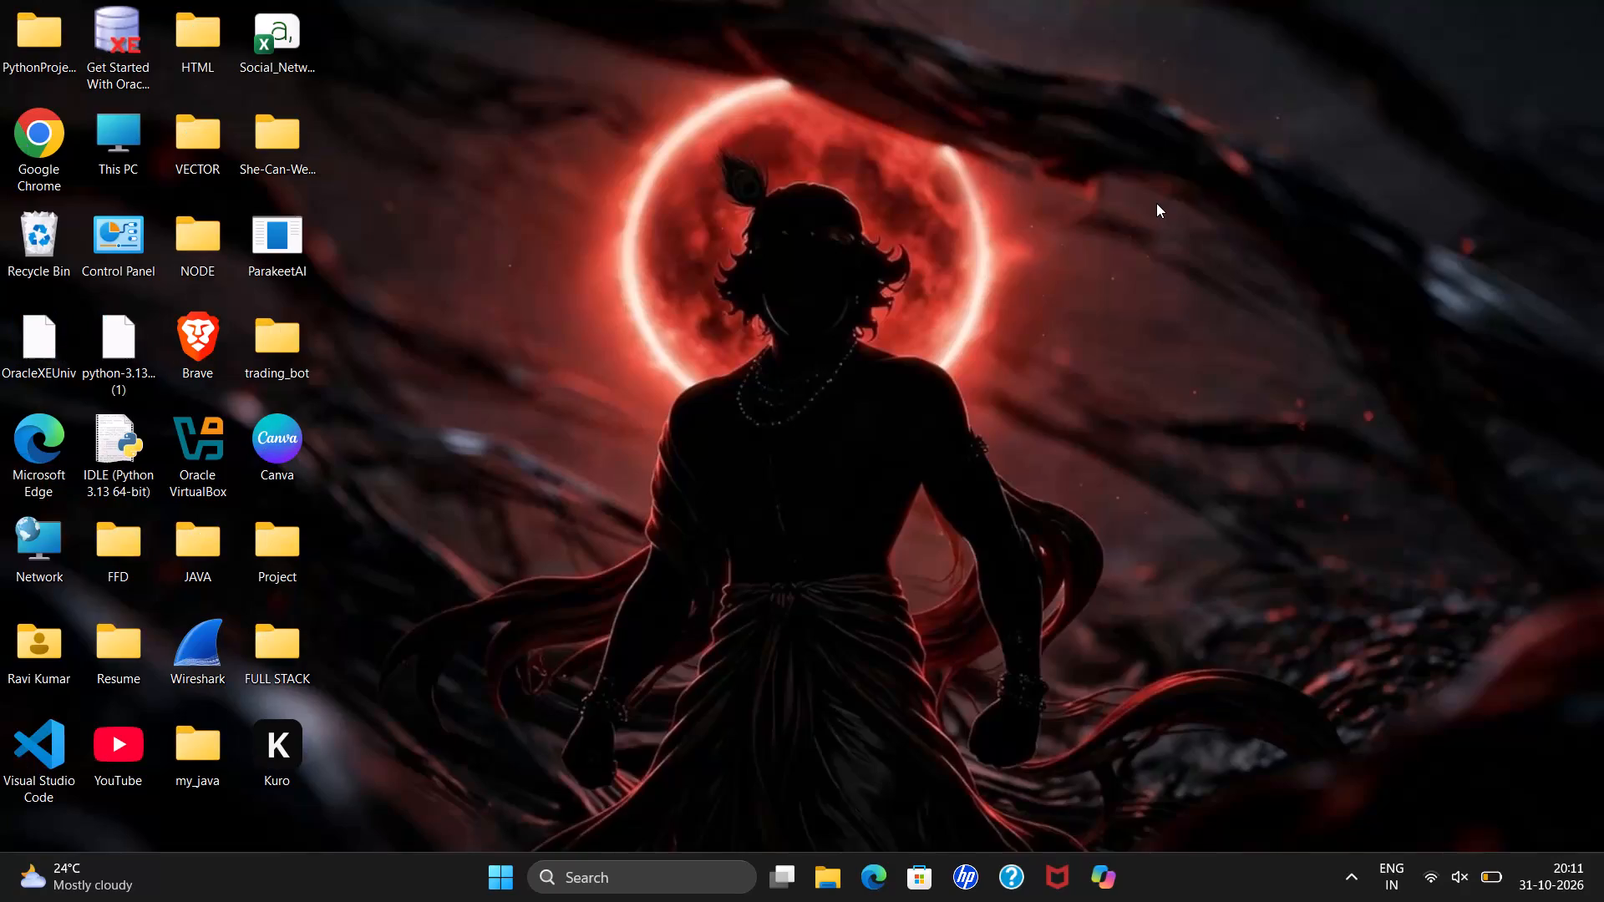
Shut down the computer from the desktop using the Shut down option.
key(alt+F4)
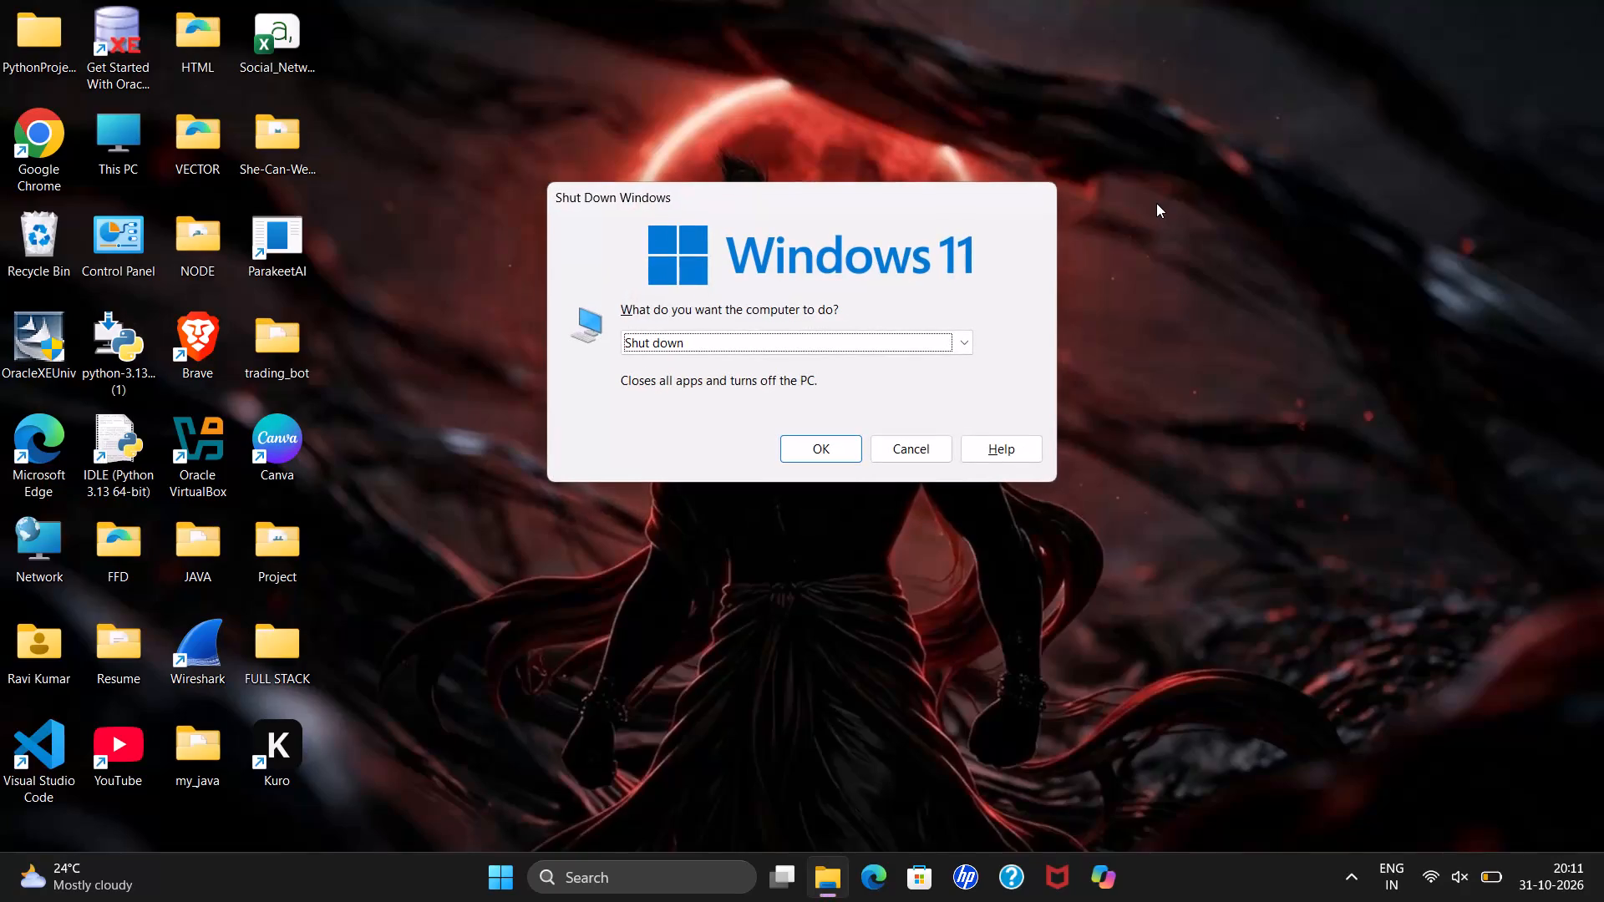
key(Return)
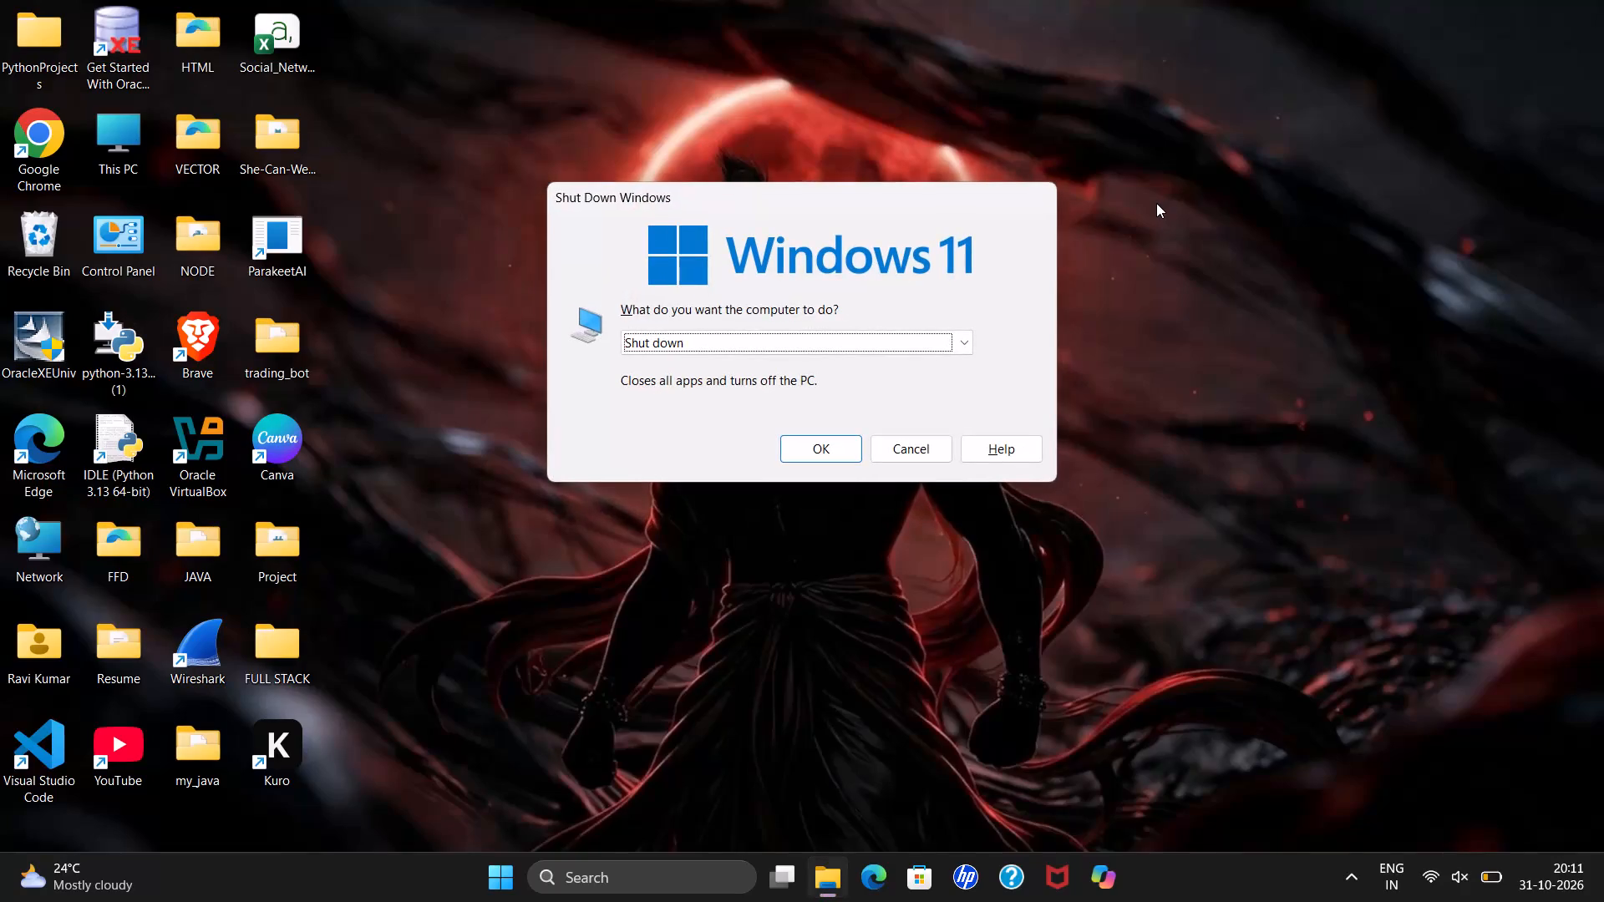